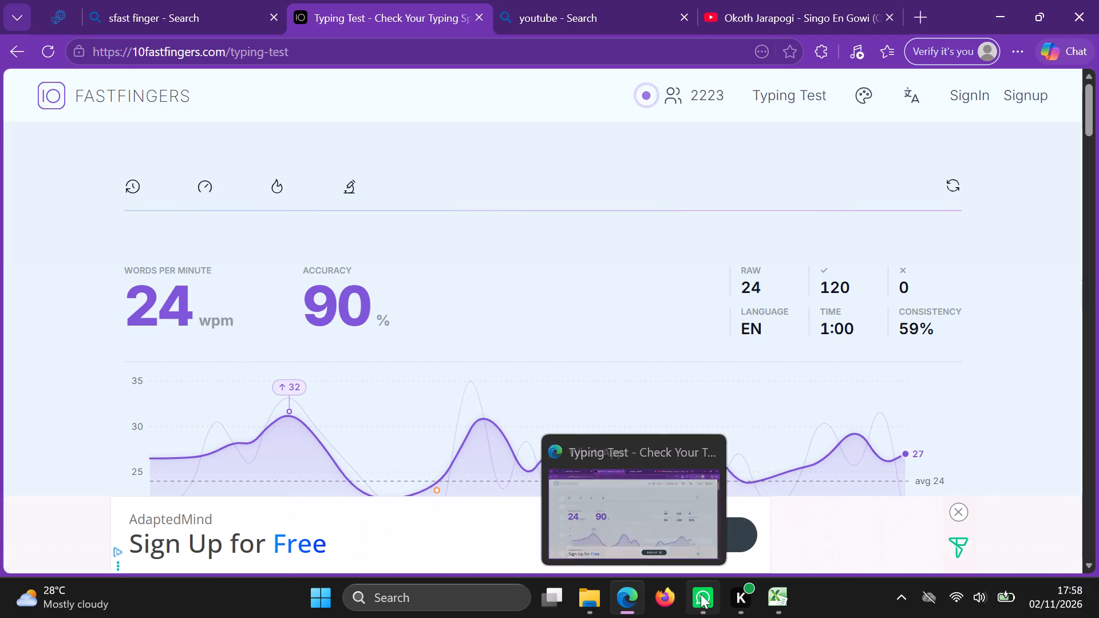
Switch to the weekly report workbook in Excel and examine the project budgets on the KAMBOGO A and KARABOK sheets.
left_click(777, 597)
scroll(665, 407, "down", 6)
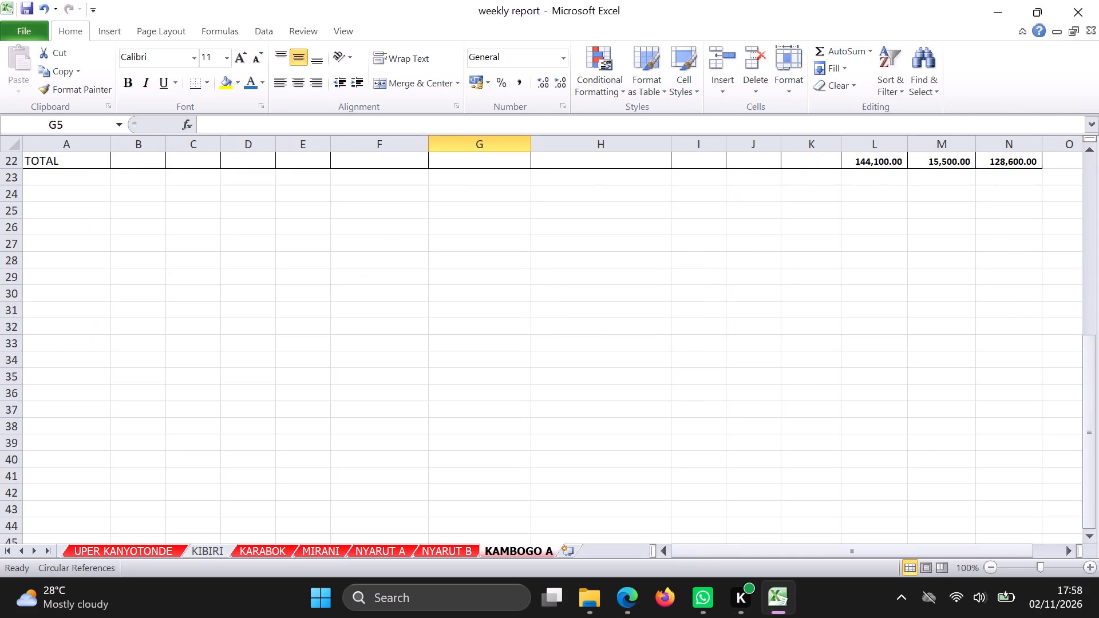
scroll(663, 407, "down", 6)
scroll(659, 412, "up", 6)
scroll(619, 434, "up", 5)
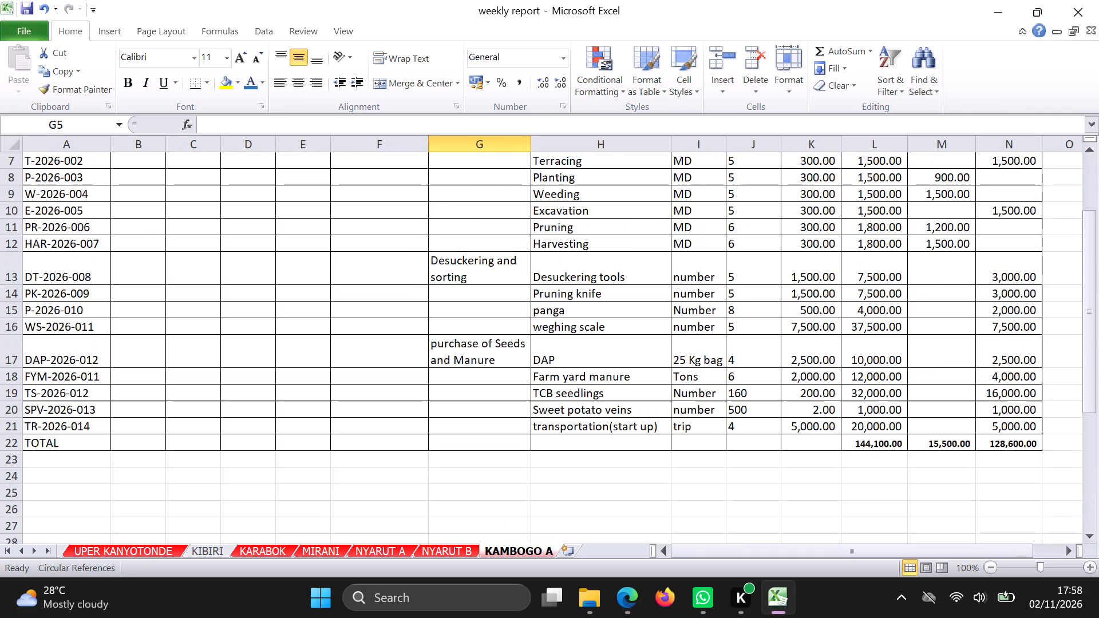
scroll(619, 435, "up", 2)
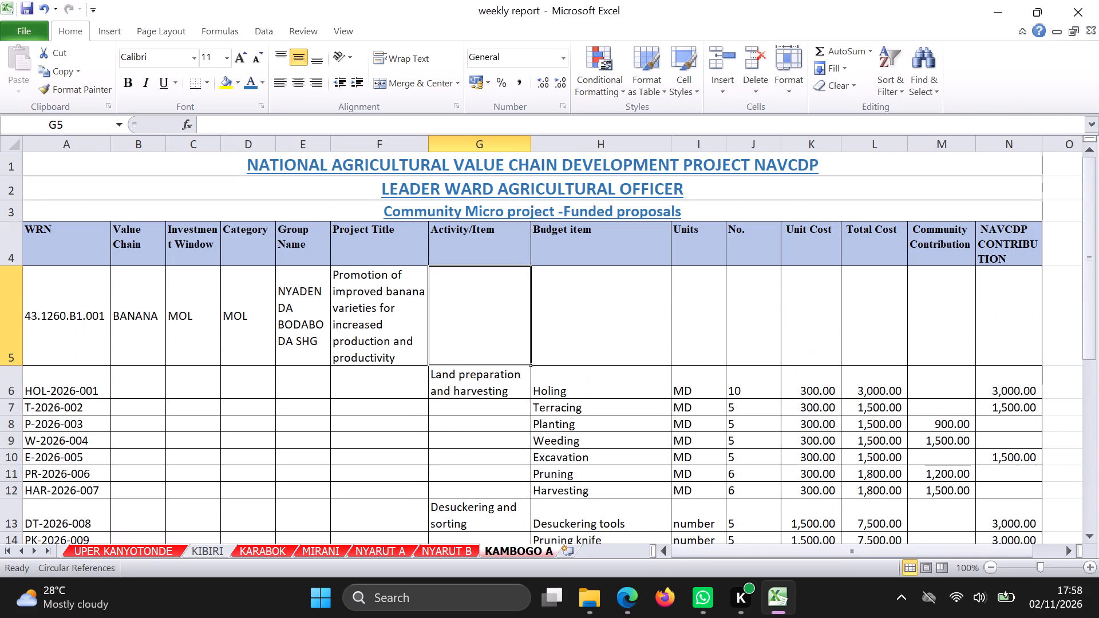
scroll(615, 439, "down", 6)
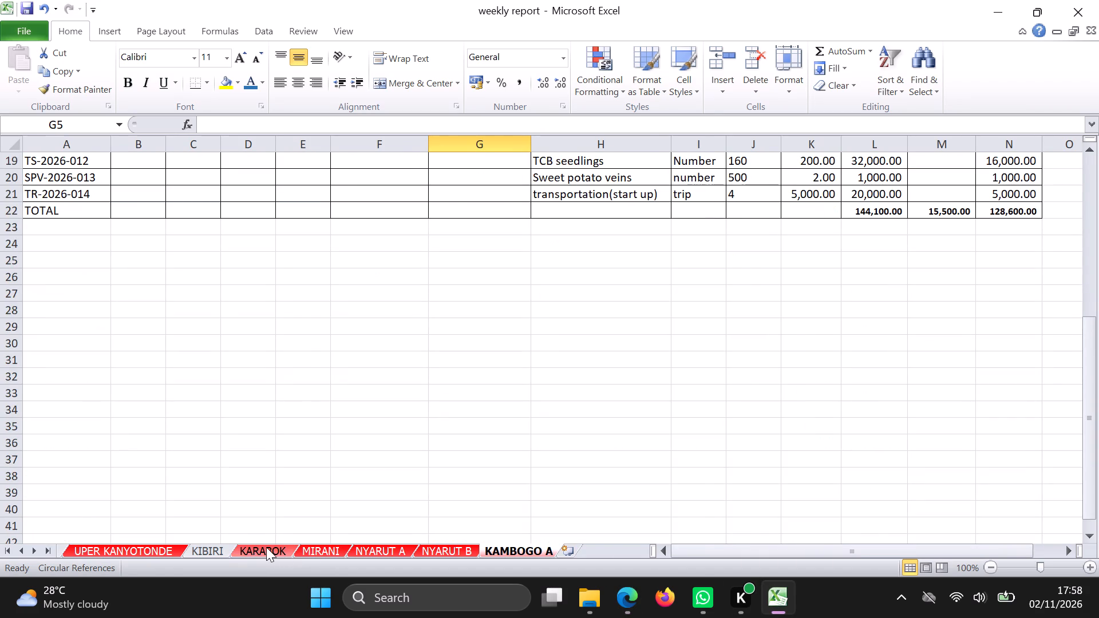
left_click(266, 547)
scroll(303, 422, "up", 5)
scroll(464, 373, "down", 4)
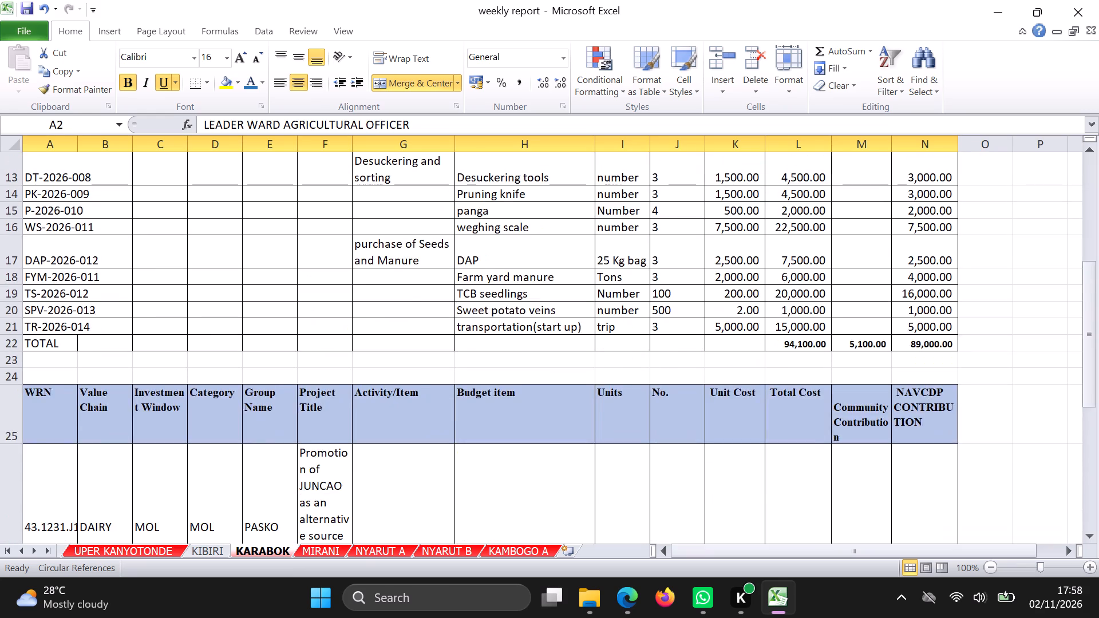
scroll(509, 371, "up", 1)
scroll(674, 333, "up", 2)
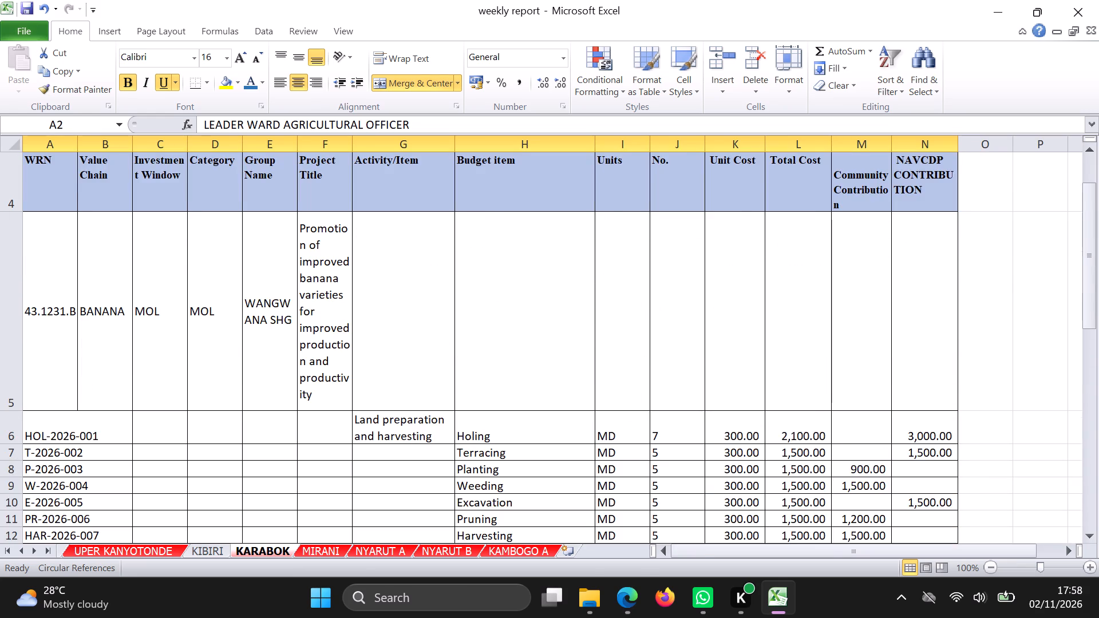
scroll(681, 338, "down", 9)
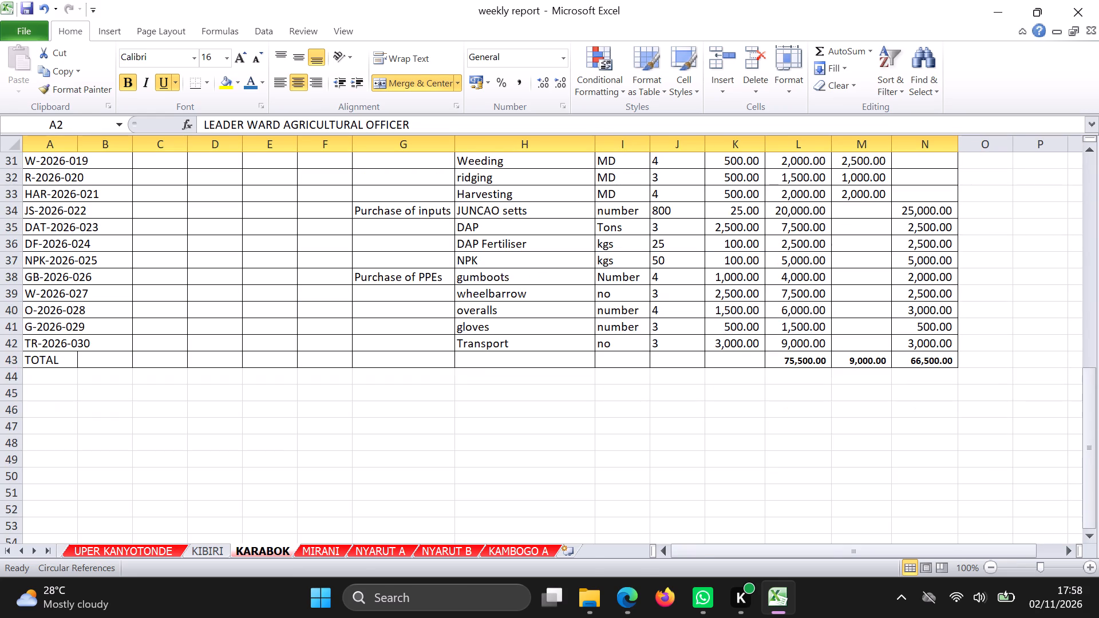
On the MIRANI sheet, set the banana project's No. values to 5 for Terracing, 4 for Planting and 4 for Pruning.
left_click(322, 552)
scroll(647, 461, "down", 5)
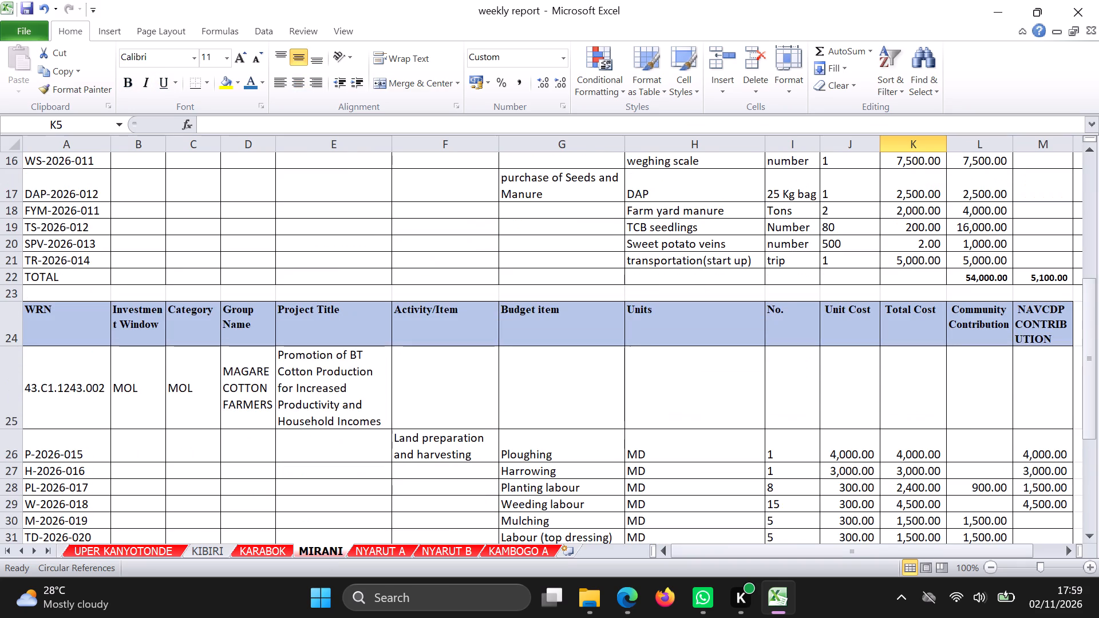
scroll(648, 461, "up", 4)
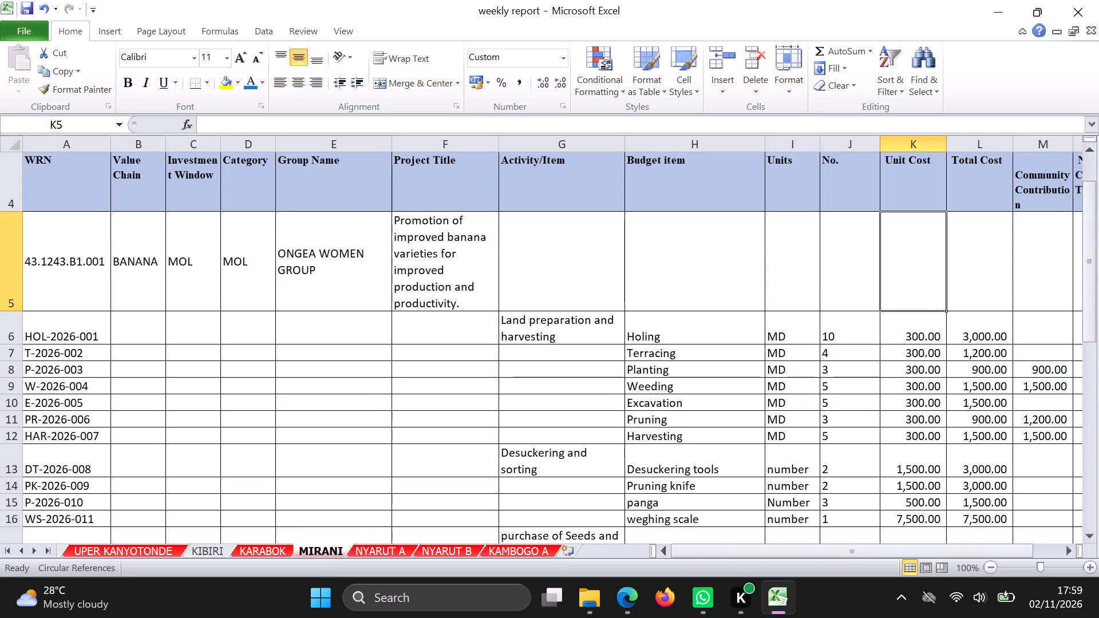
left_click(829, 349)
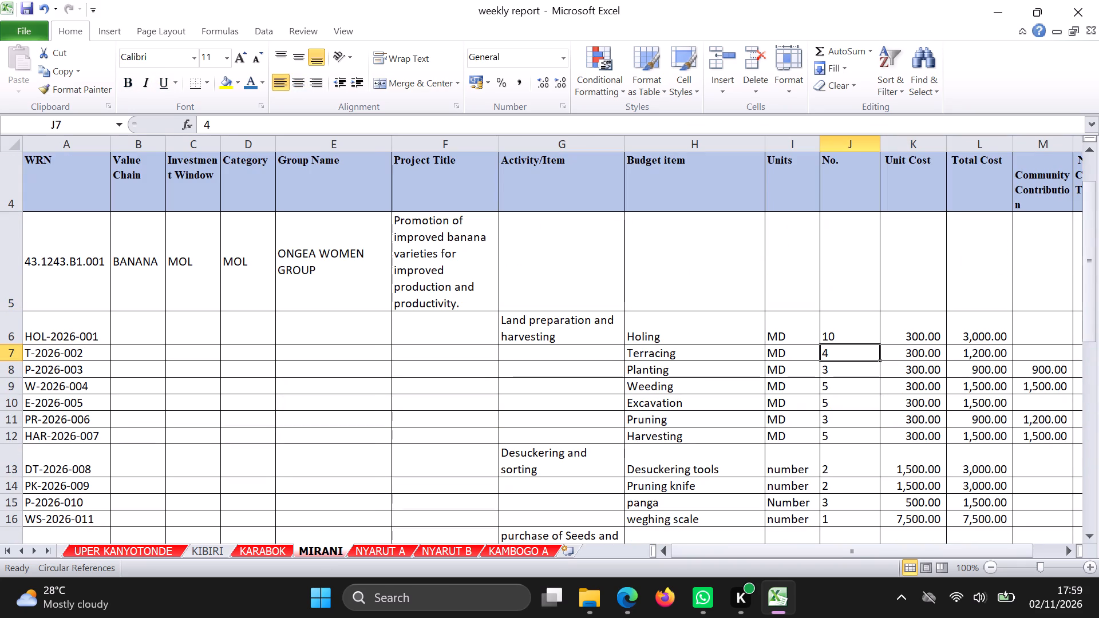
key("5")
left_click(839, 371)
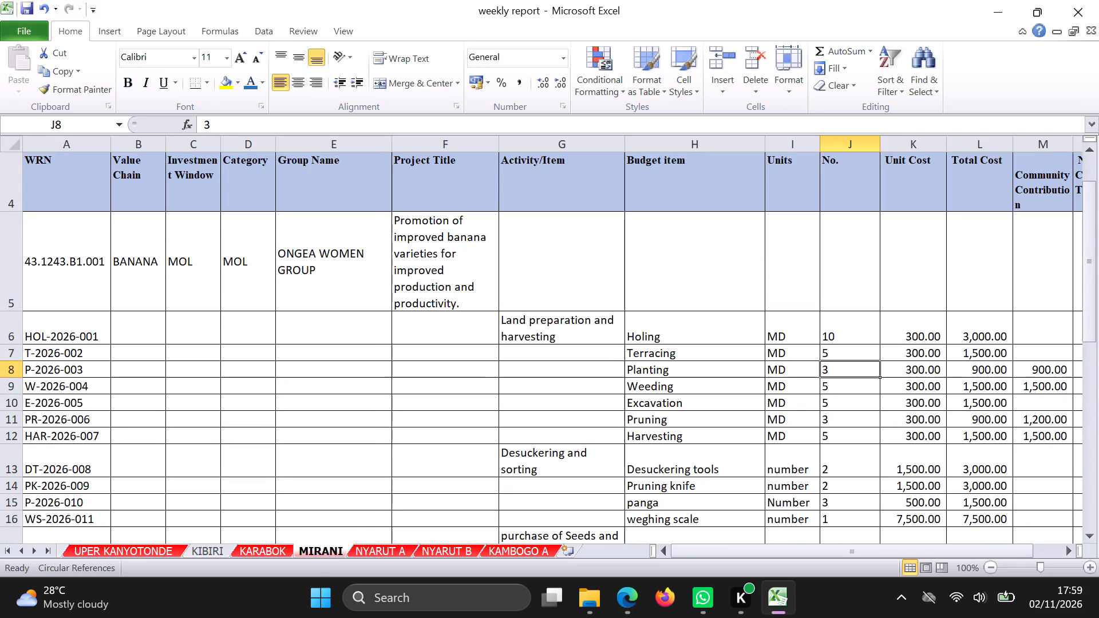
key("4")
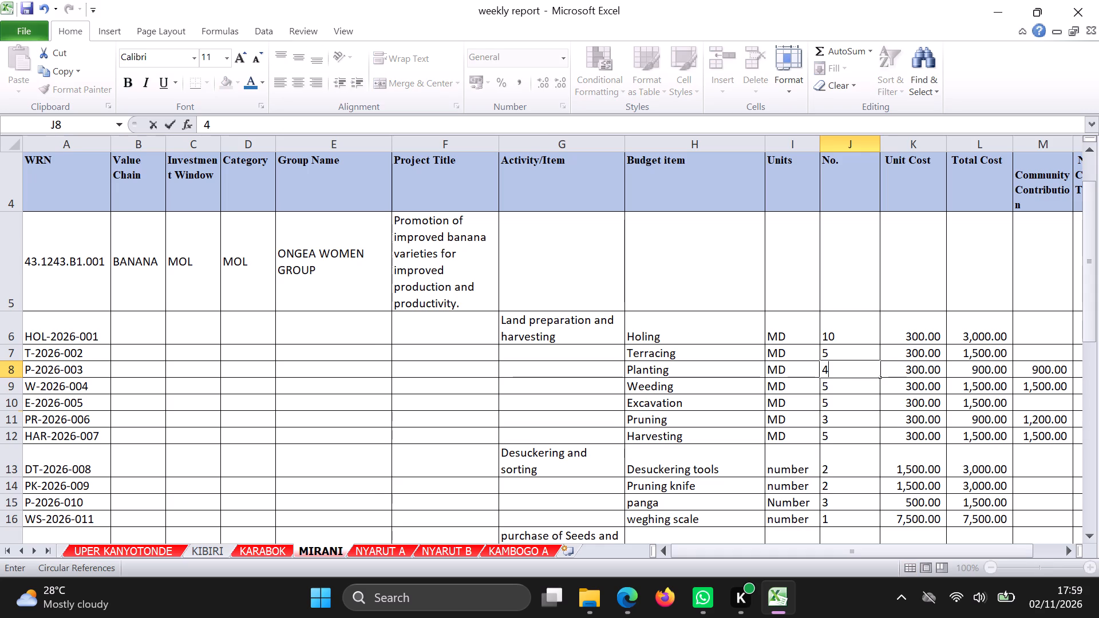
left_click(826, 417)
key("4")
Set the banana project's desuckering quantities: Desuckering tools 3, Pruning knife 3, panga 4 and weighing scale 2.
left_click(831, 468)
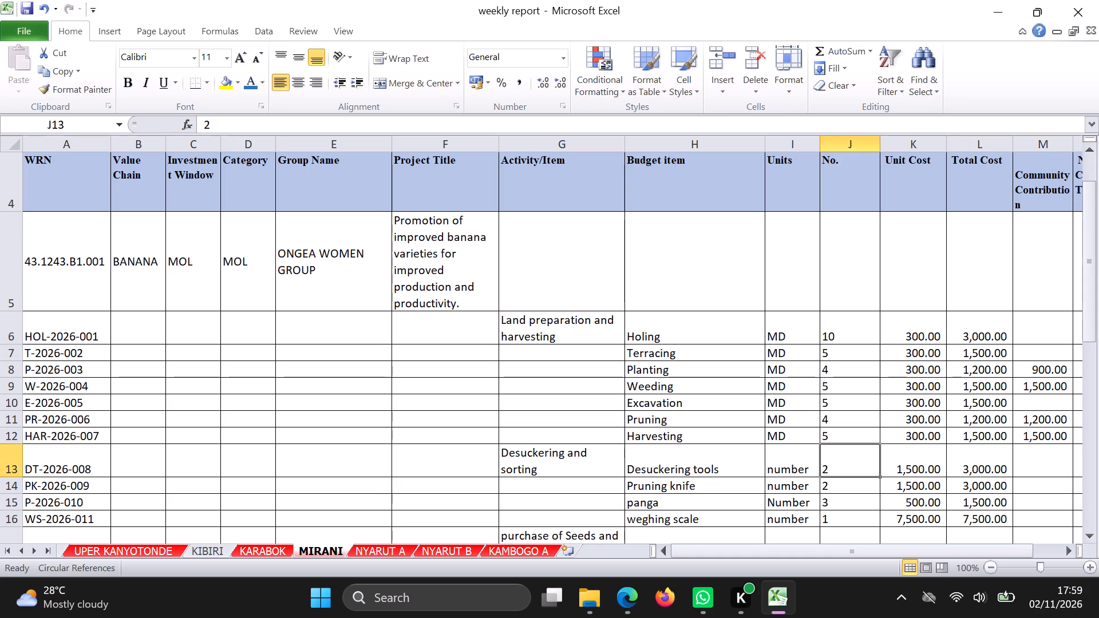
key("3")
left_click(840, 479)
left_click(841, 488)
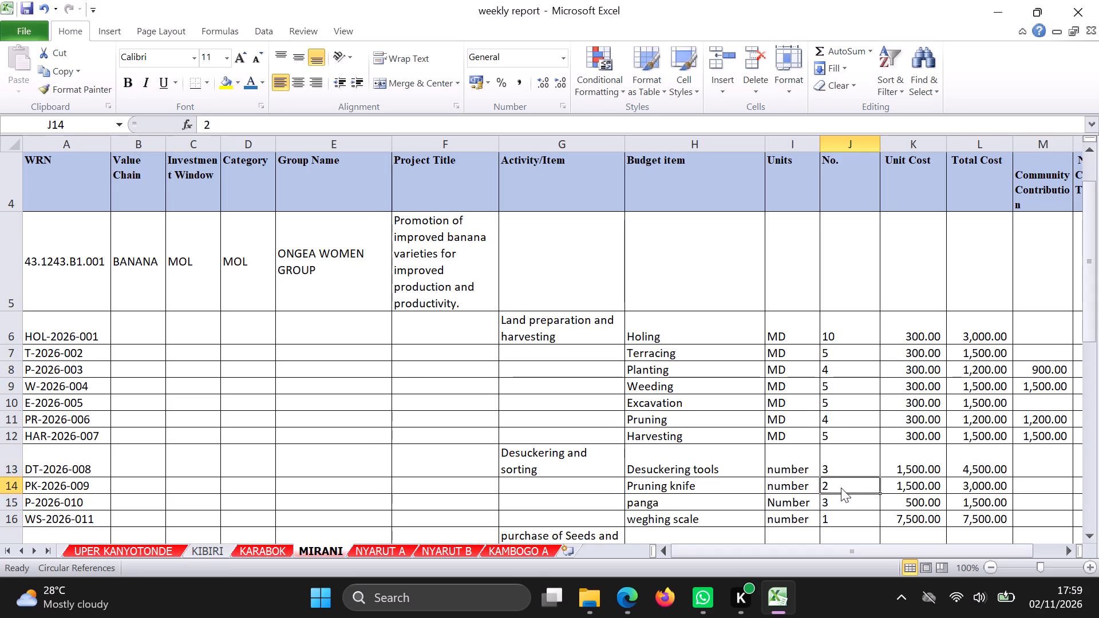
key("3")
left_click(839, 505)
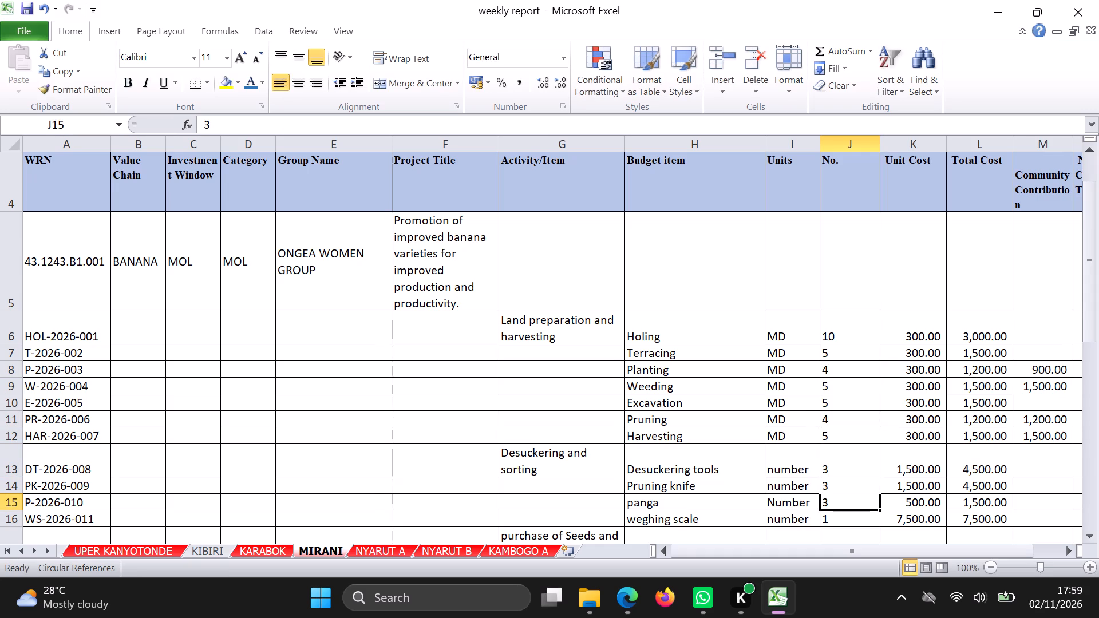
key("4")
left_click(847, 525)
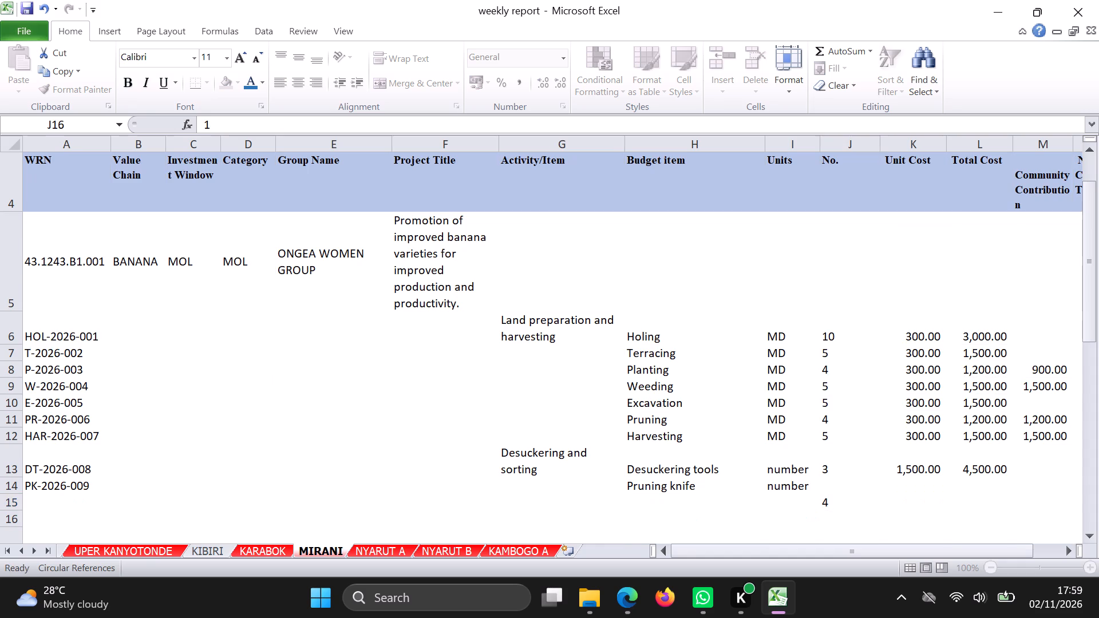
key("2")
Set the banana project's input quantities to 2 for DAP, 3 for Farm yard manure and 2 for transportation.
scroll(854, 519, "down", 3)
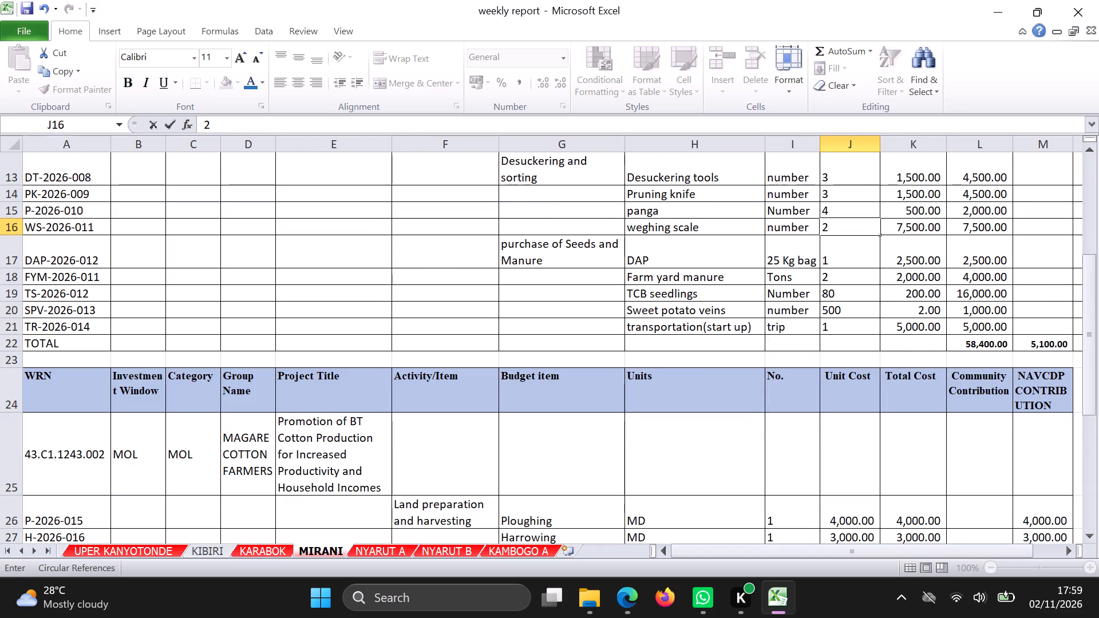
left_click(839, 255)
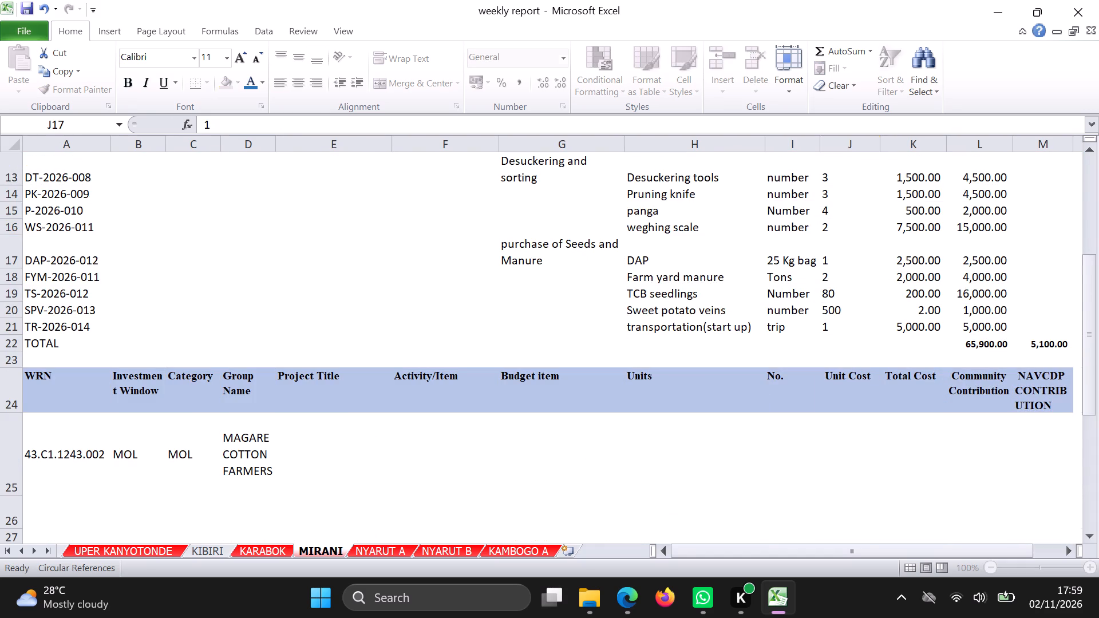
key("2")
left_click(845, 276)
key("3")
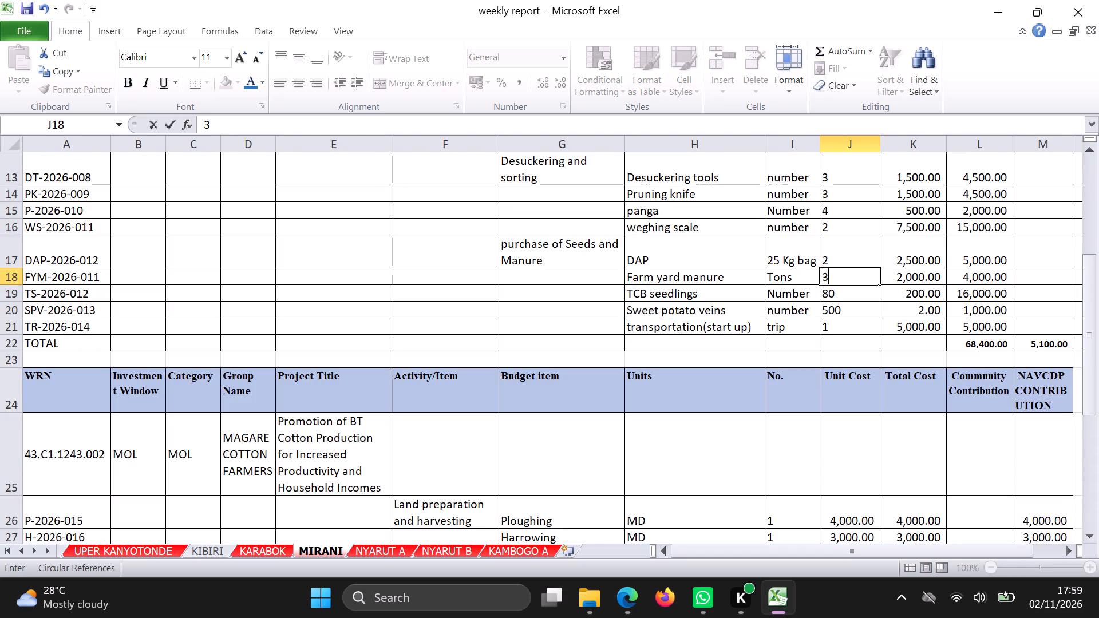
left_click(845, 326)
key("2")
In the MIRANI cotton project table, set the No. values for Ploughing and Harrowing to 2 each.
scroll(840, 454, "down", 3)
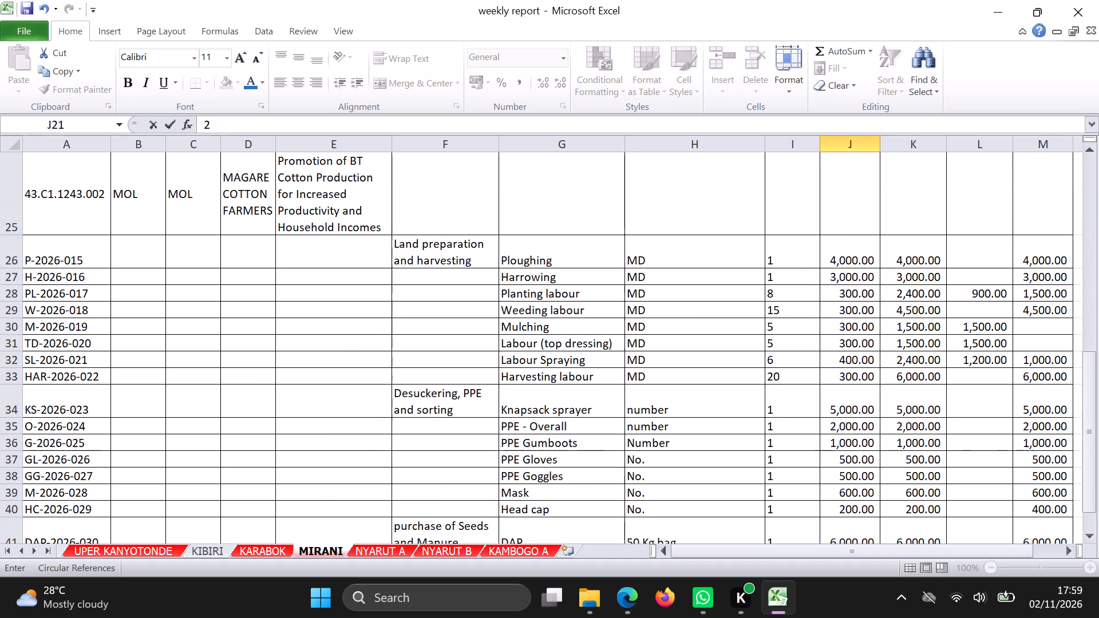
scroll(840, 456, "down", 1)
left_click(778, 264)
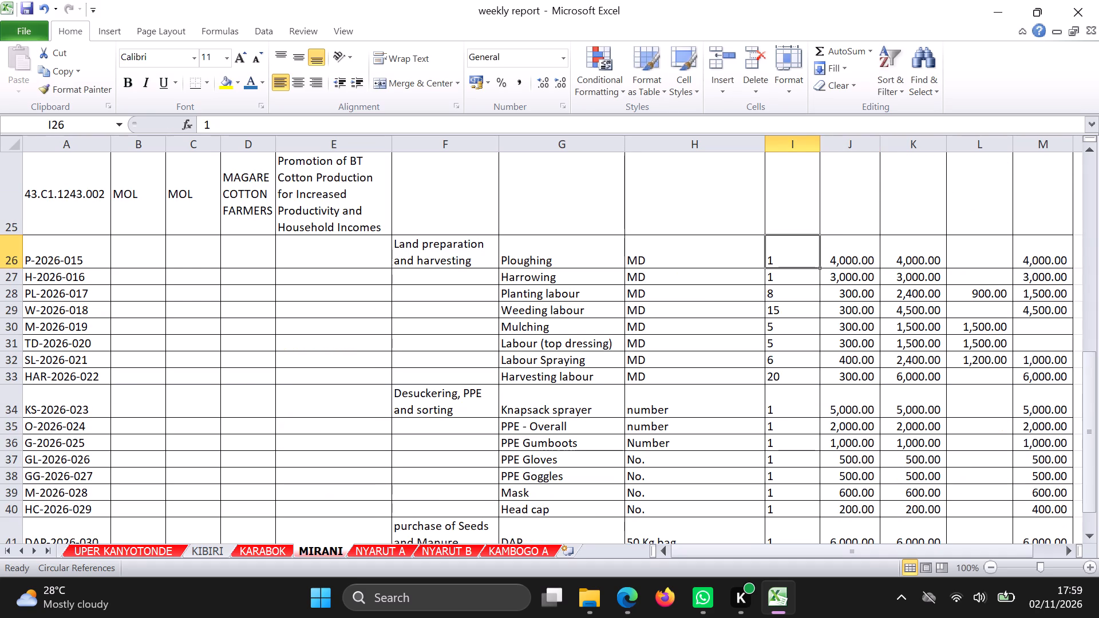
key("2")
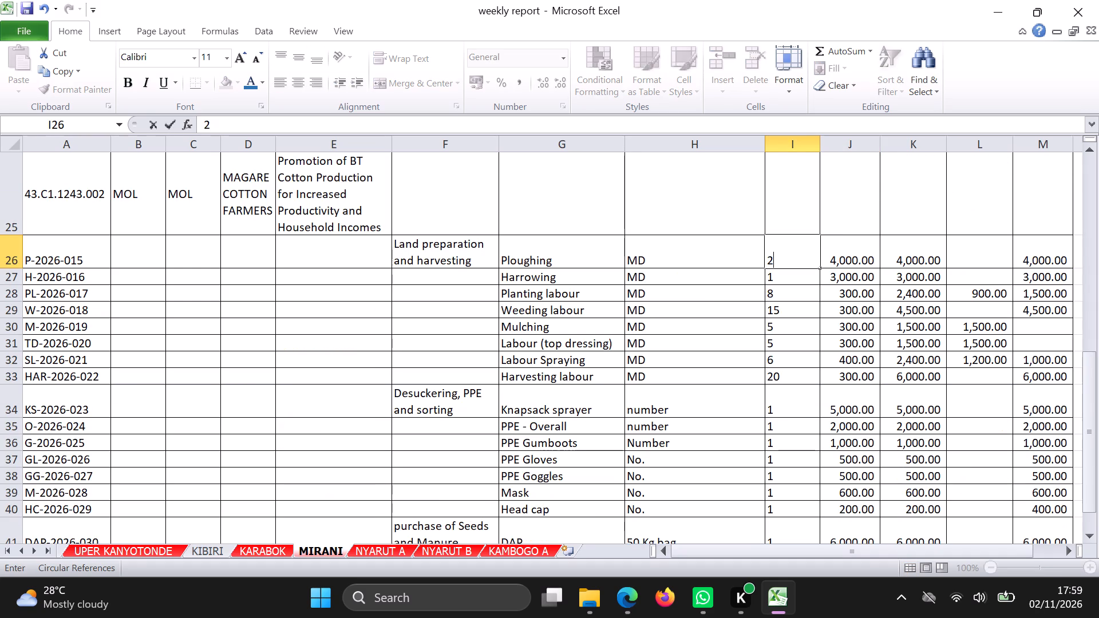
left_click(792, 276)
key("2")
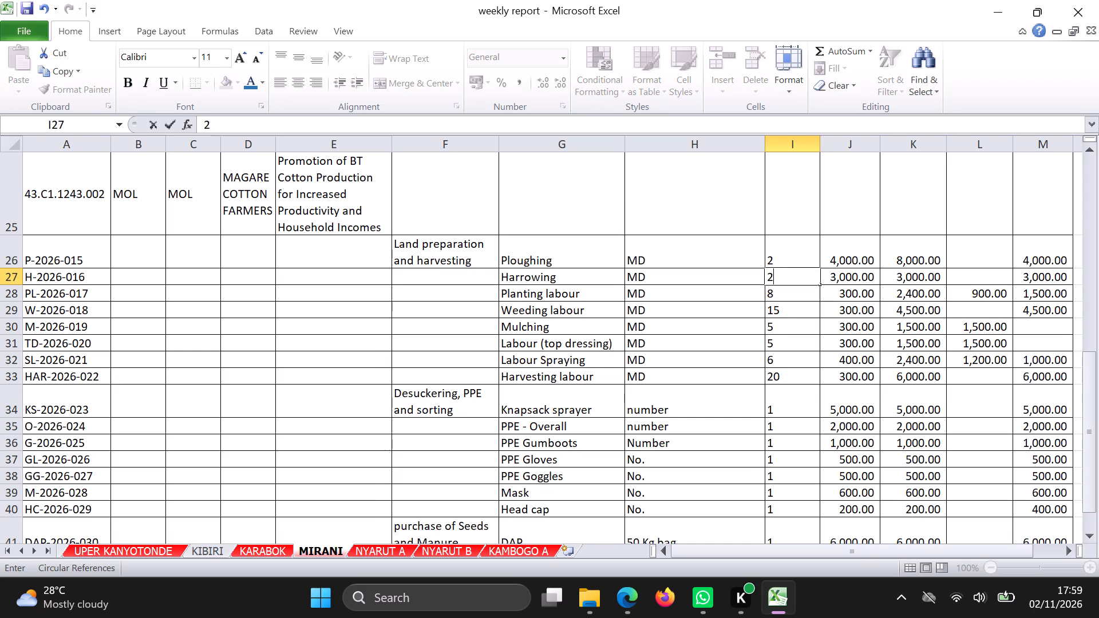
Set the cotton project's quantities for Knapsack sprayer, Overall, Gumboots, Gloves, Goggles, Mask and Head cap to 2 each.
left_click(789, 411)
key("2")
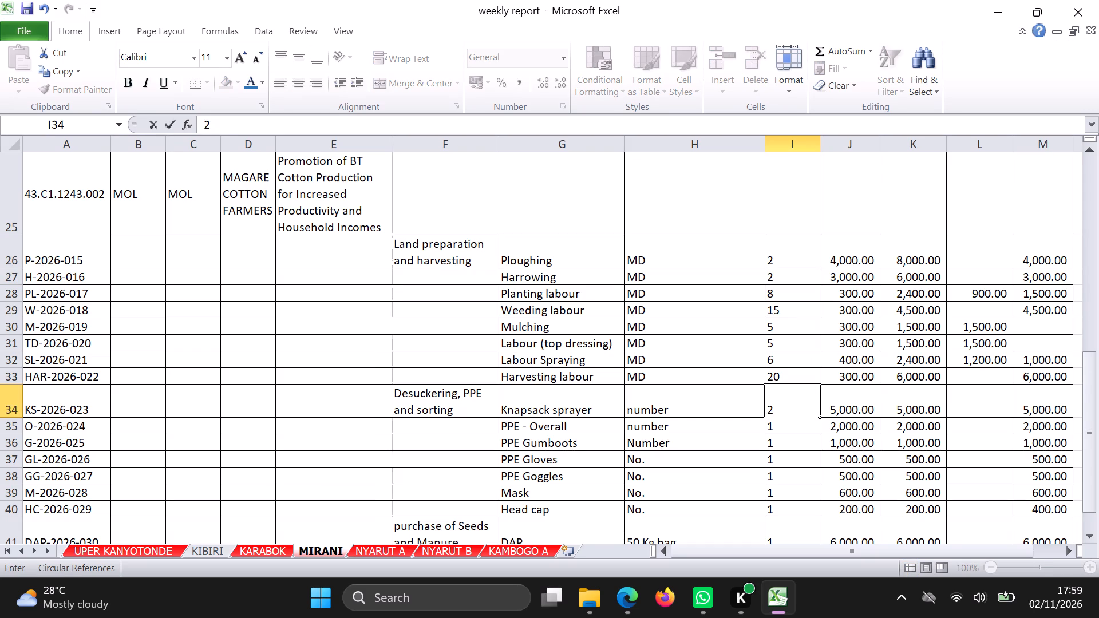
left_click(789, 430)
key("2")
left_click(792, 447)
key("2")
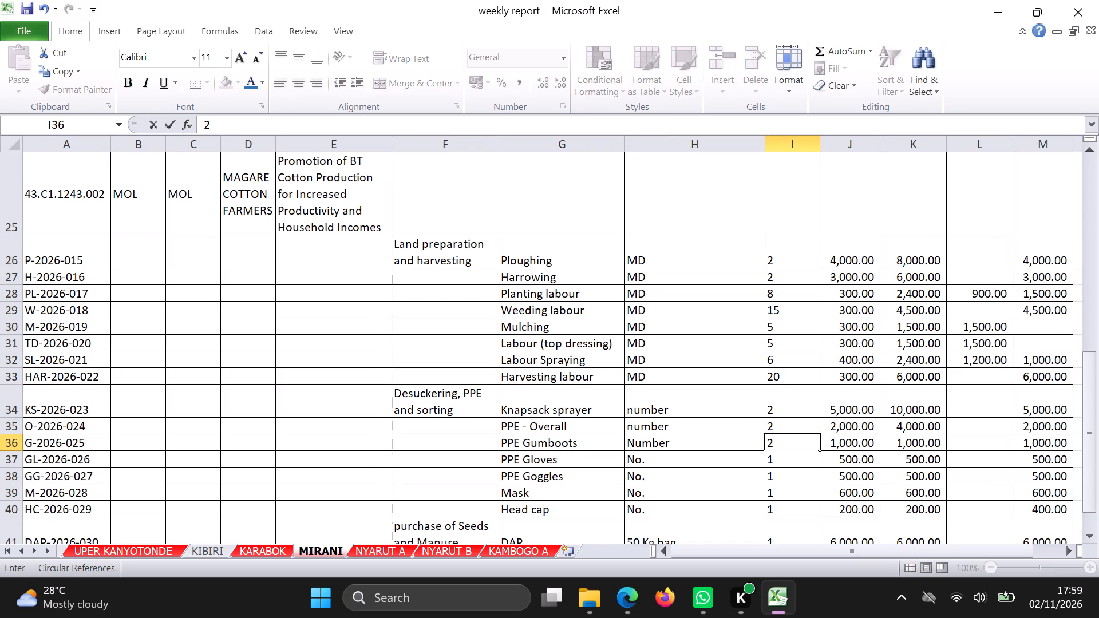
left_click(792, 461)
key("2")
left_click(790, 474)
key("2")
left_click(792, 497)
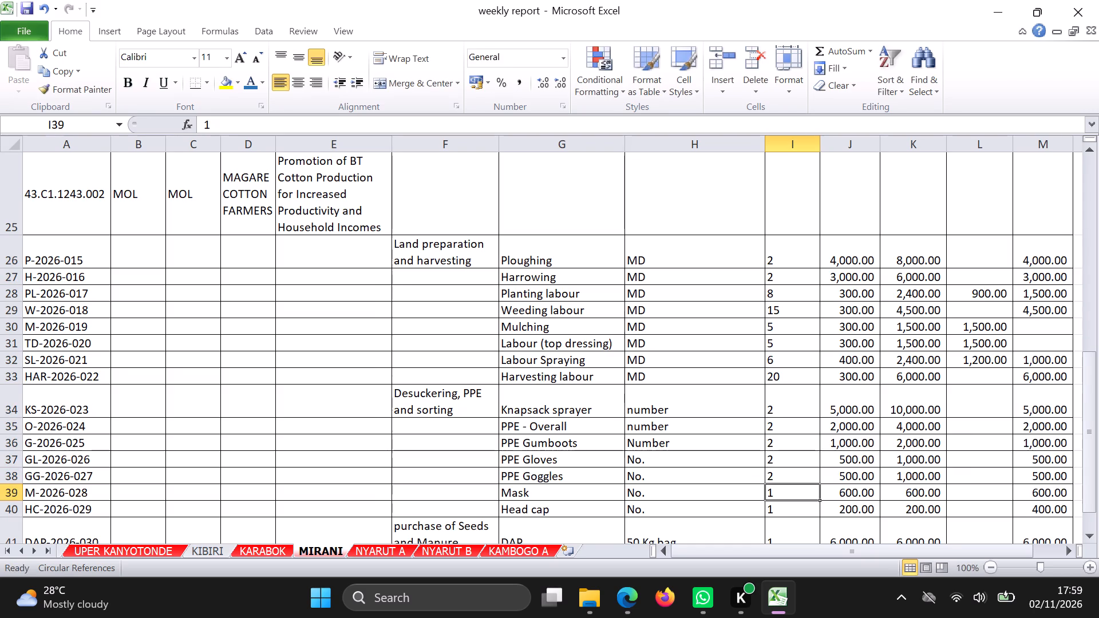
key("2")
left_click(792, 509)
key("2")
Set the cotton project's seed and manure quantities to 2 for DAP, 2 for CAN and 3 for BT Cotton seeds.
scroll(792, 504, "down", 3)
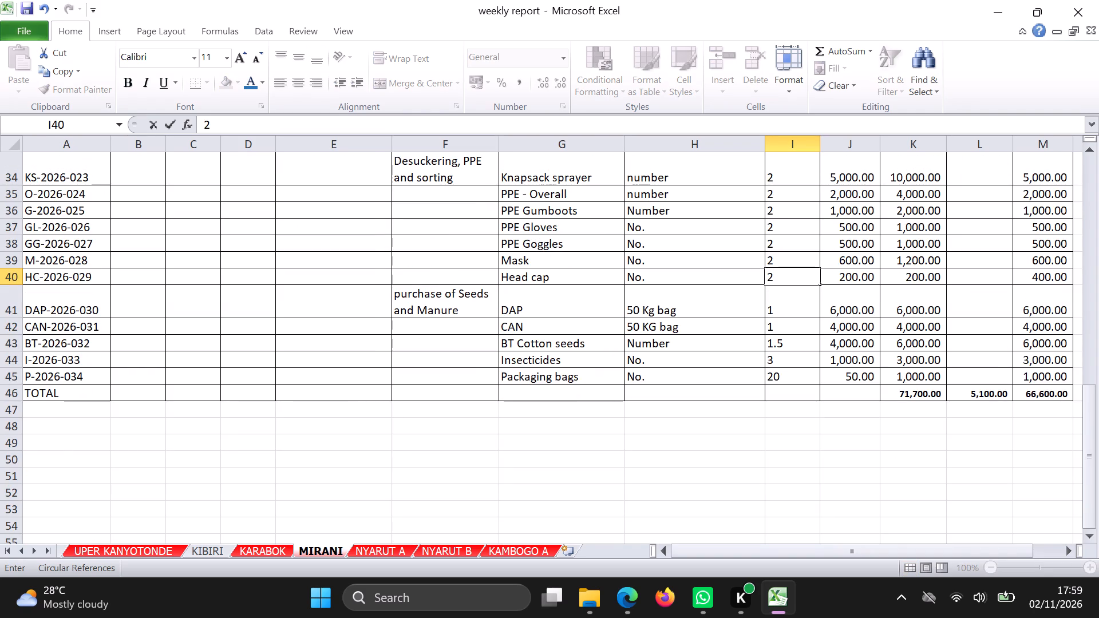
left_click(789, 307)
key("2")
left_click(792, 331)
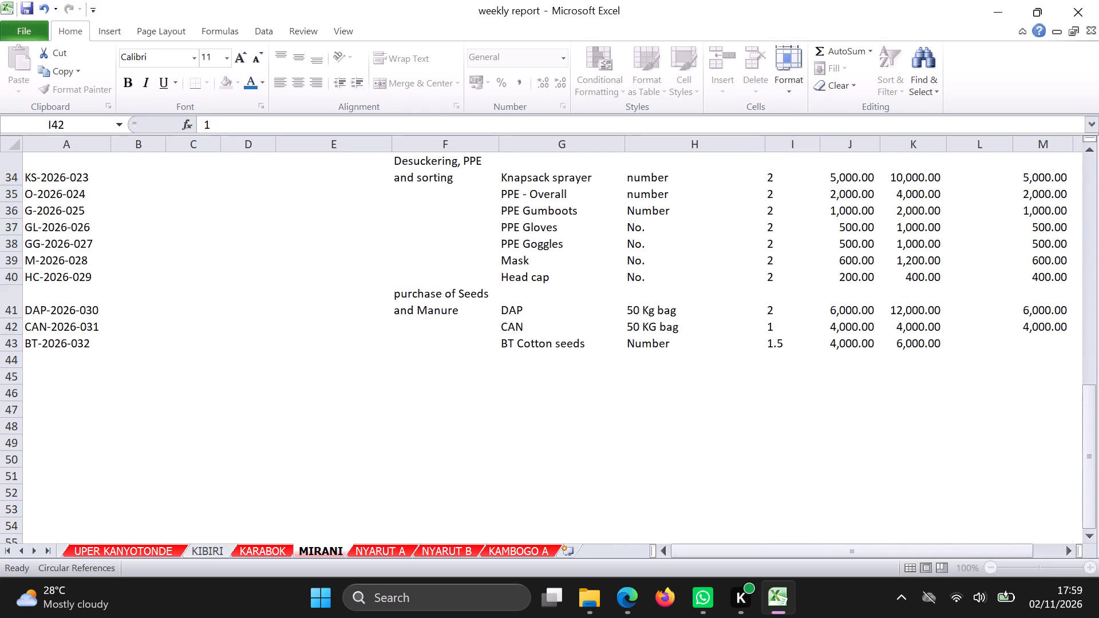
key("2")
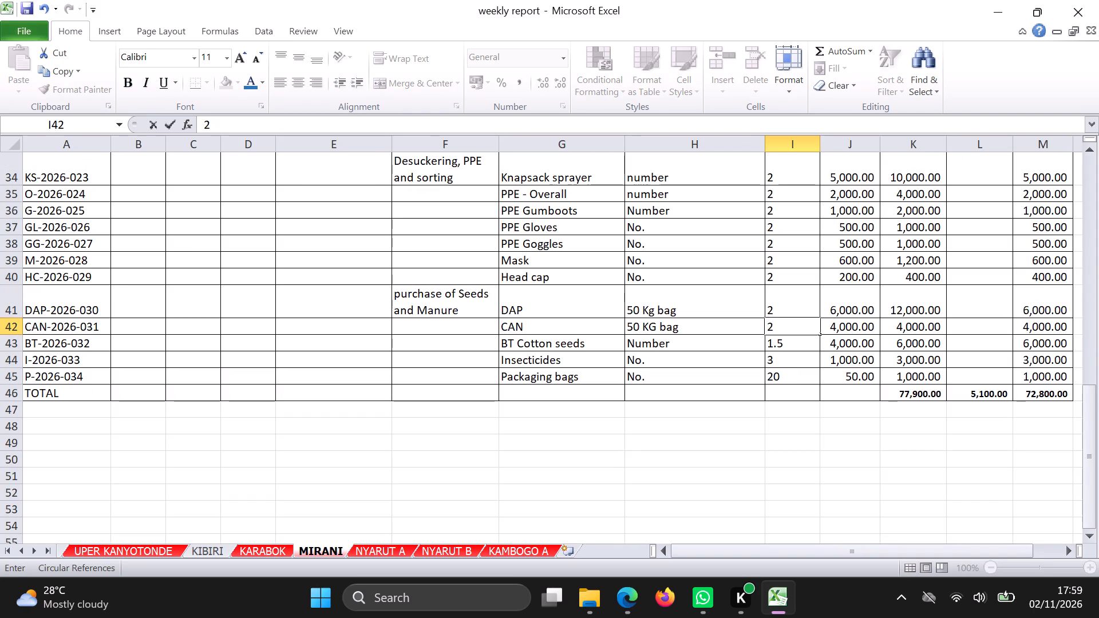
left_click(801, 346)
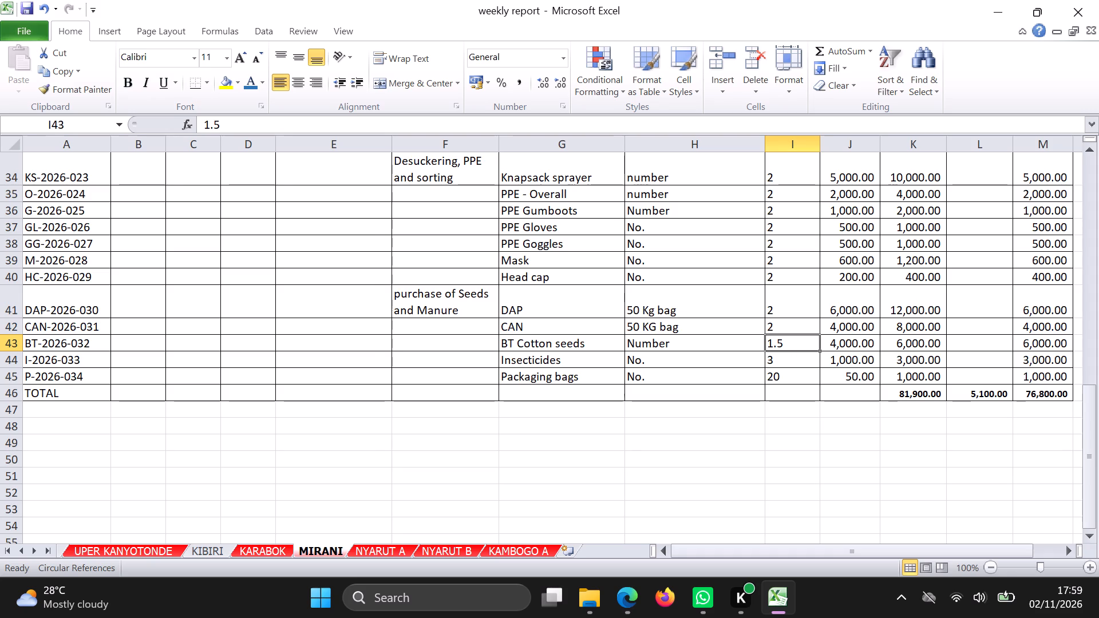
key("3")
left_click(800, 360)
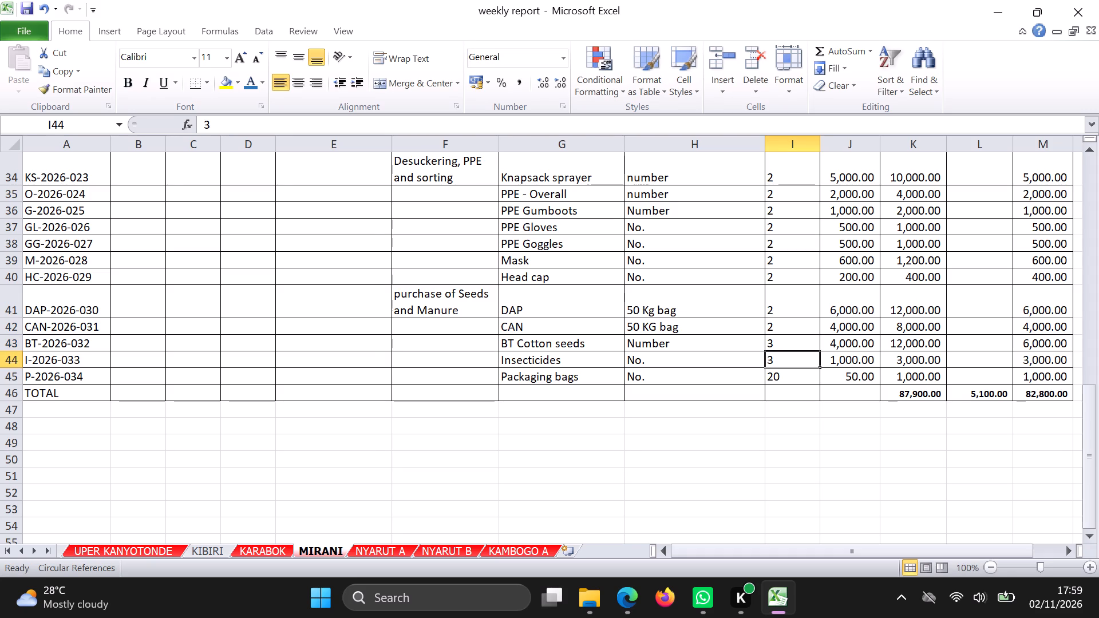
Save the weekly report workbook.
key("ctrl+s")
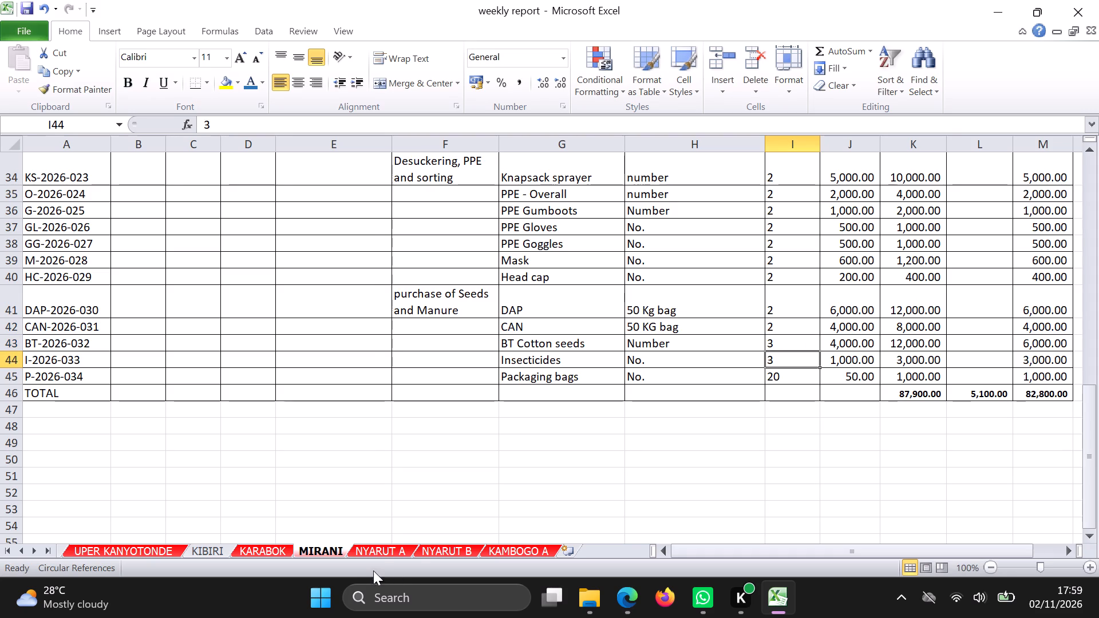
On the NYARUT A sheet, set the cotton project's No. values for Ploughing and Harrowing to 2 each.
left_click(378, 549)
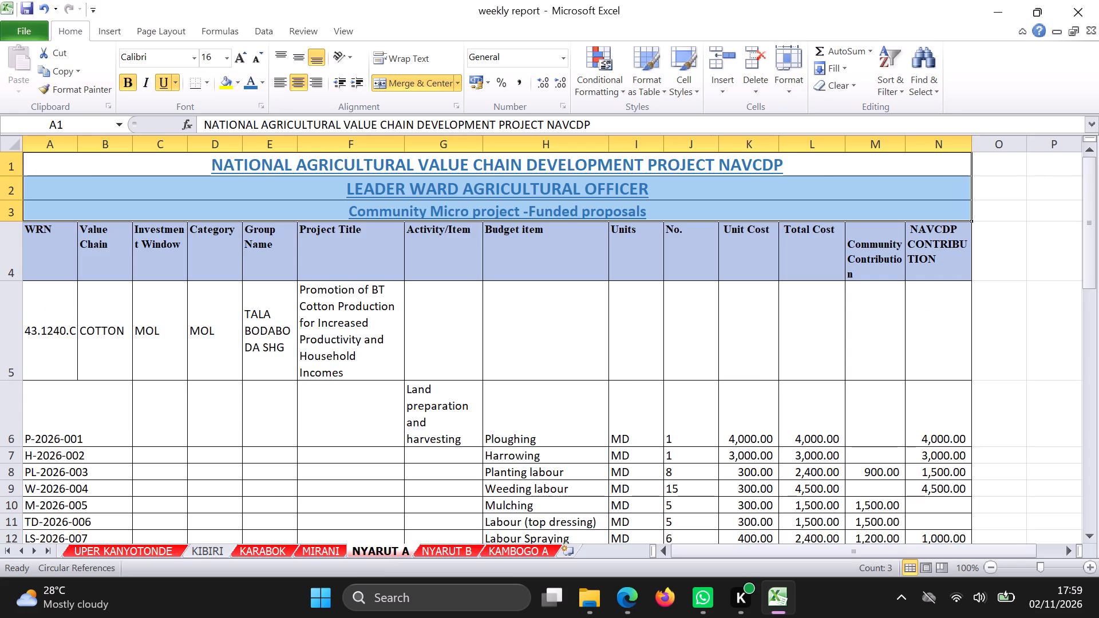
left_click(689, 442)
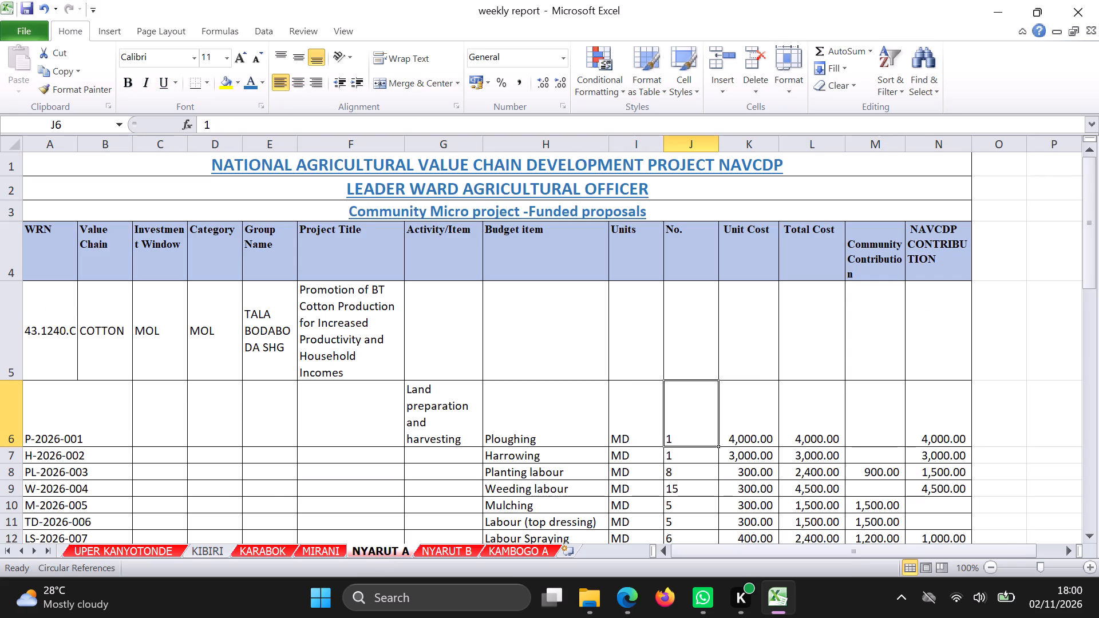
key("2")
left_click(699, 463)
key("2")
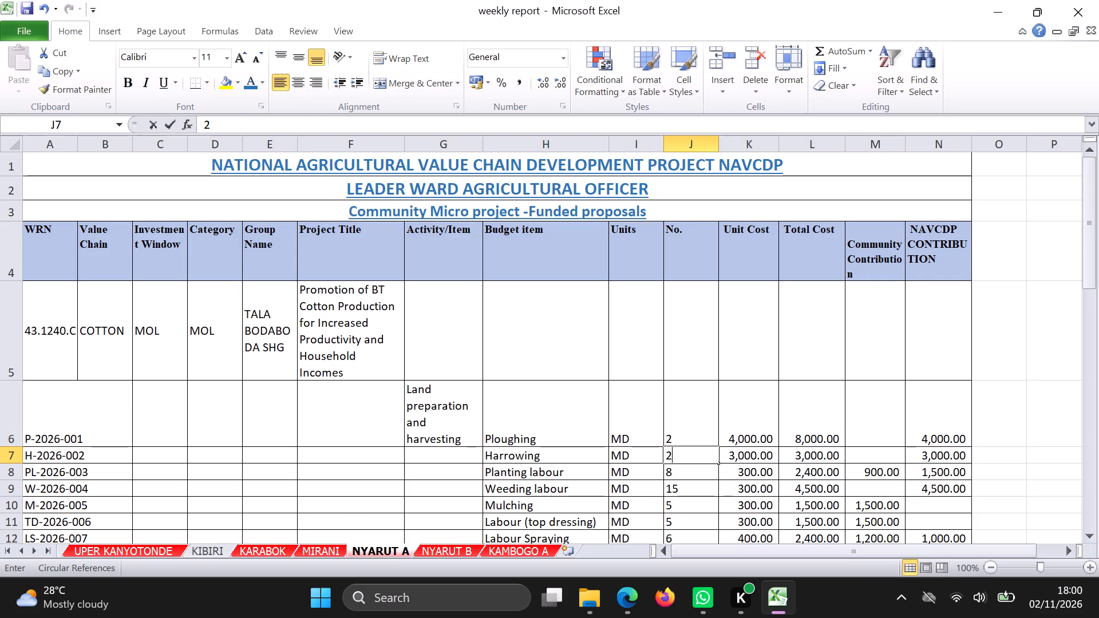
scroll(693, 508, "down", 1)
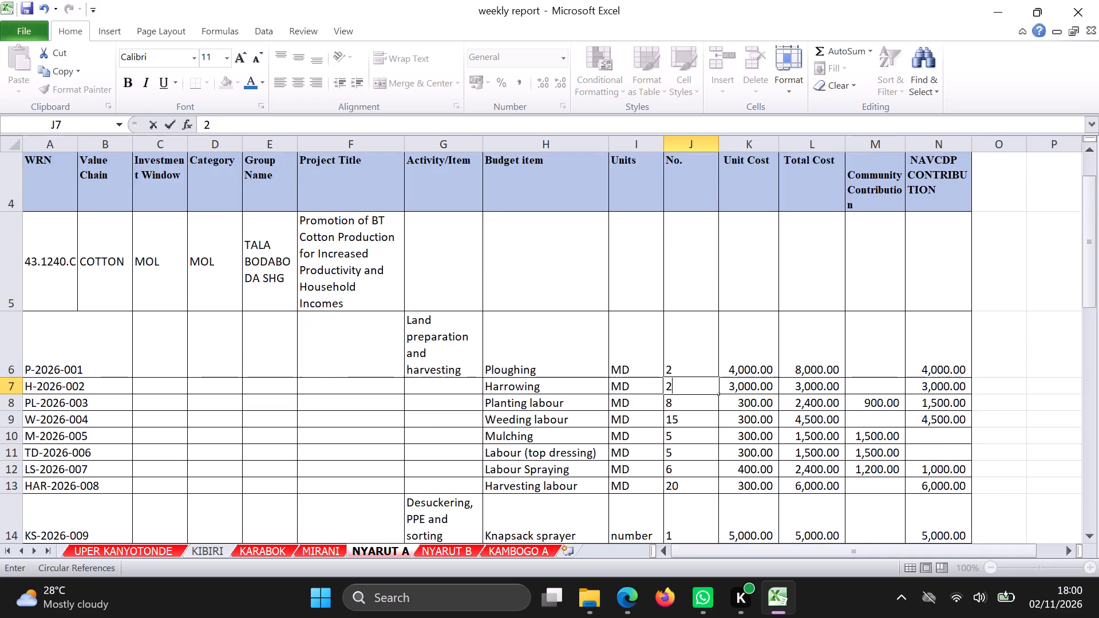
scroll(695, 506, "down", 2)
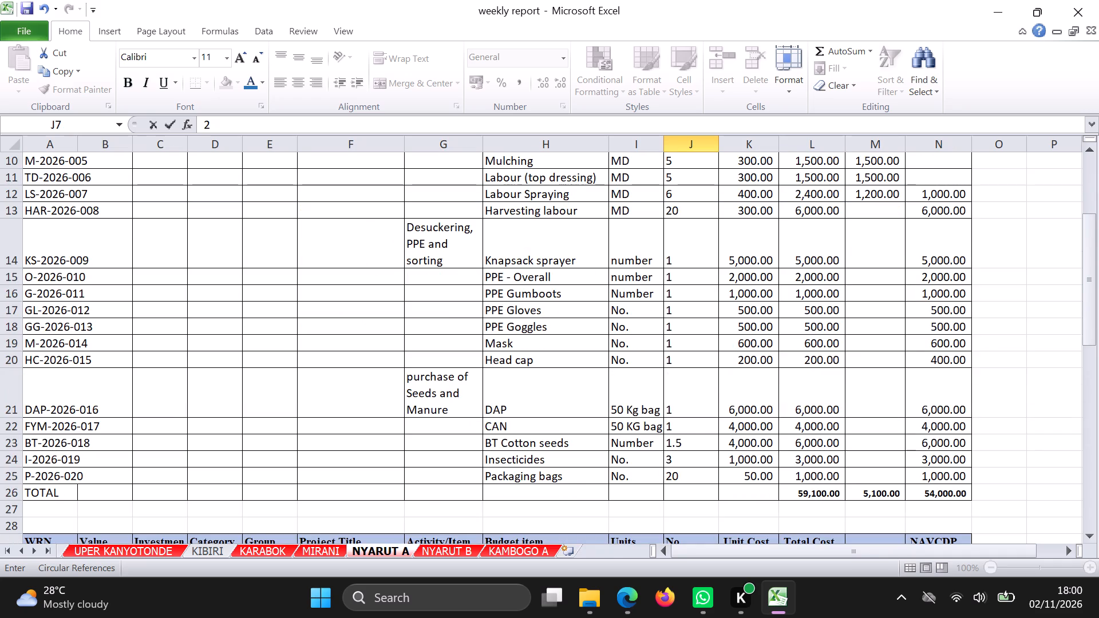
left_click(690, 263)
key("2")
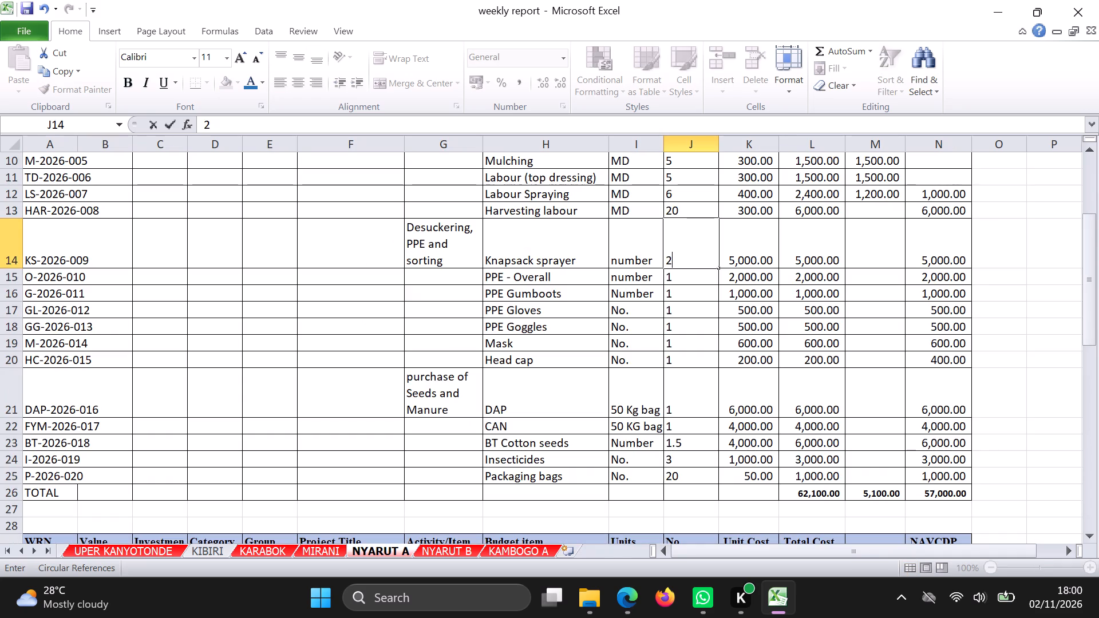
left_click(692, 279)
key("2")
left_click(692, 296)
key("2")
left_click(693, 312)
key("2")
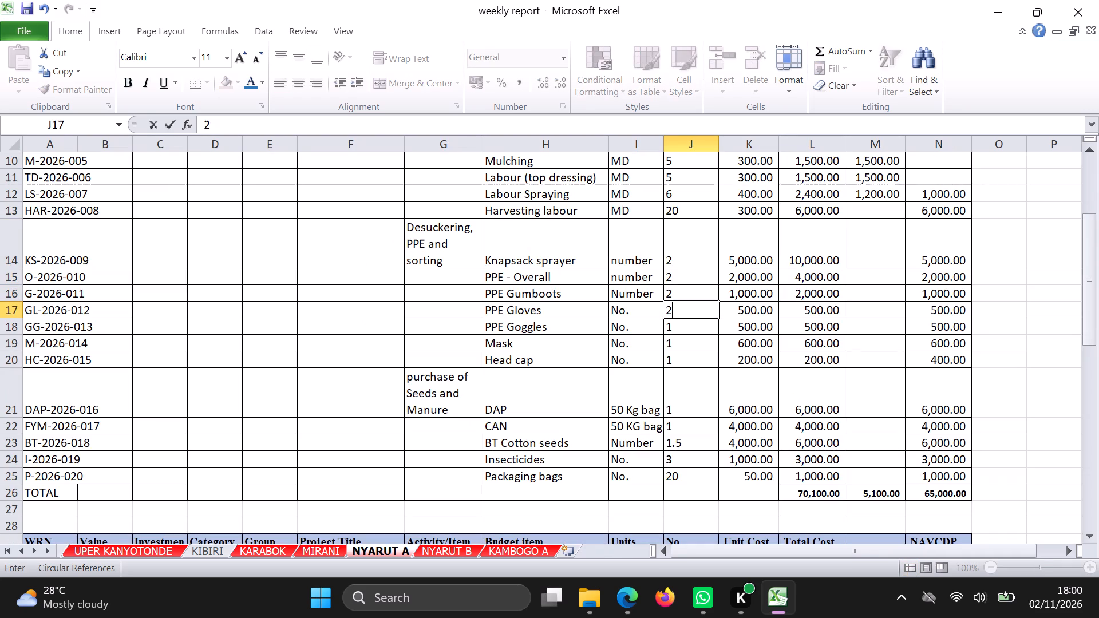
left_click(695, 323)
key("2")
left_click(694, 338)
key("2")
left_click(687, 353)
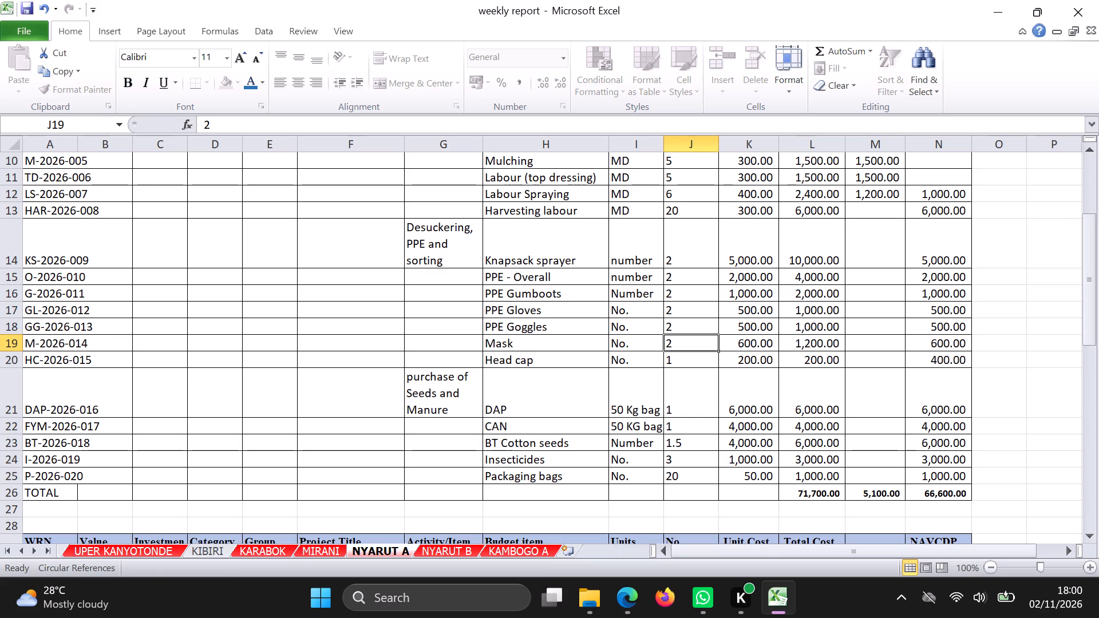
left_click(687, 360)
key("2")
Set the cotton project's seed and manure quantities to 2 for DAP, 2 for CAN, 3 for BT Cotton seeds and 4 for Insecticides.
left_click(695, 390)
key("2")
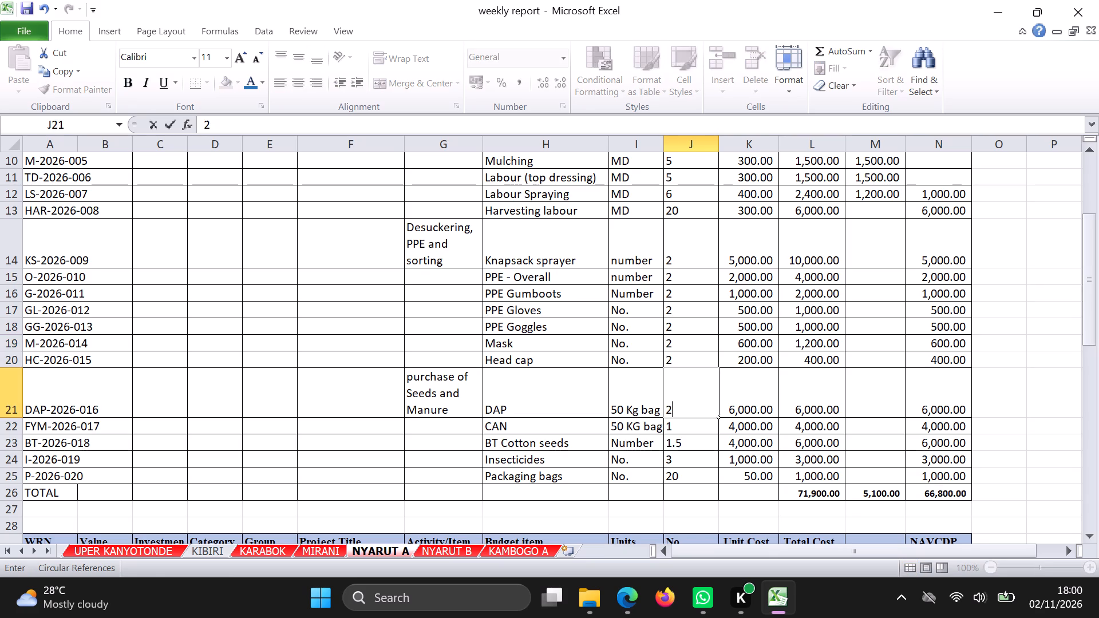
left_click(689, 425)
key("2")
left_click(698, 439)
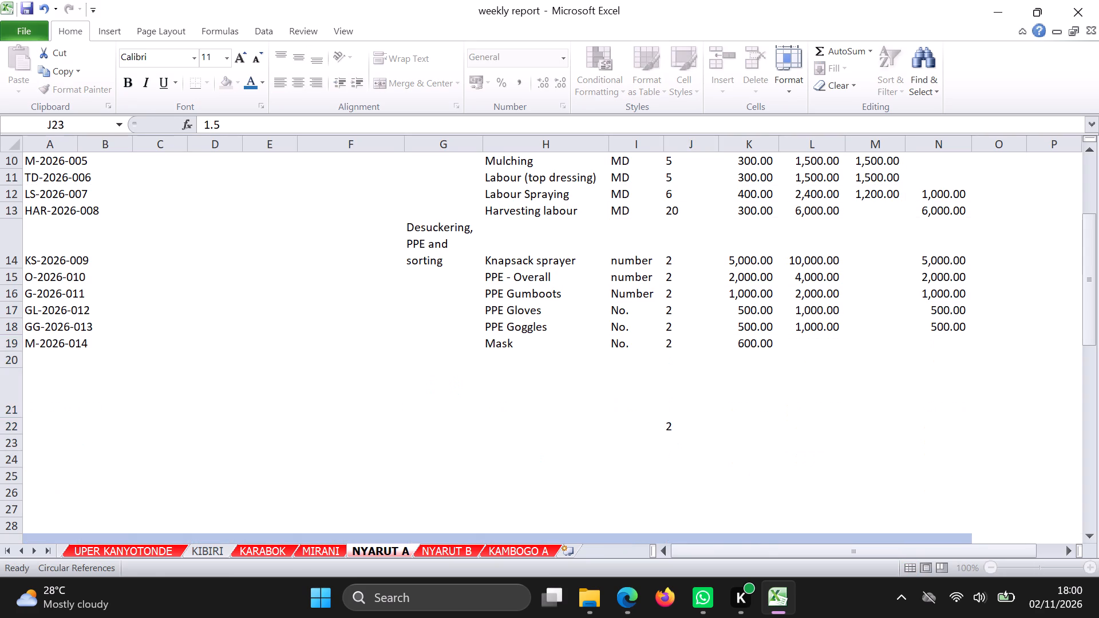
key("3")
left_click(691, 461)
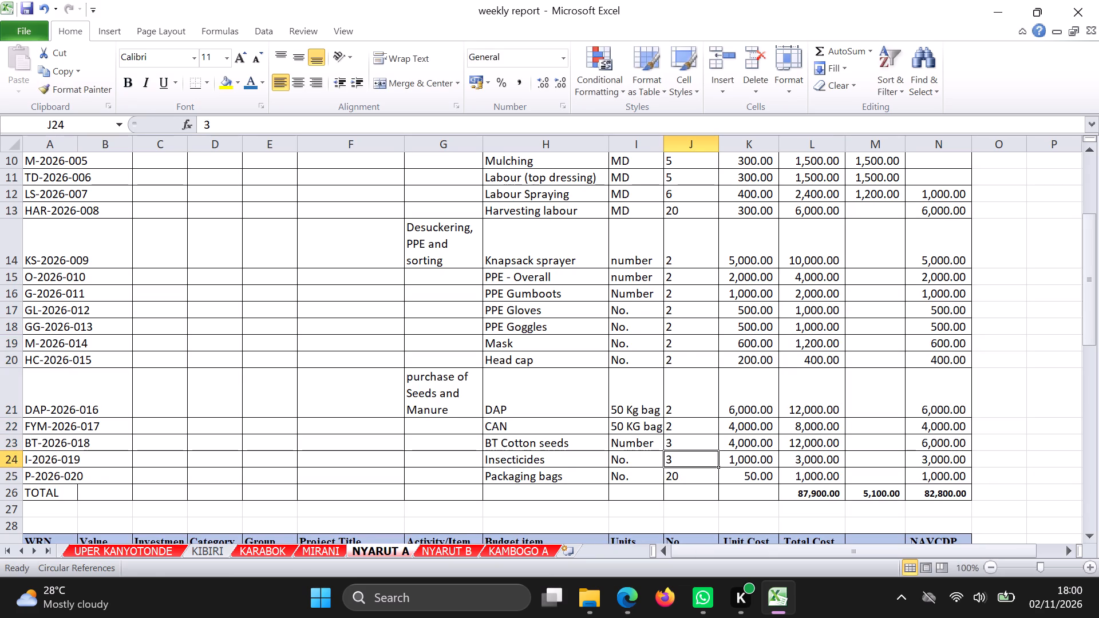
key("4")
In the NYARUT A rice project table, set the No. values for ploughing, harrowing and pudling to 2 each.
scroll(687, 473, "down", 3)
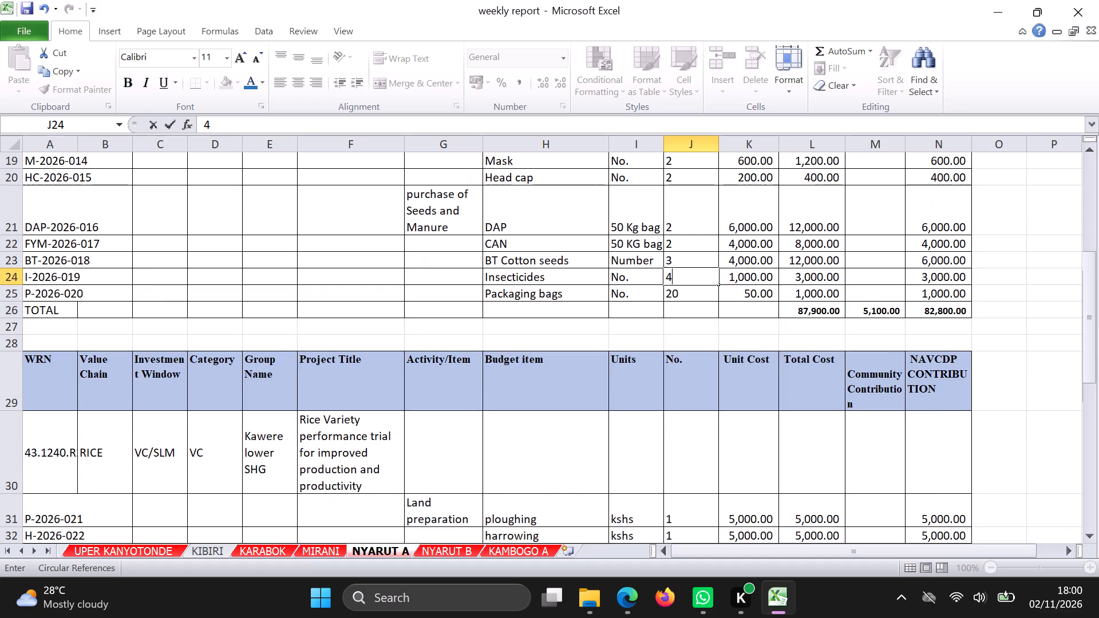
scroll(706, 439, "down", 2)
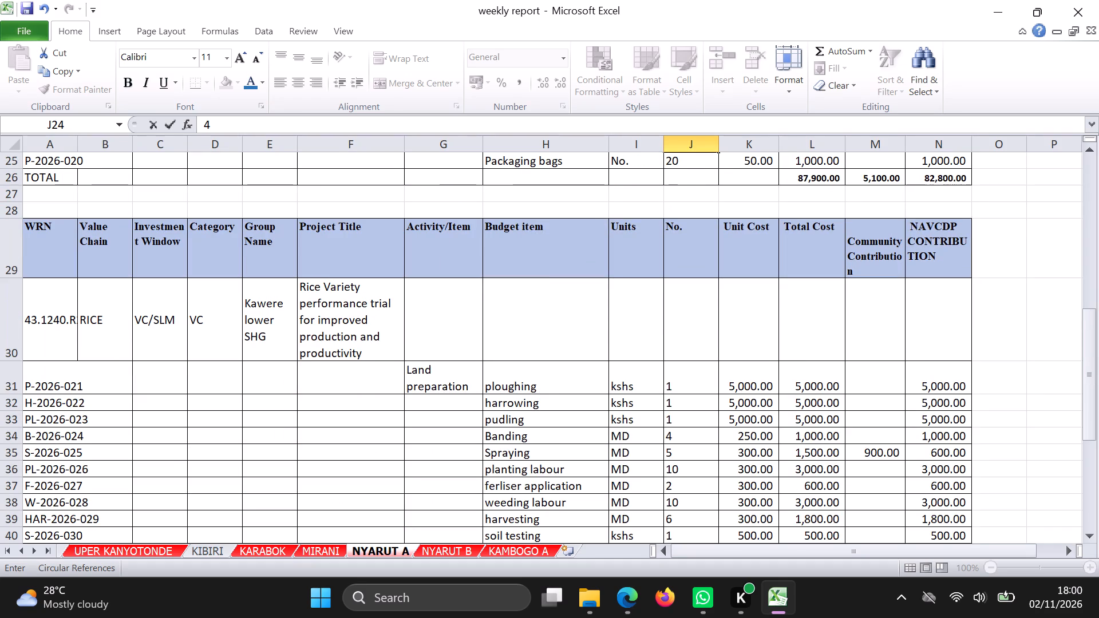
left_click(690, 387)
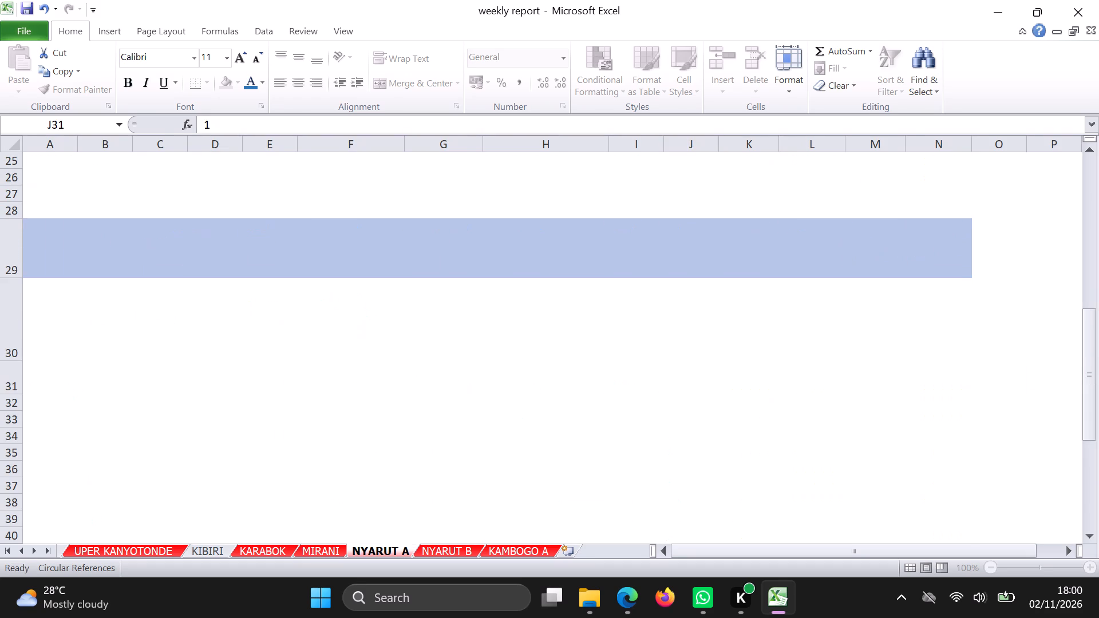
key("2")
left_click(697, 412)
left_click(683, 401)
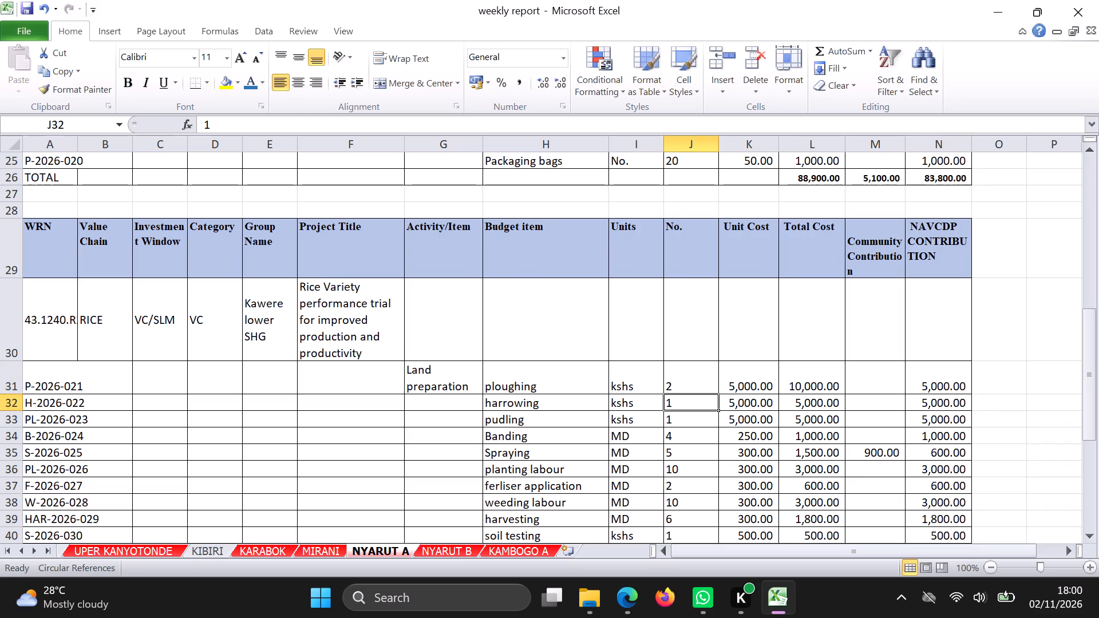
key("2")
left_click(689, 417)
key("2")
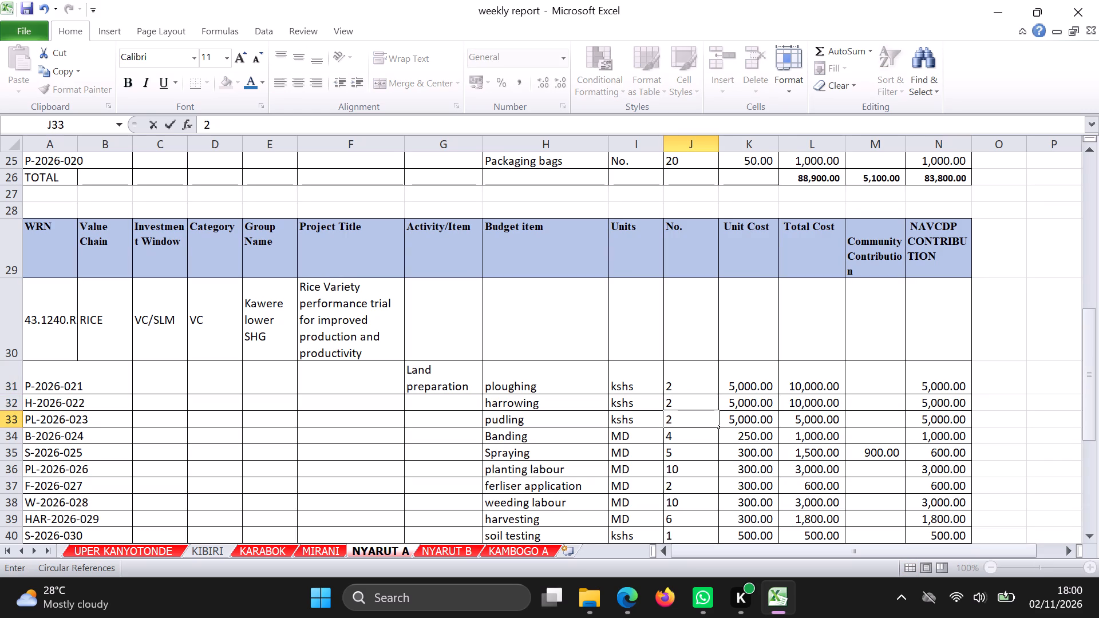
Set the rice project's quantities to 5 for Banding, 3 for fertiliser application, 2 for soil testing, 3 for Threshing labour and 4 for birds scaring.
left_click(684, 486)
left_click(694, 443)
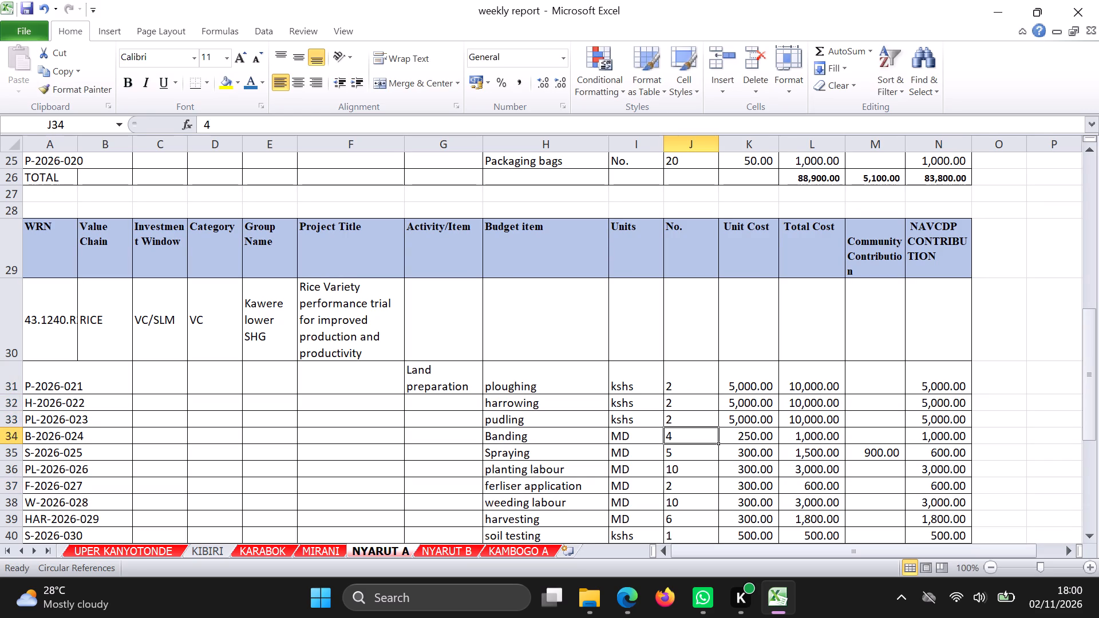
key("5")
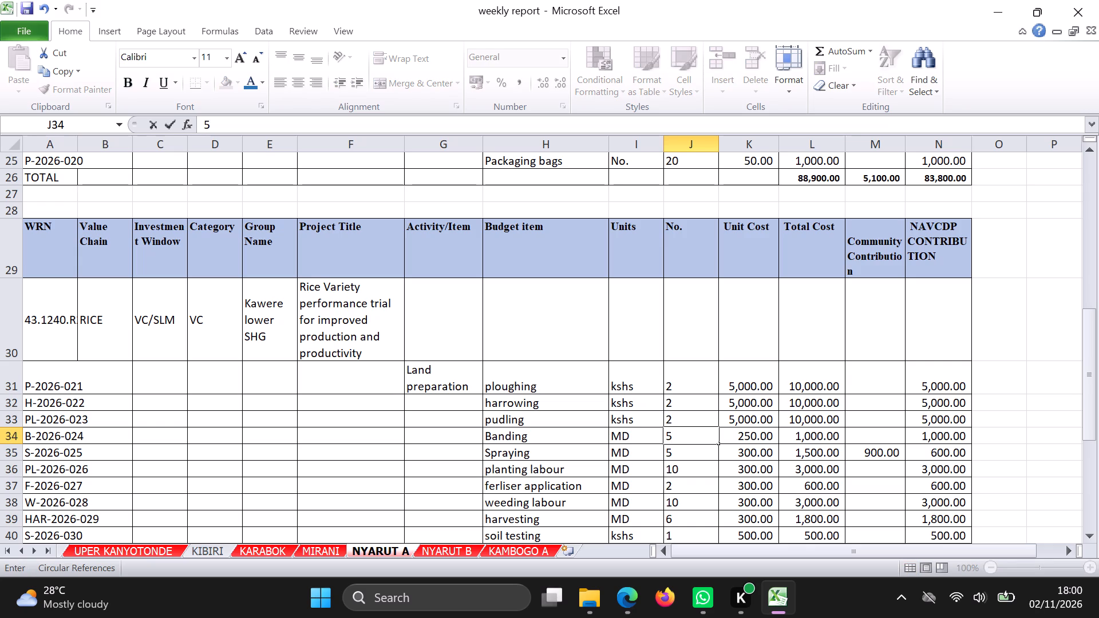
left_click(691, 489)
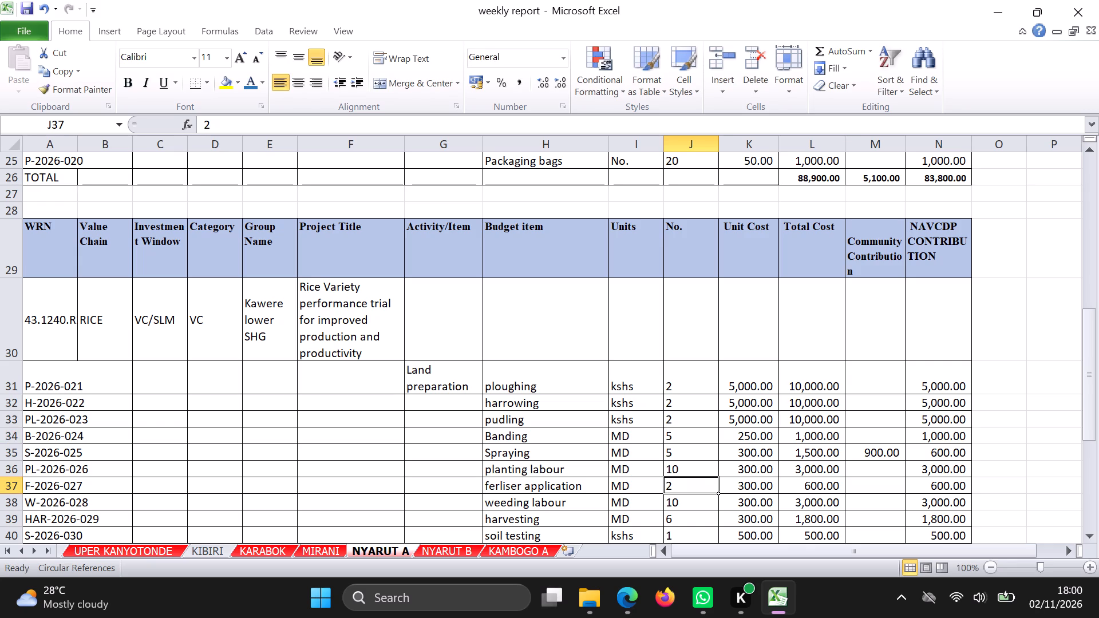
key("3")
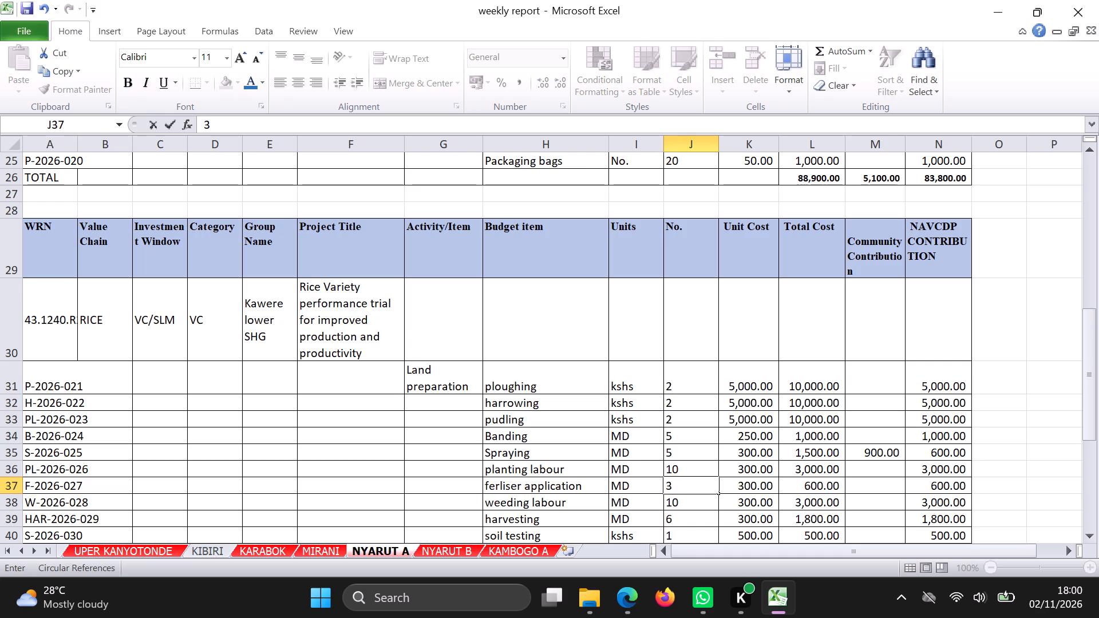
left_click(691, 533)
key("2")
scroll(699, 513, "down", 1)
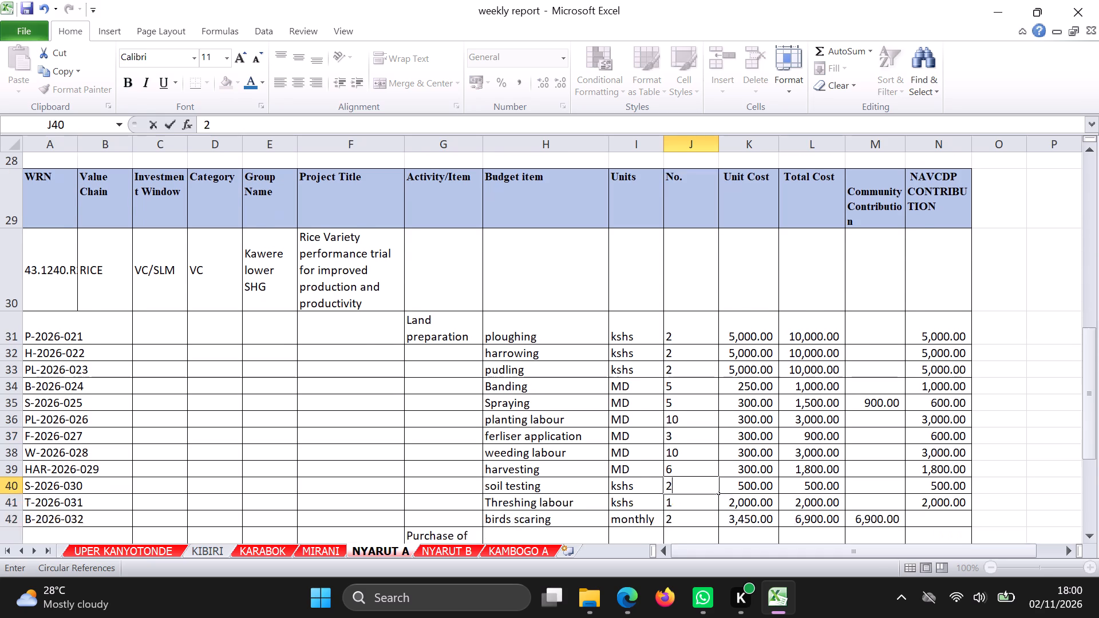
scroll(699, 513, "down", 1)
left_click(685, 342)
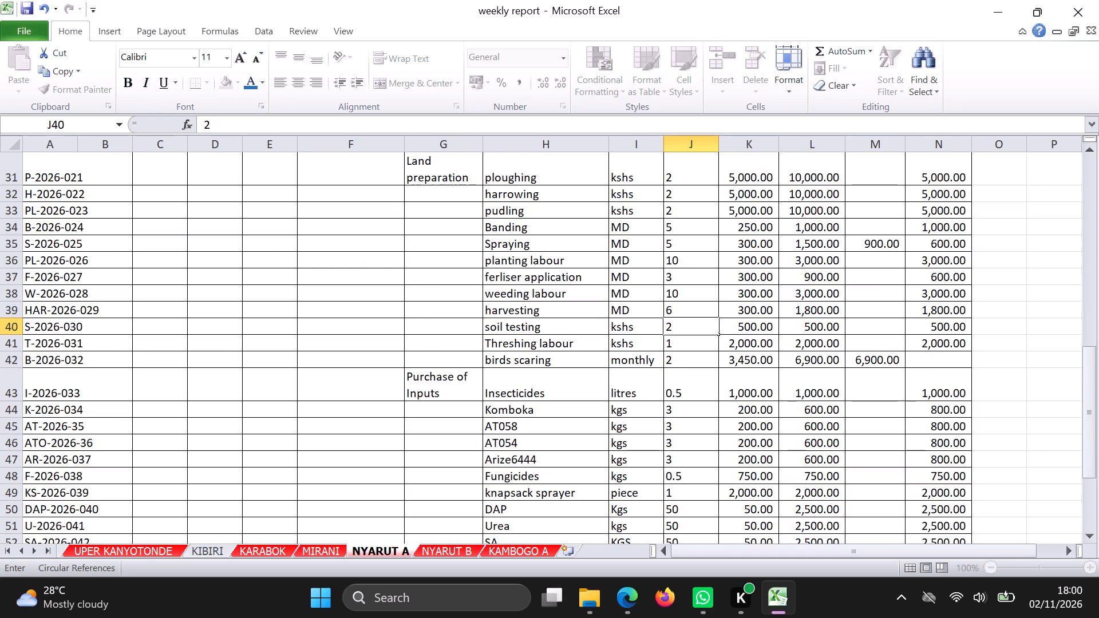
key("3")
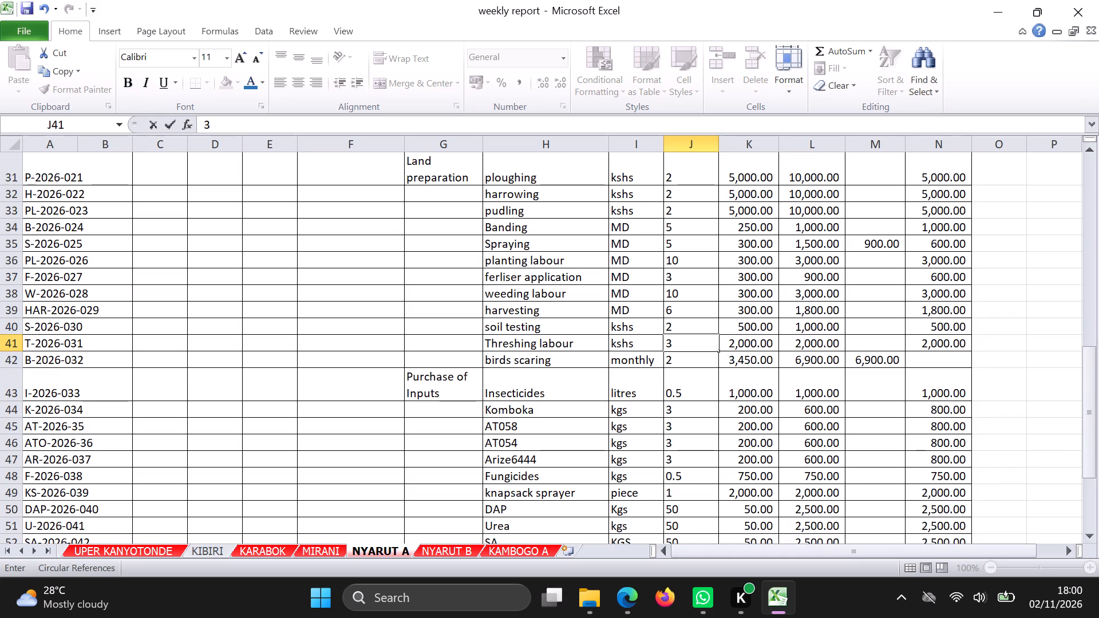
left_click(688, 362)
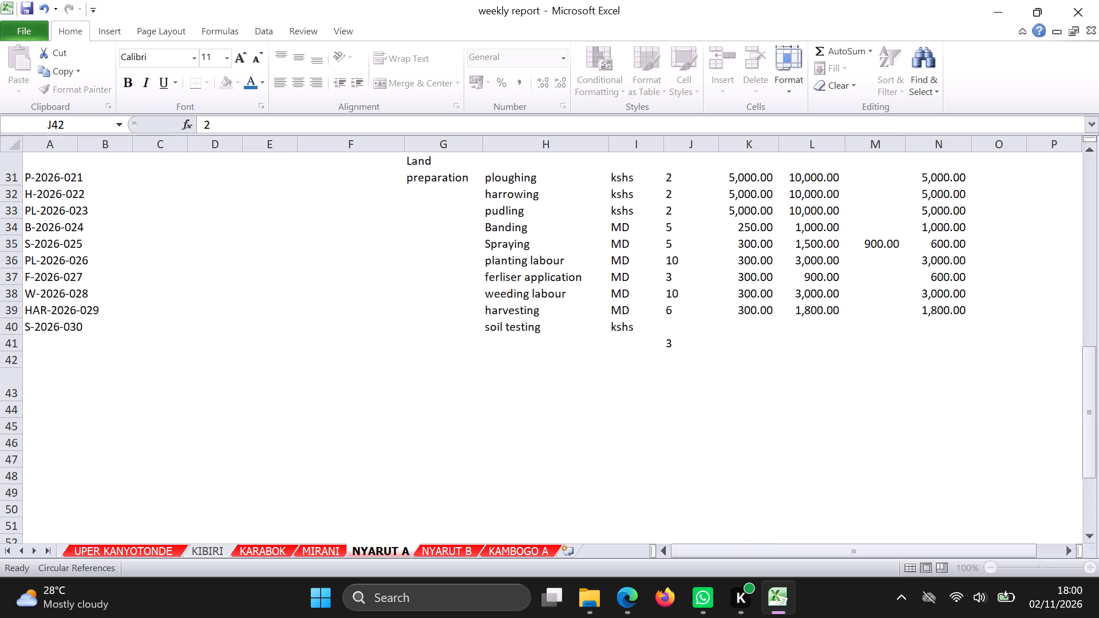
key("4")
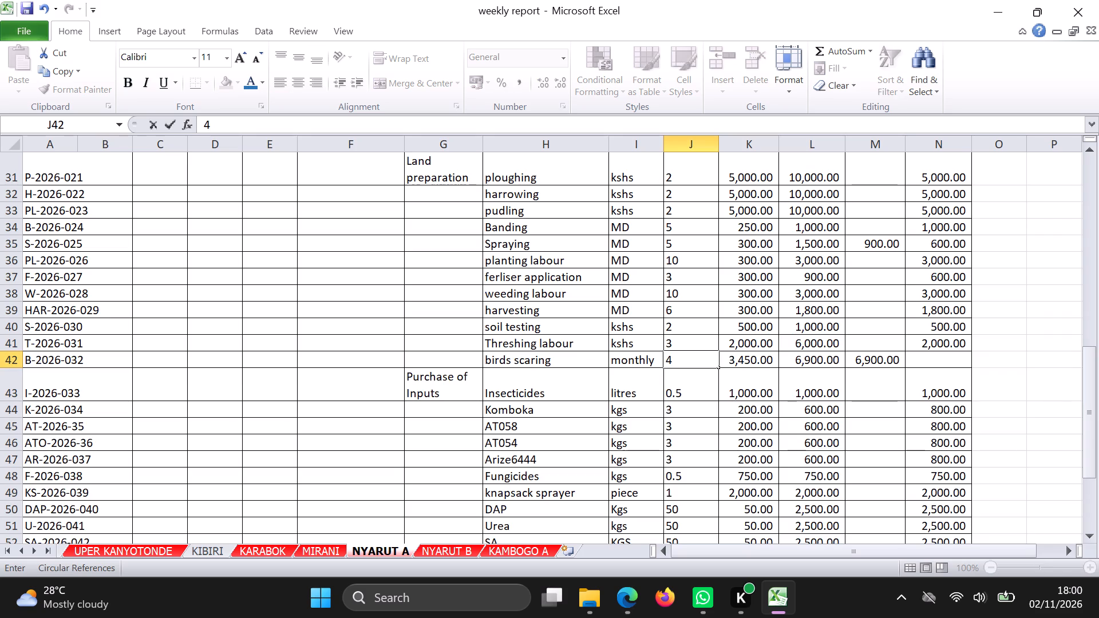
Set the rice project's input quantities to 4 for Komboka, AT058, AT054 and Arize6444, 3 for knapsack sprayer and 2 for Herbicides.
left_click(691, 411)
key("4")
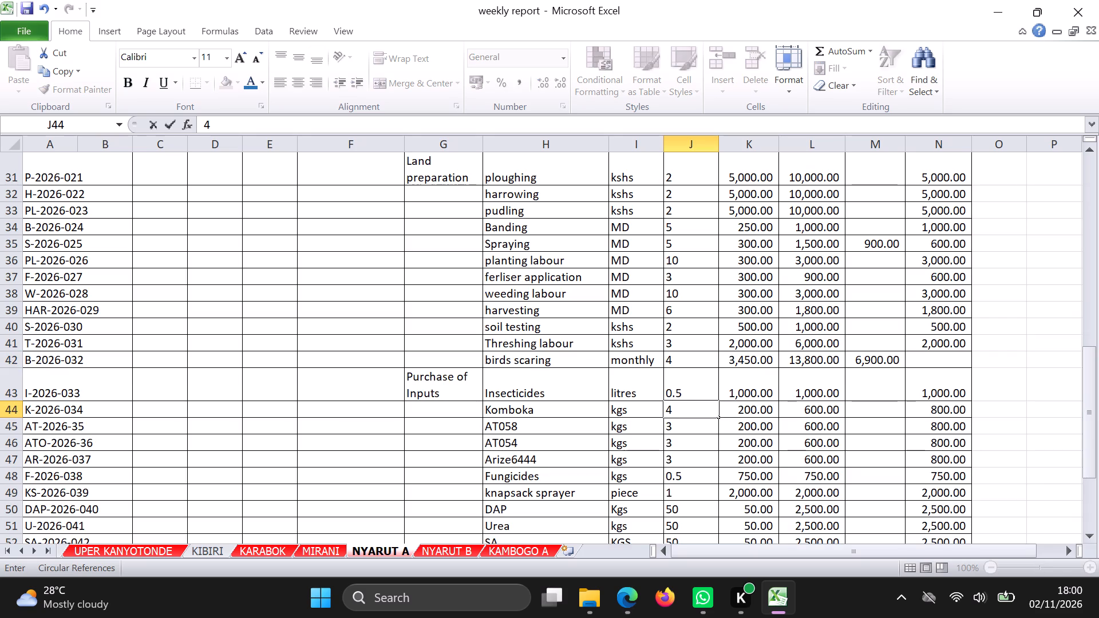
left_click(694, 429)
key("4")
left_click(692, 445)
key("4")
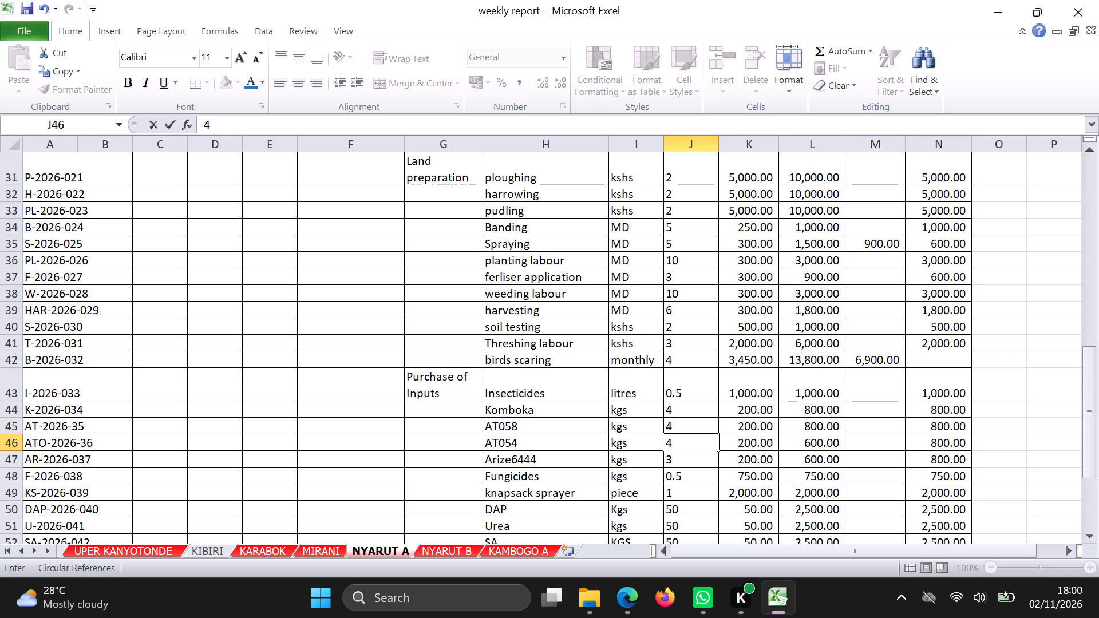
left_click(691, 457)
key("4")
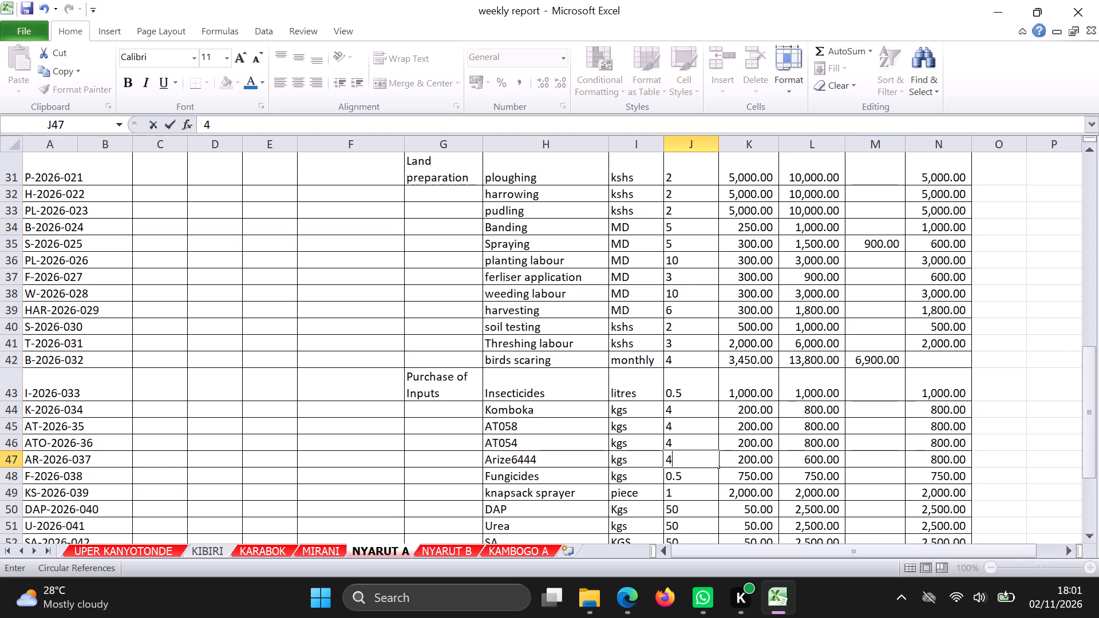
left_click(688, 493)
key("3")
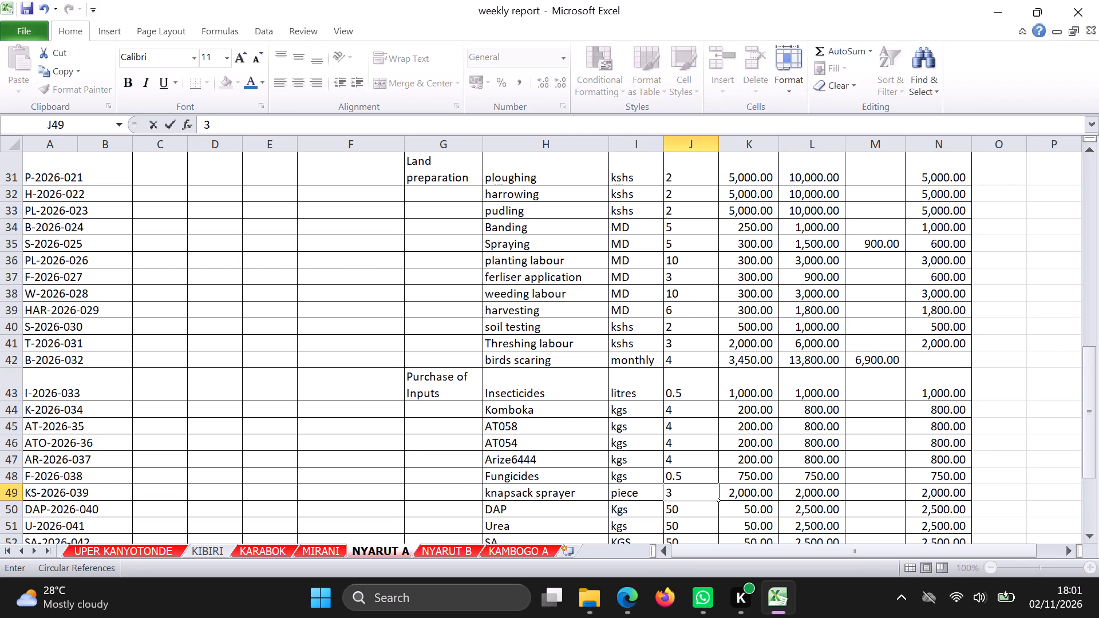
scroll(694, 511, "down", 3)
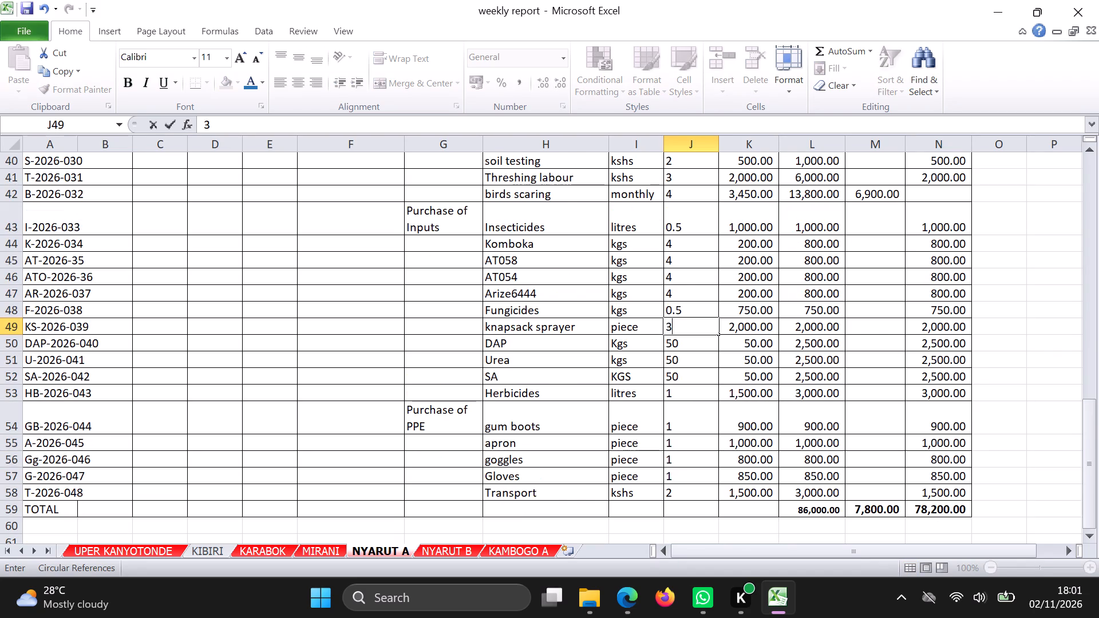
left_click(690, 399)
key("2")
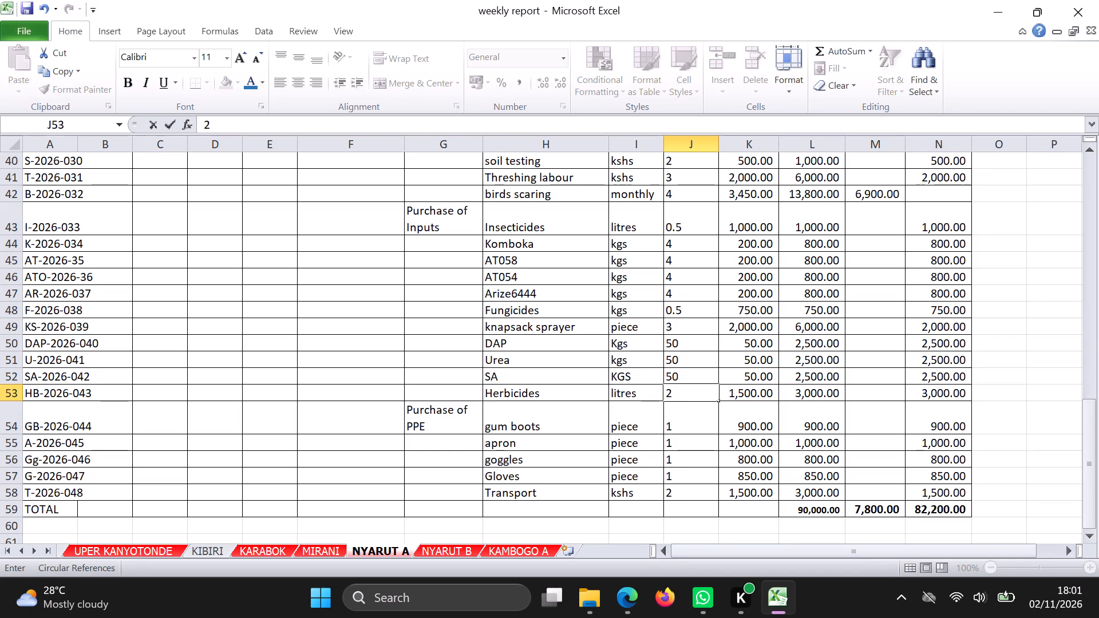
Set the rice project's quantities for gum boots, apron, goggles, Gloves and Transport to 2 each.
left_click(697, 427)
key("2")
left_click(698, 446)
key("2")
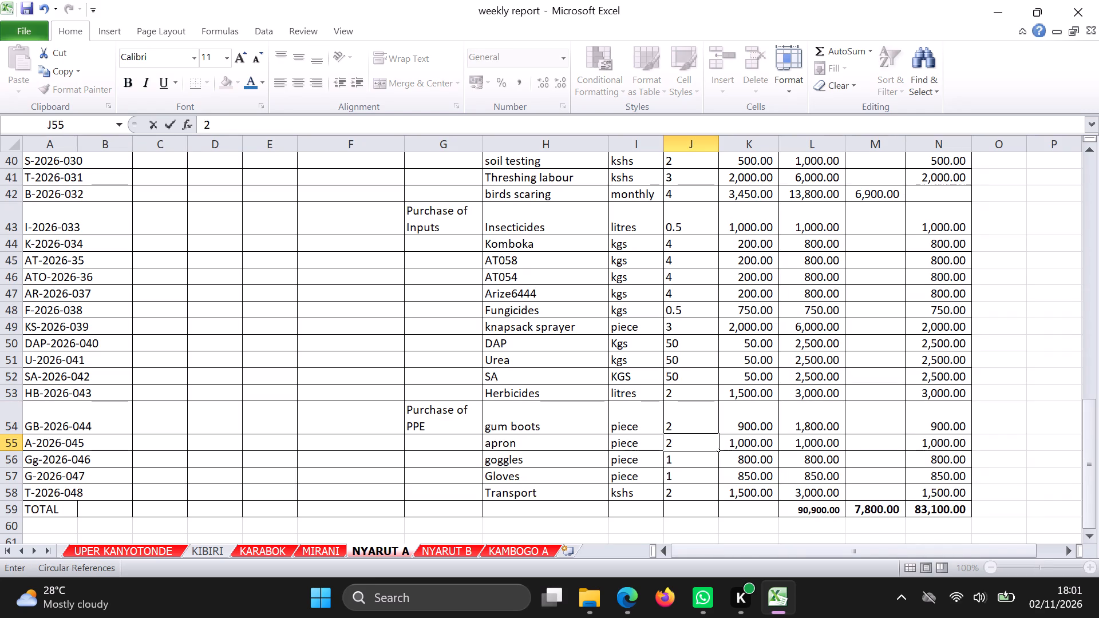
left_click(697, 462)
key("2")
left_click(690, 473)
key("2")
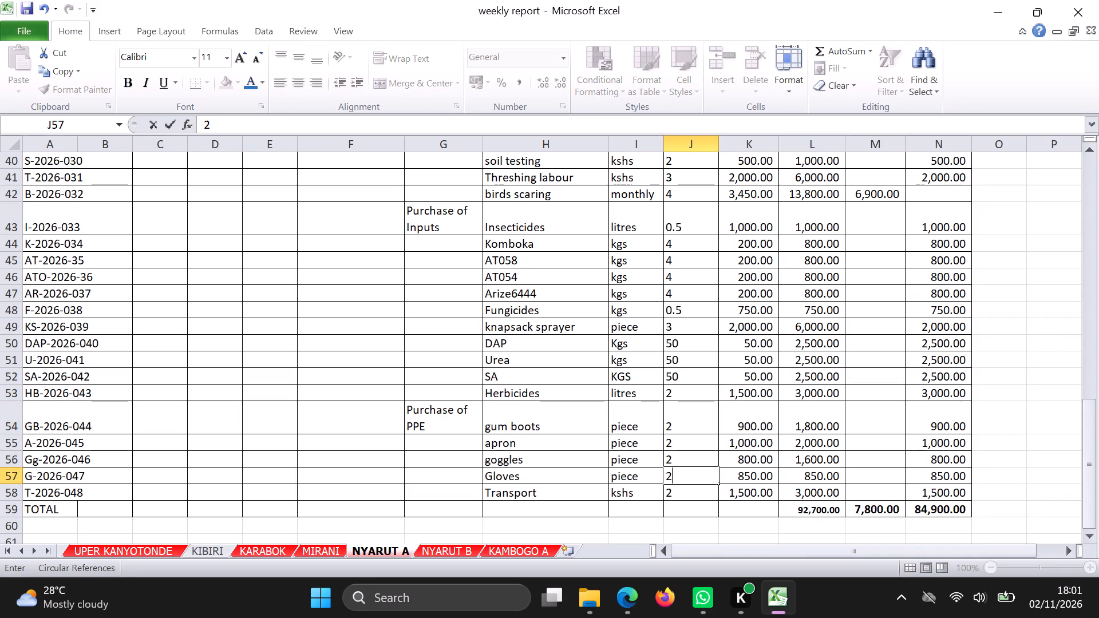
left_click(686, 492)
key("2")
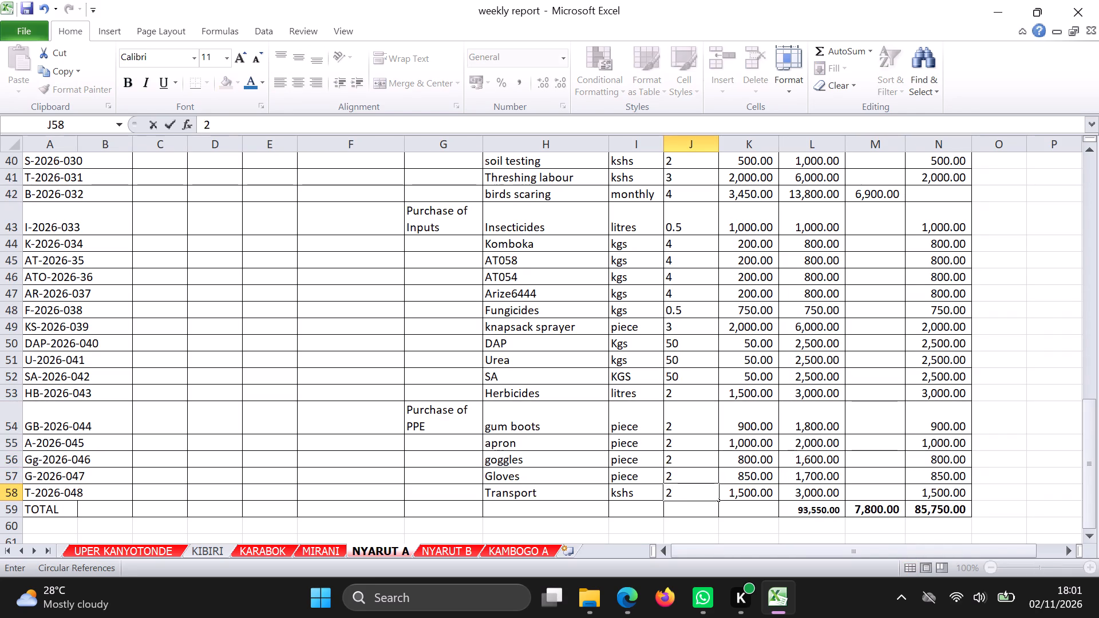
Save the weekly report workbook.
key("ctrl+s")
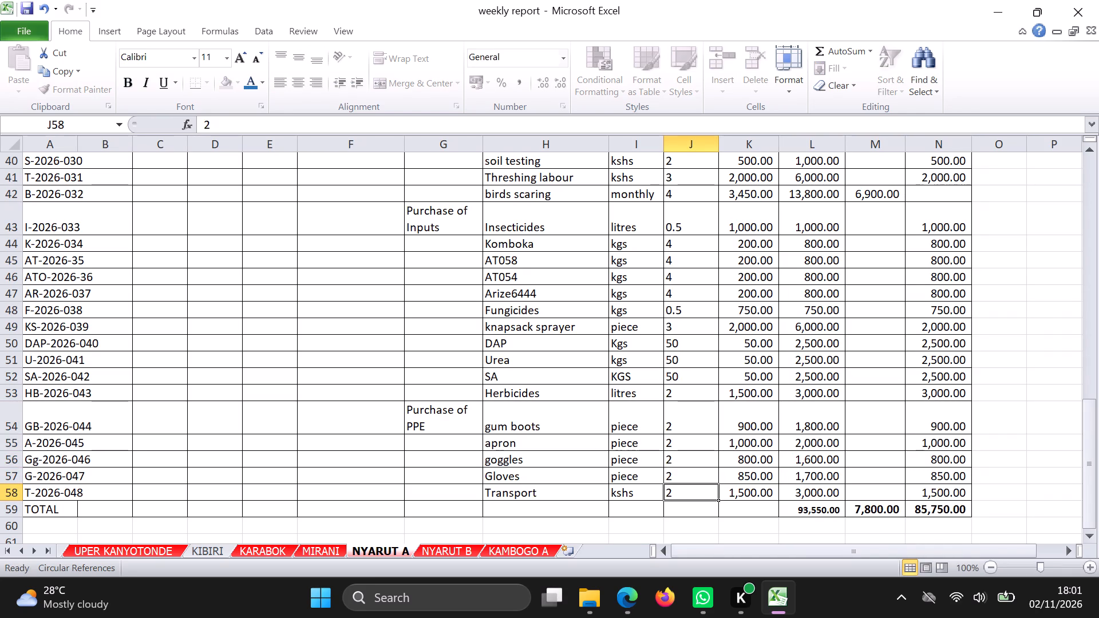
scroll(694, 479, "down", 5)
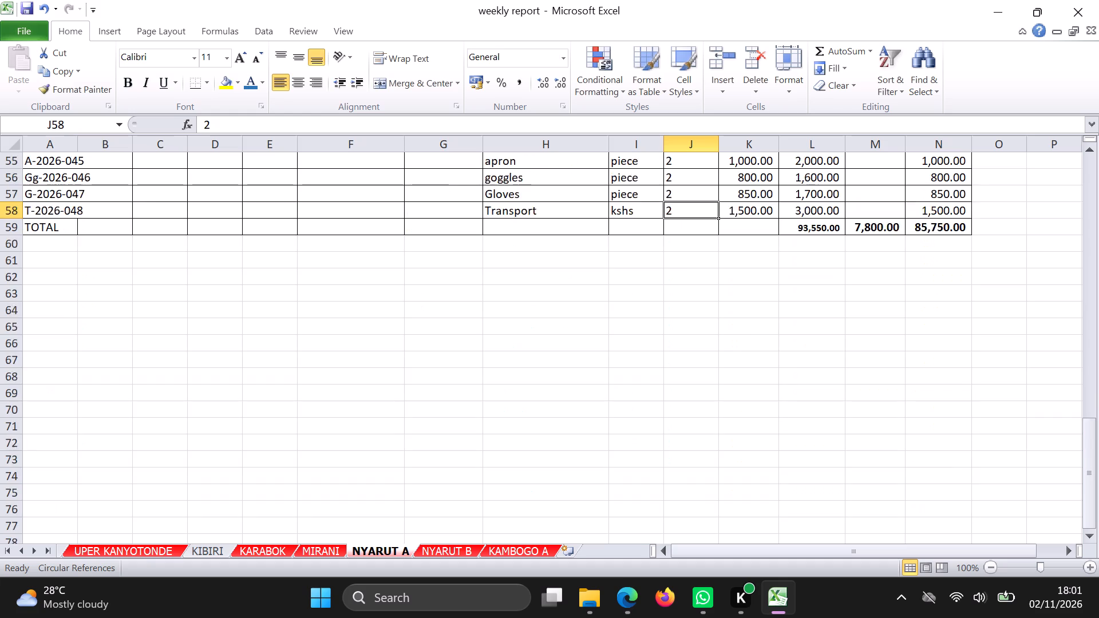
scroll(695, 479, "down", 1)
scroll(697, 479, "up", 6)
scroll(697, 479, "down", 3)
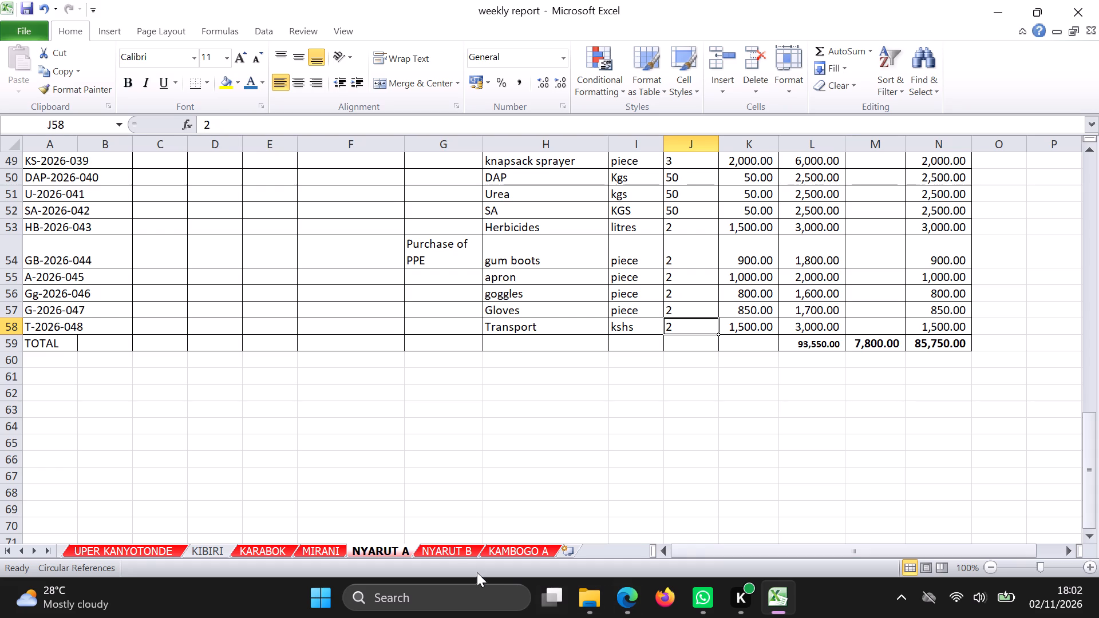
On the NYARUT B sheet, set the cotton project's Ploughing and Harrowing quantities to 3 each.
left_click(452, 546)
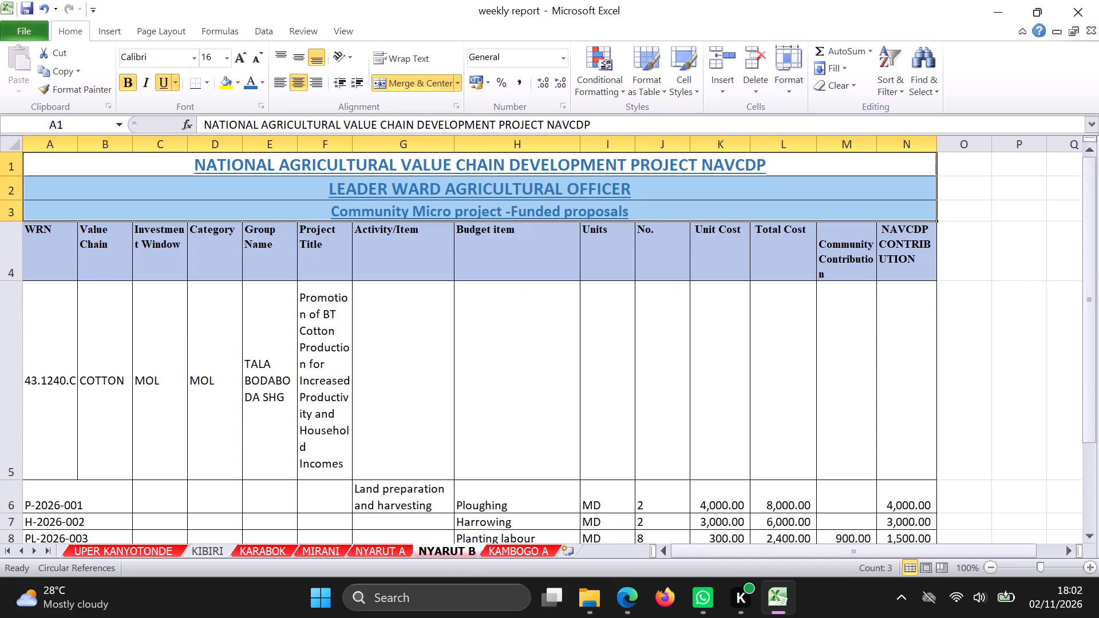
scroll(747, 289, "up", 5)
left_click(655, 496)
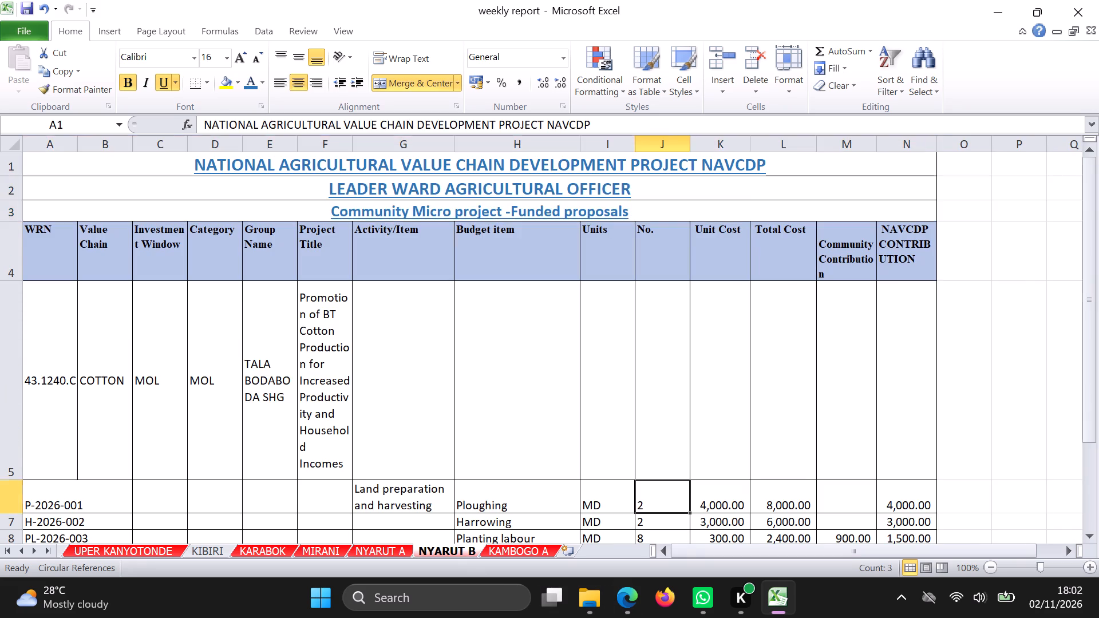
scroll(656, 496, "down", 4)
scroll(673, 444, "up", 3)
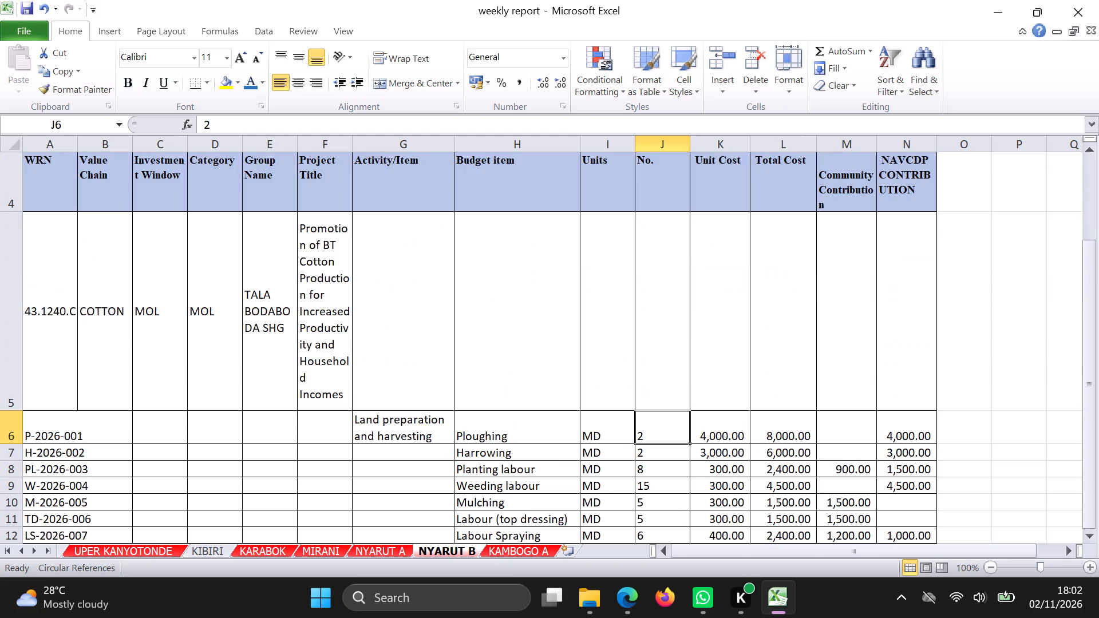
key("3")
left_click(670, 460)
key("3")
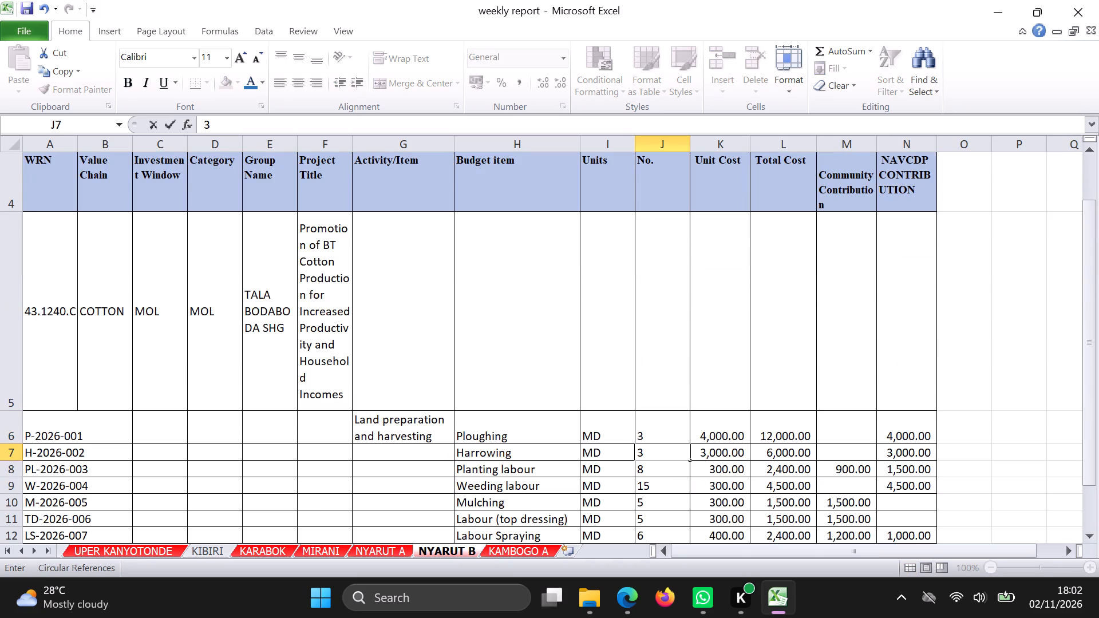
left_click(666, 509)
Set the cotton project's quantities for Knapsack sprayer, PPE Overall, Gumboots, Gloves, Goggles, Mask and Head cap to 5 each.
scroll(666, 509, "down", 4)
scroll(669, 502, "up", 3)
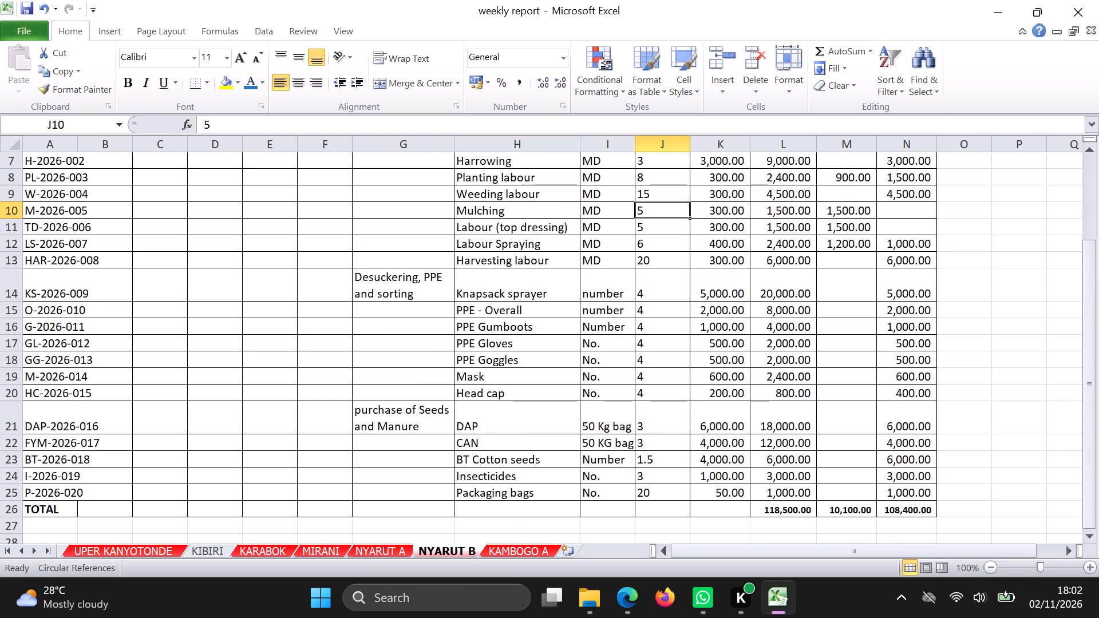
left_click(657, 419)
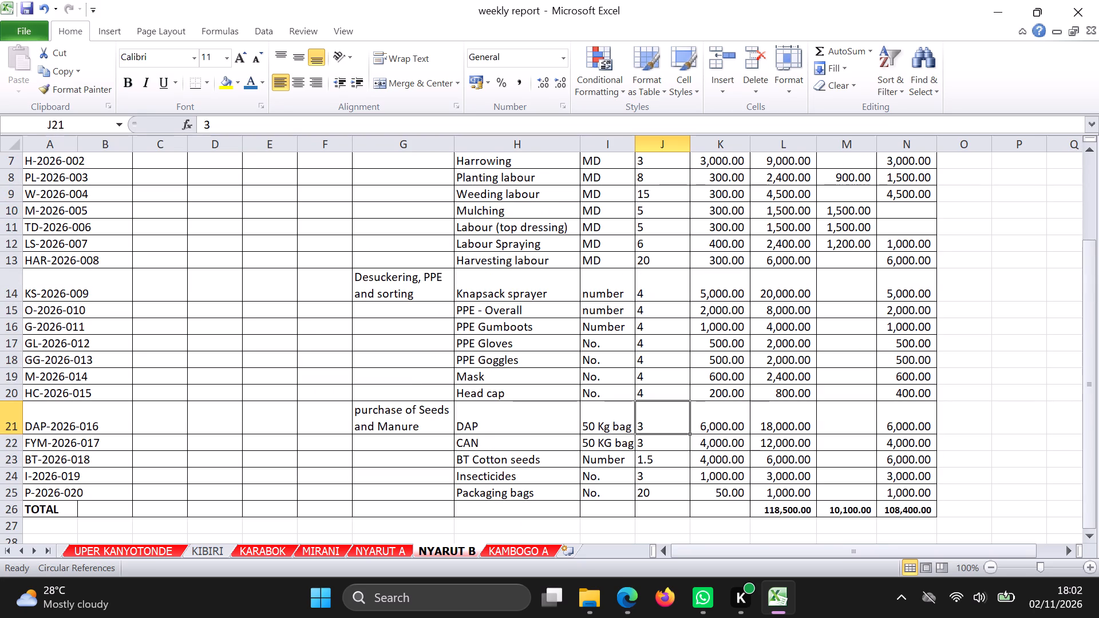
left_click(643, 294)
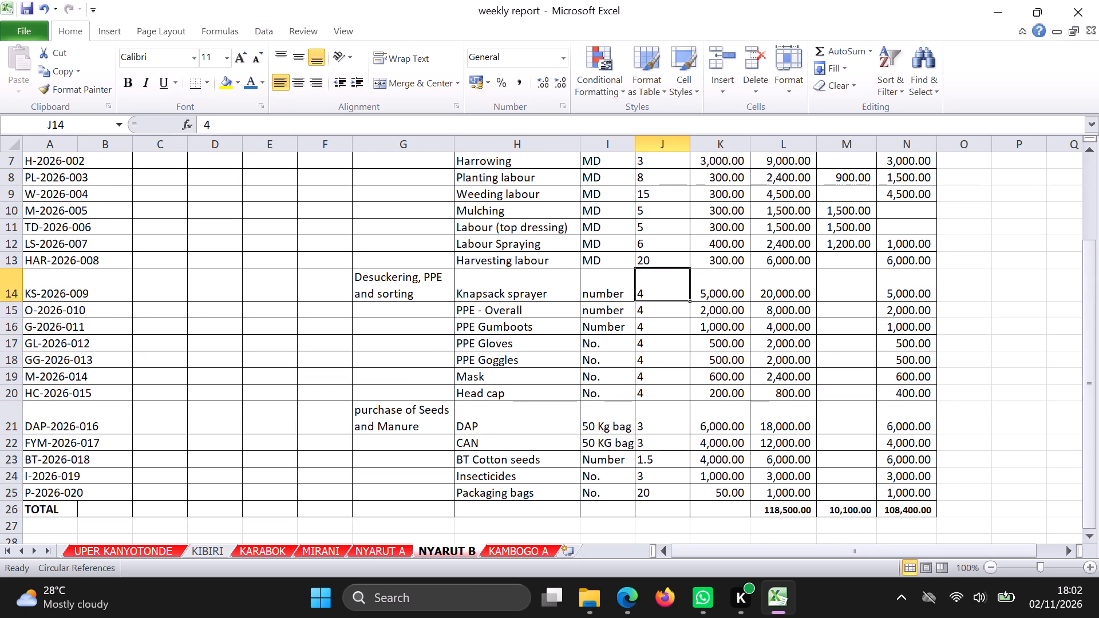
key("5")
left_click(665, 316)
key("5")
left_click(662, 328)
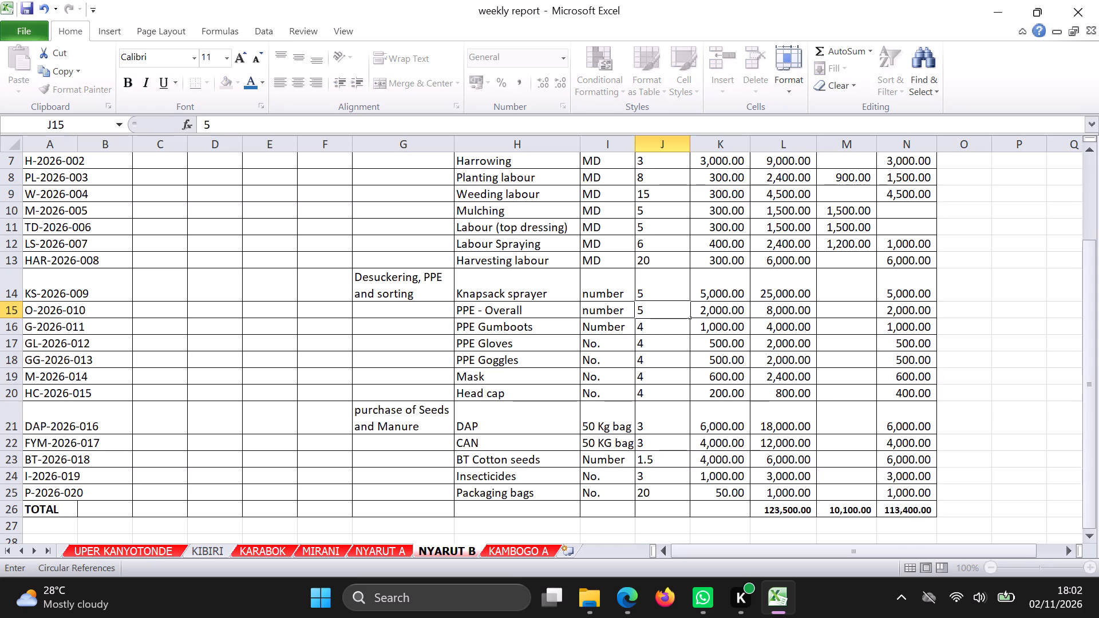
key("5")
left_click(658, 342)
key("5")
left_click(658, 359)
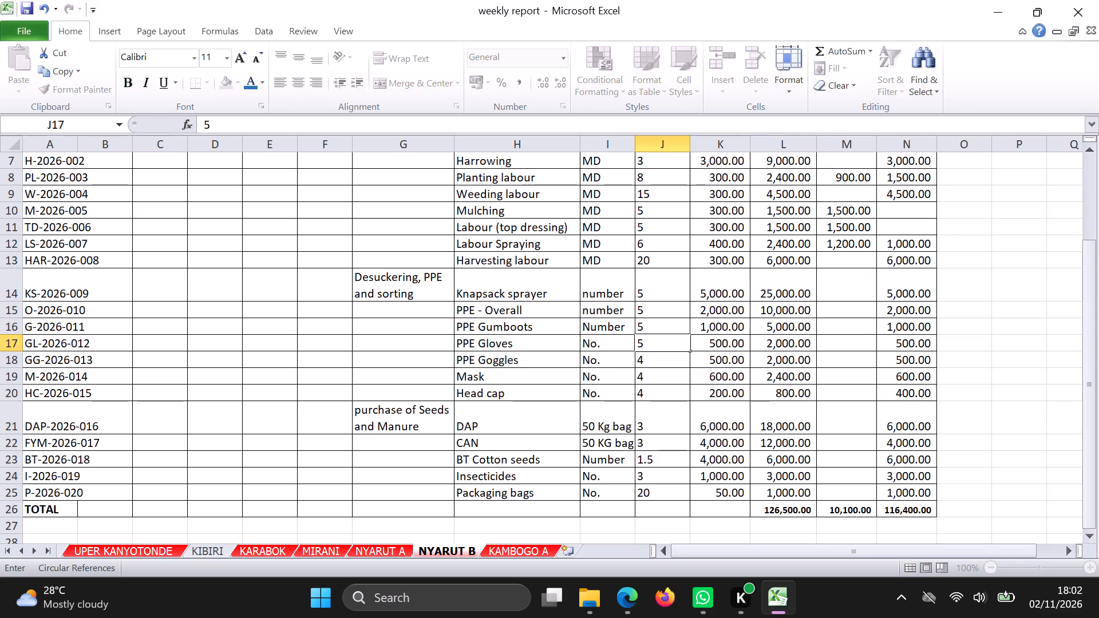
key("5")
left_click(665, 383)
key("5")
left_click(664, 391)
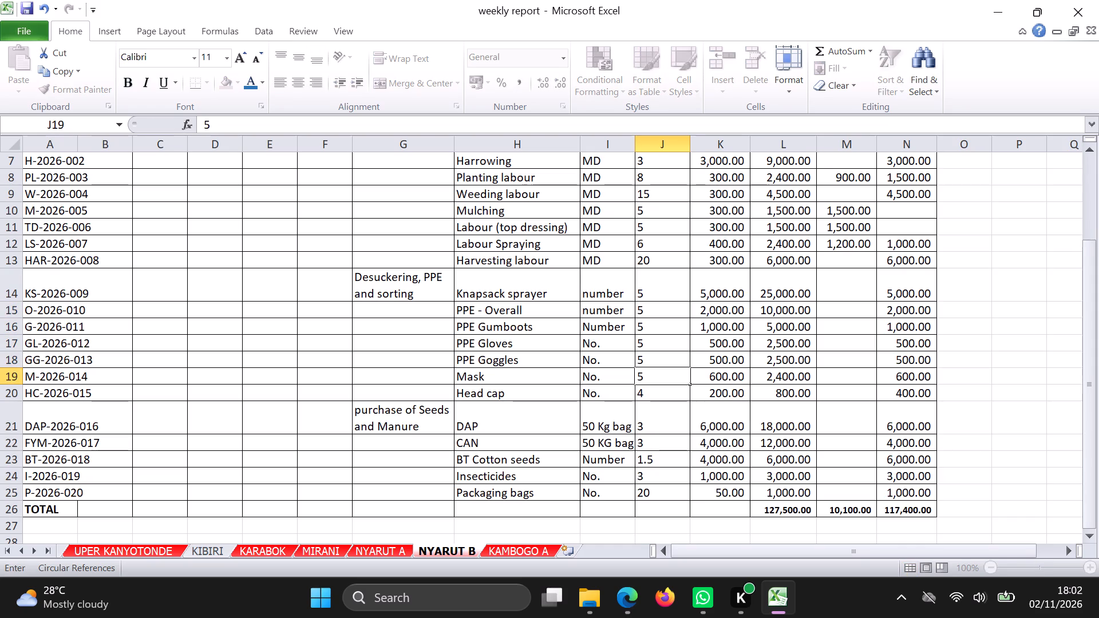
key("5")
Set the cotton project's quantities for DAP, CAN and Insecticides to 4 each.
left_click(653, 431)
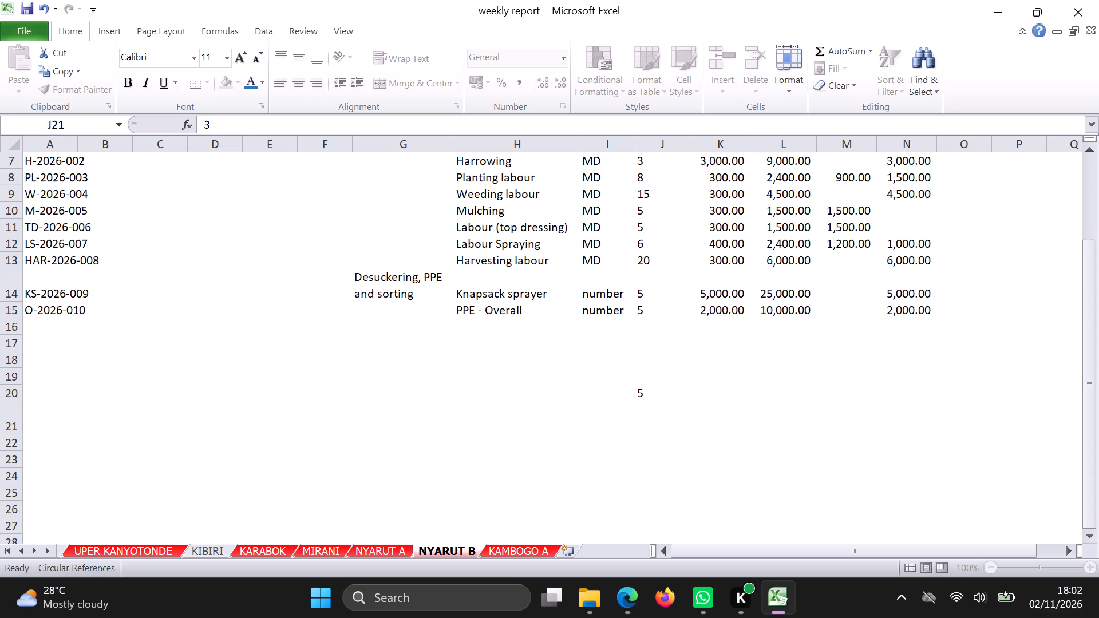
key("4")
scroll(670, 442, "down", 2)
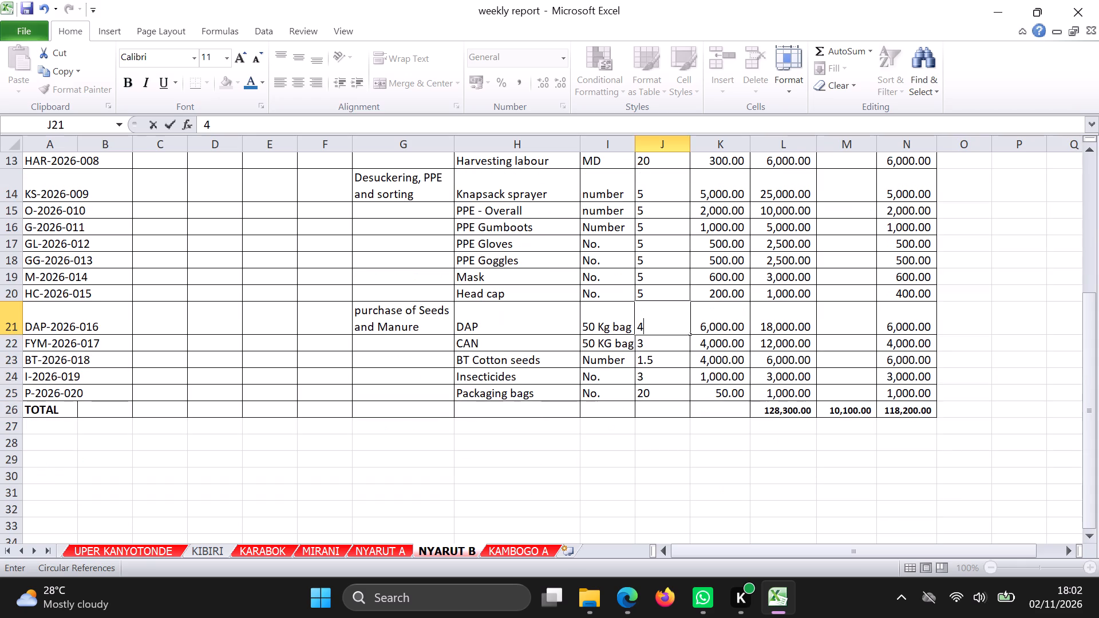
left_click(663, 347)
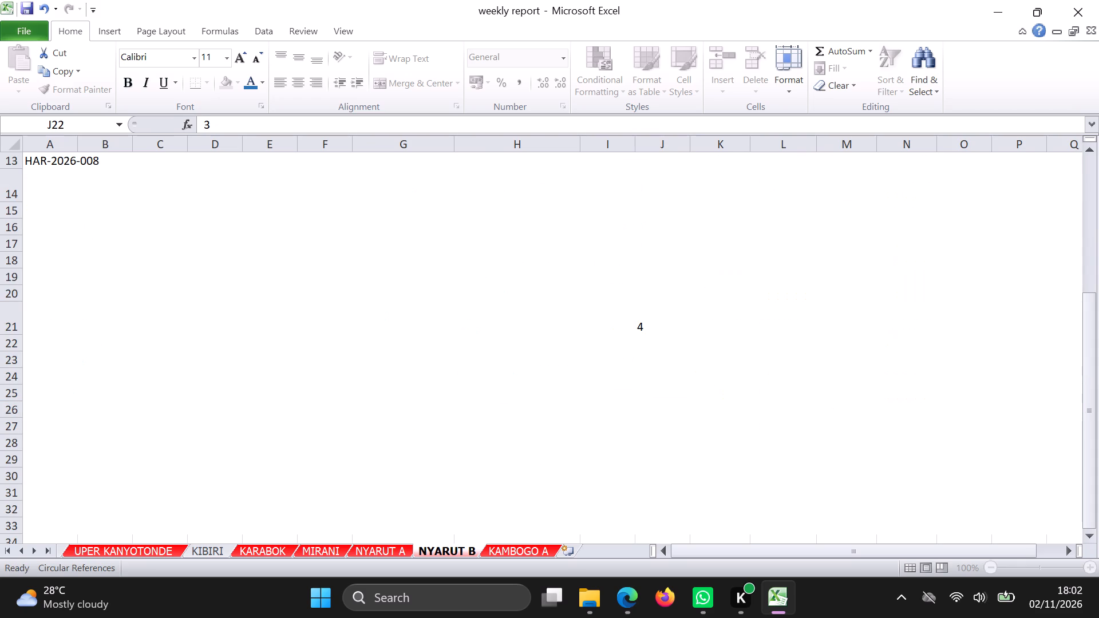
key("4")
left_click(671, 383)
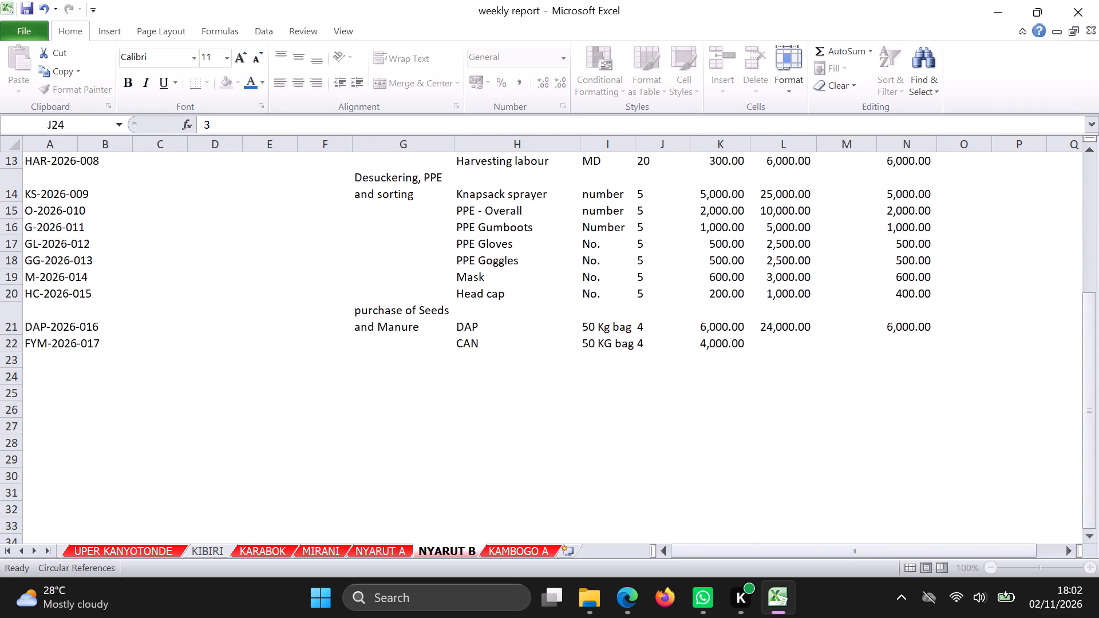
key("4")
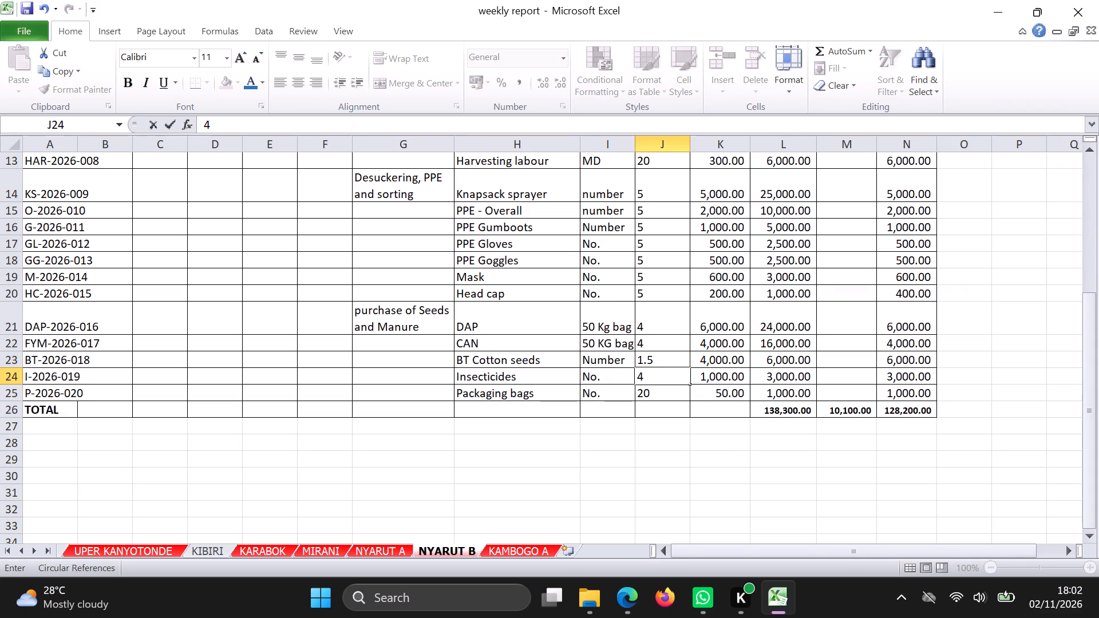
Save the weekly report workbook.
key("ctrl+s")
Review the cotton project budget on the NYARUT B sheet from the header to the TOTAL row.
scroll(691, 391, "down", 1)
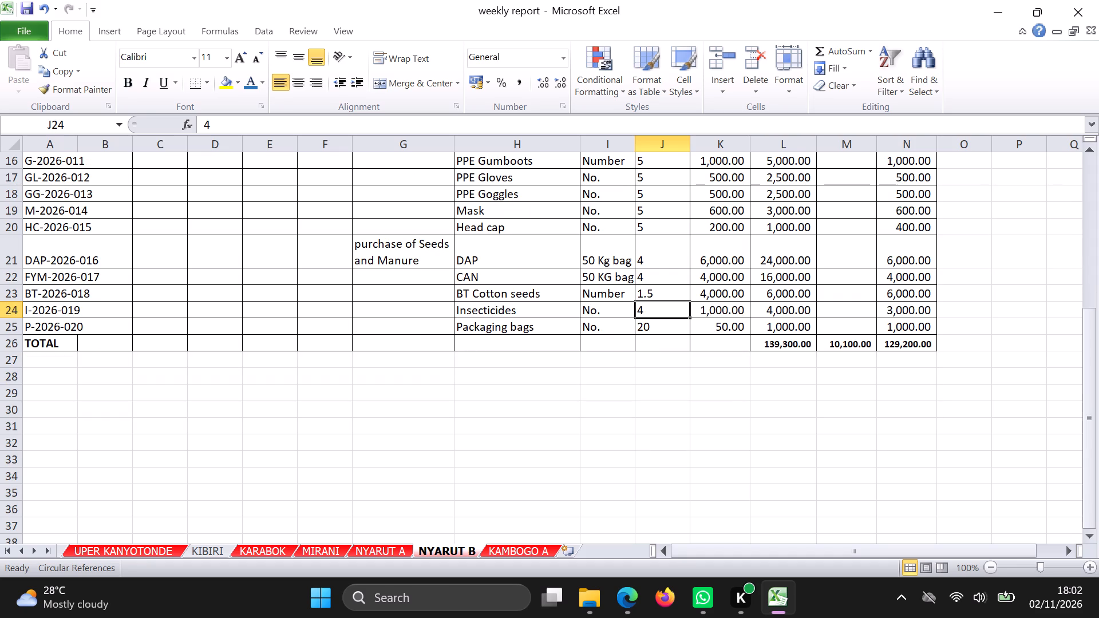
scroll(681, 331, "down", 2)
scroll(661, 392, "down", 7)
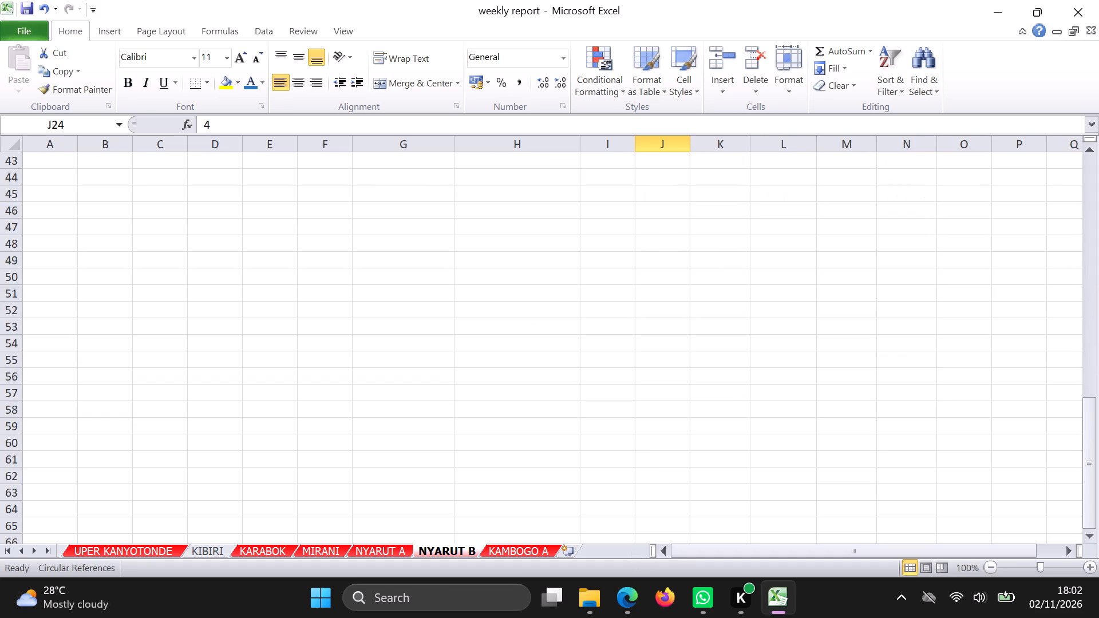
scroll(661, 375, "down", 4)
scroll(661, 374, "up", 20)
scroll(661, 374, "up", 4)
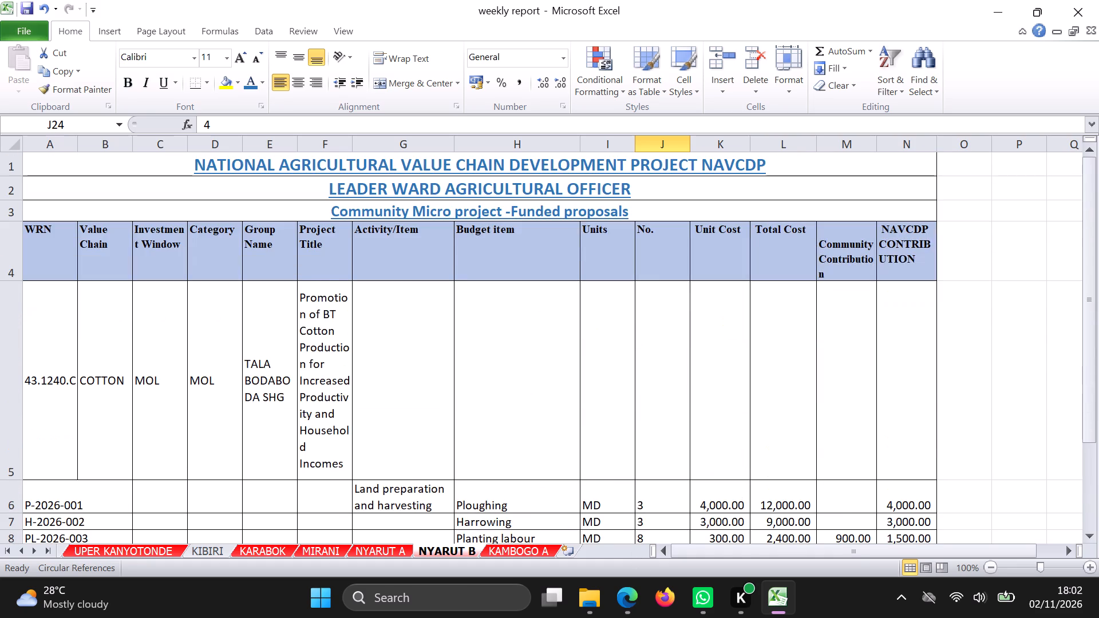
scroll(661, 374, "down", 5)
scroll(663, 370, "up", 3)
scroll(663, 370, "down", 3)
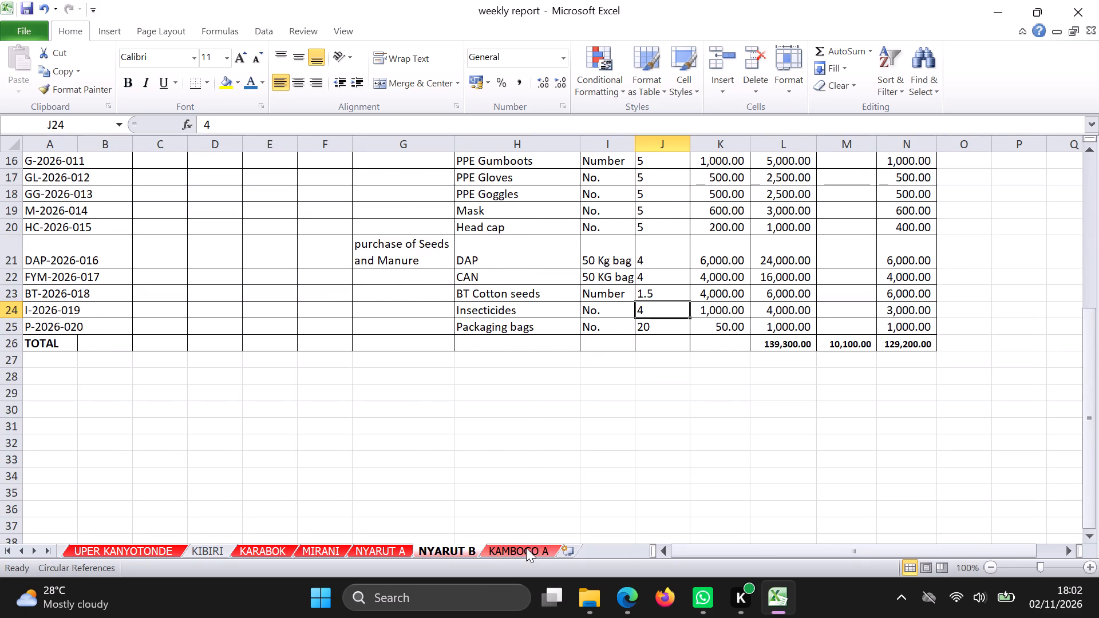
On the KAMBOGO A sheet, set the banana project's DAP and transportation(start up) quantities to 5 each.
left_click(526, 548)
scroll(782, 304, "up", 6)
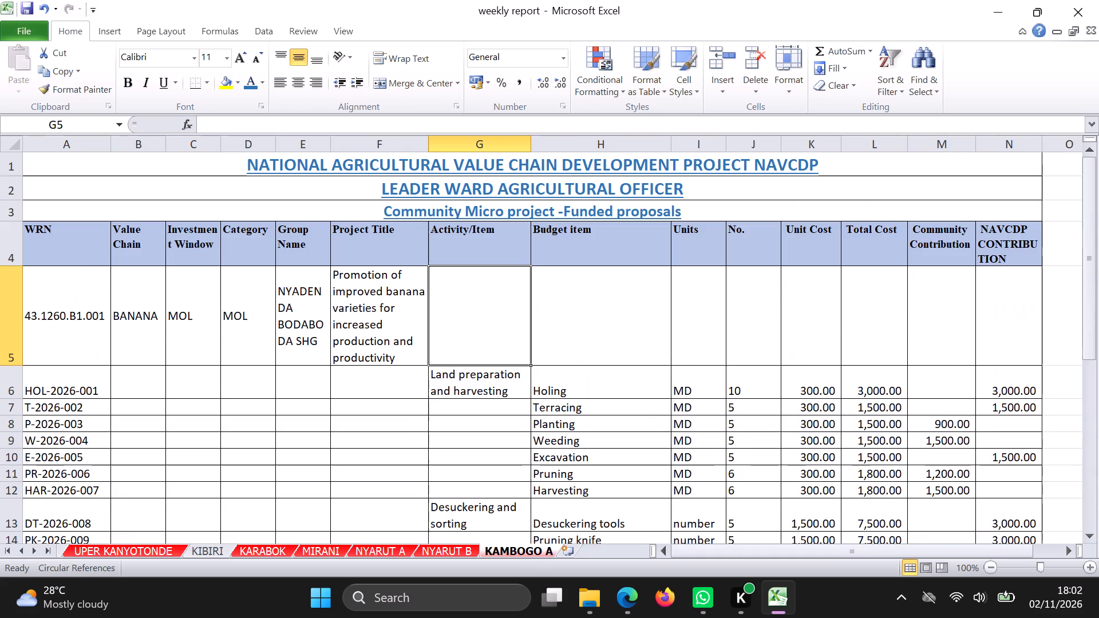
scroll(782, 304, "up", 1)
scroll(753, 396, "down", 2)
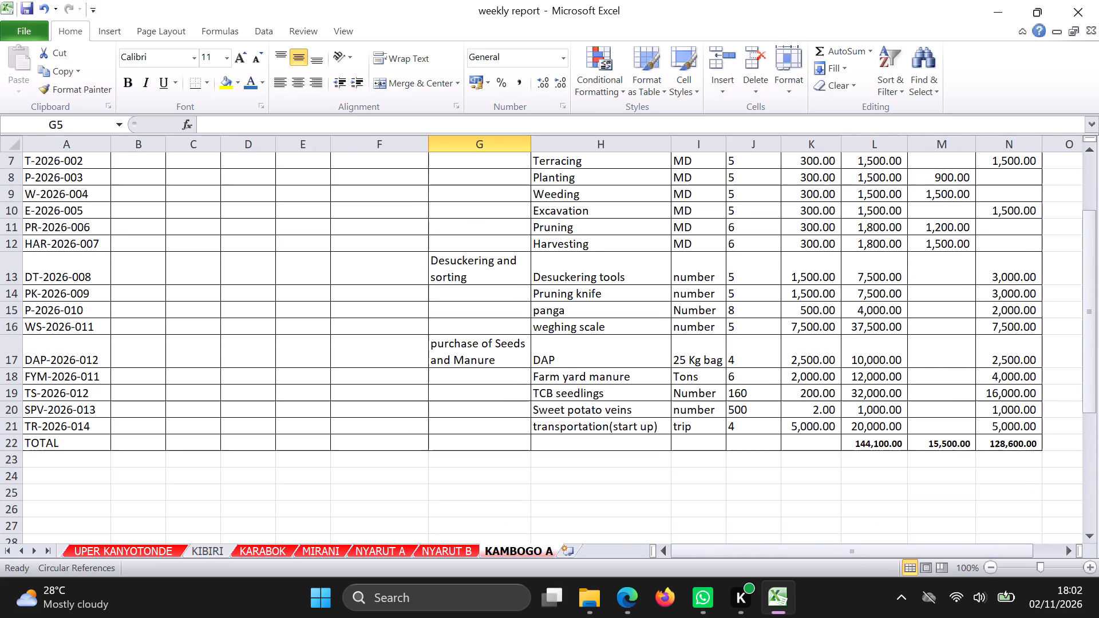
left_click(753, 360)
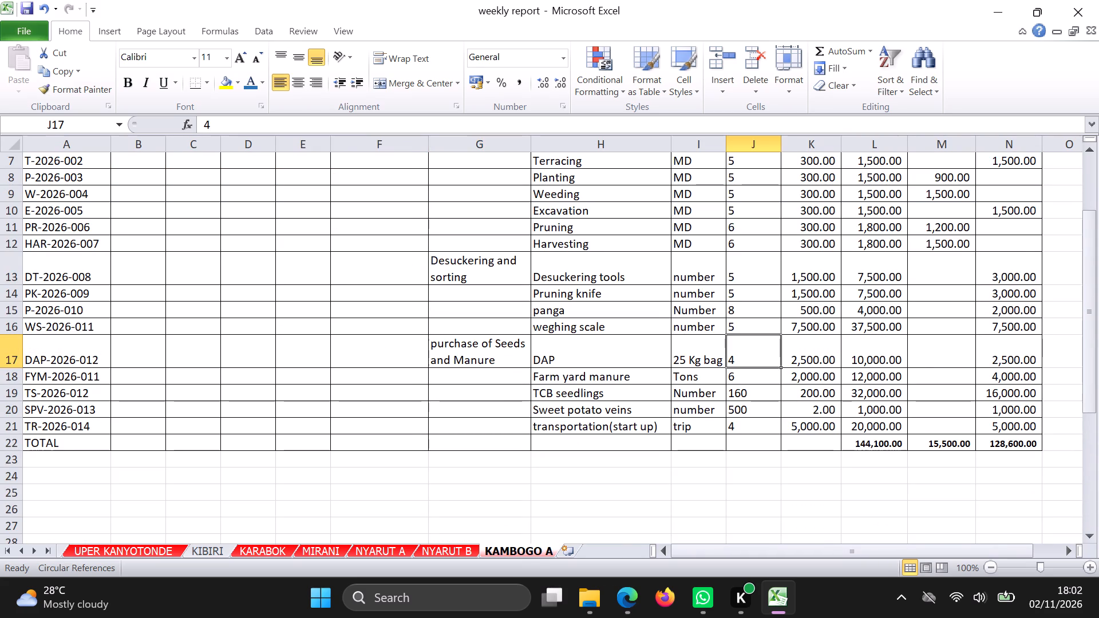
key("5")
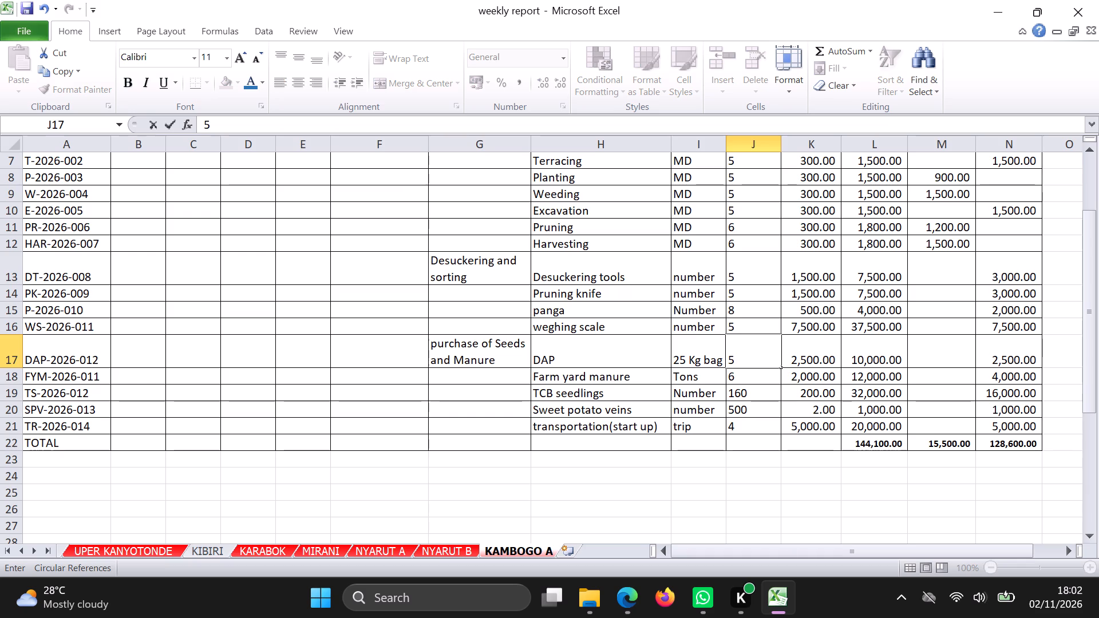
left_click(742, 433)
key("5")
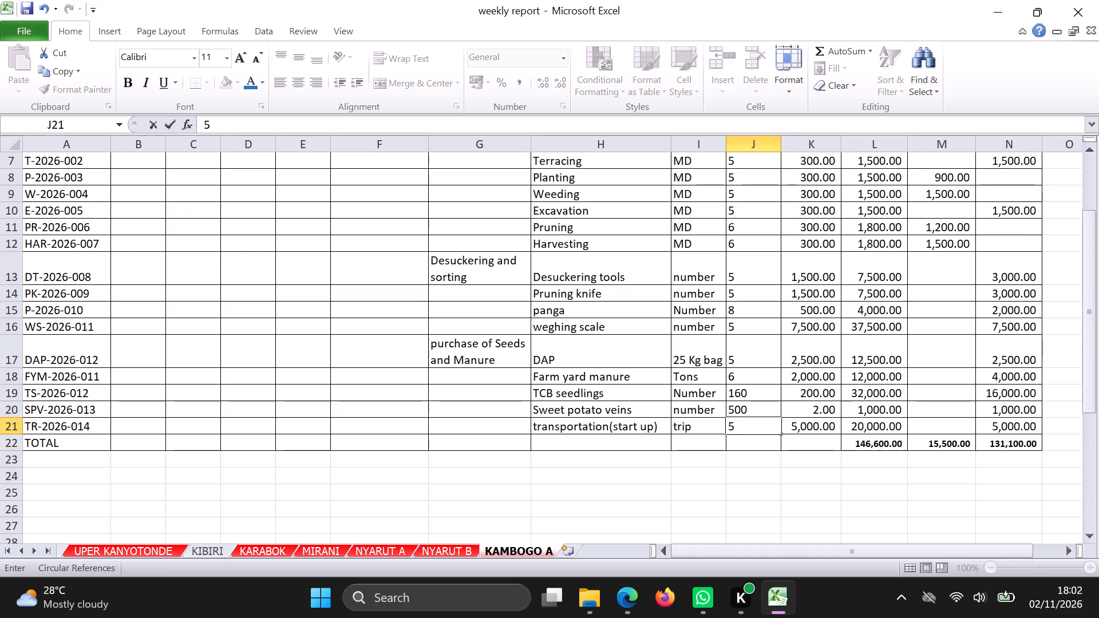
left_click(739, 460)
Save the workbook with the updated banana project quantities.
scroll(737, 456, "down", 11)
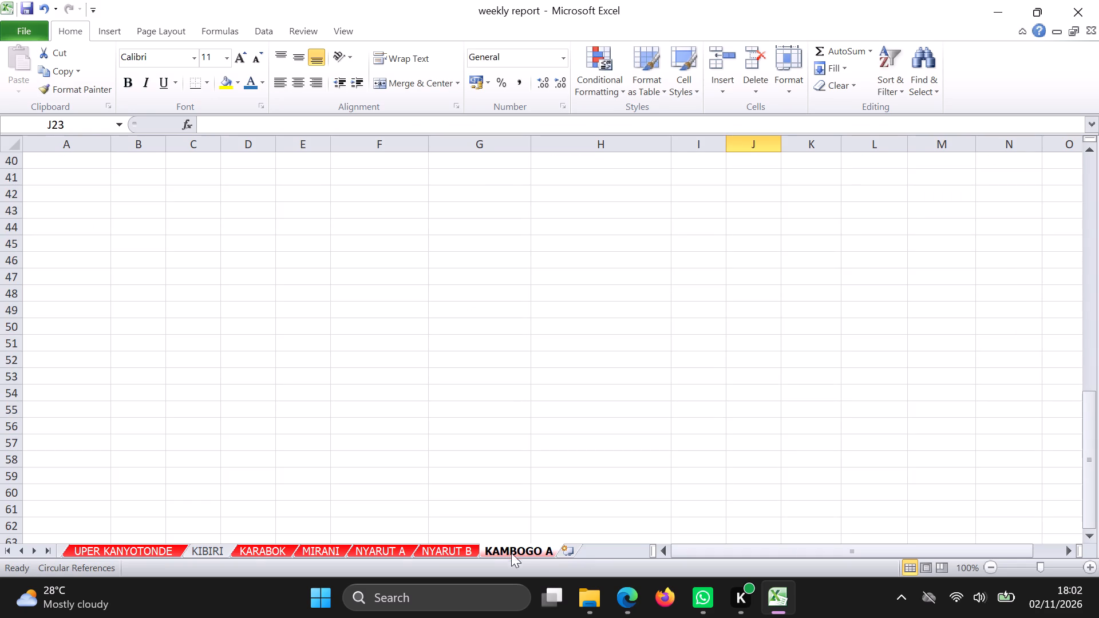
triple_click(34, 546)
key("ctrl+s")
On the KAMBOGO A sheet, fill the banana project's TOTAL row, A22 to N22, with standard light green.
scroll(561, 418, "up", 6)
scroll(641, 393, "up", 11)
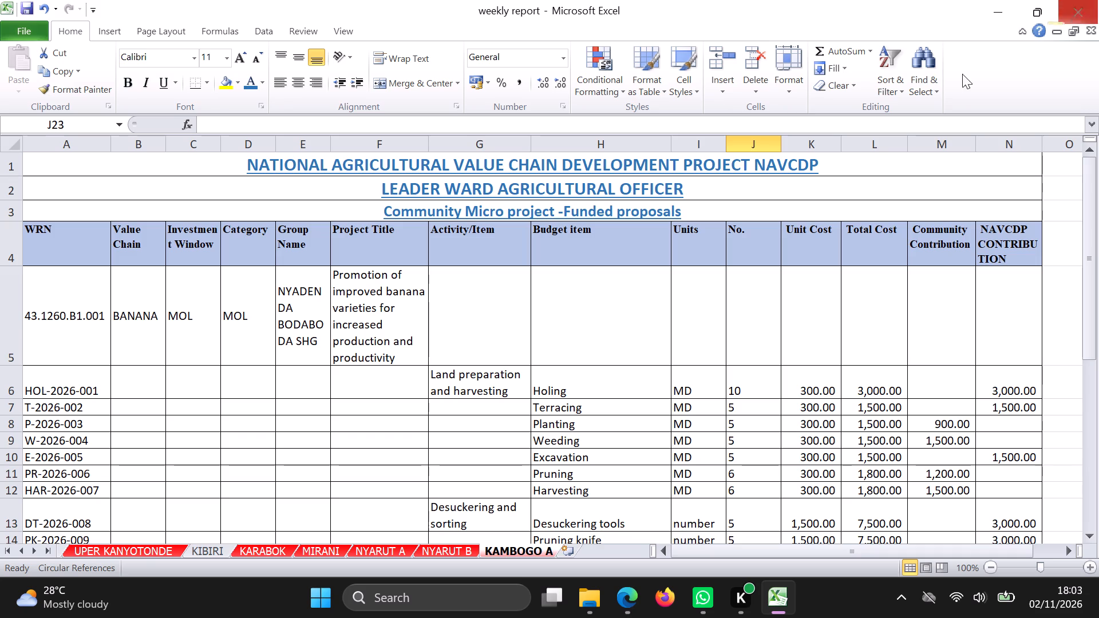
scroll(460, 433, "down", 3)
scroll(468, 433, "up", 3)
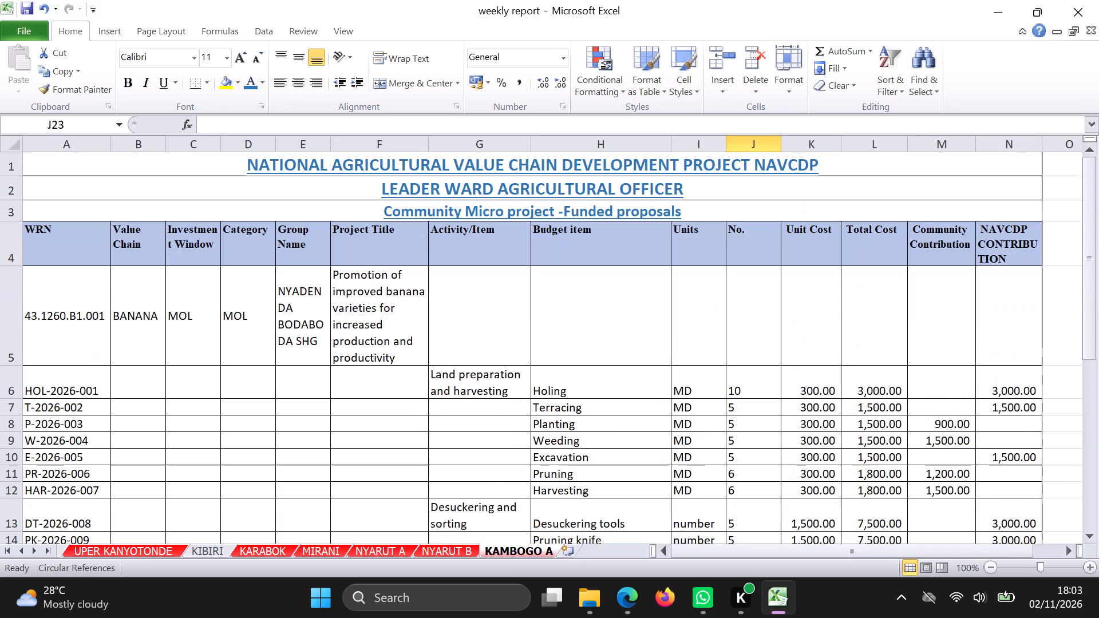
scroll(475, 423, "down", 3)
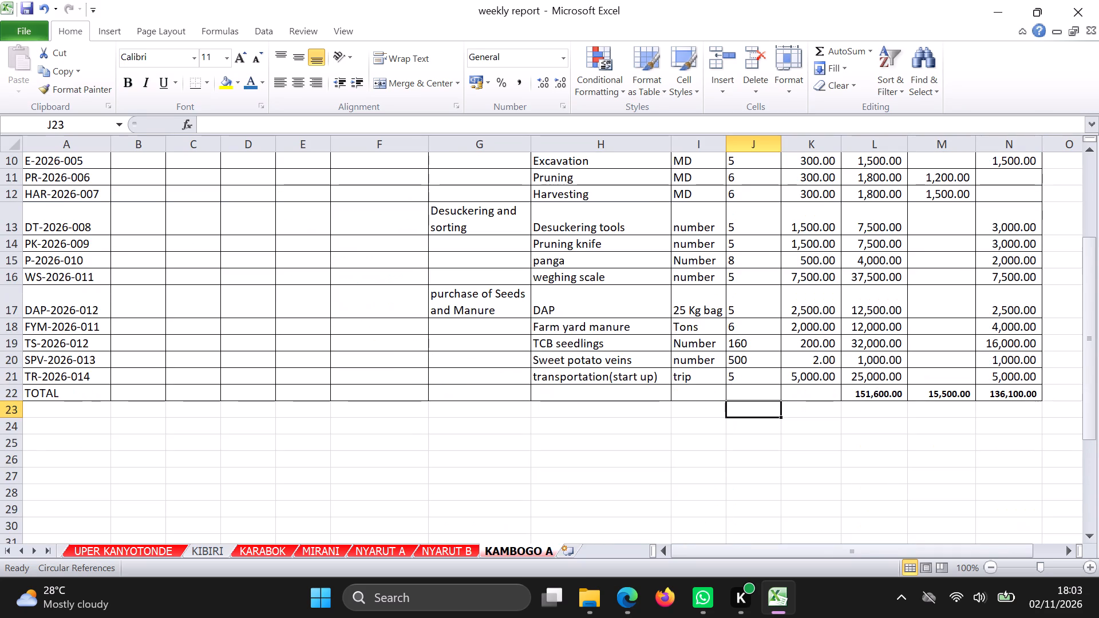
left_click(15, 391)
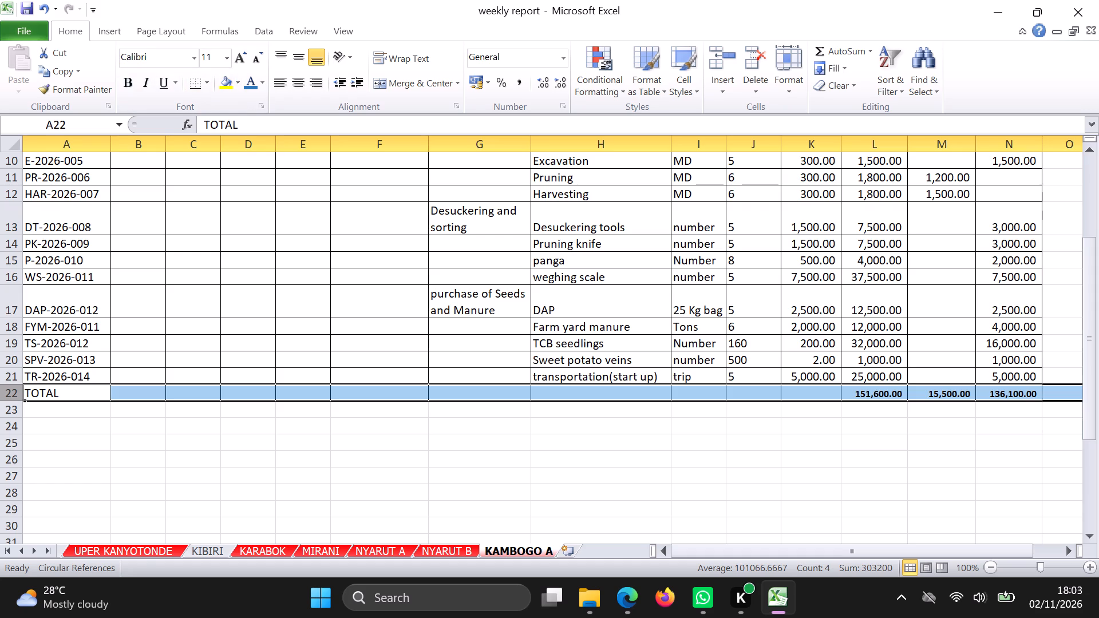
left_click(90, 393)
left_click_drag(91, 390, 654, 366)
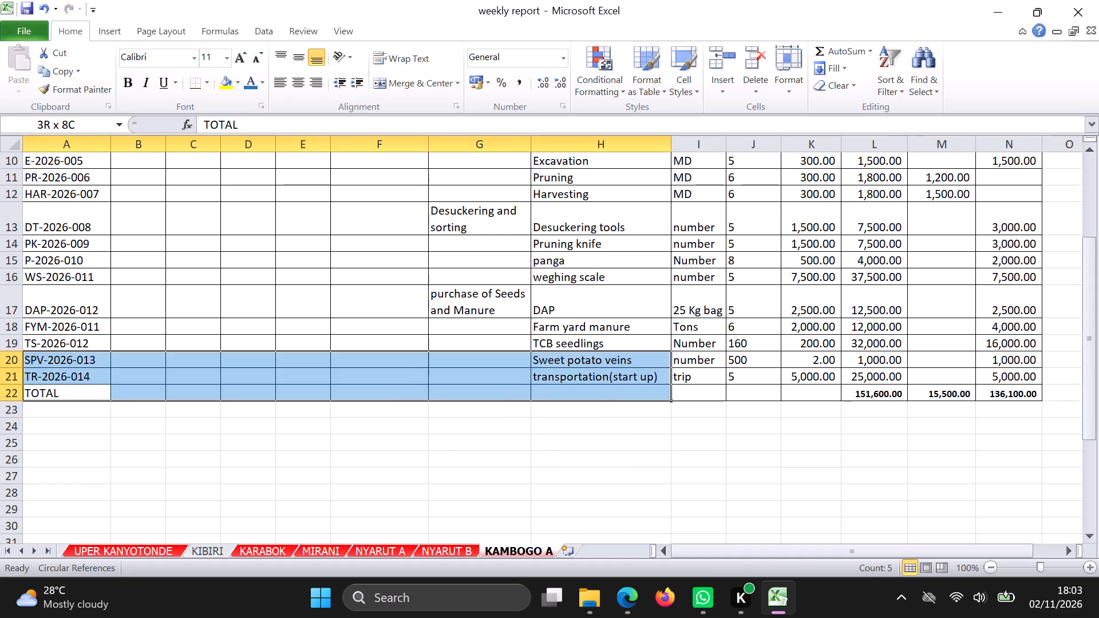
left_click_drag(654, 366, 1015, 395)
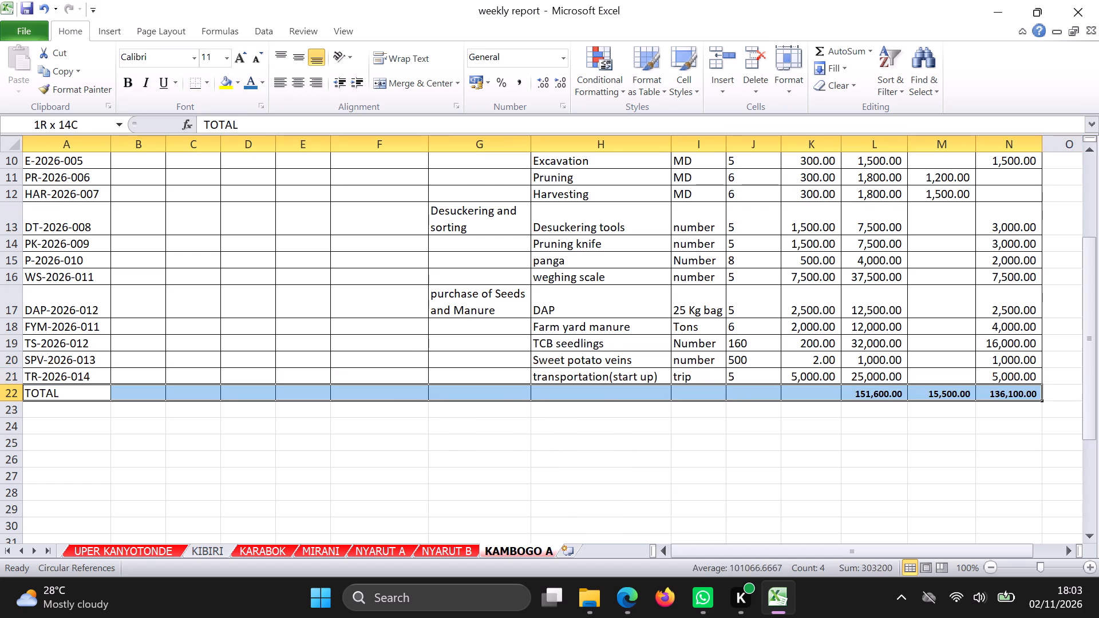
left_click(237, 81)
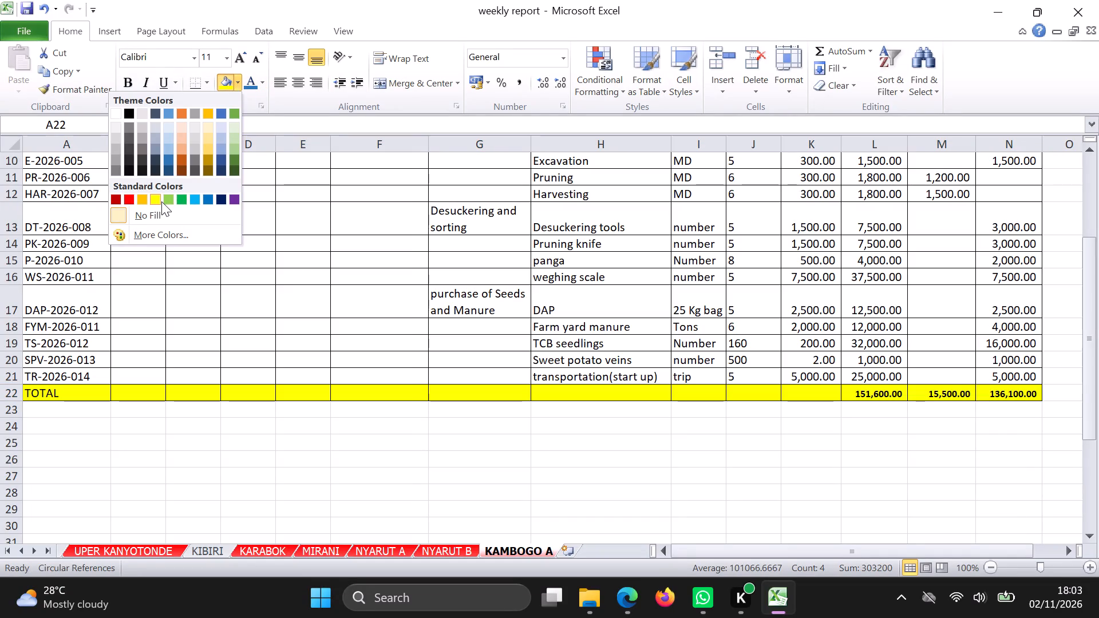
left_click(168, 200)
left_click(301, 459)
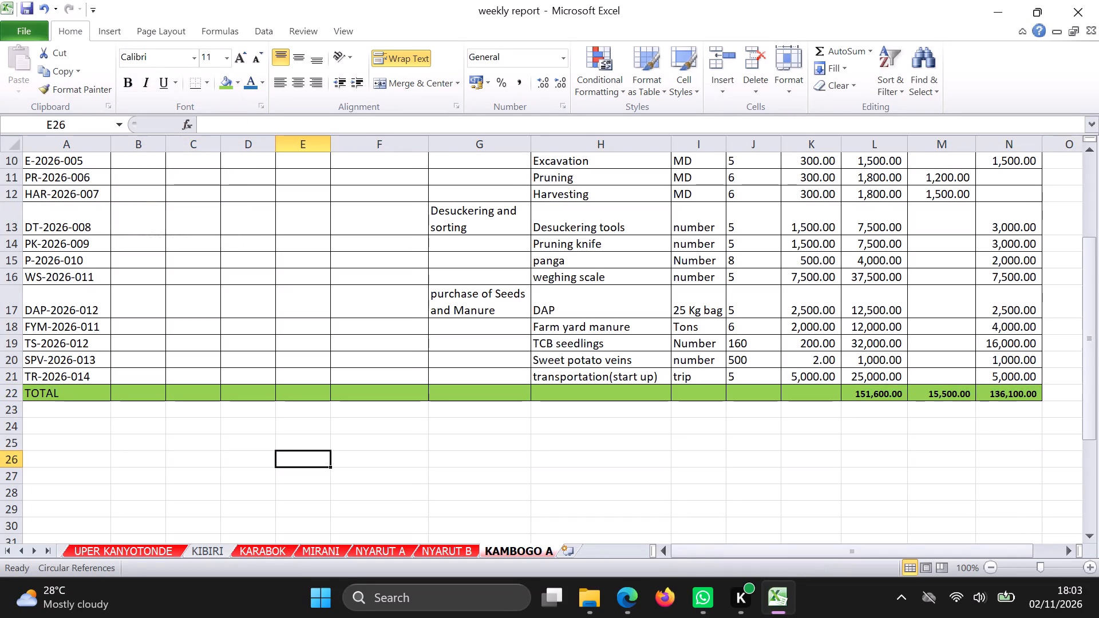
On the NYARUT B sheet, fill the cotton project's TOTAL row, A26 to N26, with light green.
left_click(446, 552)
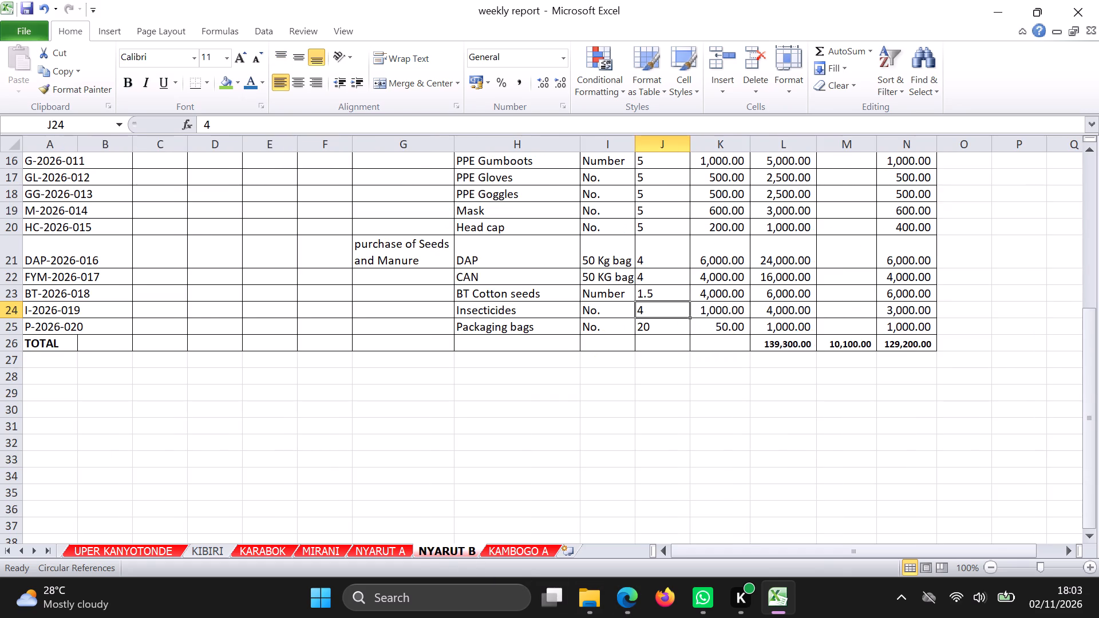
left_click_drag(56, 347, 763, 351)
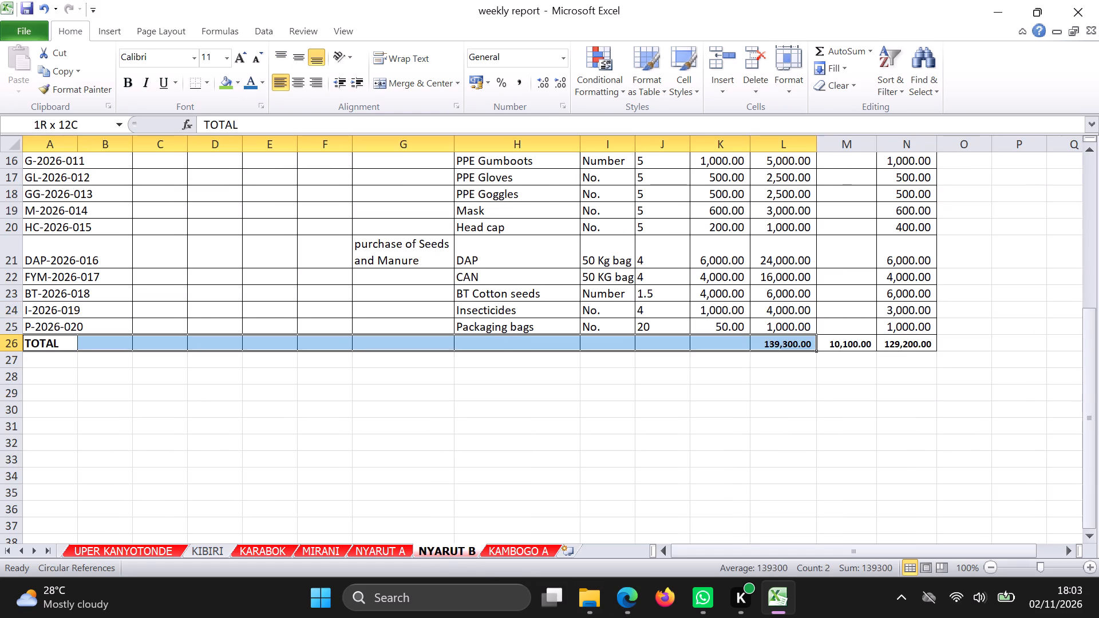
left_click_drag(763, 351, 888, 341)
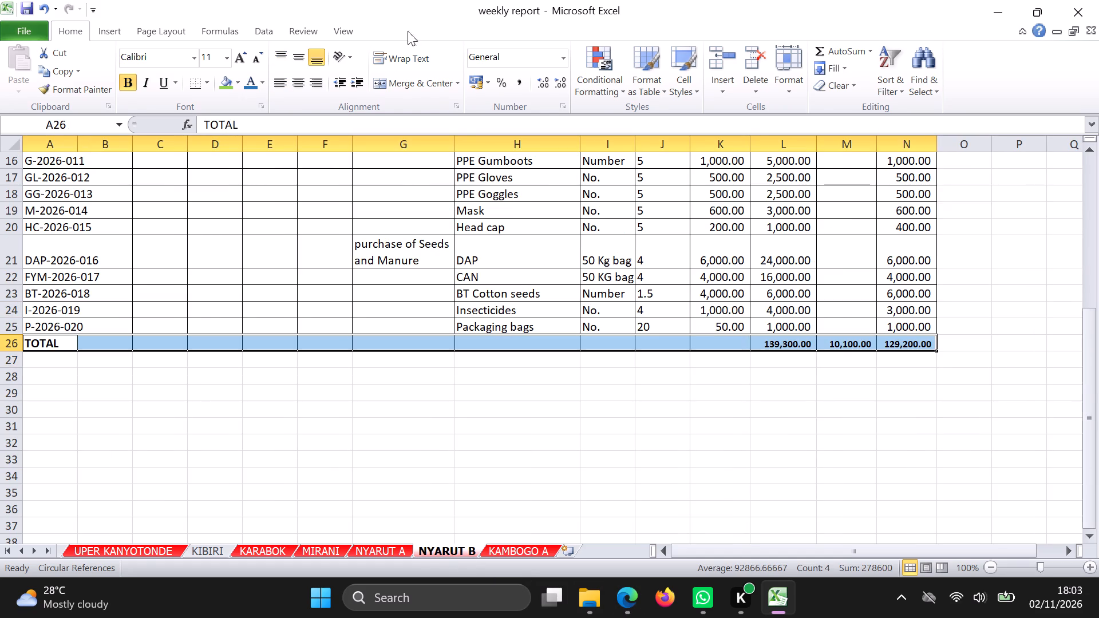
left_click(226, 86)
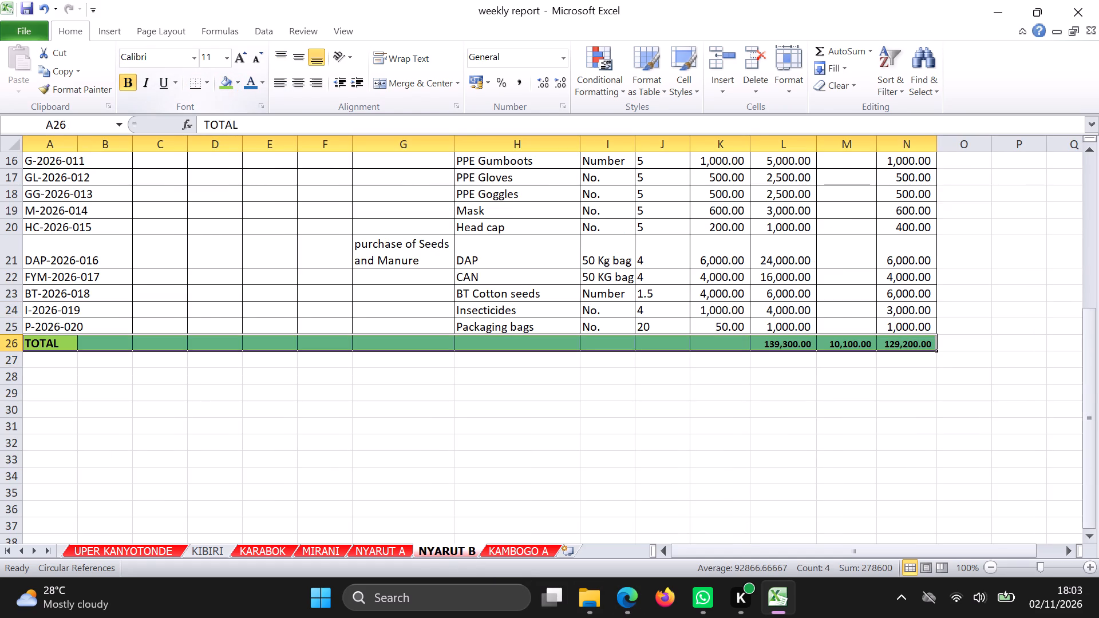
Switch to the NYARUT A sheet and save the weekly report workbook.
left_click(386, 553)
key("ctrl+s")
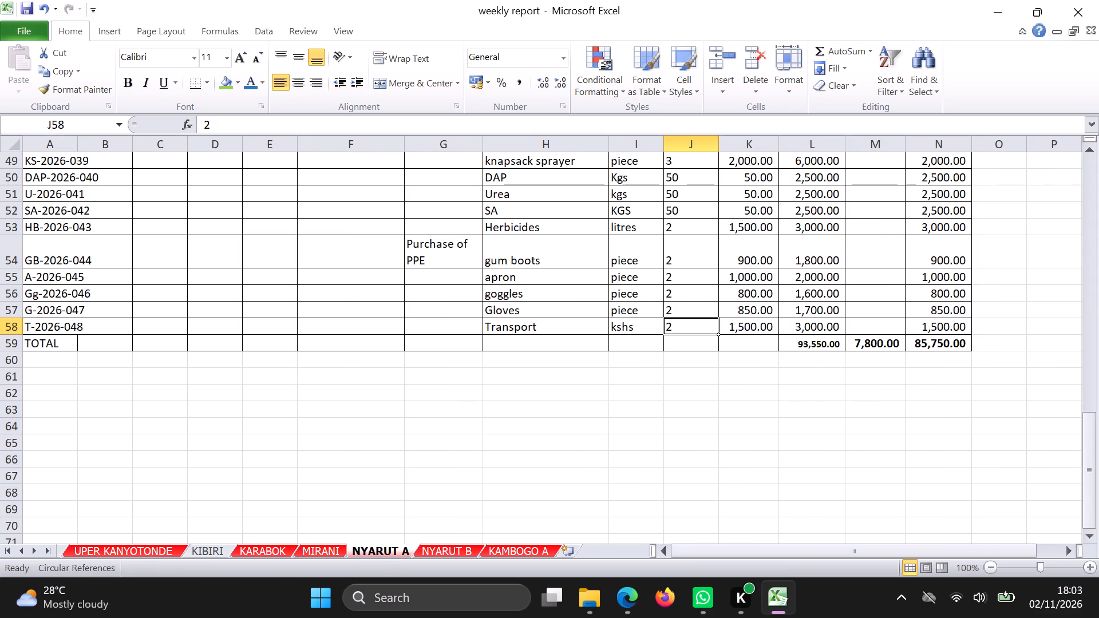
Fill the TOTAL row at the end of the NYARUT A sheet, A59 to N59, with light green.
left_click_drag(44, 344, 152, 330)
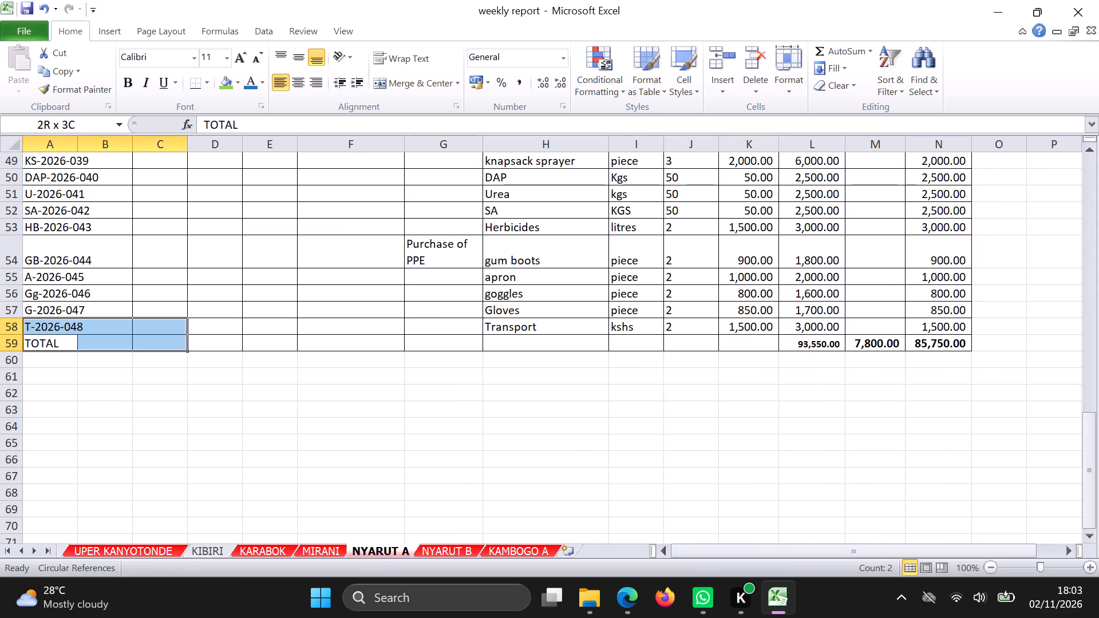
left_click_drag(152, 330, 873, 336)
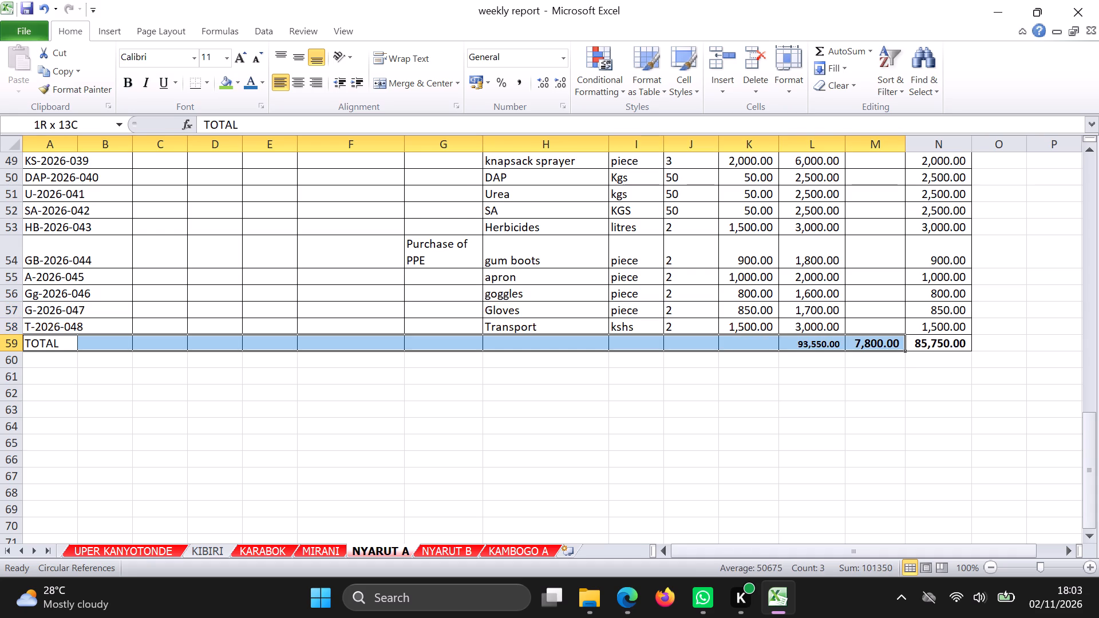
left_click_drag(873, 336, 932, 340)
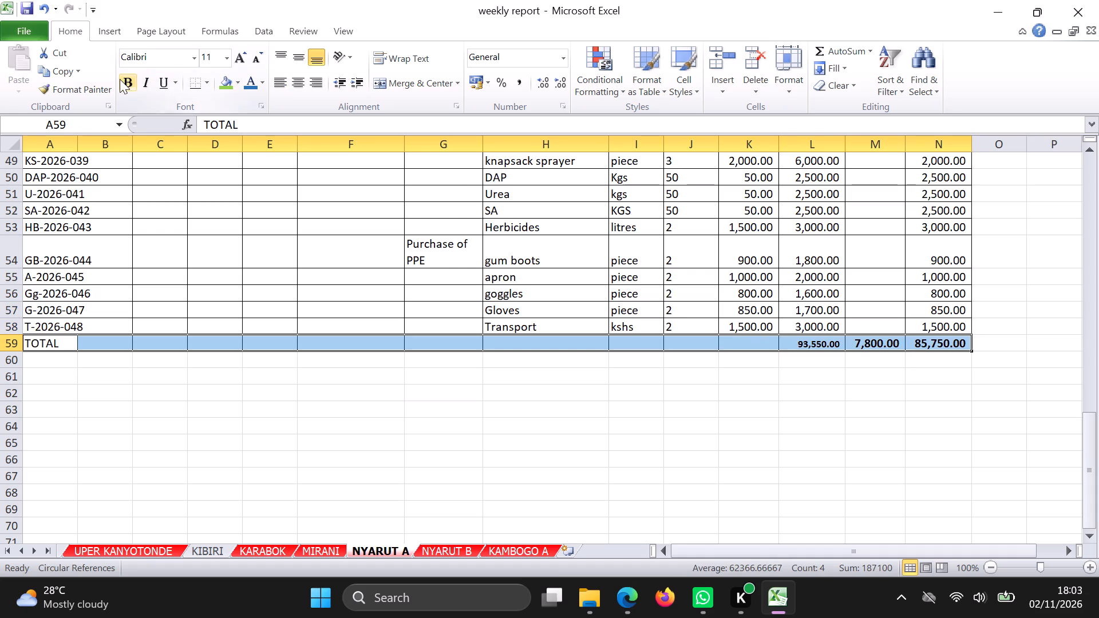
left_click(219, 82)
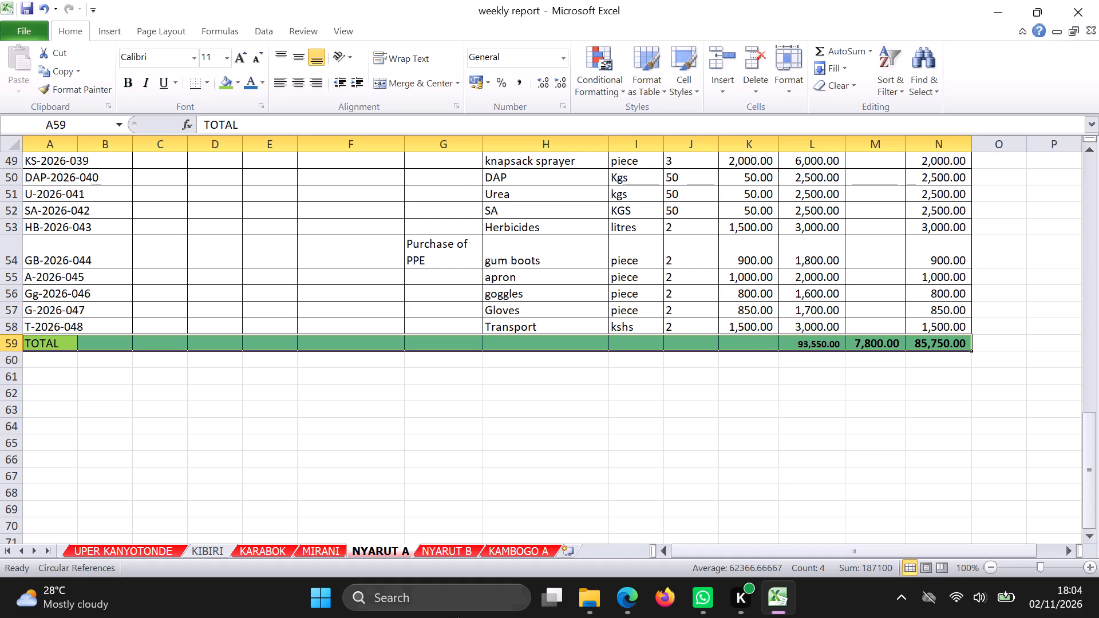
On the MIRANI sheet, fill the TOTAL row in A46 to M46 with light green.
left_click(339, 554)
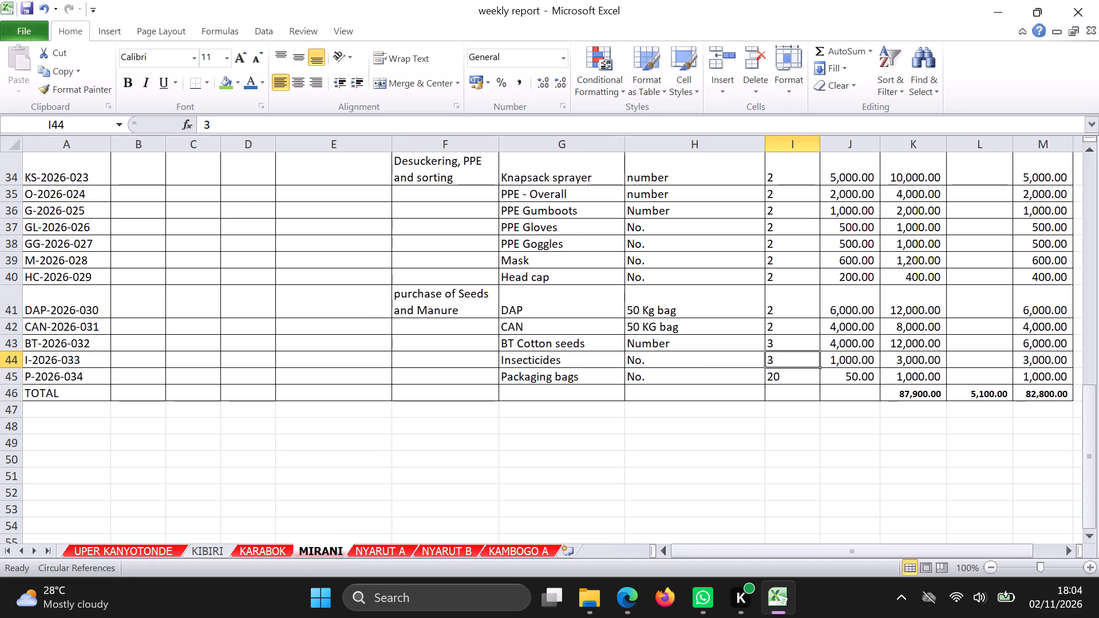
left_click_drag(56, 397, 1042, 388)
left_click(225, 74)
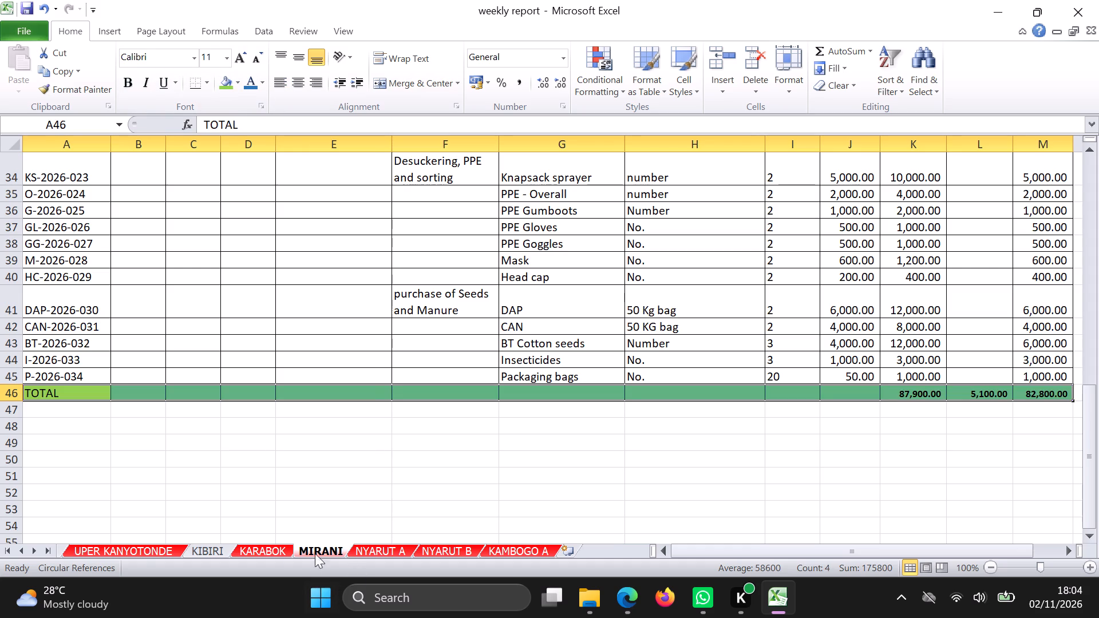
On the KARABOK sheet, fill the TOTAL row in A43 to N43 with light green.
left_click(267, 552)
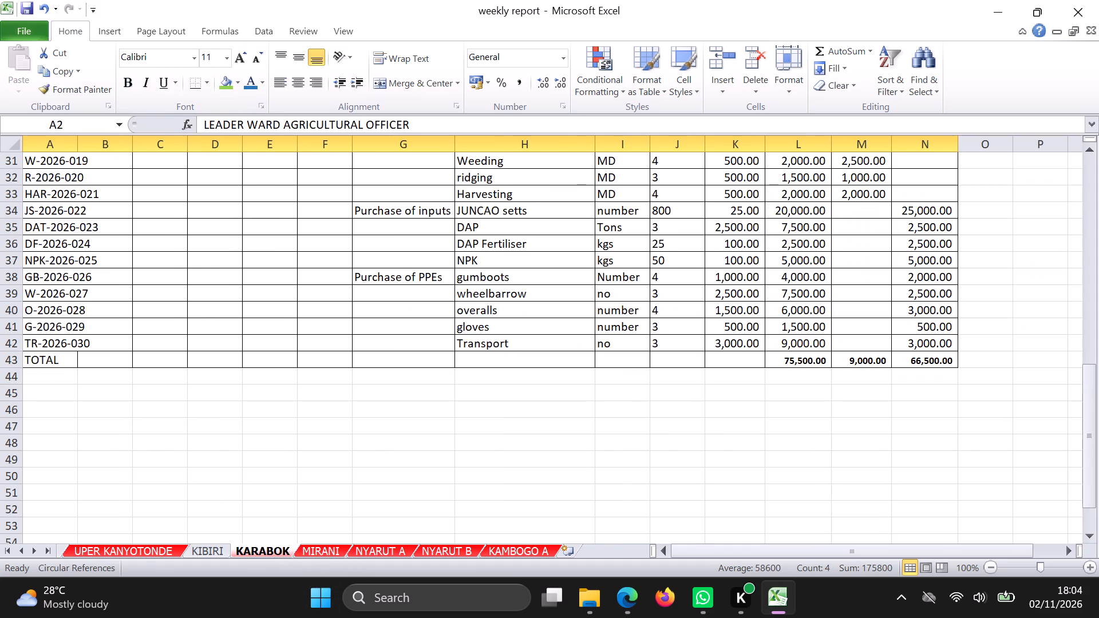
left_click_drag(41, 358, 558, 366)
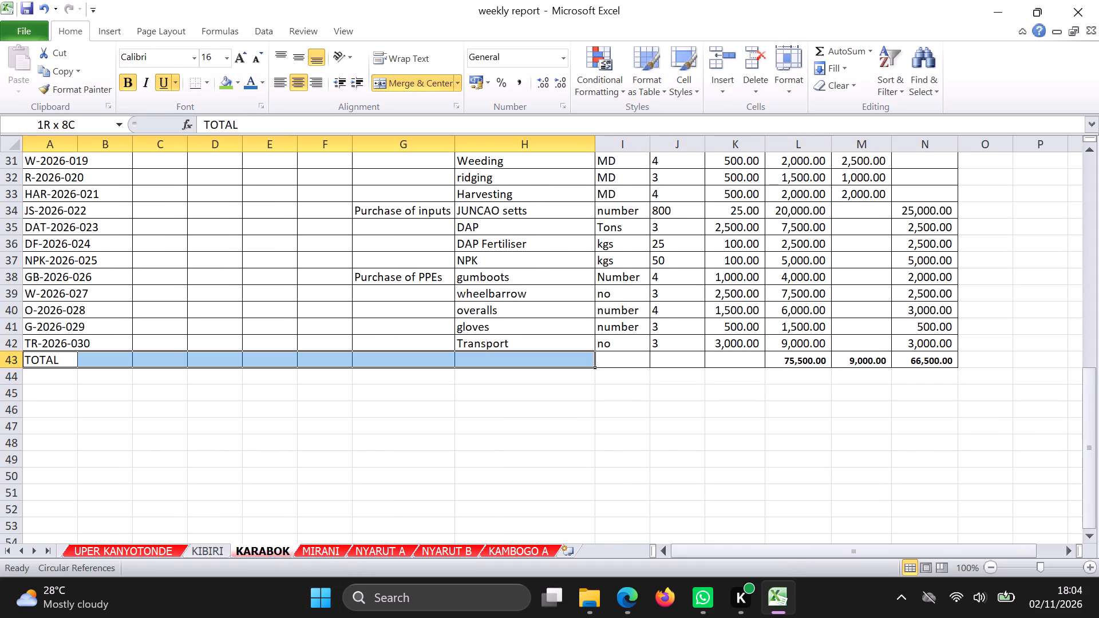
left_click_drag(558, 366, 922, 355)
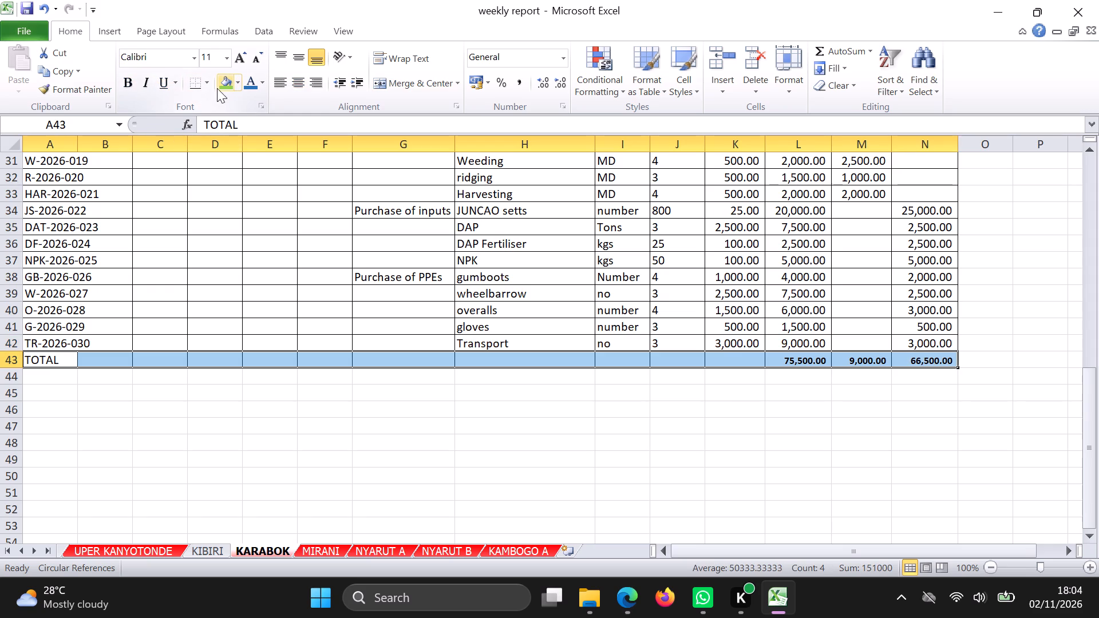
left_click(222, 88)
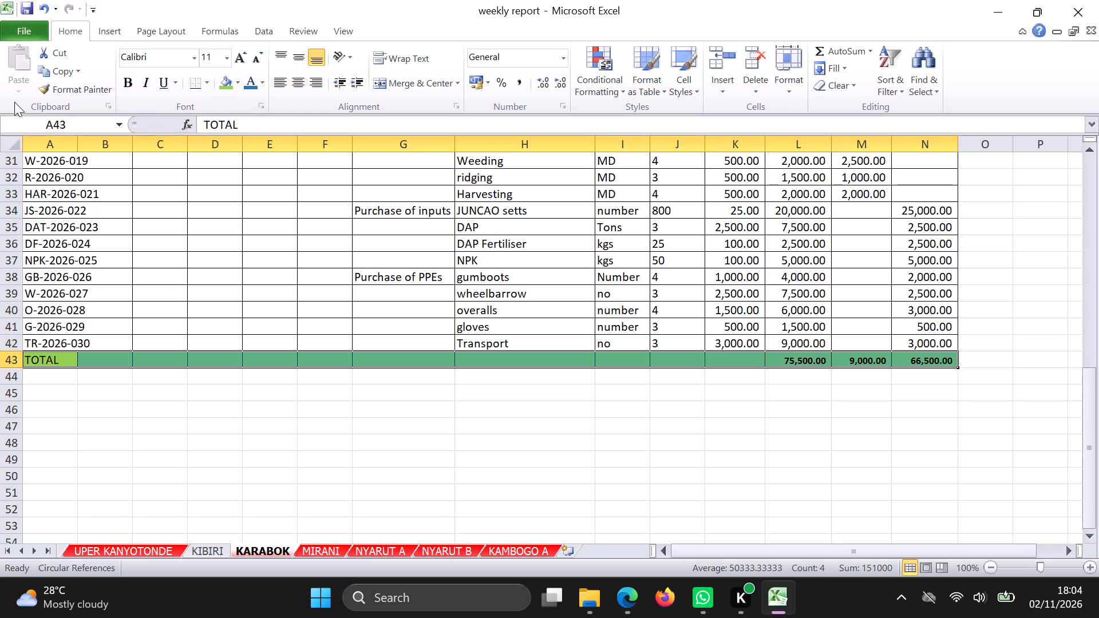
Save the weekly report workbook.
left_click(30, 5)
On the KIBIRI sheet, fill the cotton project's TOTAL row, A44 to N44, with light green.
left_click(218, 550)
scroll(279, 356, "down", 7)
left_click_drag(39, 342, 598, 339)
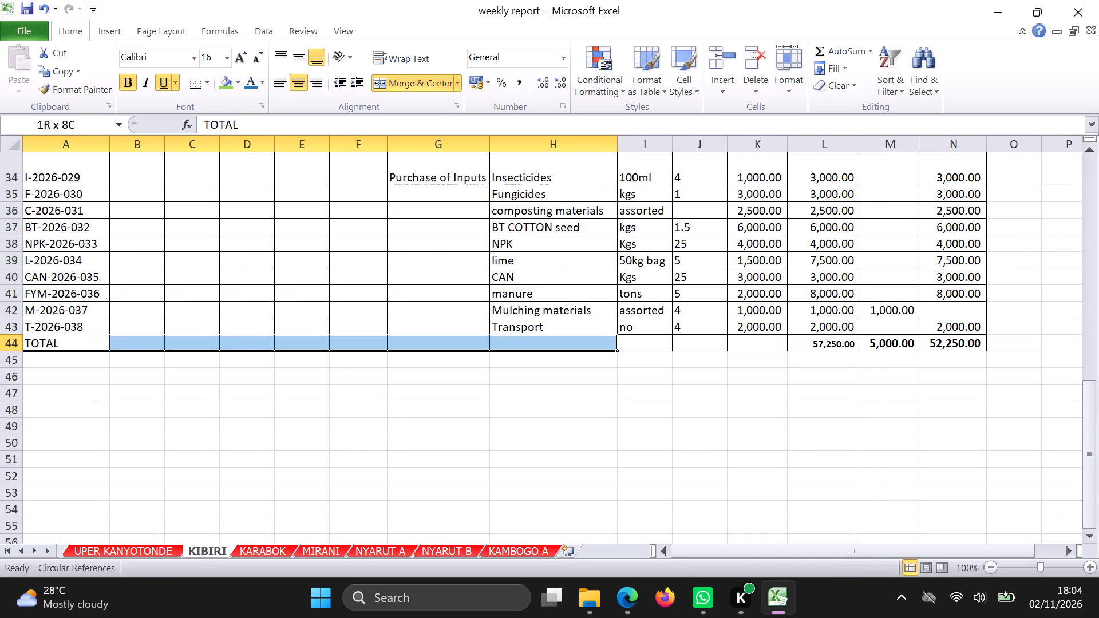
left_click_drag(598, 339, 939, 342)
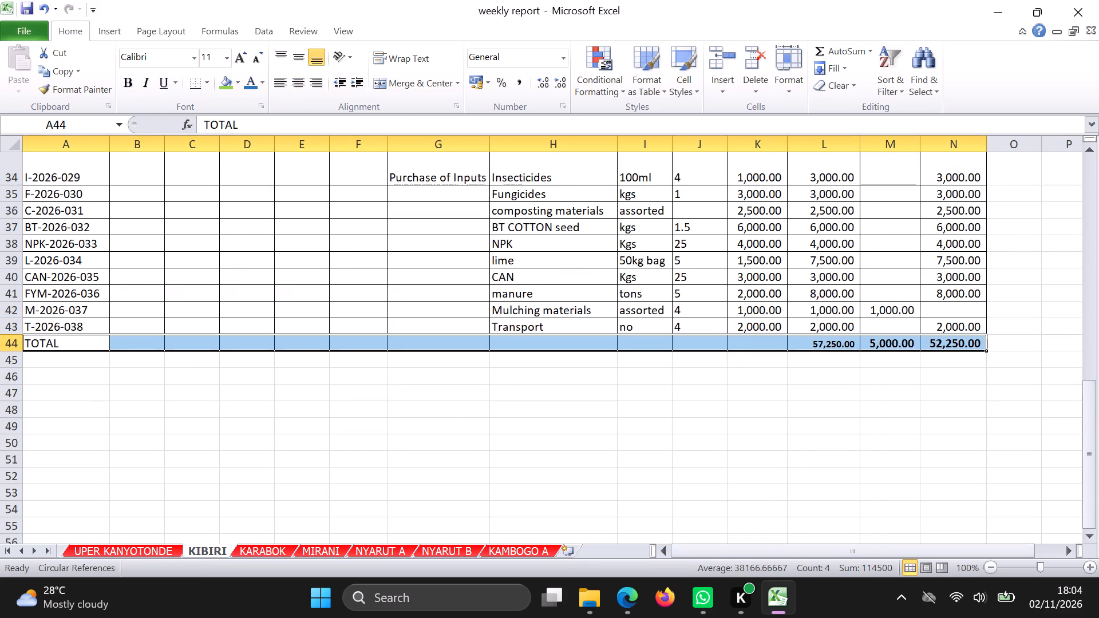
left_click(225, 87)
Fill the TOTAL row of the KIBIRI sheet's first budget table, A21 to N21, with light green.
scroll(288, 356, "up", 7)
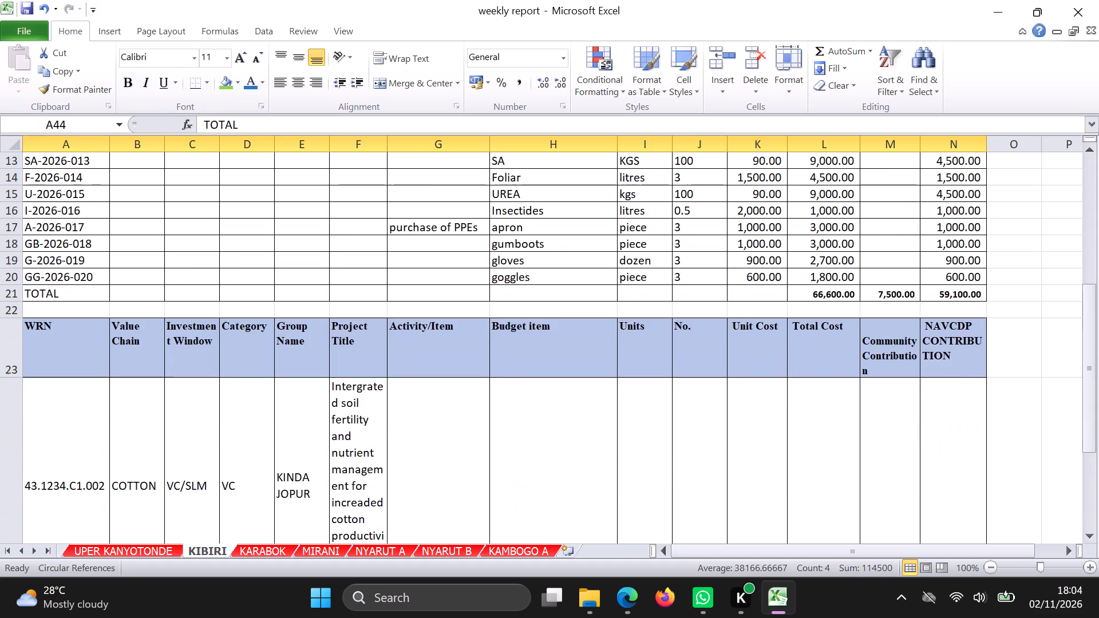
scroll(288, 356, "up", 2)
left_click_drag(33, 409, 416, 413)
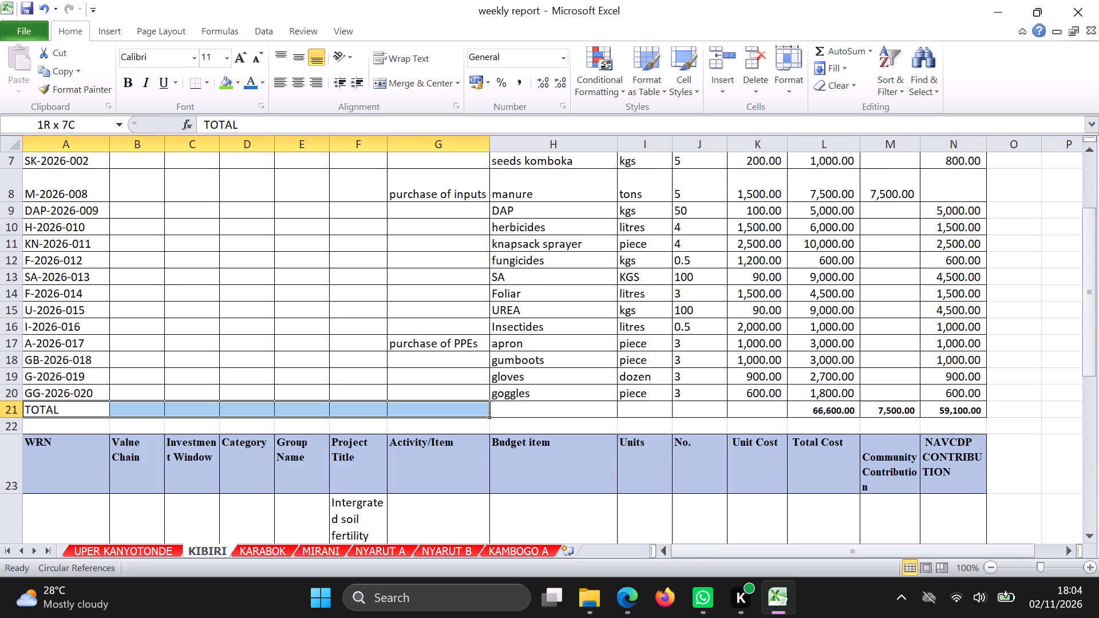
left_click_drag(416, 413, 956, 351)
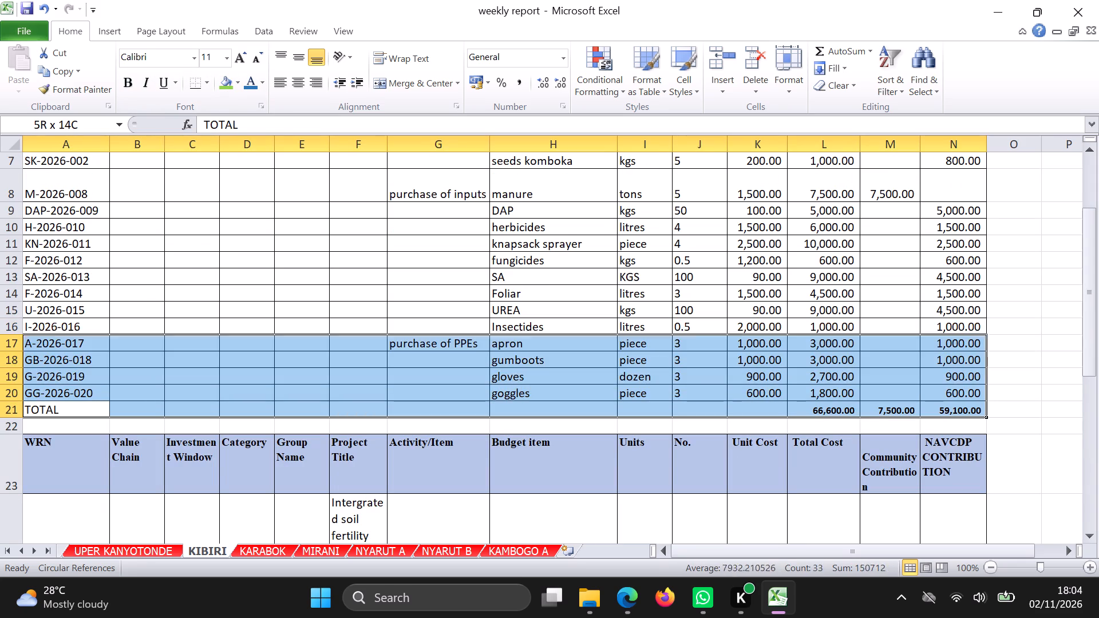
left_click_drag(956, 351, 947, 408)
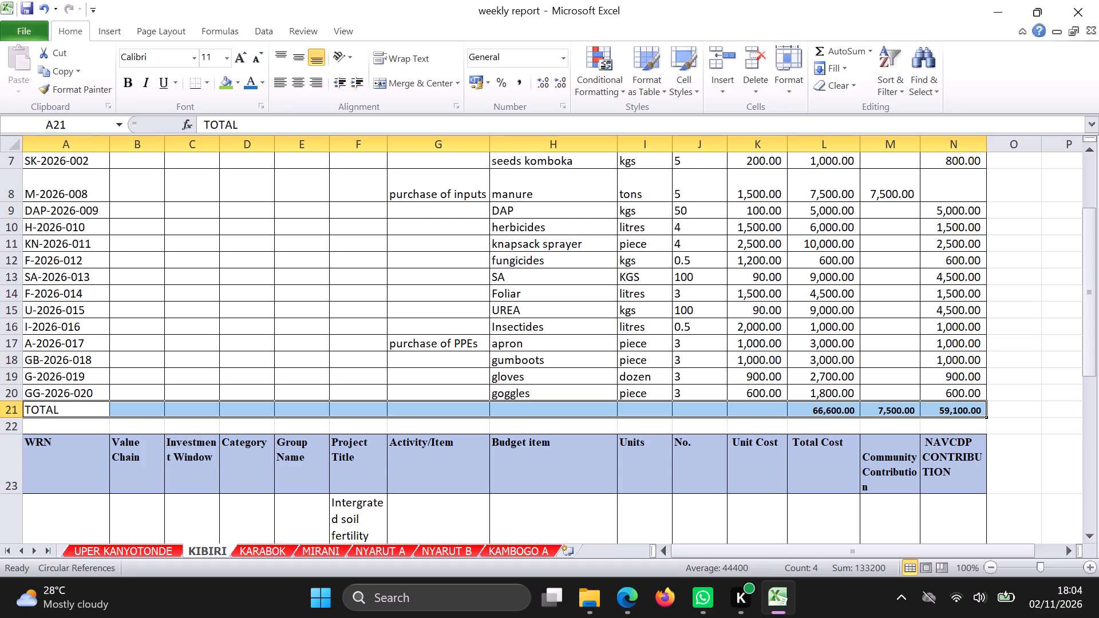
left_click(224, 81)
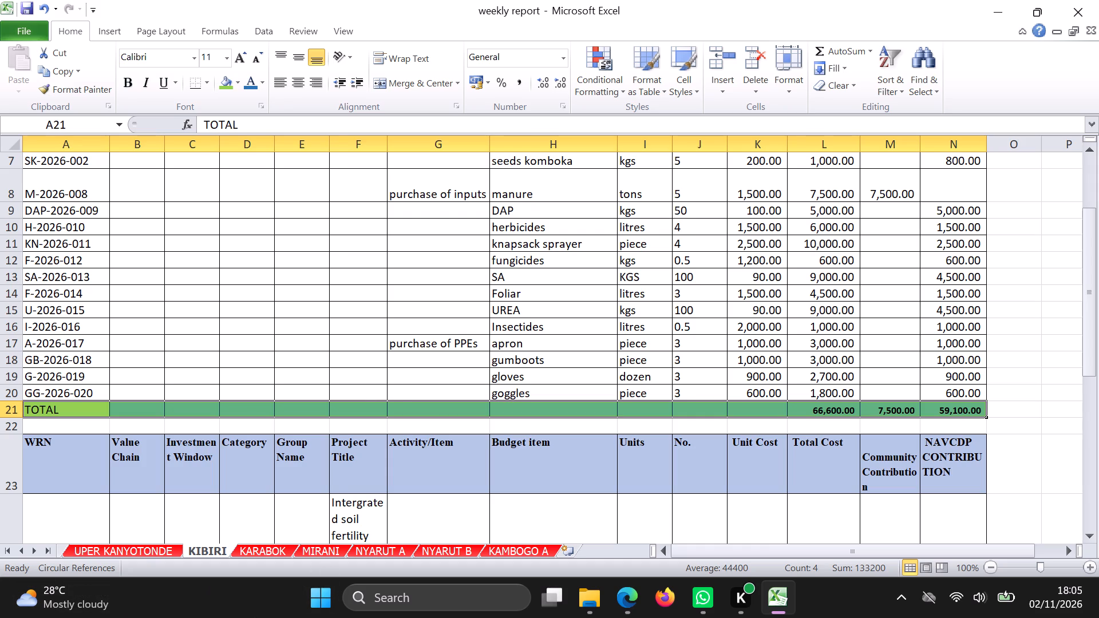
scroll(172, 339, "down", 4)
scroll(282, 387, "down", 5)
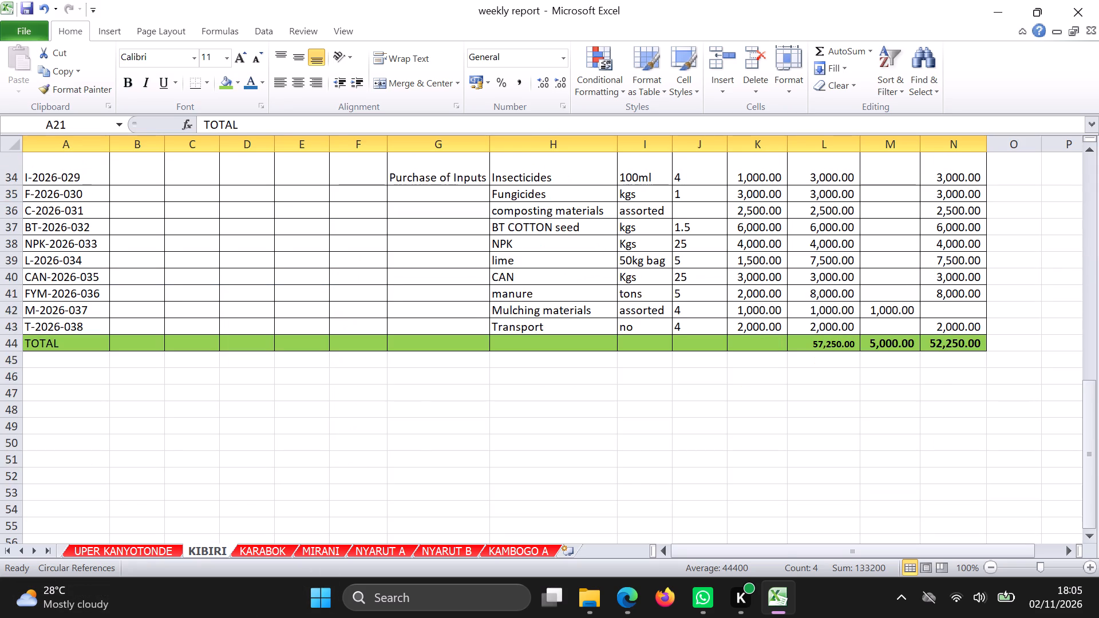
On the UPER KANYOTONDE sheet, fill the first budget table's TOTAL row, A21 to N21, with light green.
left_click(155, 549)
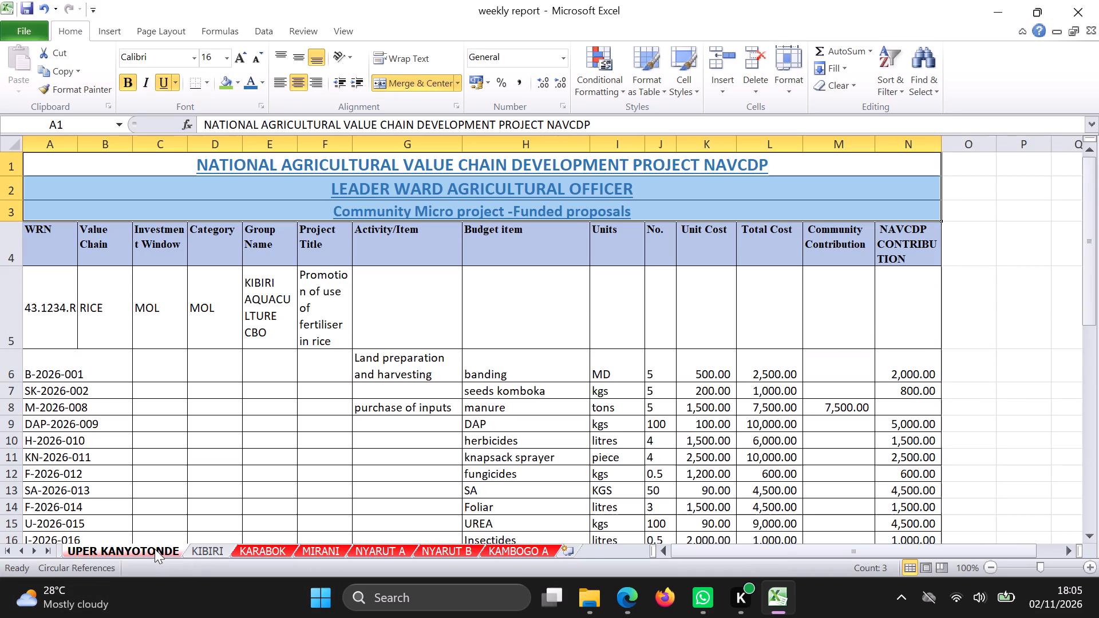
scroll(306, 361, "down", 2)
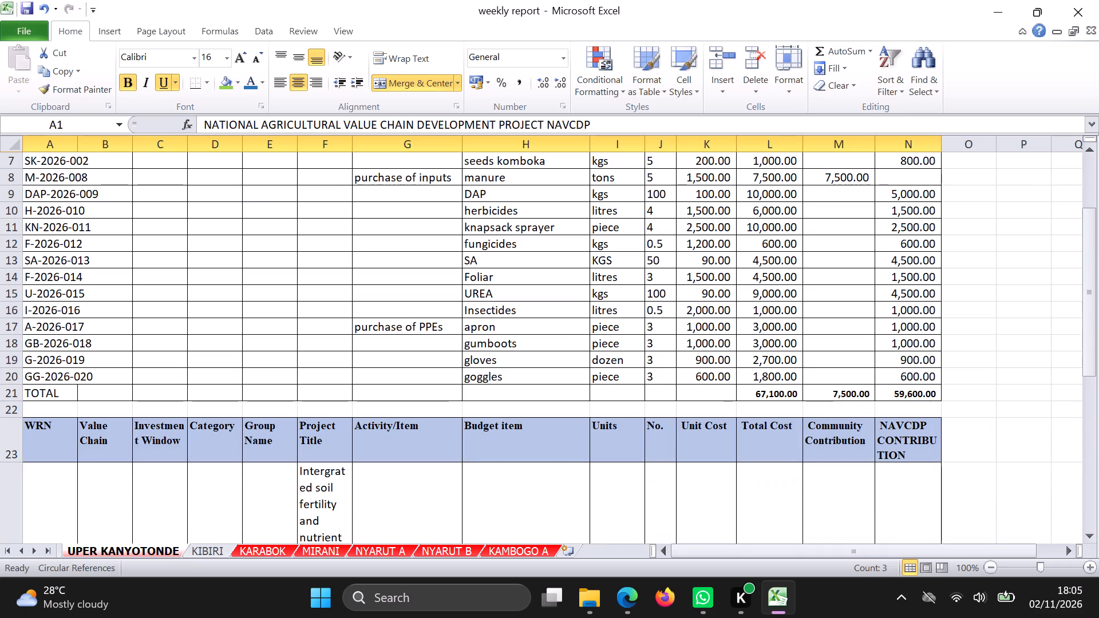
left_click_drag(56, 399, 227, 387)
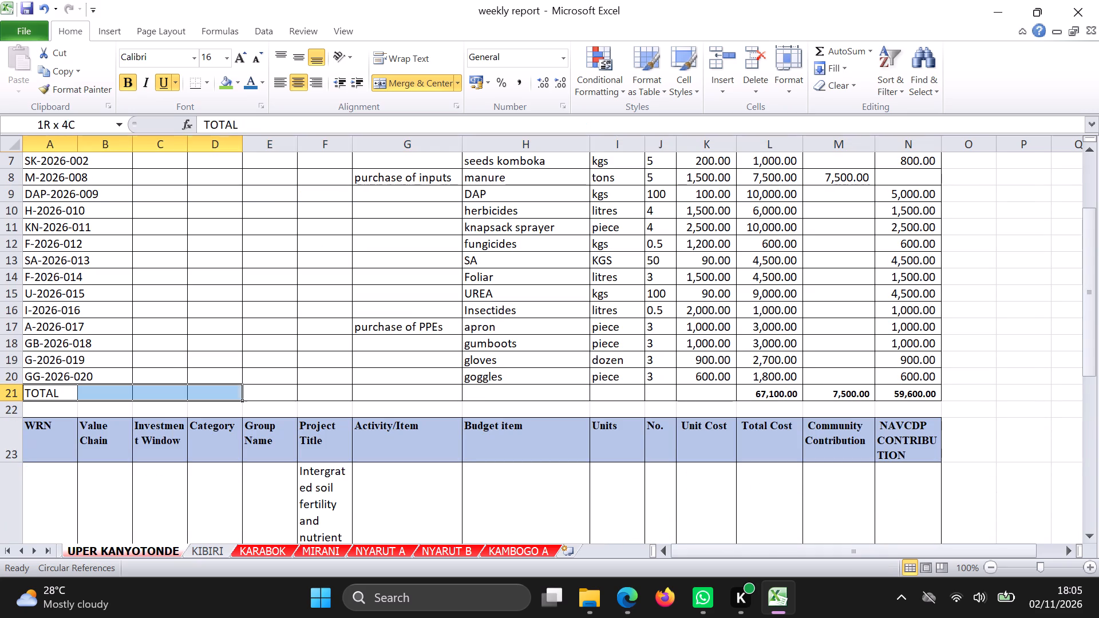
left_click_drag(227, 387, 897, 394)
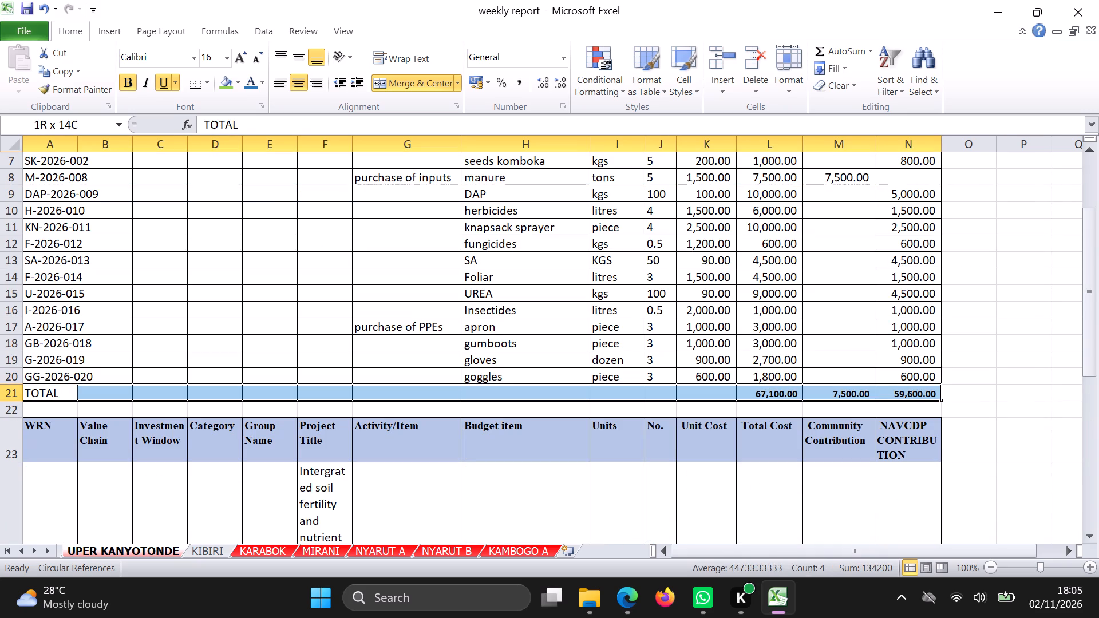
left_click(222, 81)
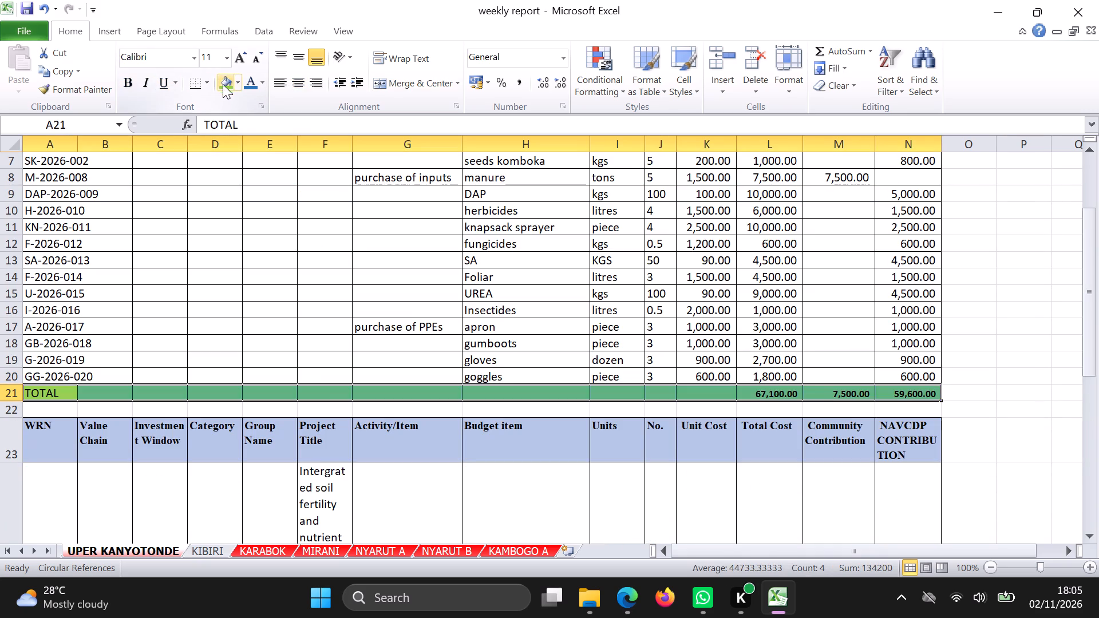
Fill the totals row of the UPER KANYOTONDE sheet's second budget table, A44 to N44, with light green.
scroll(359, 369, "down", 10)
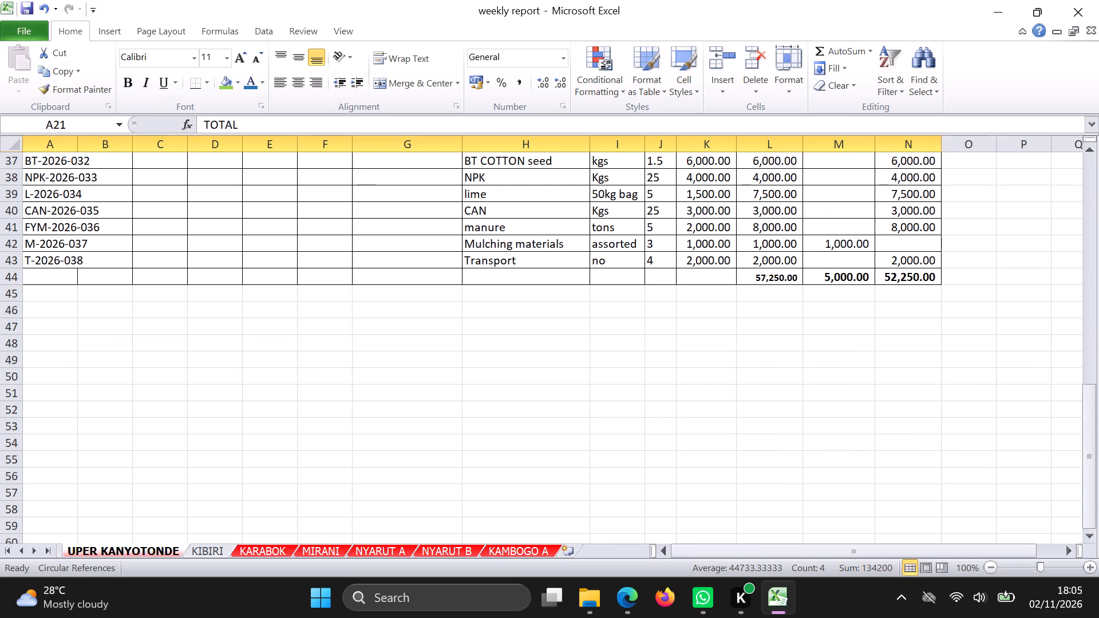
left_click_drag(49, 257, 726, 247)
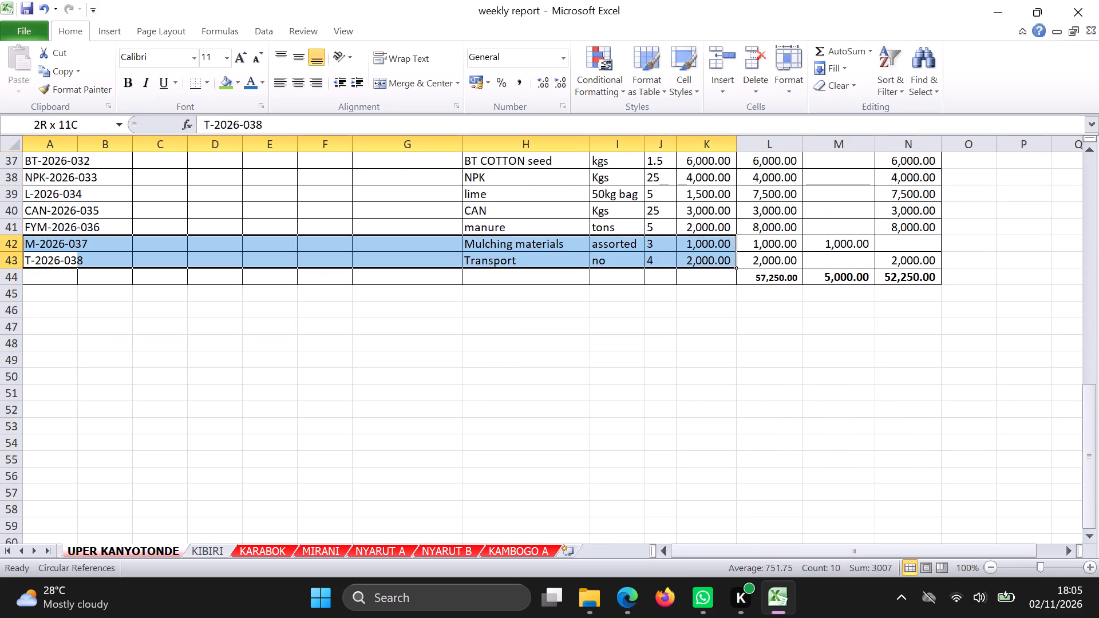
left_click_drag(726, 247, 755, 244)
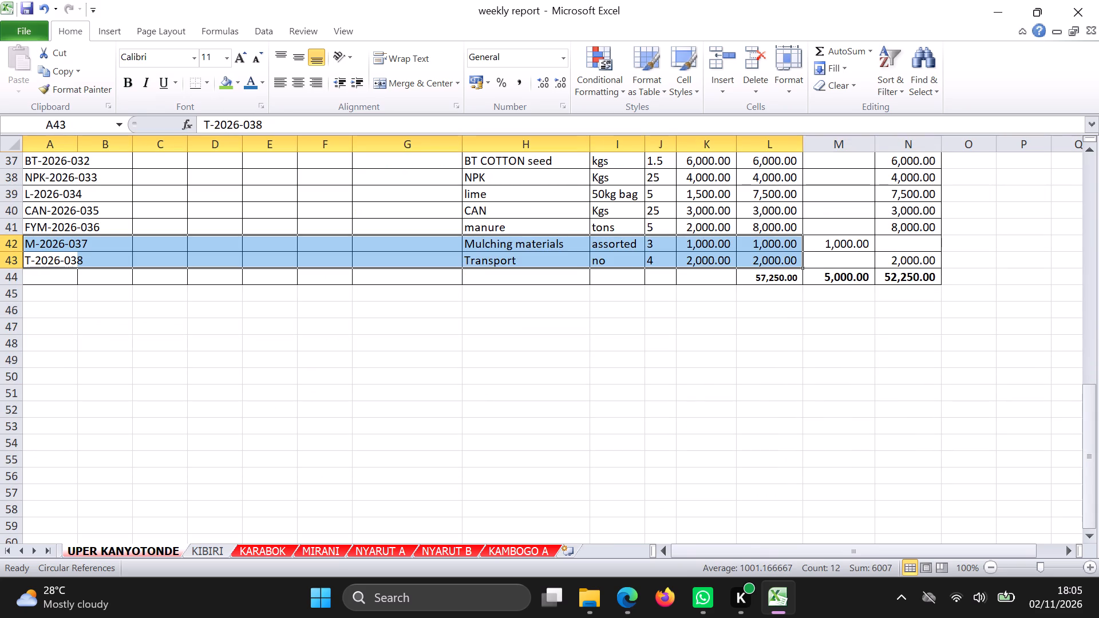
left_click_drag(42, 273, 751, 267)
left_click_drag(768, 267, 791, 267)
left_click_drag(803, 267, 820, 269)
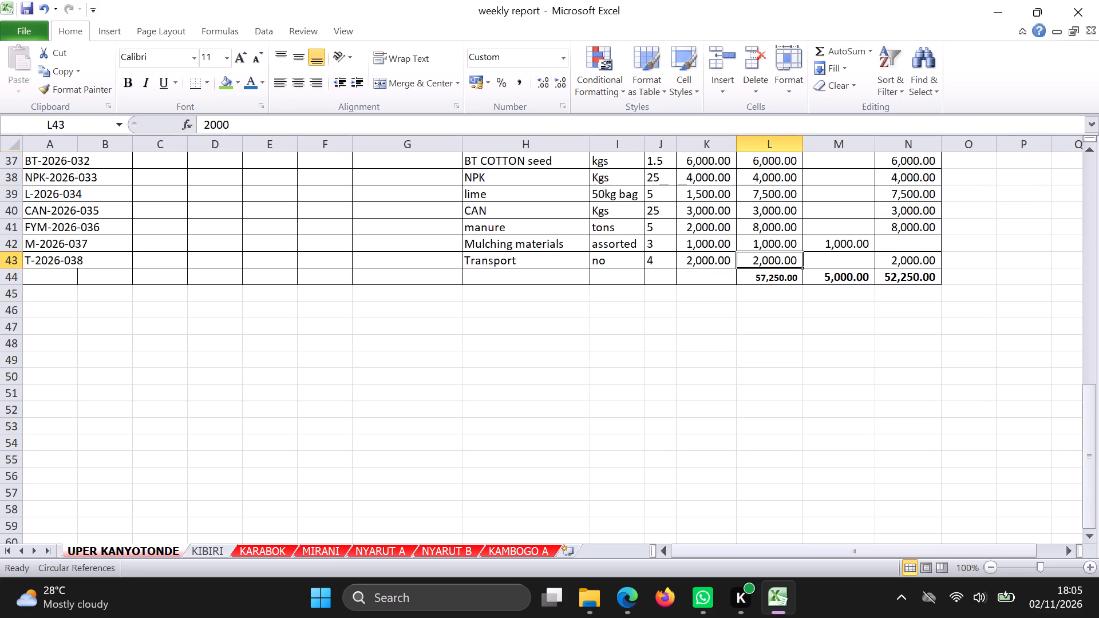
left_click_drag(41, 274, 915, 273)
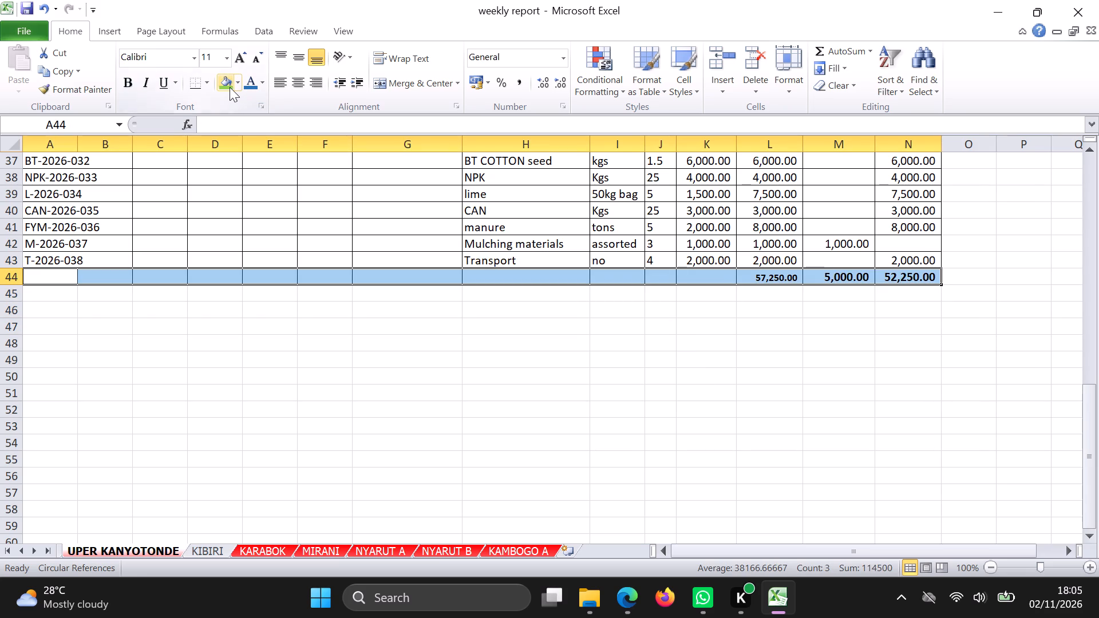
left_click(227, 85)
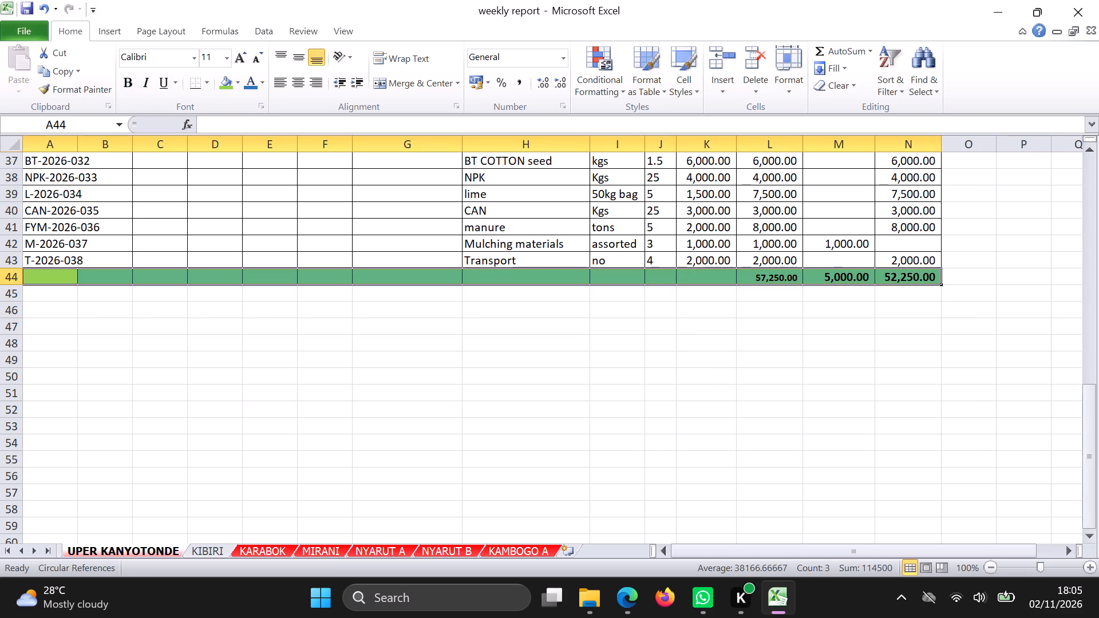
On the CENTRAL KARACHUONYO sheet, auto-fit the width of the NAVCDP contribution column N.
left_click(20, 553)
left_click(20, 553)
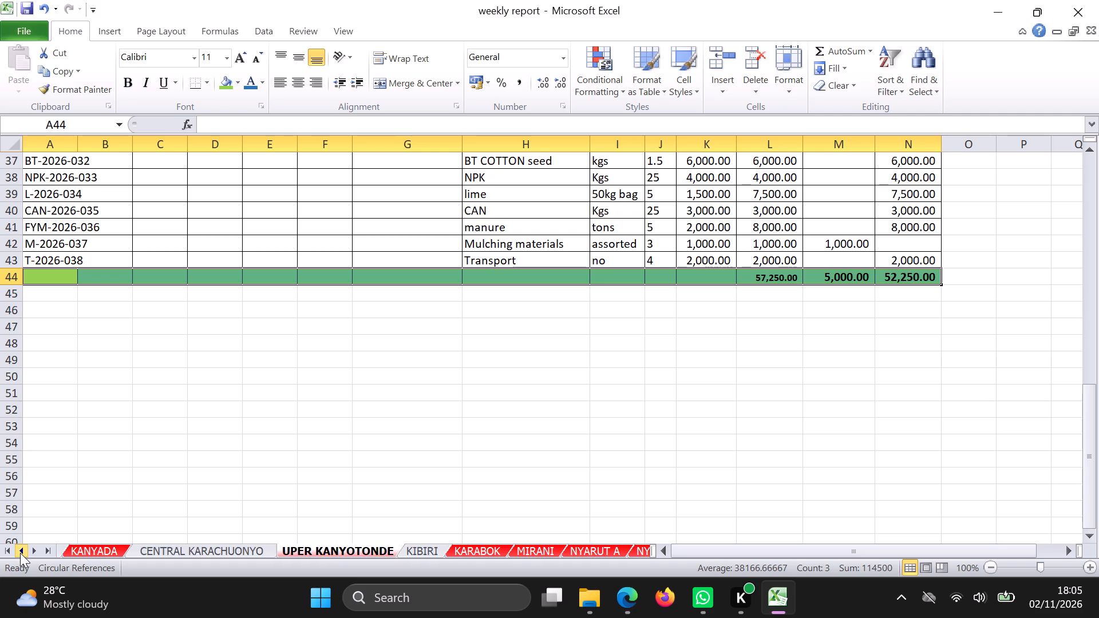
left_click(20, 553)
left_click(20, 553)
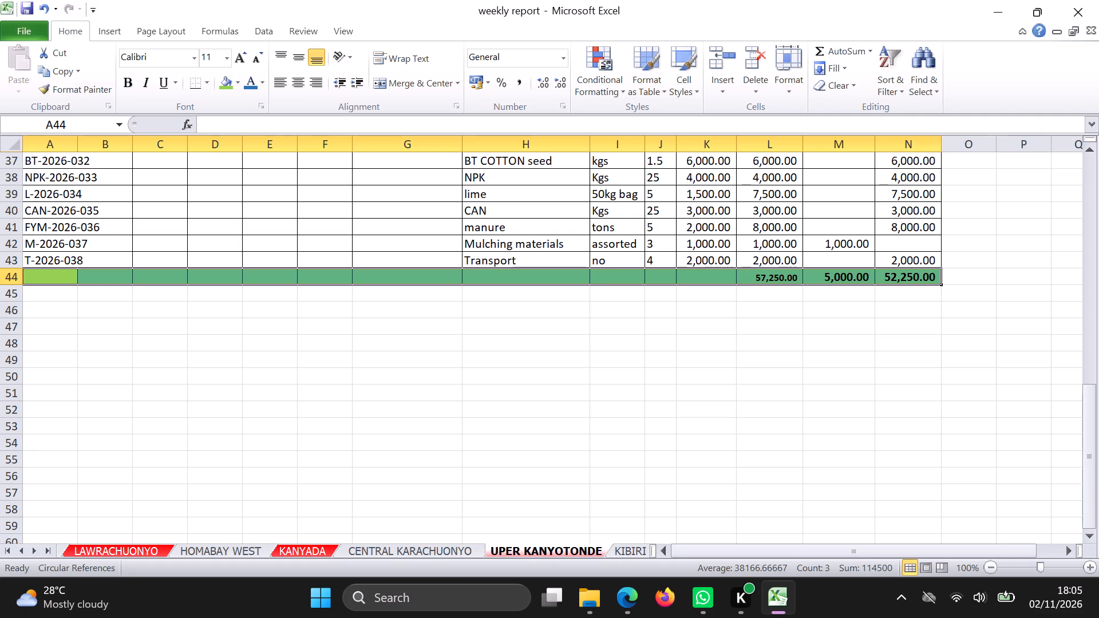
left_click(429, 551)
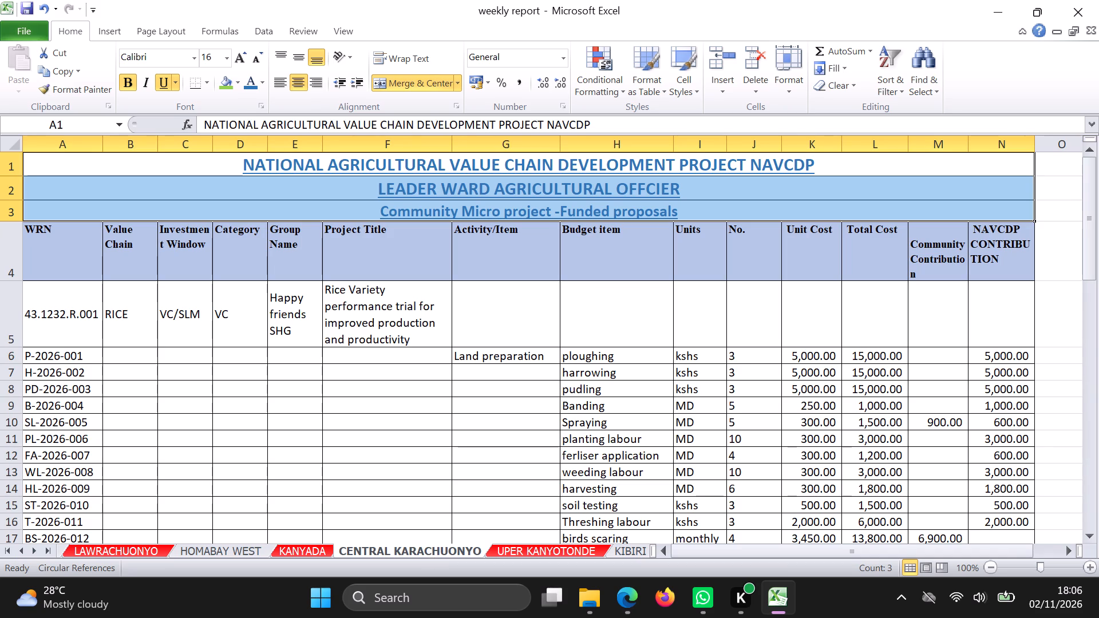
scroll(463, 331, "down", 5)
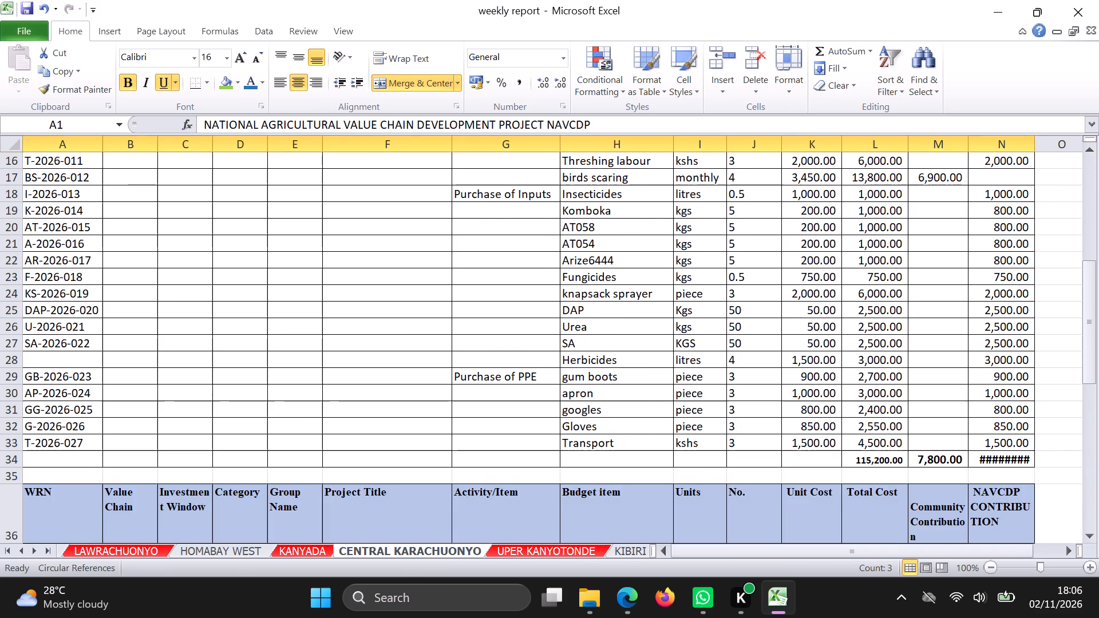
scroll(437, 421, "down", 1)
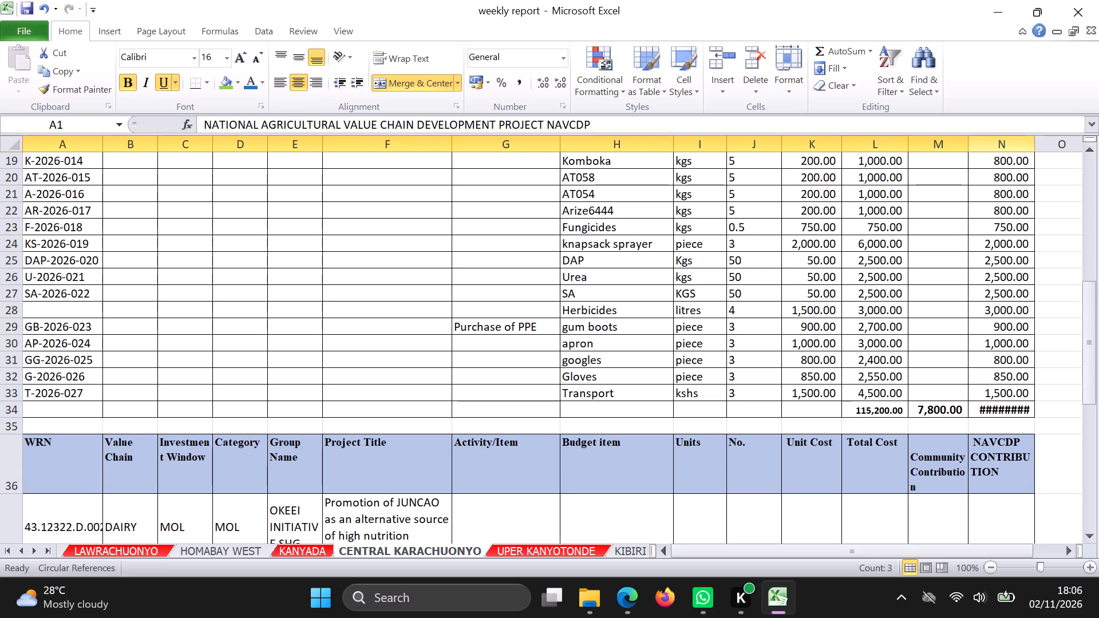
double_click(1033, 142)
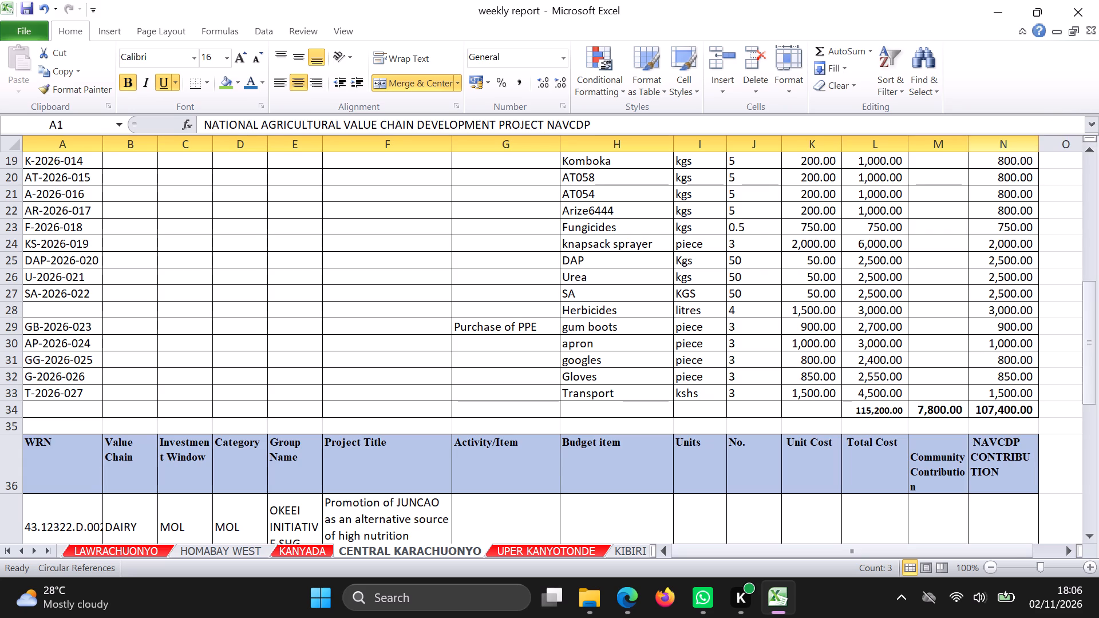
Fill the rice project's totals row, A34 to N34, with light green.
left_click_drag(54, 410, 519, 410)
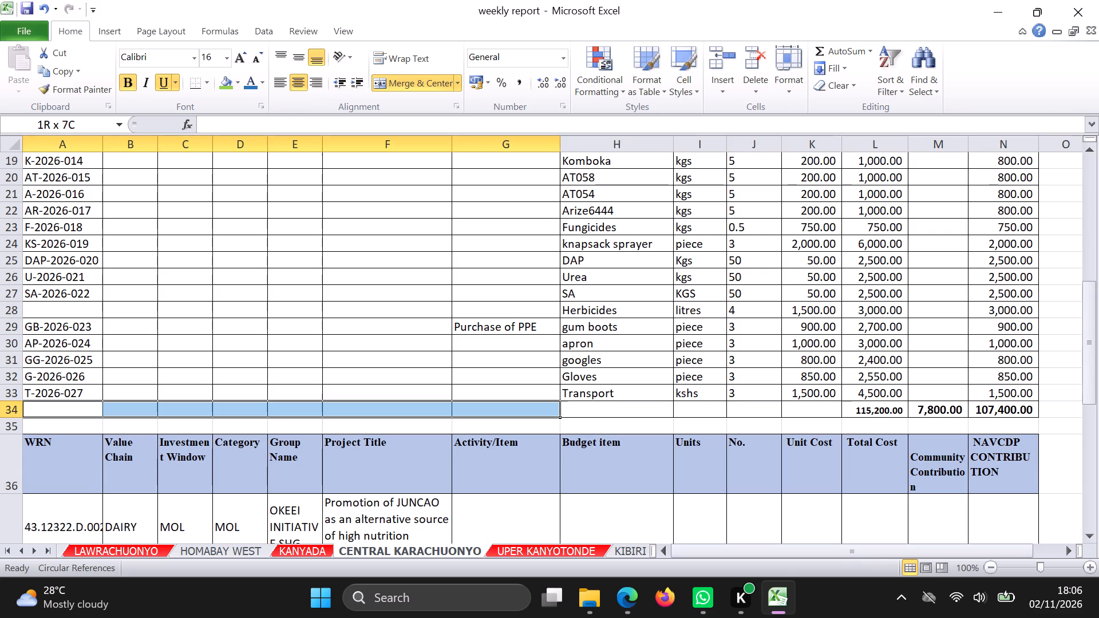
left_click_drag(519, 410, 1018, 411)
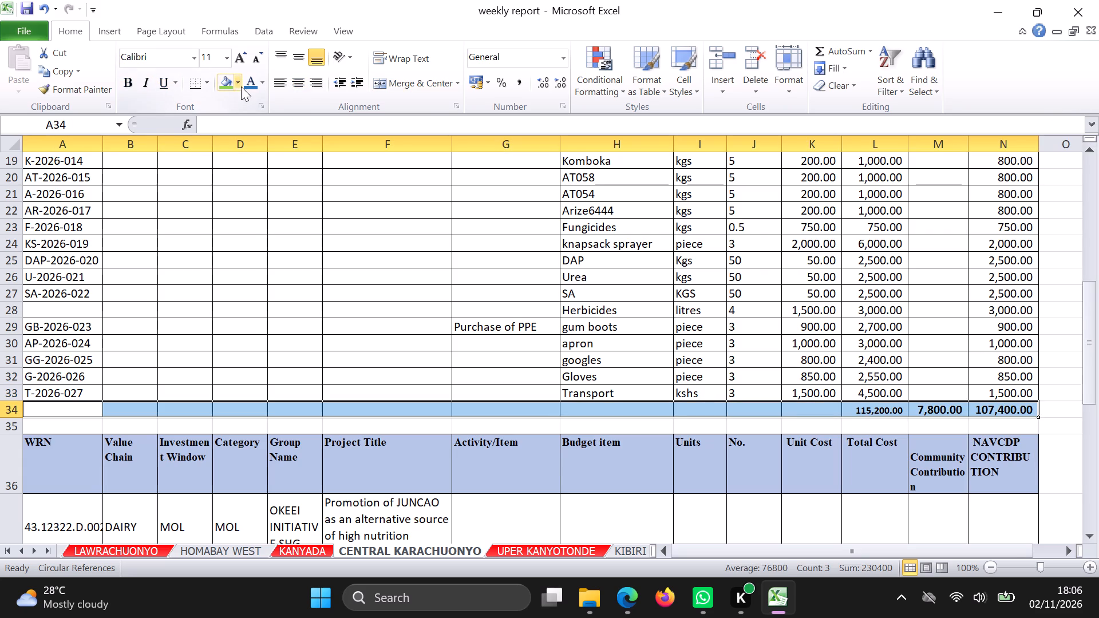
left_click(230, 88)
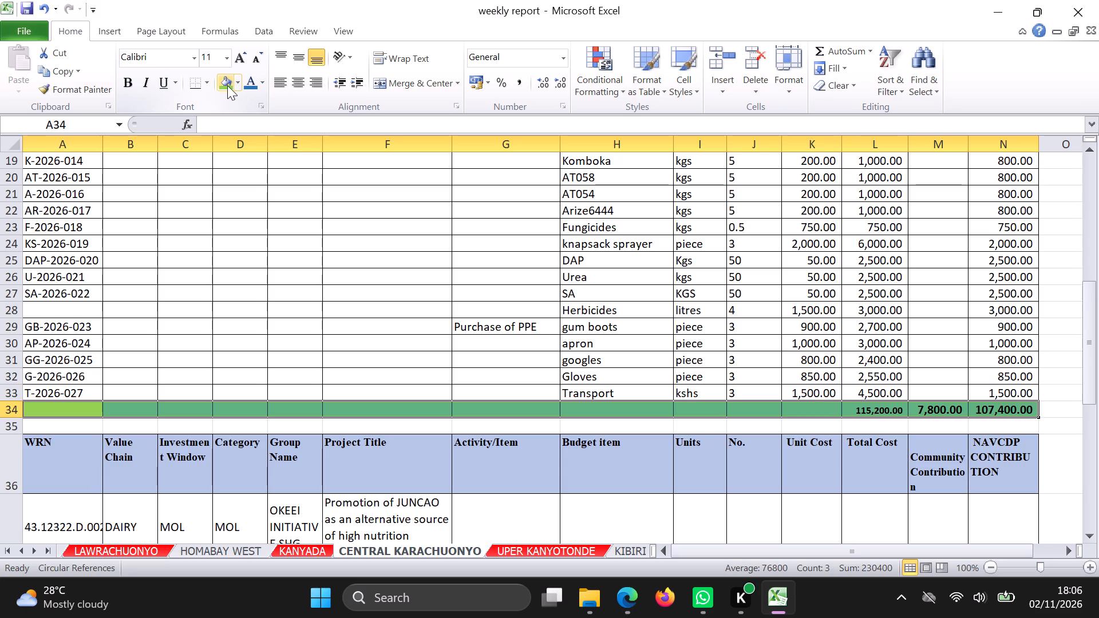
Fill the dairy project's TOTAL row on the CENTRAL KARACHUONYO sheet, A54 to N54, with light green.
scroll(337, 339, "down", 3)
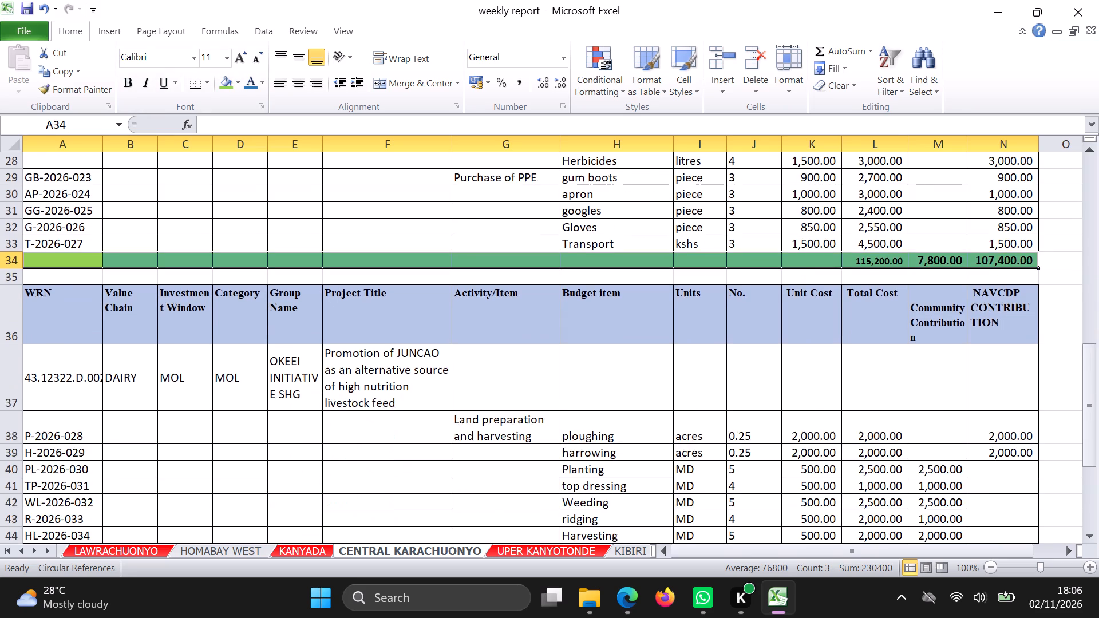
scroll(330, 330, "down", 7)
left_click_drag(45, 241, 46, 241)
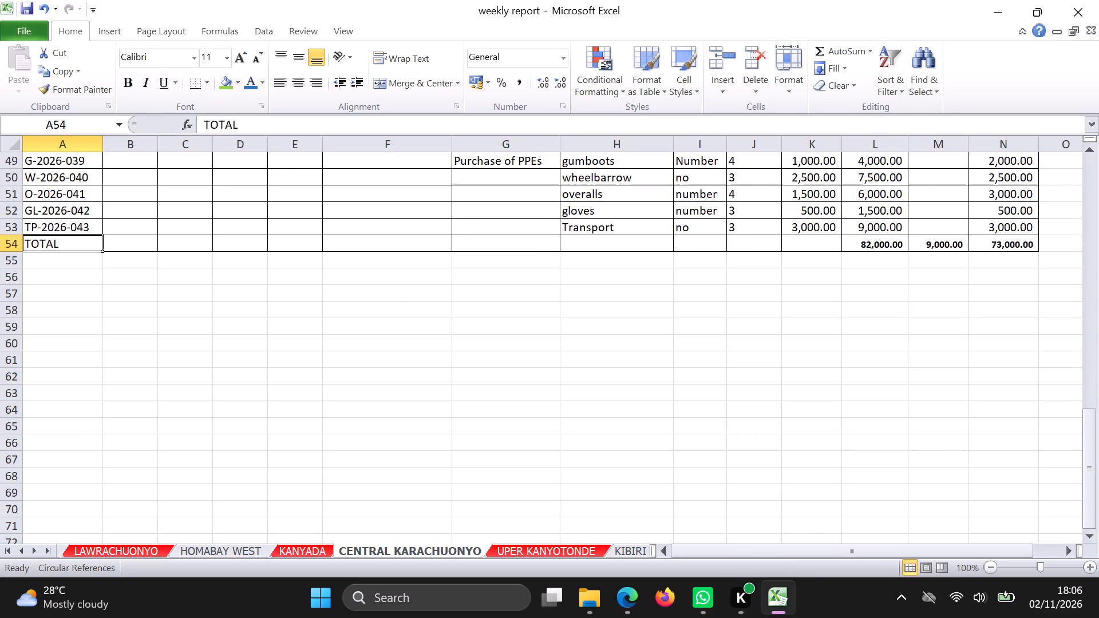
left_click_drag(46, 241, 994, 237)
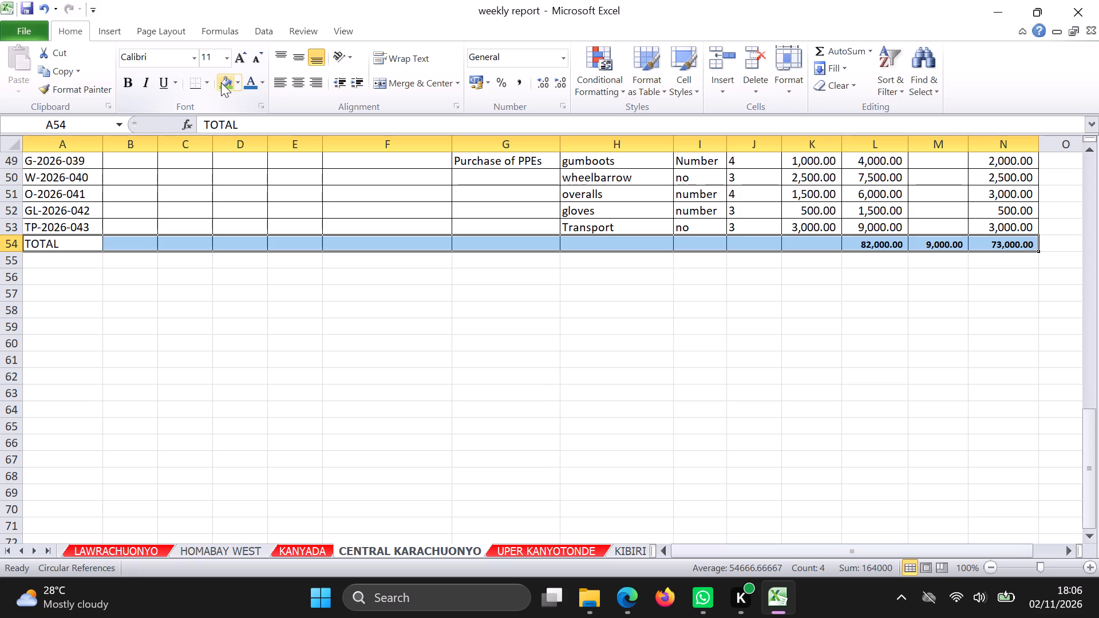
left_click(221, 82)
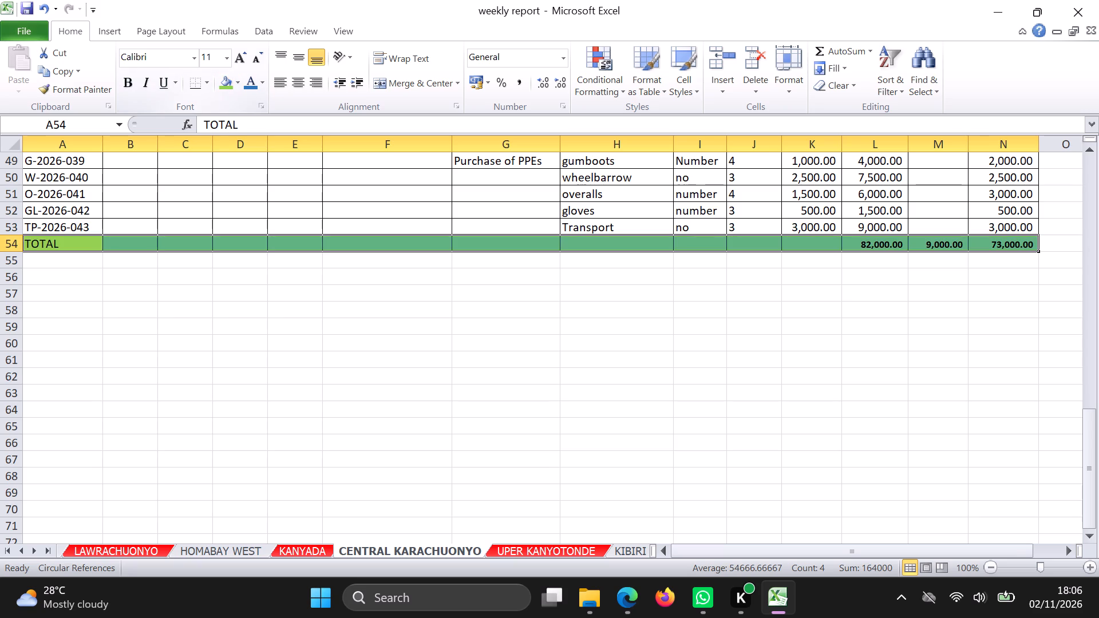
Review the CENTRAL KARACHUONYO sheet's dairy budget items and the highlighted totals rows.
scroll(201, 344, "up", 5)
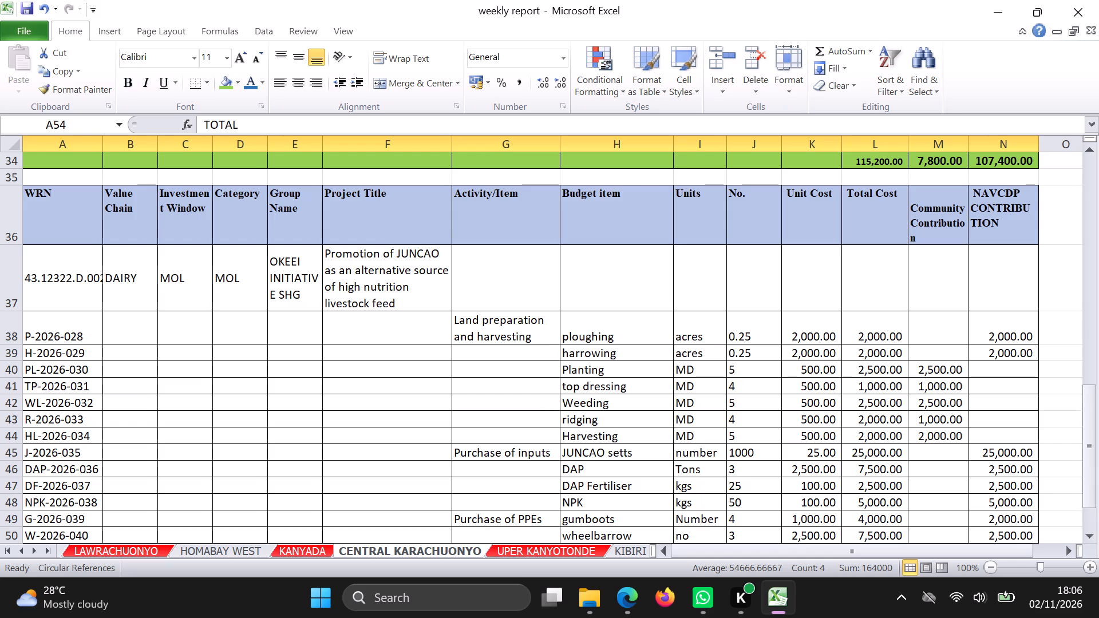
scroll(346, 405, "down", 3)
scroll(366, 366, "up", 3)
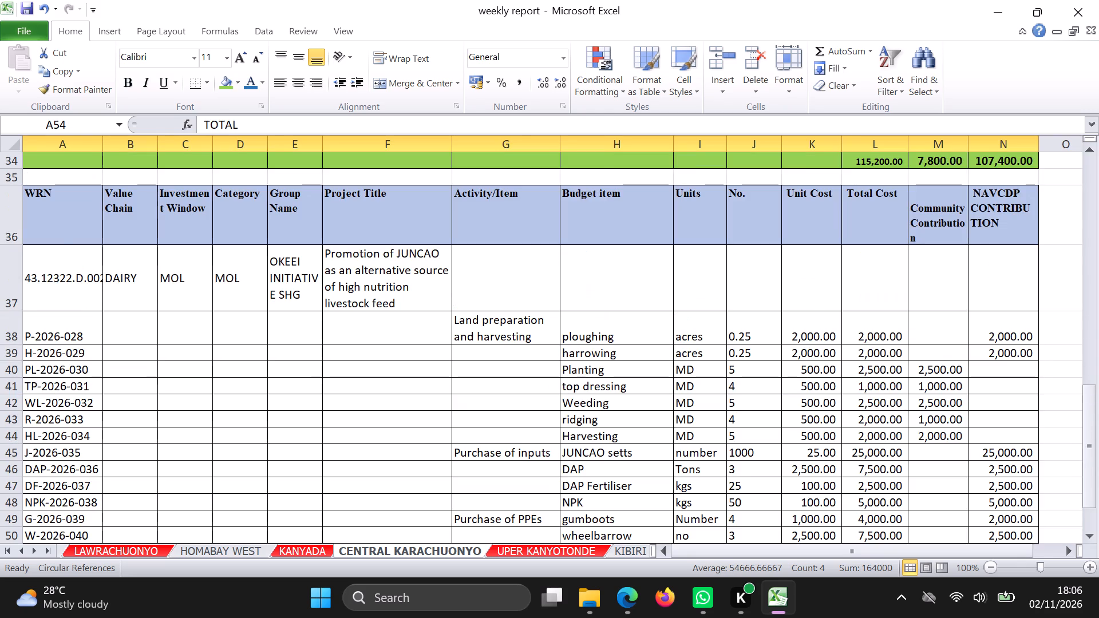
scroll(366, 363, "down", 3)
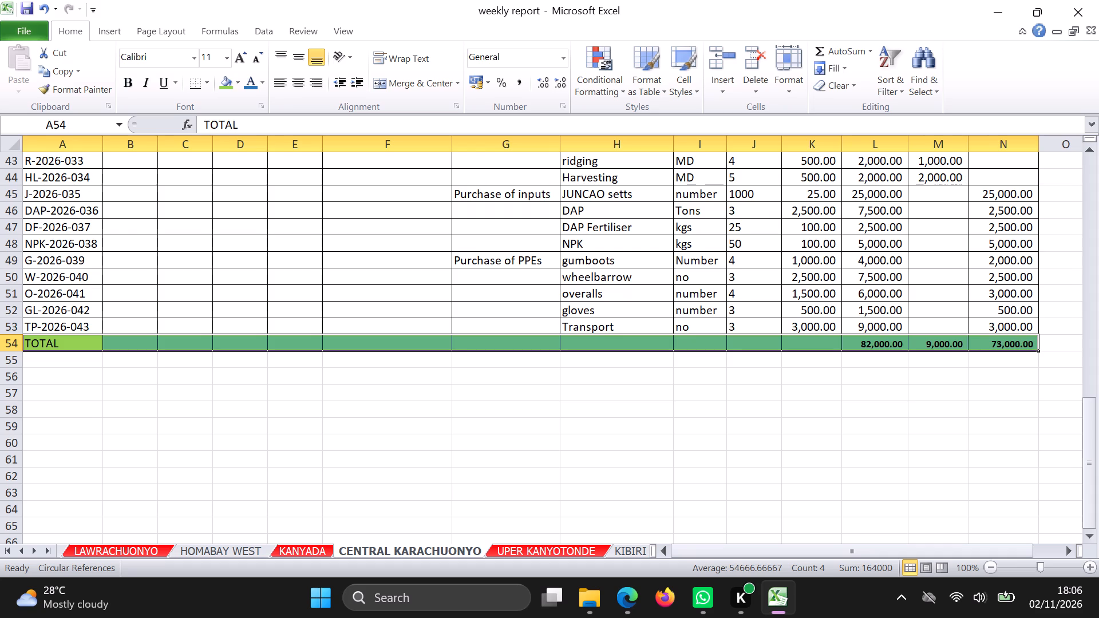
scroll(220, 360, "up", 6)
scroll(222, 359, "down", 8)
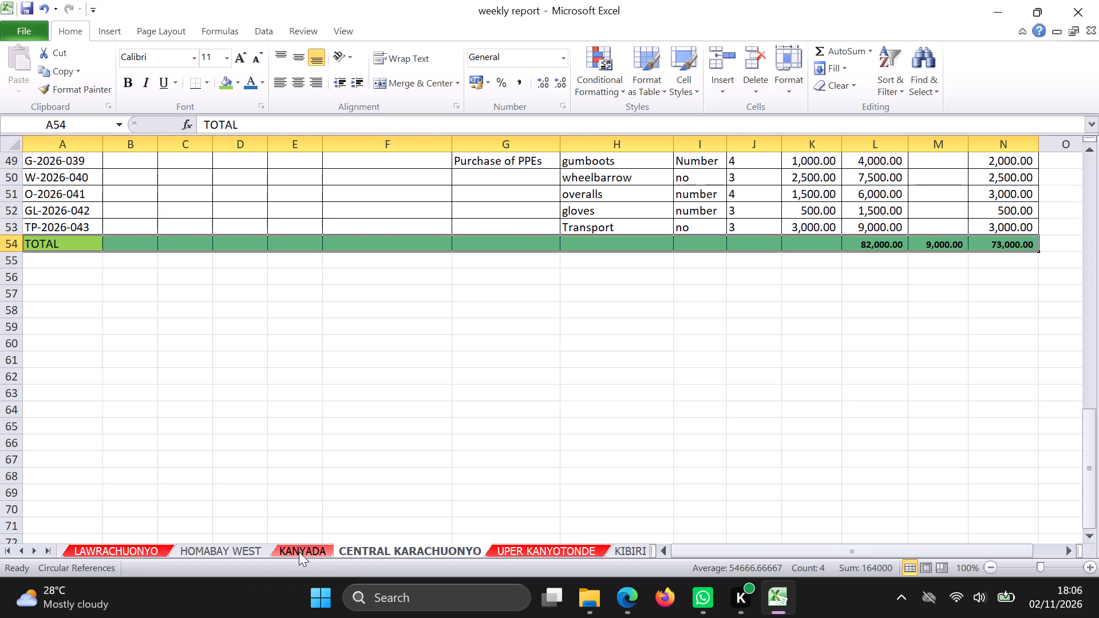
On the KANYADA sheet, fill the first budget table's TOTAL row, A22 to N22, with light green.
left_click(299, 552)
scroll(294, 355, "down", 5)
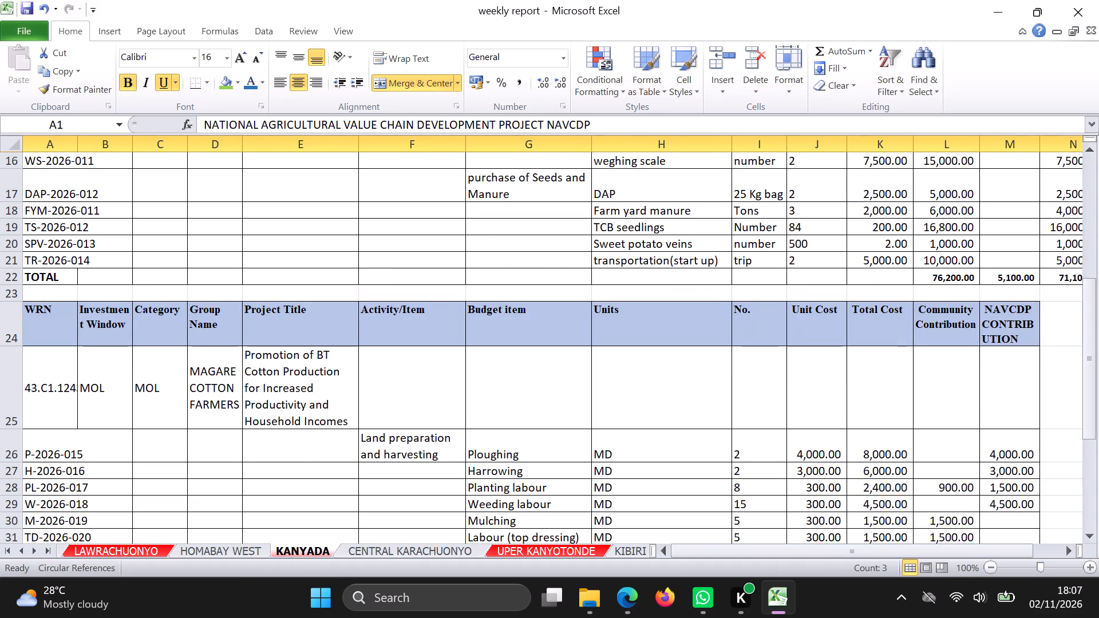
left_click_drag(41, 276, 756, 272)
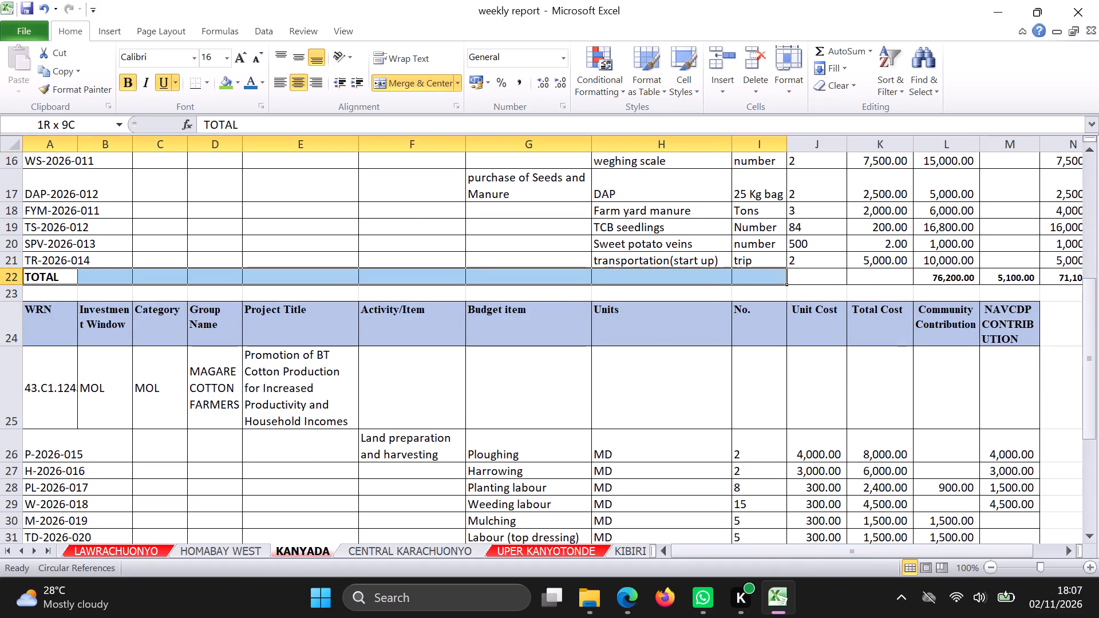
left_click_drag(756, 272, 1065, 272)
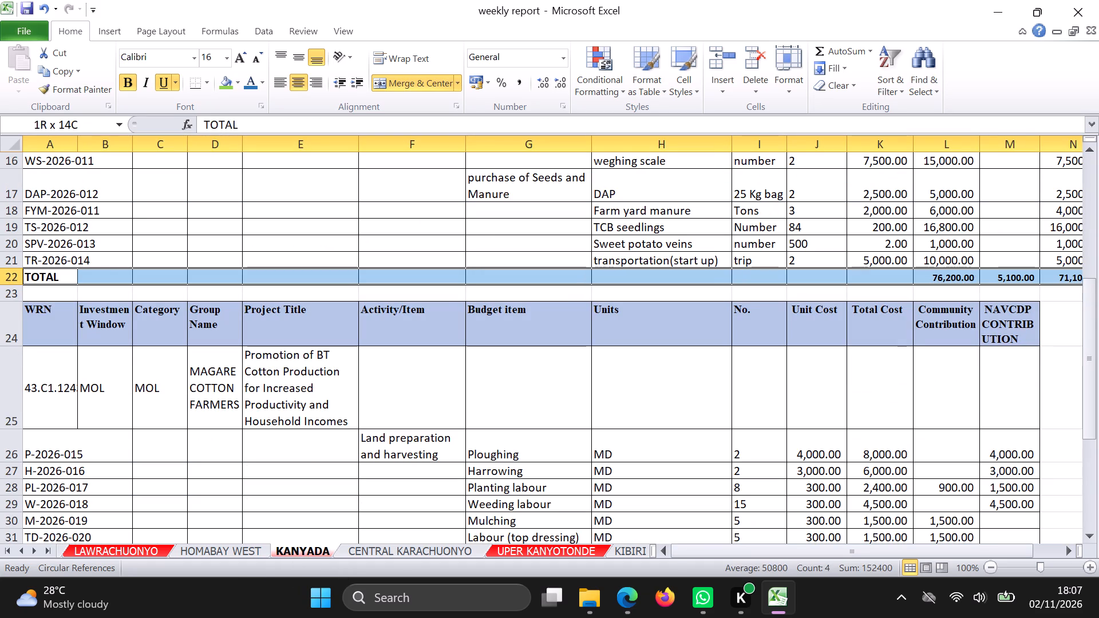
left_click_drag(1065, 272, 1070, 276)
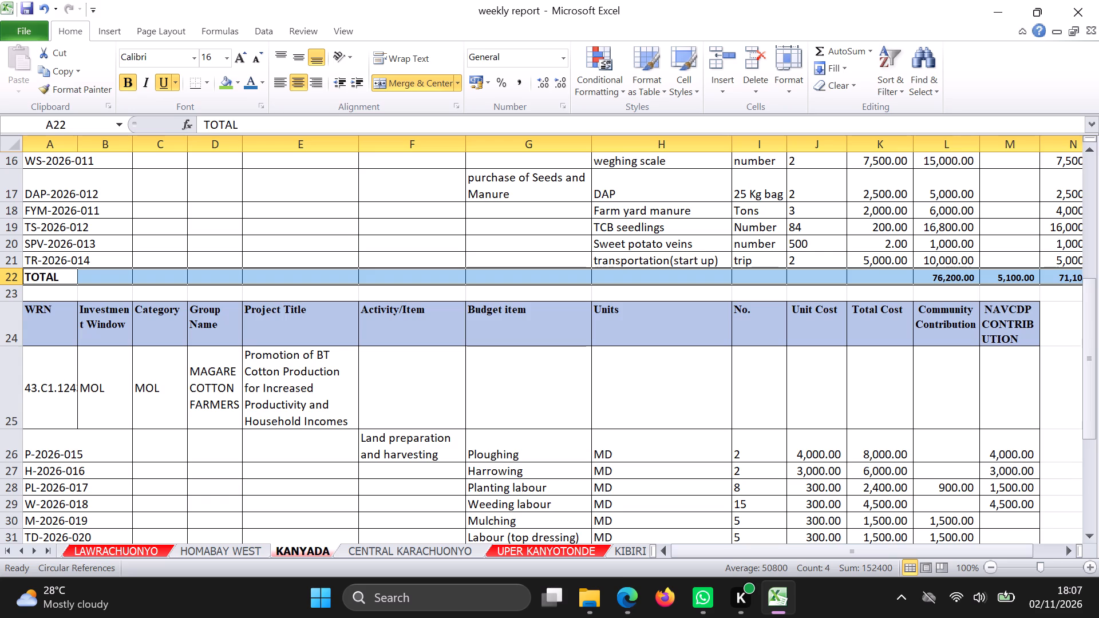
left_click(228, 85)
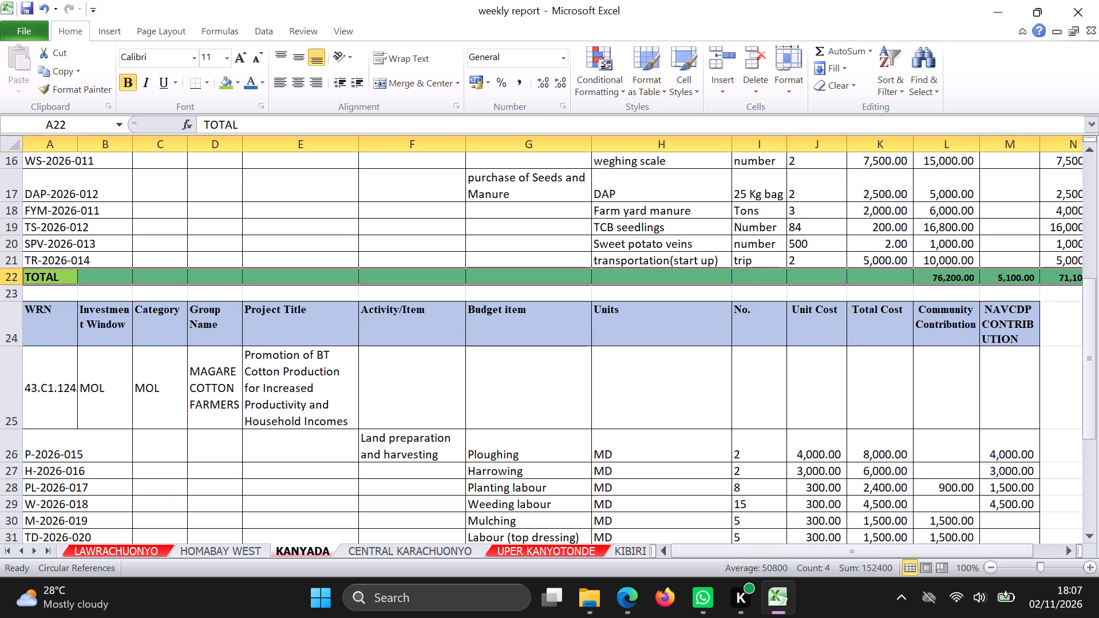
Fill the cotton project's TOTAL row on the KANYADA sheet, A46 to M46, with light green.
scroll(239, 347, "down", 2)
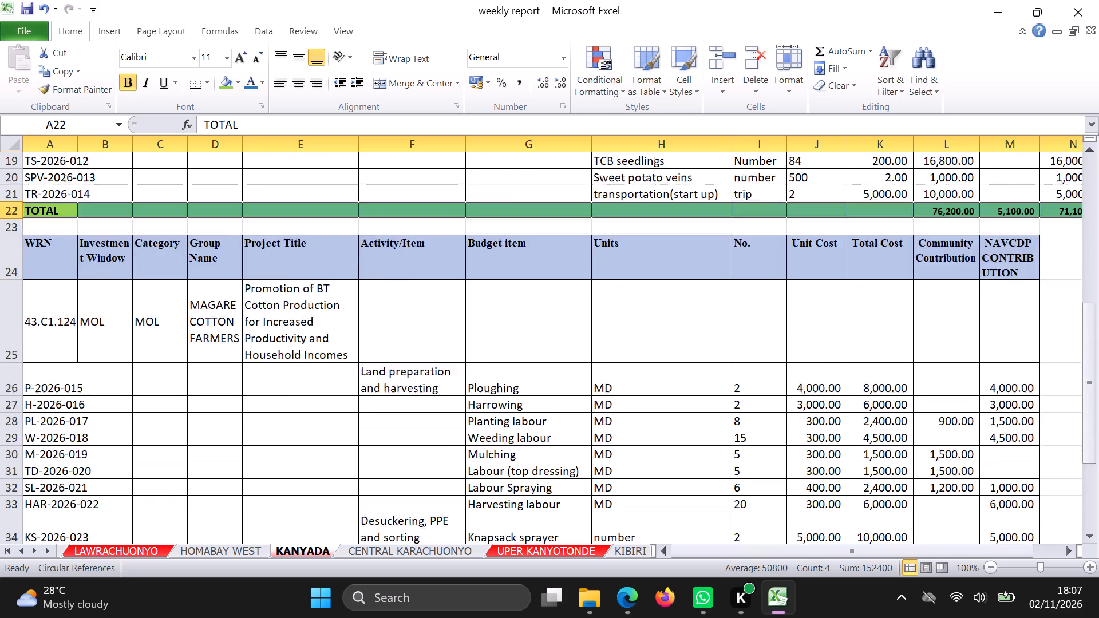
scroll(239, 347, "down", 2)
scroll(239, 343, "up", 1)
scroll(239, 343, "down", 2)
left_click_drag(45, 441, 325, 425)
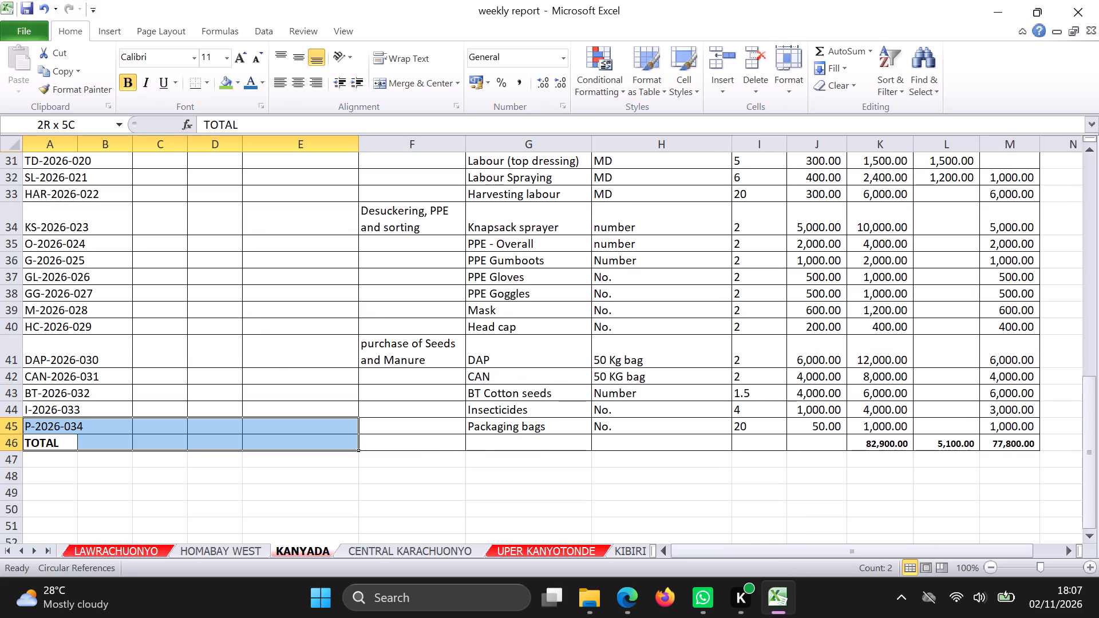
left_click_drag(325, 425, 1003, 445)
left_click(223, 87)
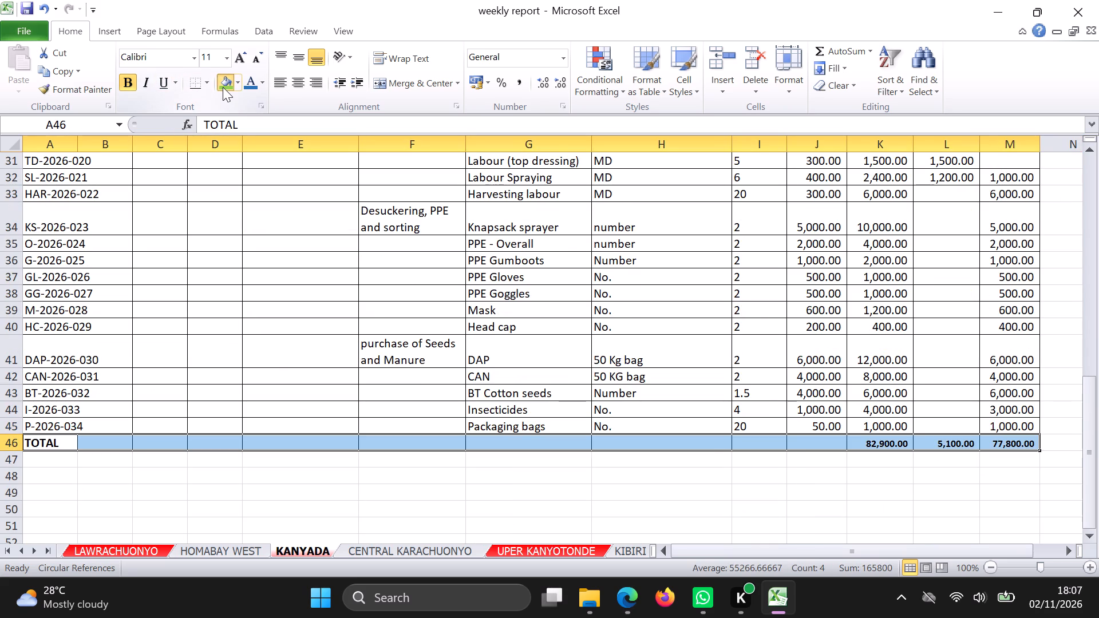
scroll(212, 391, "down", 6)
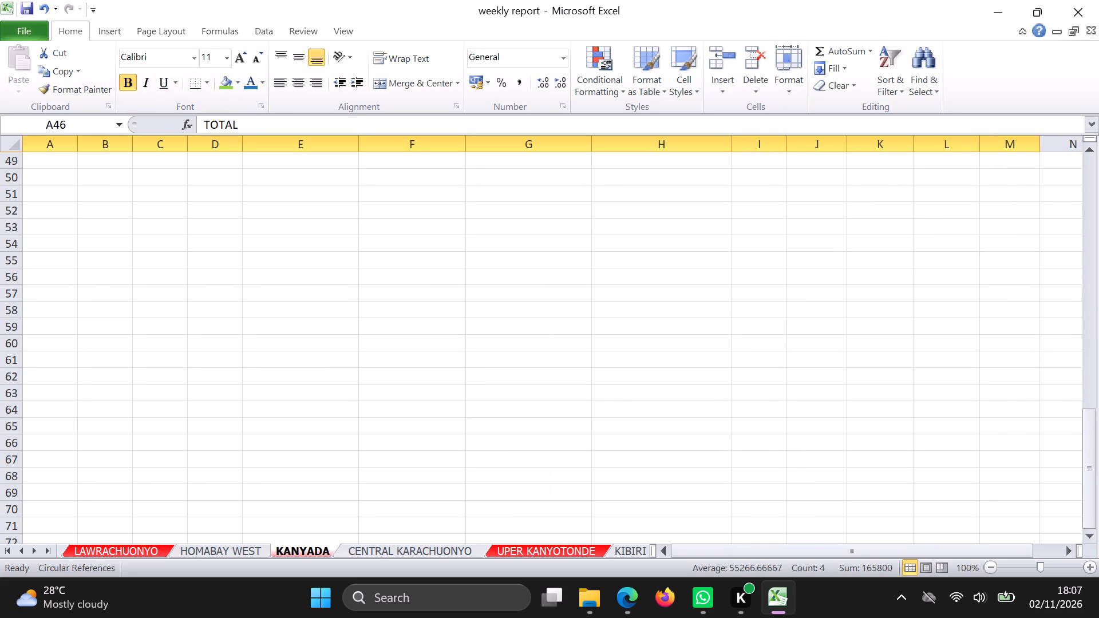
On the HOMABAY WEST sheet, fill the first budget table's TOTAL row, A22 to N22, with light green.
left_click(219, 551)
scroll(242, 398, "down", 4)
left_click_drag(39, 342, 223, 346)
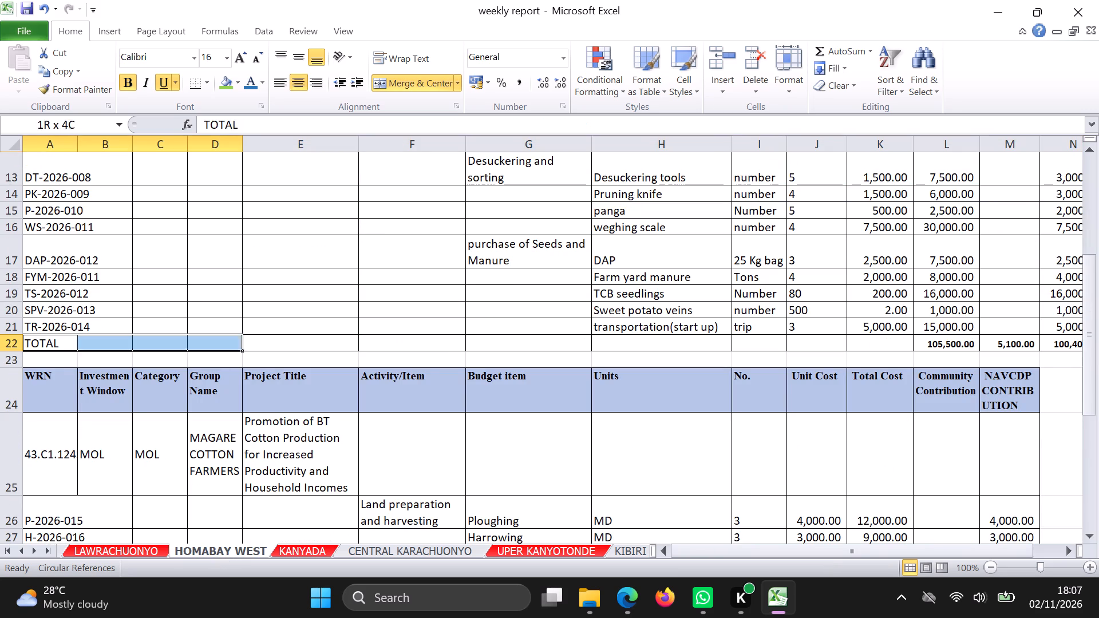
left_click_drag(223, 346, 1073, 337)
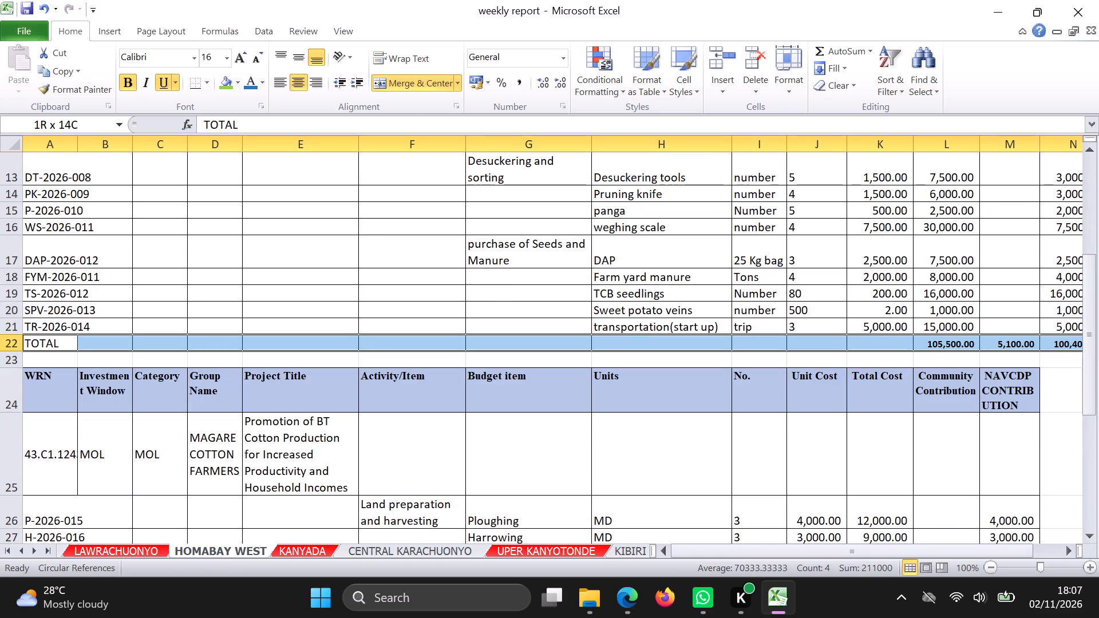
left_click_drag(1073, 337, 1074, 337)
left_click(228, 84)
Fill the HOMABAY WEST cotton project's TOTAL row, A46 to M46, with light green and save the workbook.
scroll(192, 275, "down", 3)
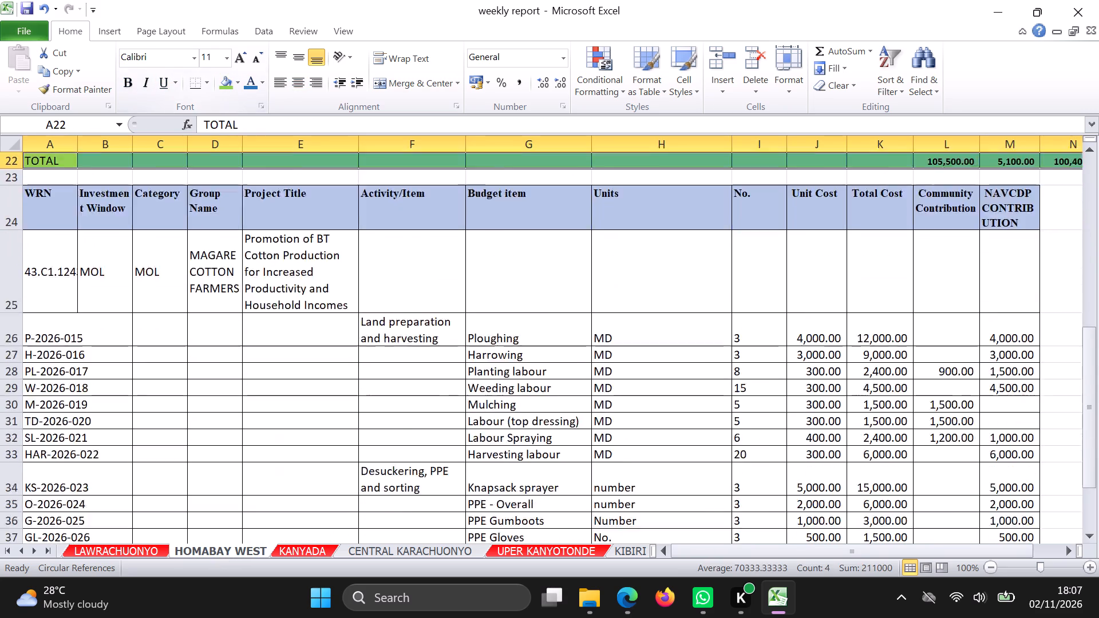
scroll(192, 280, "down", 5)
left_click_drag(41, 325, 153, 330)
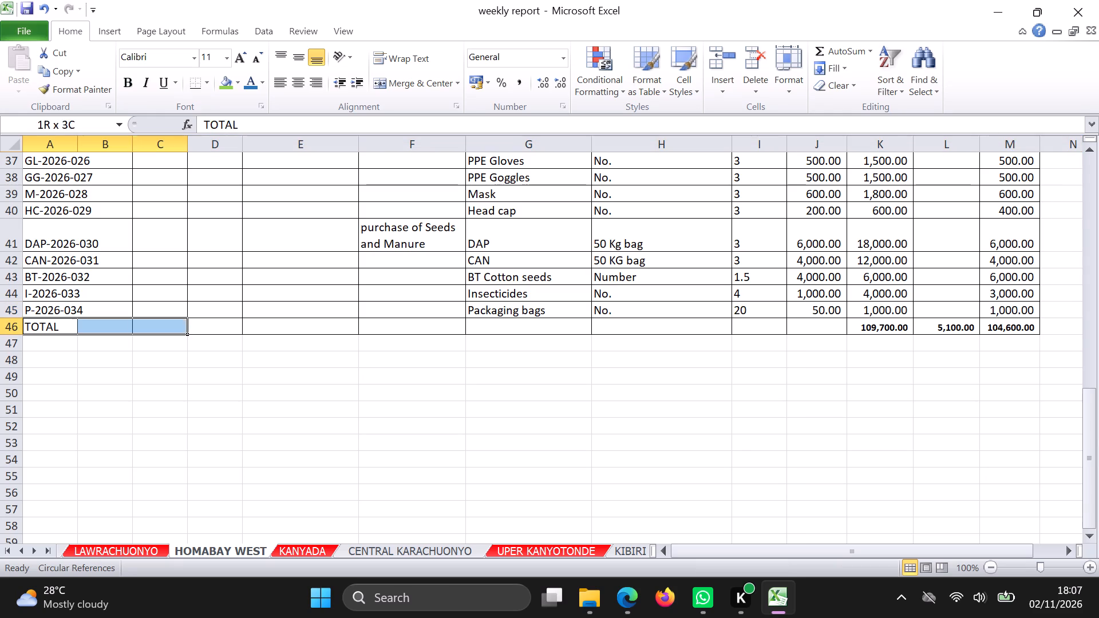
left_click_drag(153, 330, 975, 323)
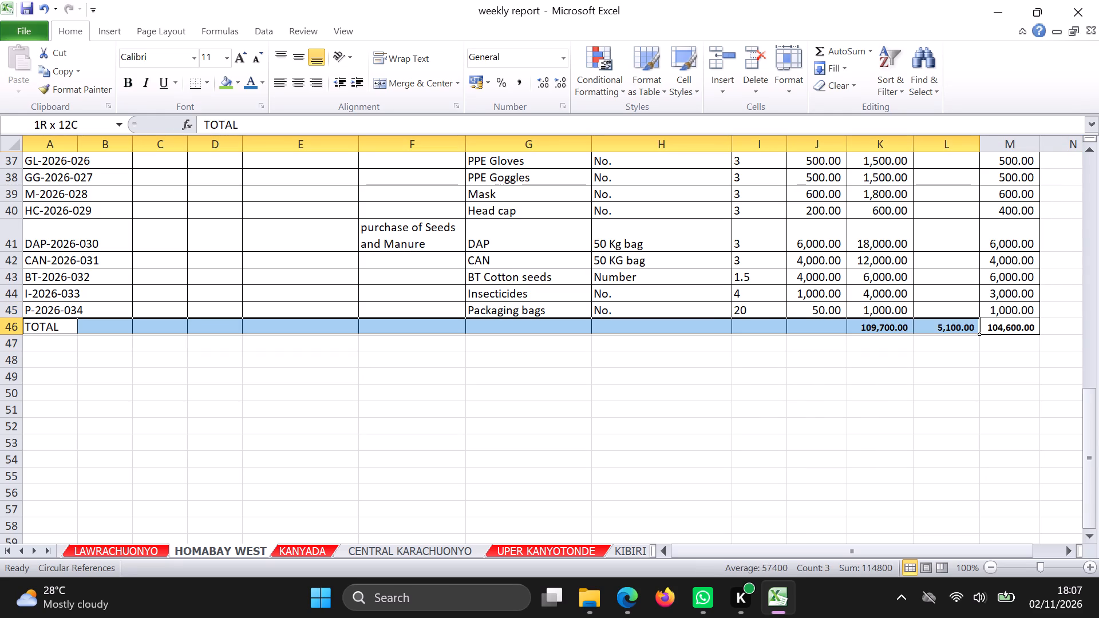
left_click_drag(975, 323, 985, 323)
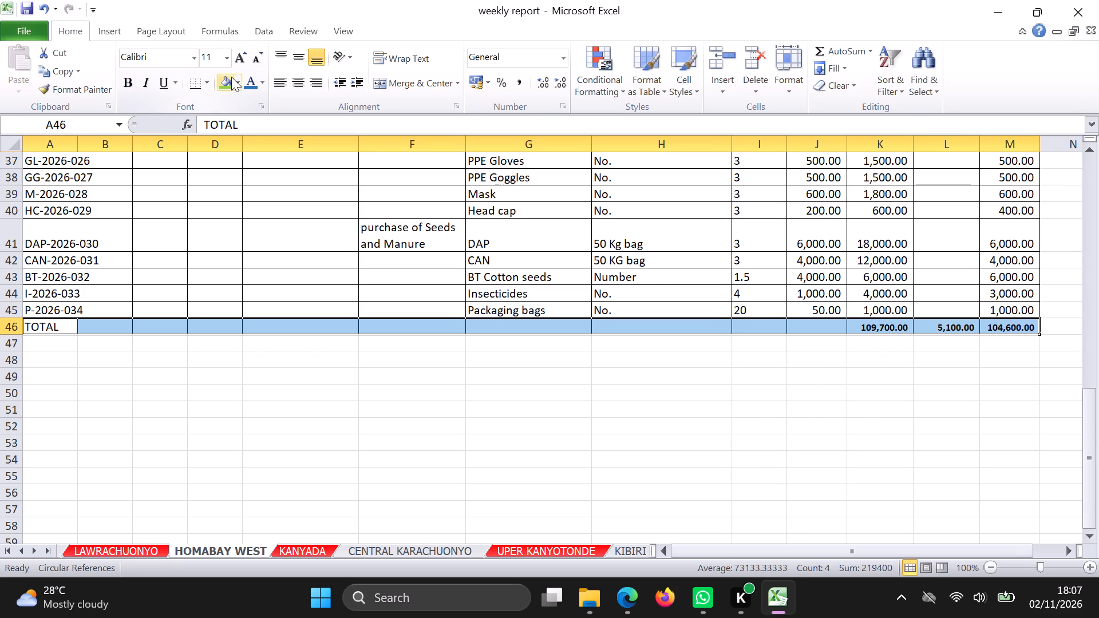
left_click(227, 81)
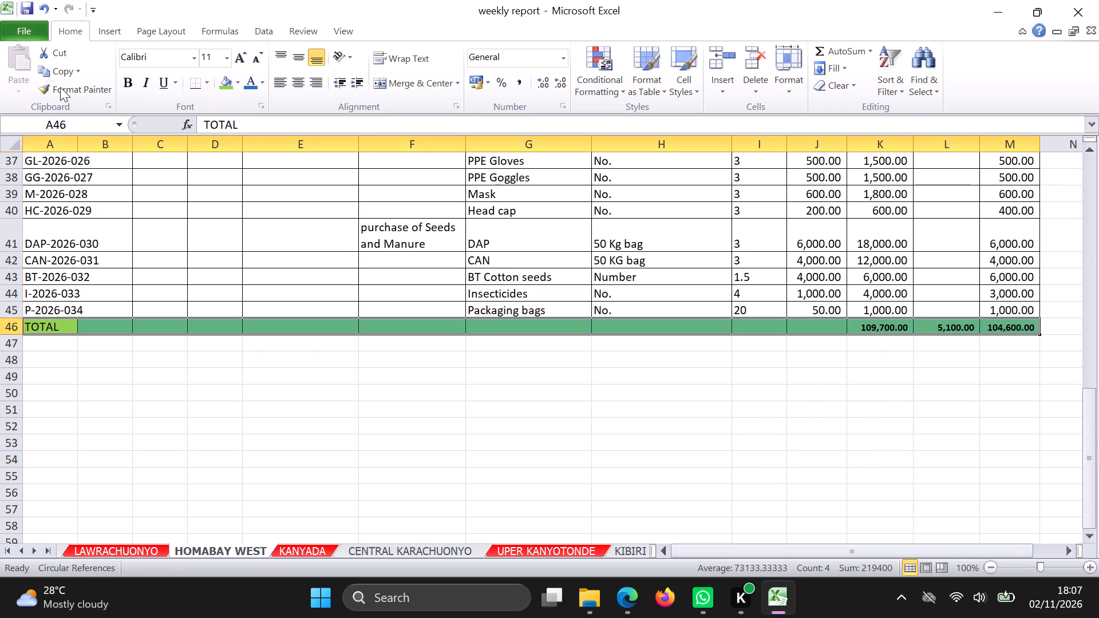
left_click(26, 6)
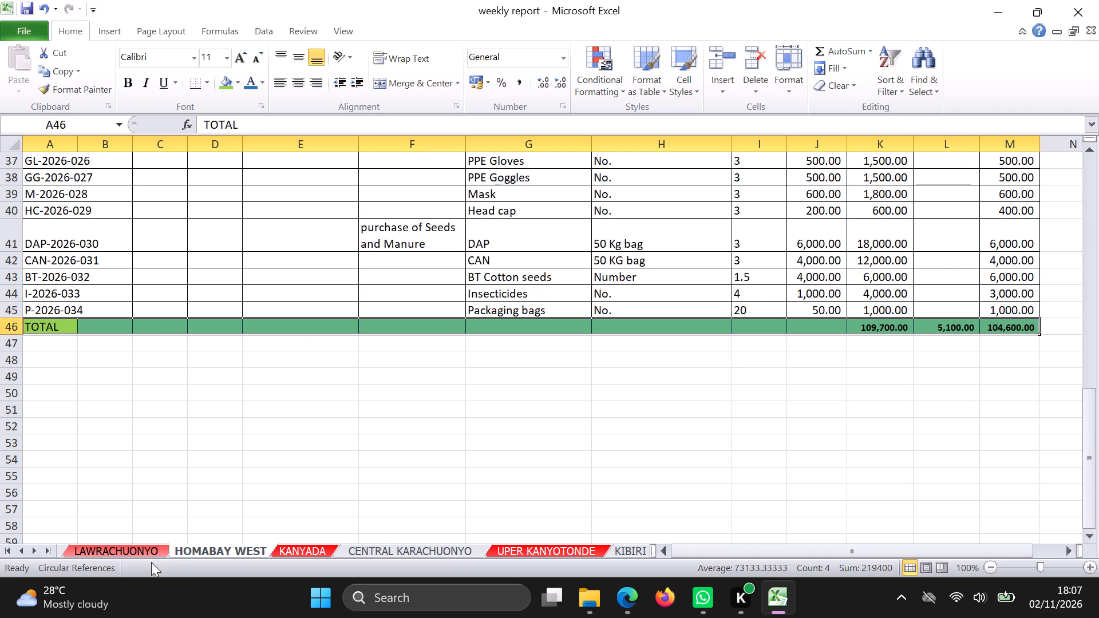
On the LAWRACHUONYO sheet, fill the banana project's TOTAL row, A22 to N22, with light green.
left_click(126, 549)
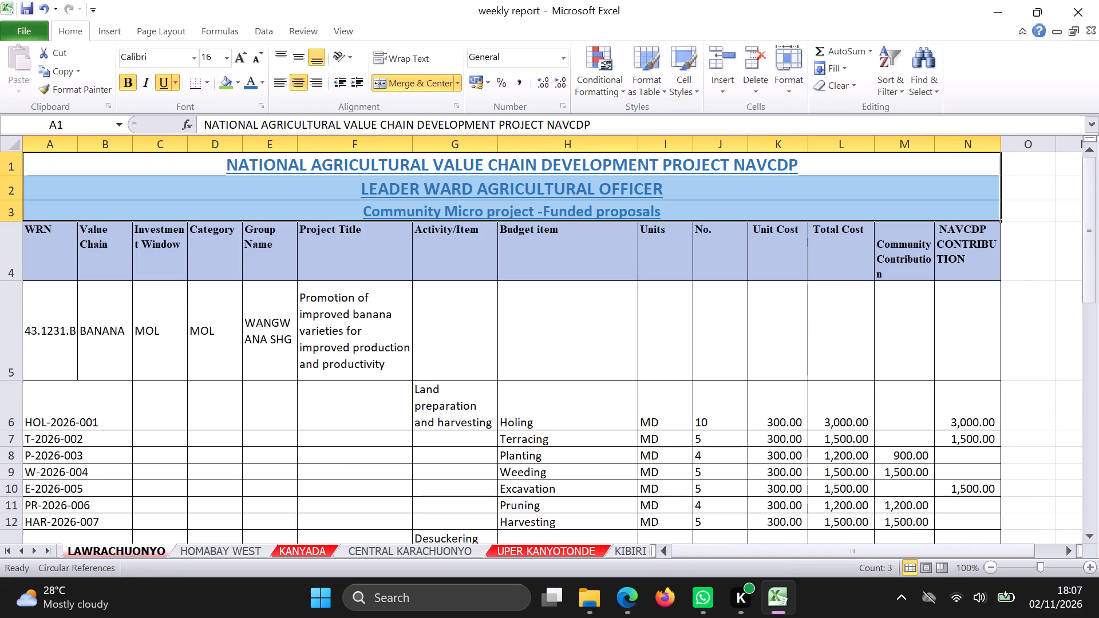
scroll(215, 372, "down", 4)
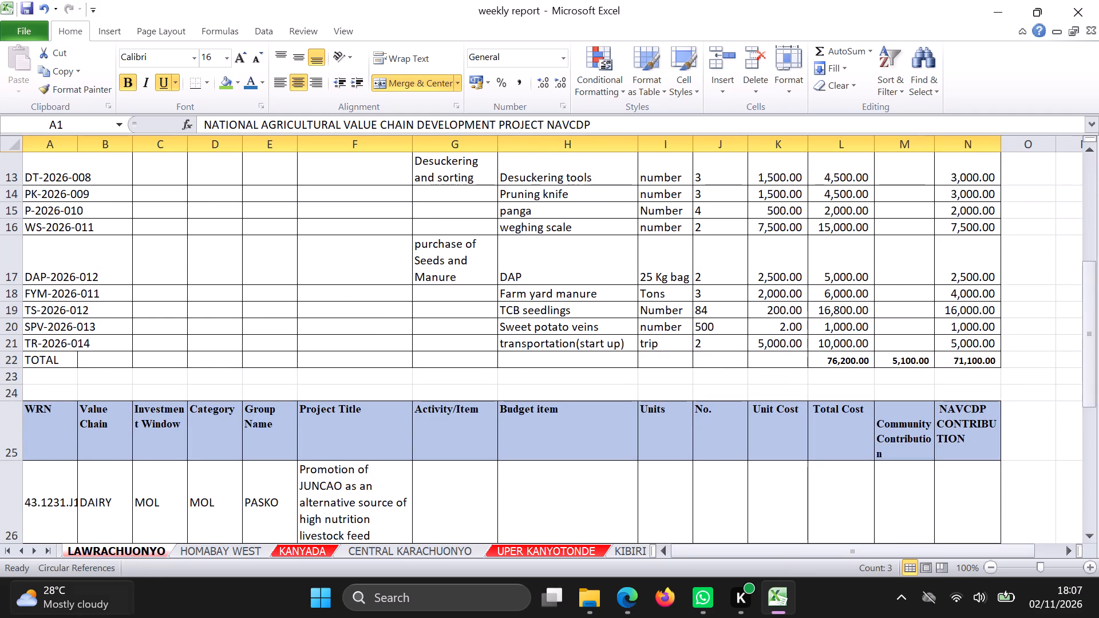
left_click_drag(61, 362, 808, 375)
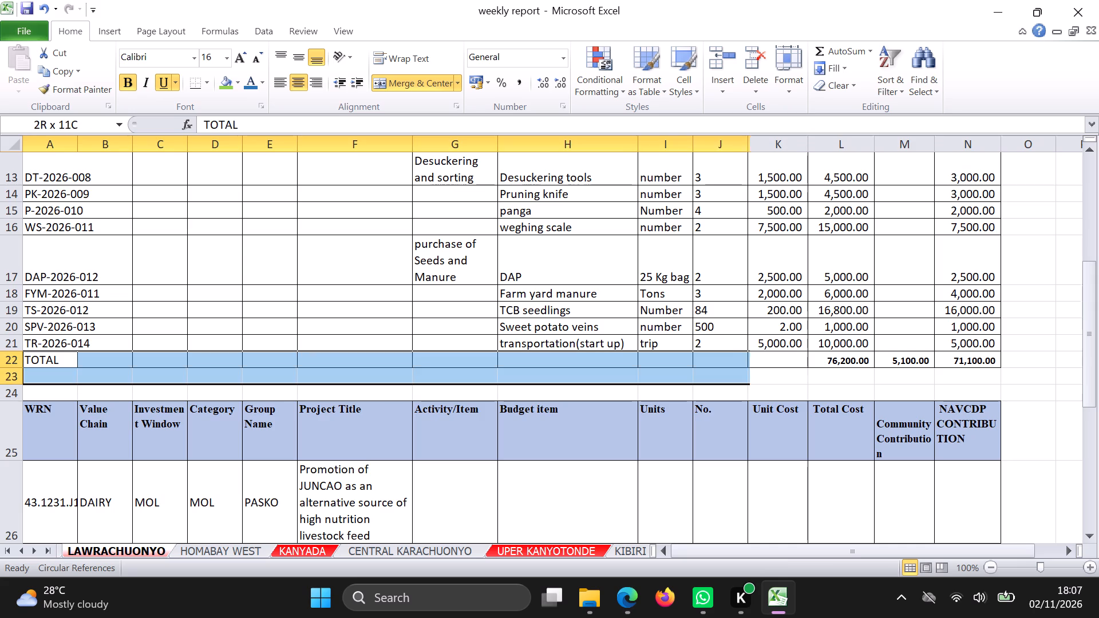
left_click_drag(808, 375, 950, 365)
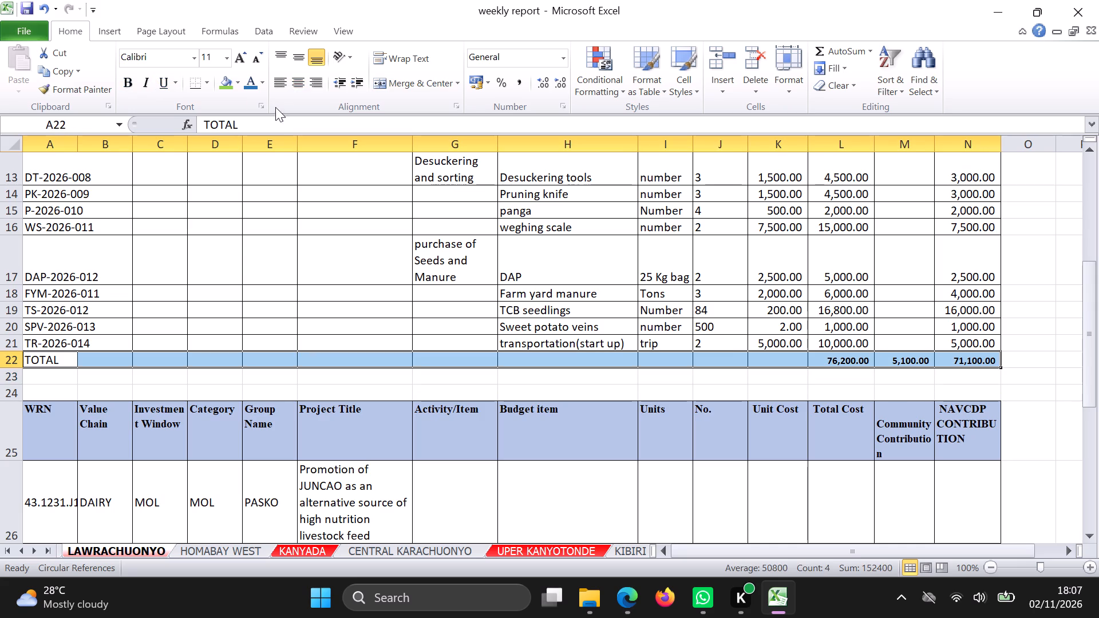
left_click(222, 80)
Fill the LAWRACHUONYO dairy project's TOTAL row, A43 to N43, with light green and save the workbook.
scroll(256, 397, "down", 3)
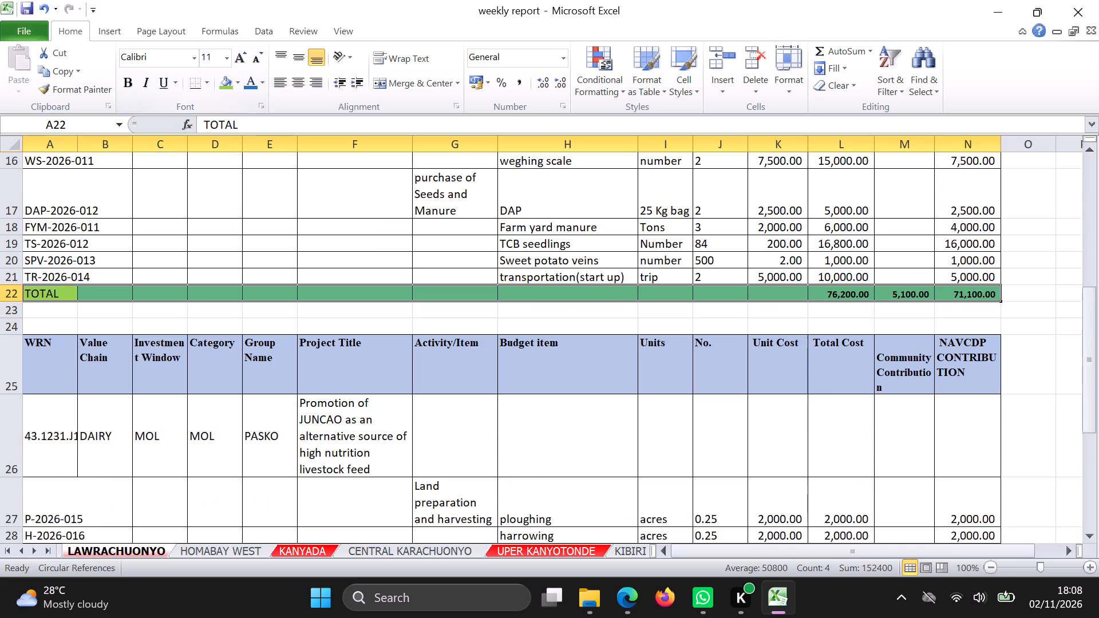
scroll(257, 397, "down", 4)
left_click_drag(49, 338, 50, 338)
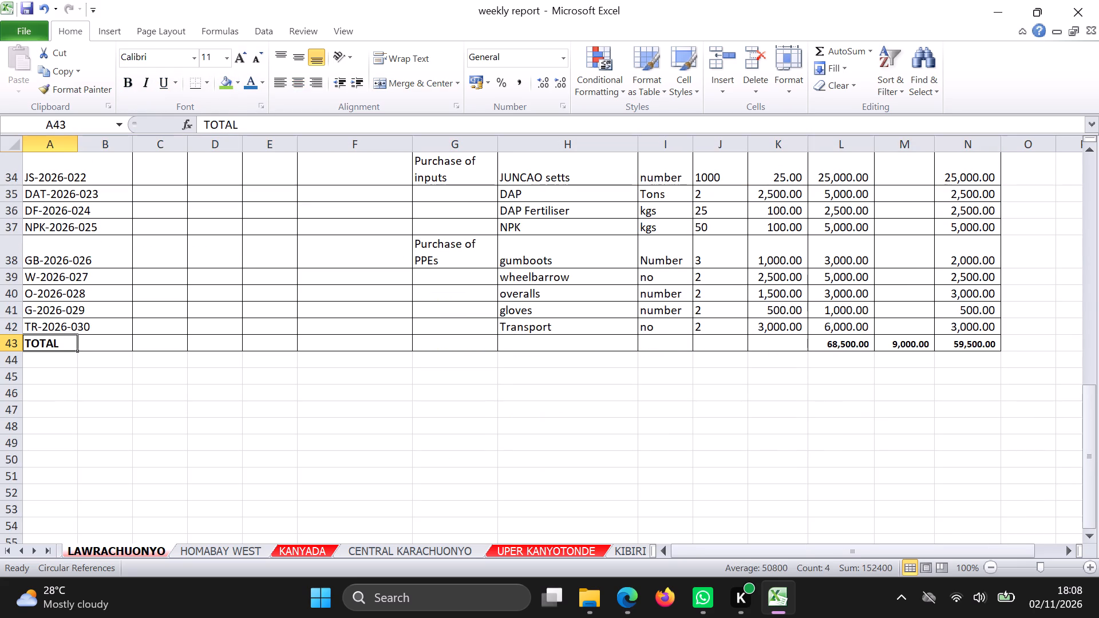
left_click_drag(50, 338, 958, 341)
left_click(223, 81)
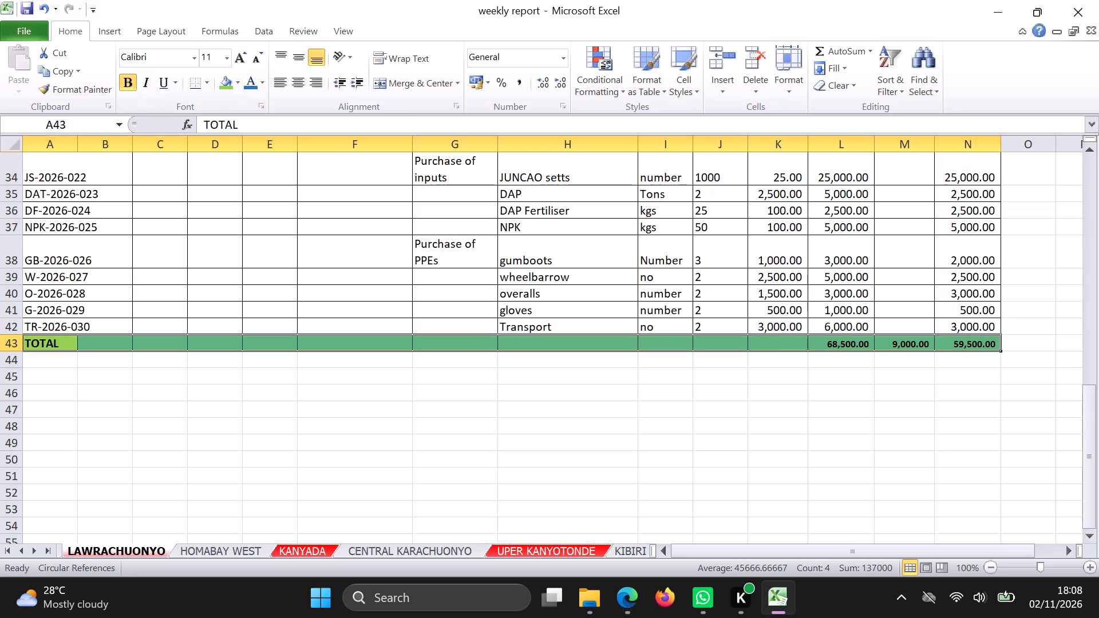
left_click(27, 5)
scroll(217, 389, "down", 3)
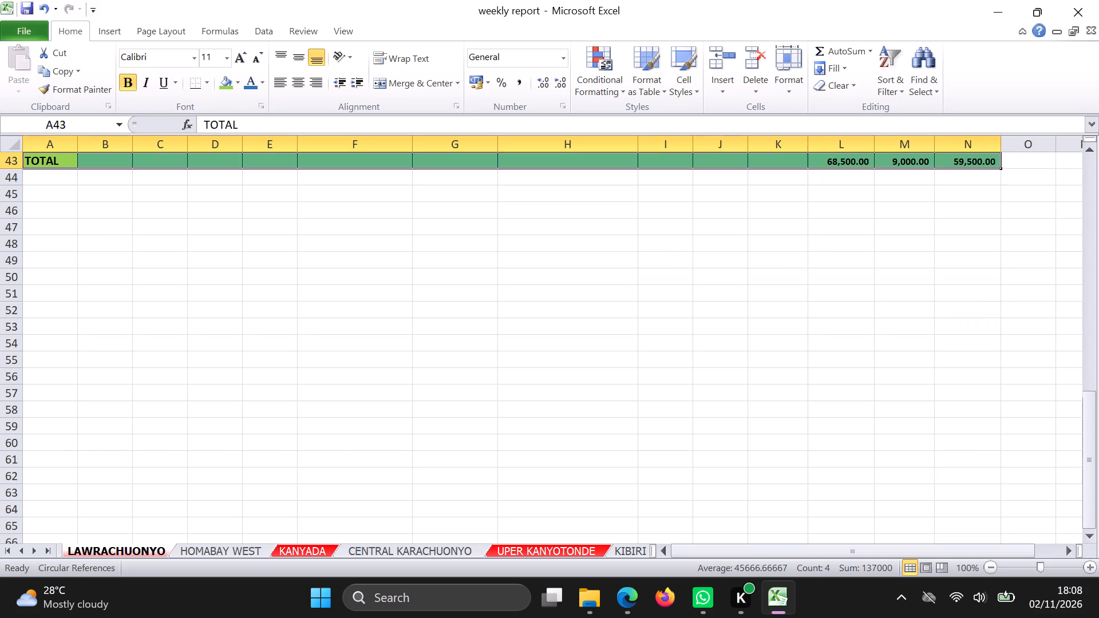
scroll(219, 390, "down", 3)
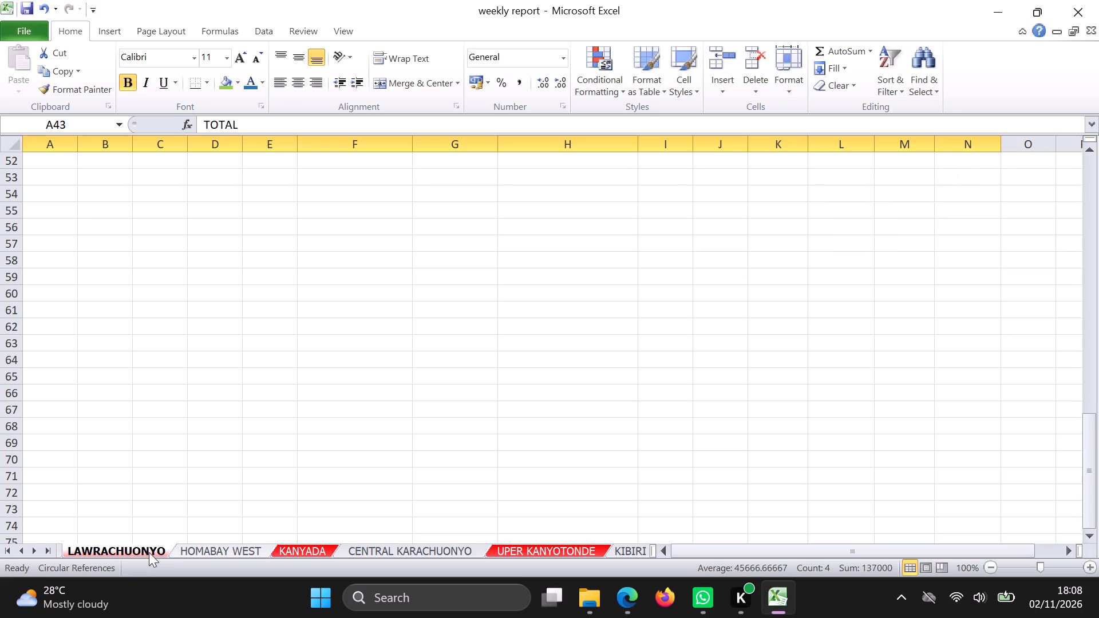
On the LAMBWE sheet, label the first budget table's totals row TOTAL in cell A18 and save the workbook.
left_click(22, 549)
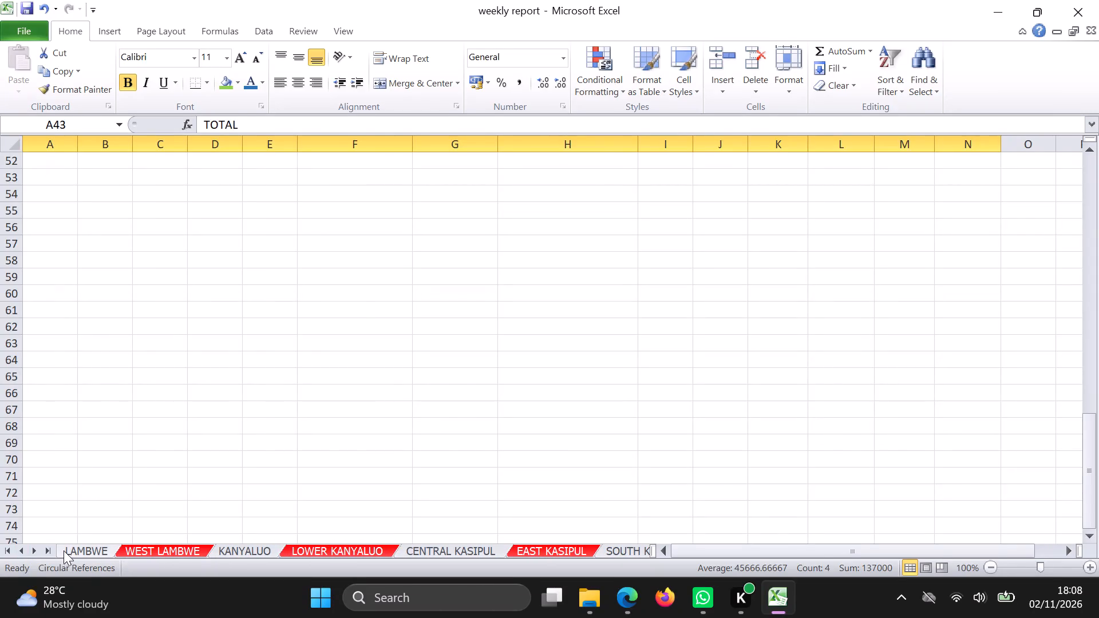
left_click(66, 550)
scroll(144, 371, "up", 2)
scroll(144, 371, "down", 4)
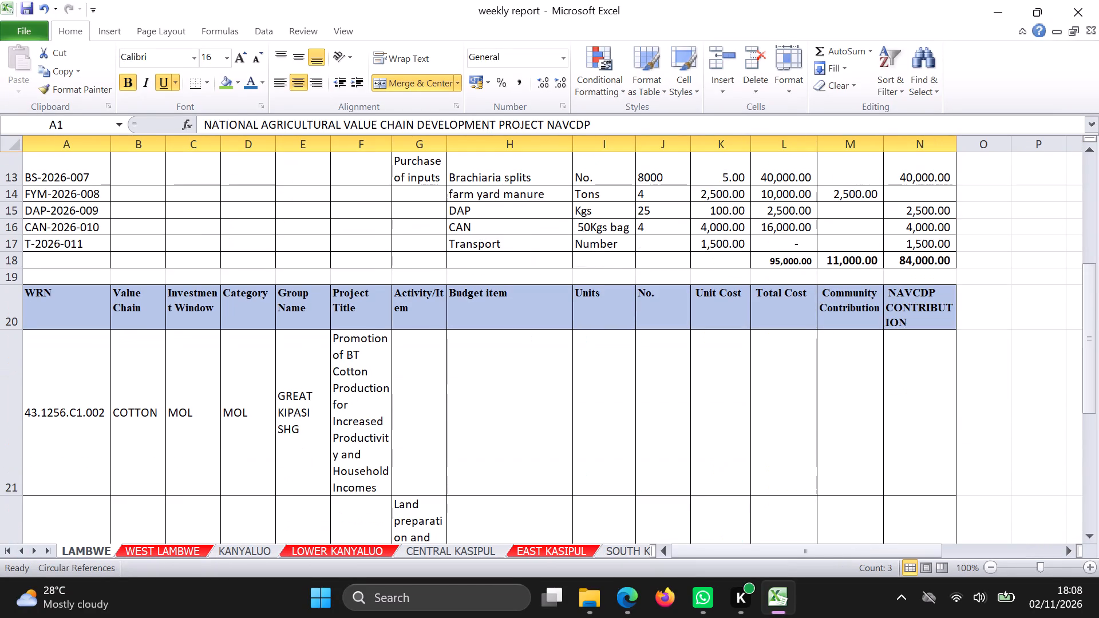
left_click_drag(61, 262, 780, 250)
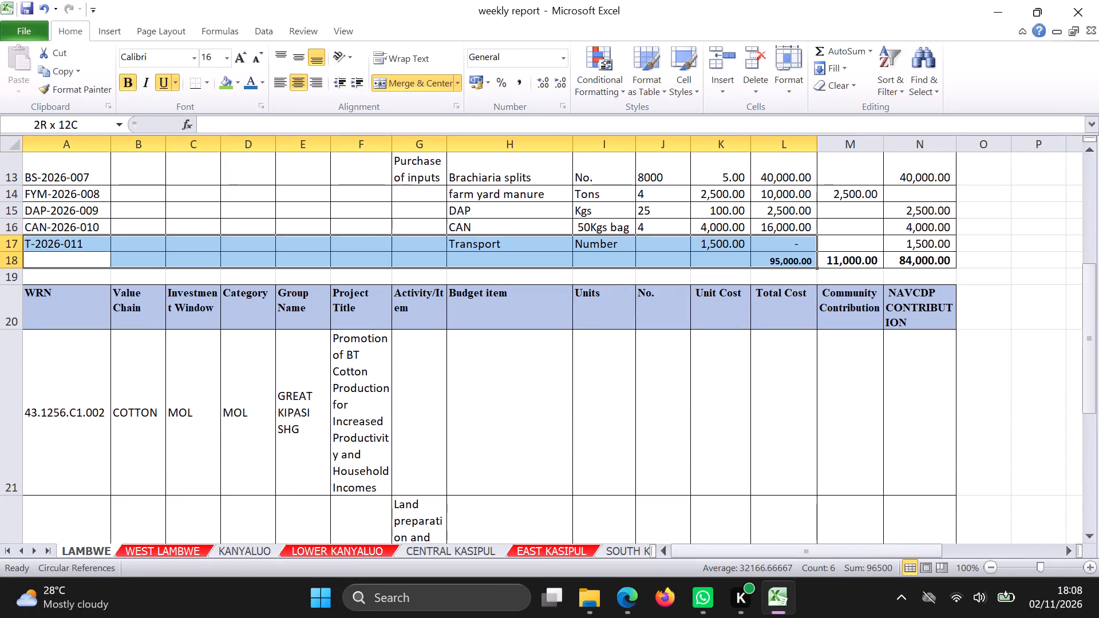
left_click_drag(780, 250, 780, 250)
left_click(84, 266)
left_click(82, 260)
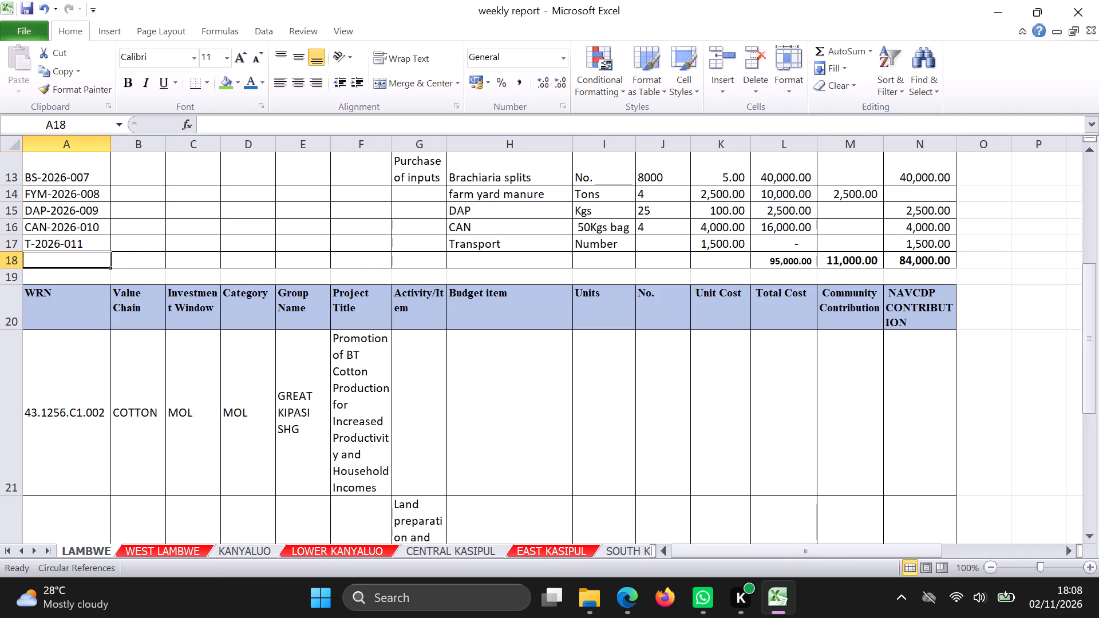
type("total")
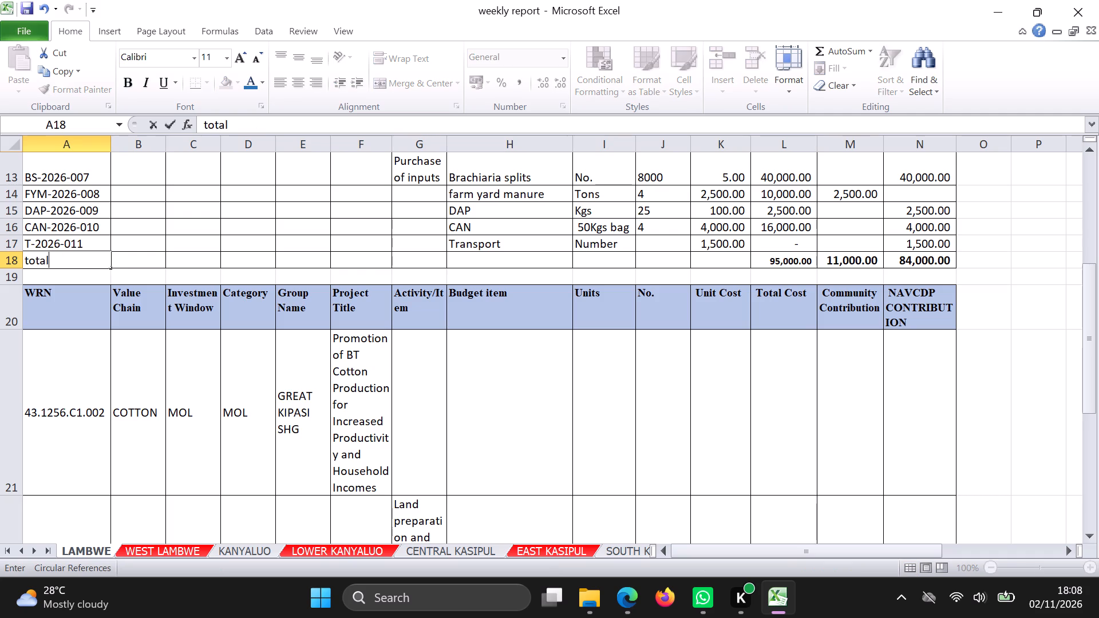
key("BackSpace")
key("BackSpace")
key("BackSpace")
key("BackSpace")
key("BackSpace")
type("TOTAL")
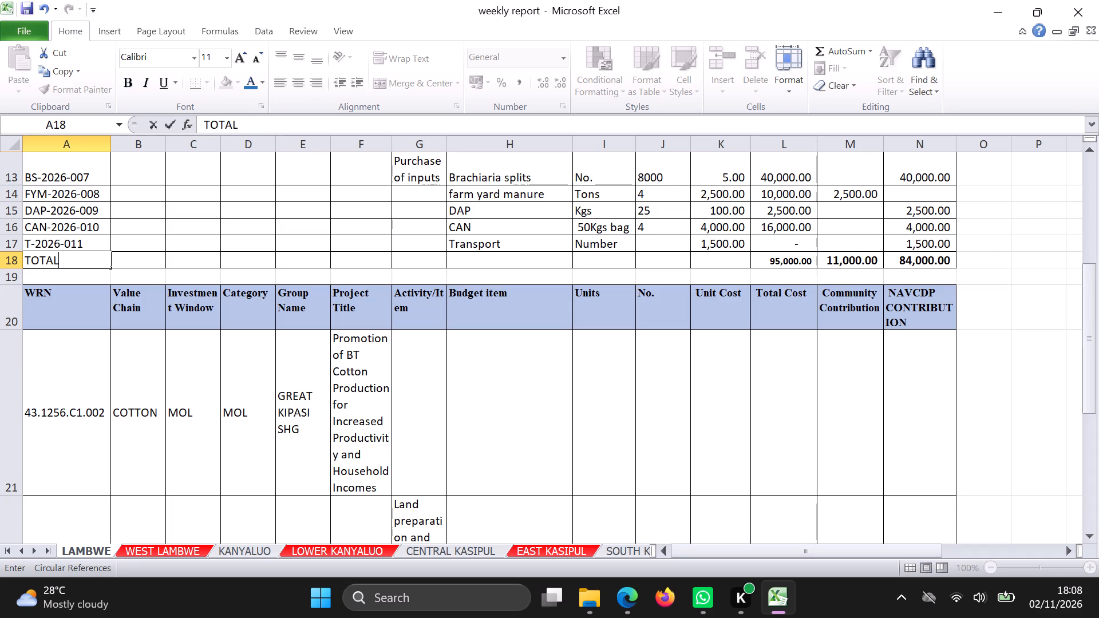
key("ctrl+s")
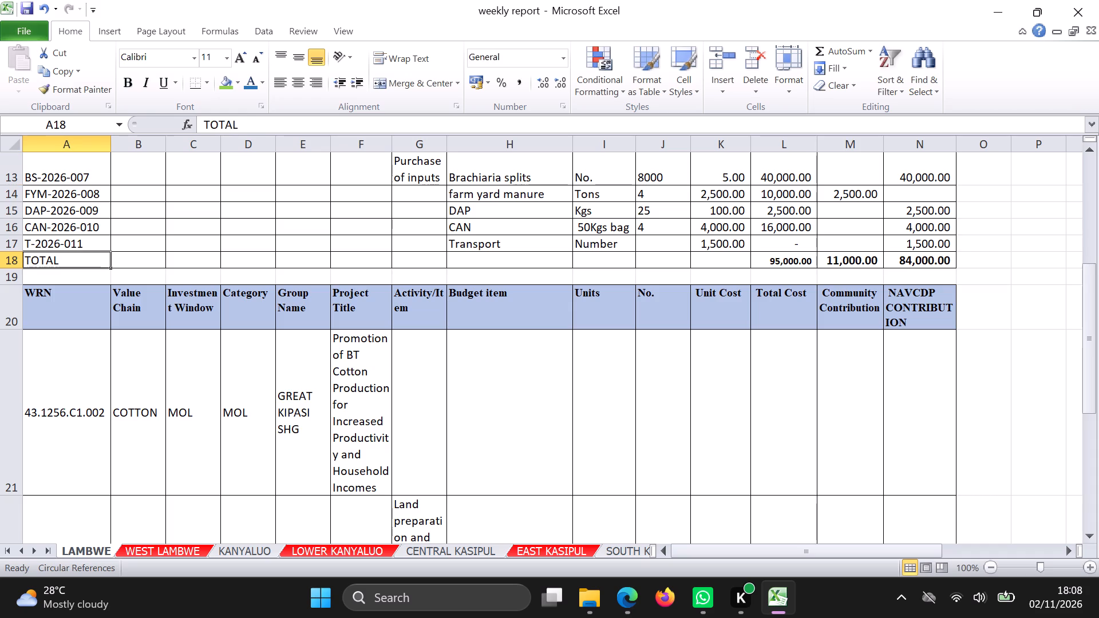
Fill the LAMBWE sheet's first TOTAL row, A18 to N18, with light green.
left_click_drag(39, 263, 697, 282)
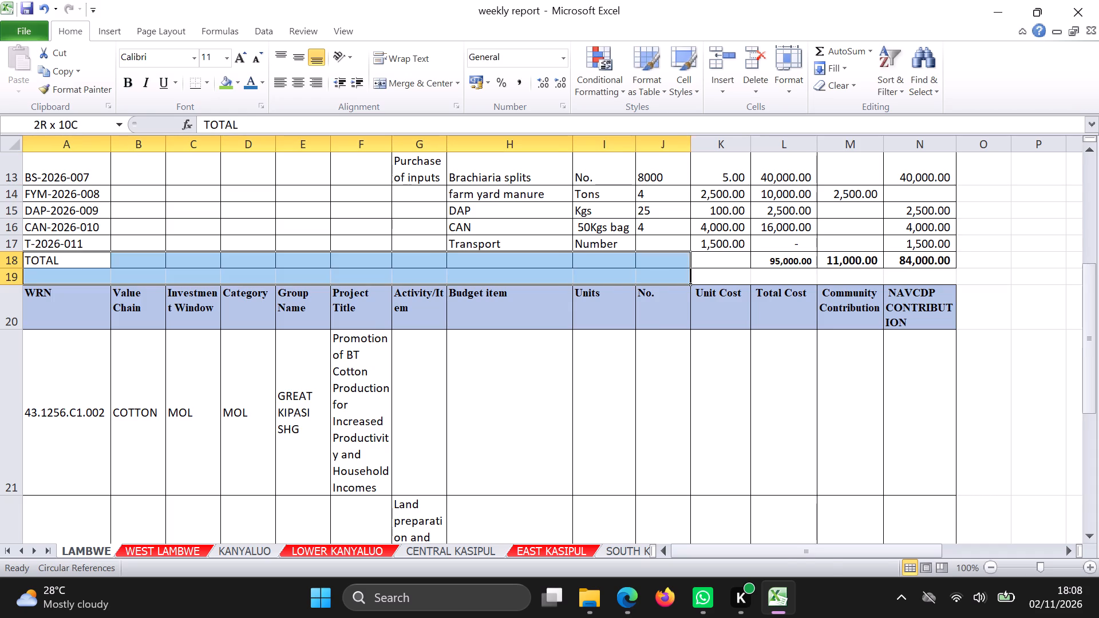
left_click_drag(697, 282, 895, 260)
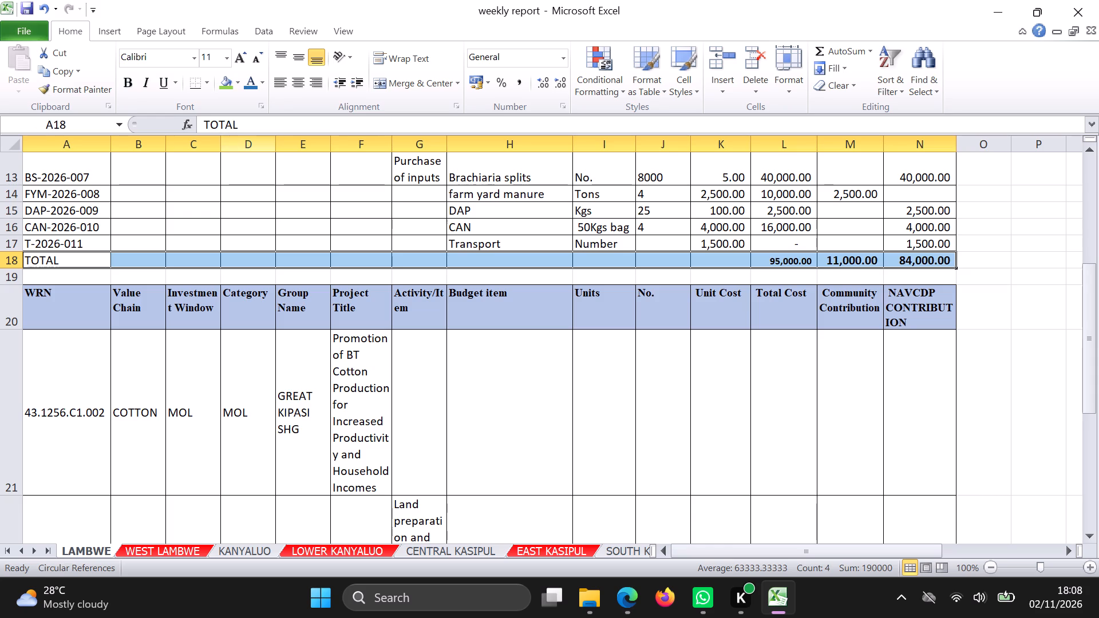
left_click(228, 83)
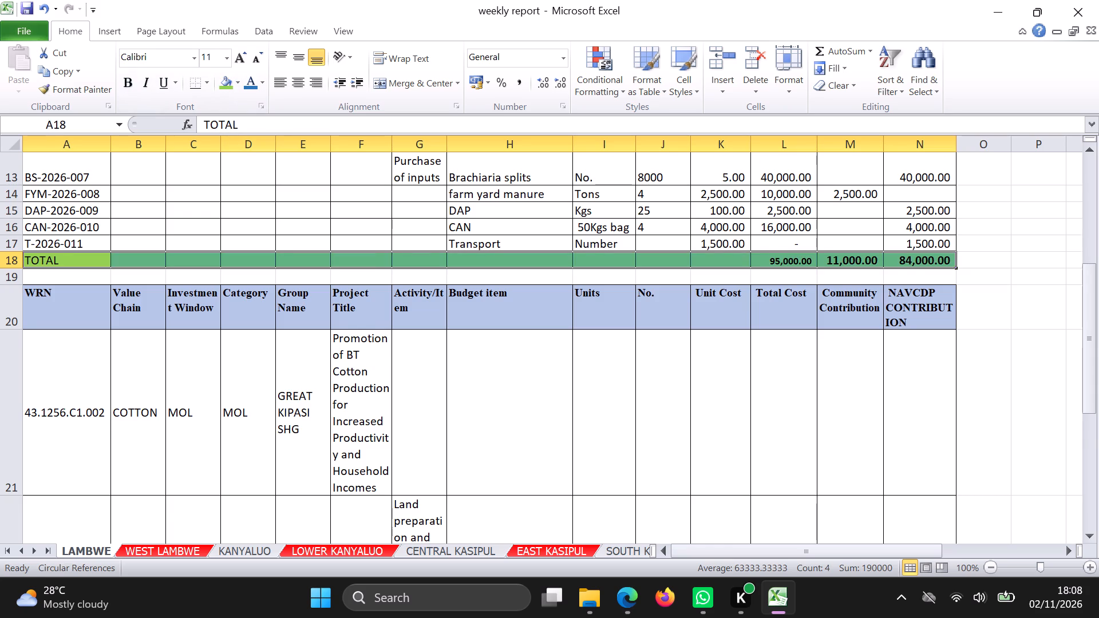
Label the LAMBWE cotton project's totals row TOTAL in cell A42 and save the workbook.
scroll(217, 373, "down", 6)
left_click(66, 391)
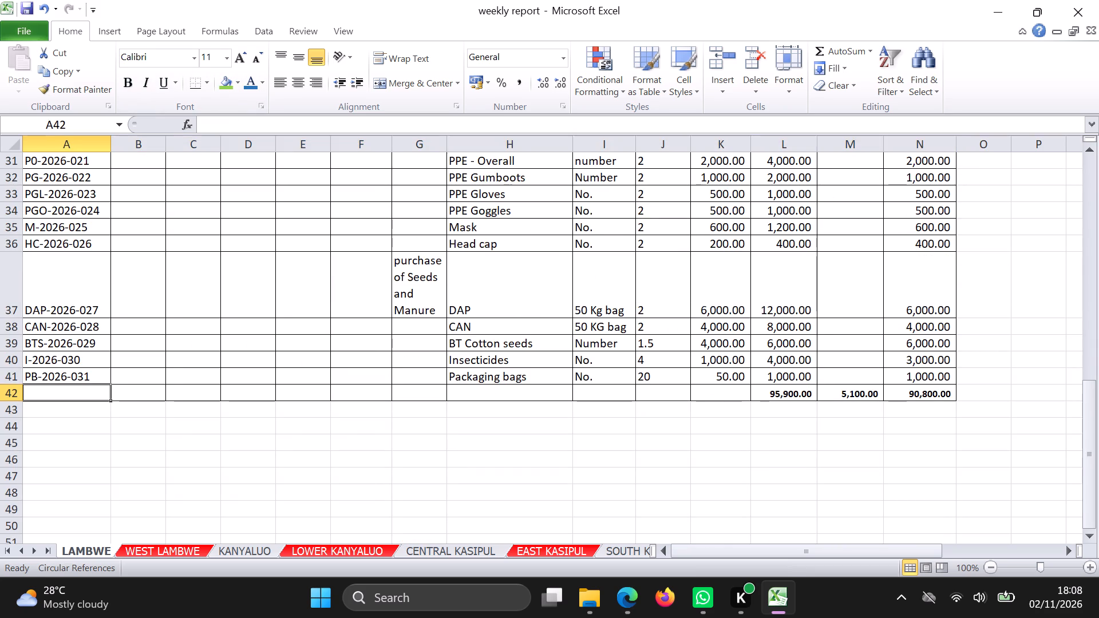
key("t")
type("OTAL")
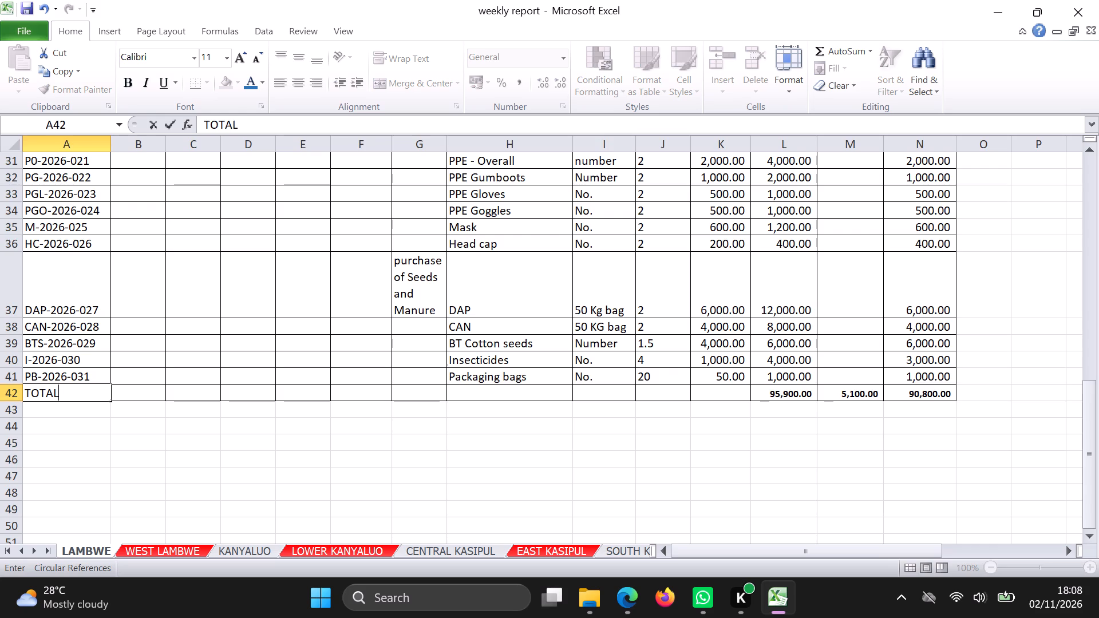
key("ctrl+s")
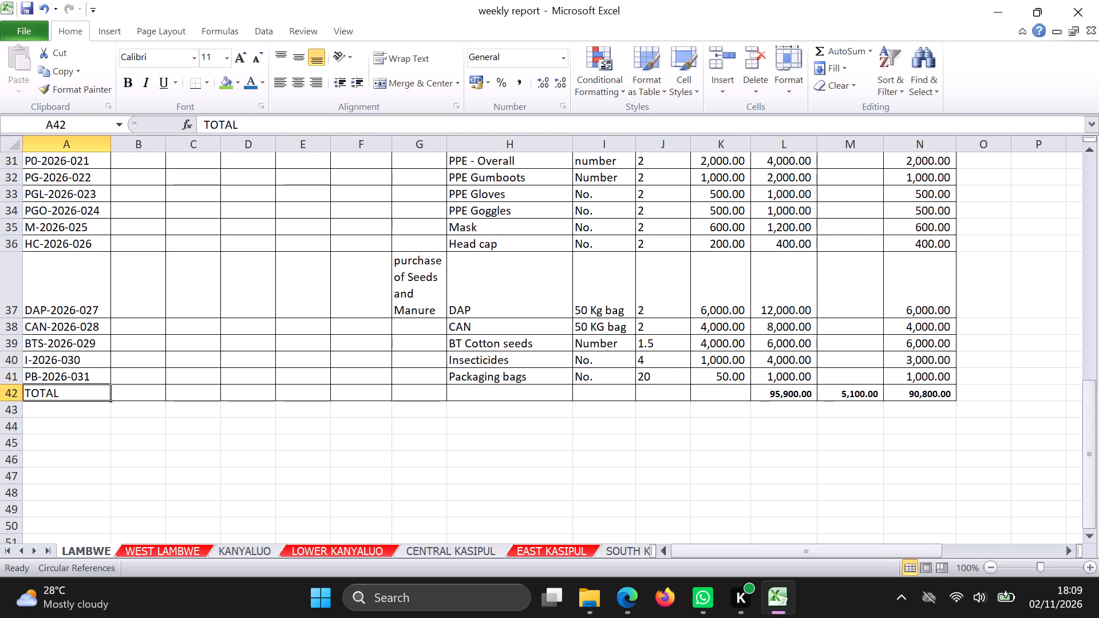
Fill the LAMBWE cotton project's TOTAL row, A42 to N42, with light green and save the workbook.
left_click_drag(66, 395, 843, 403)
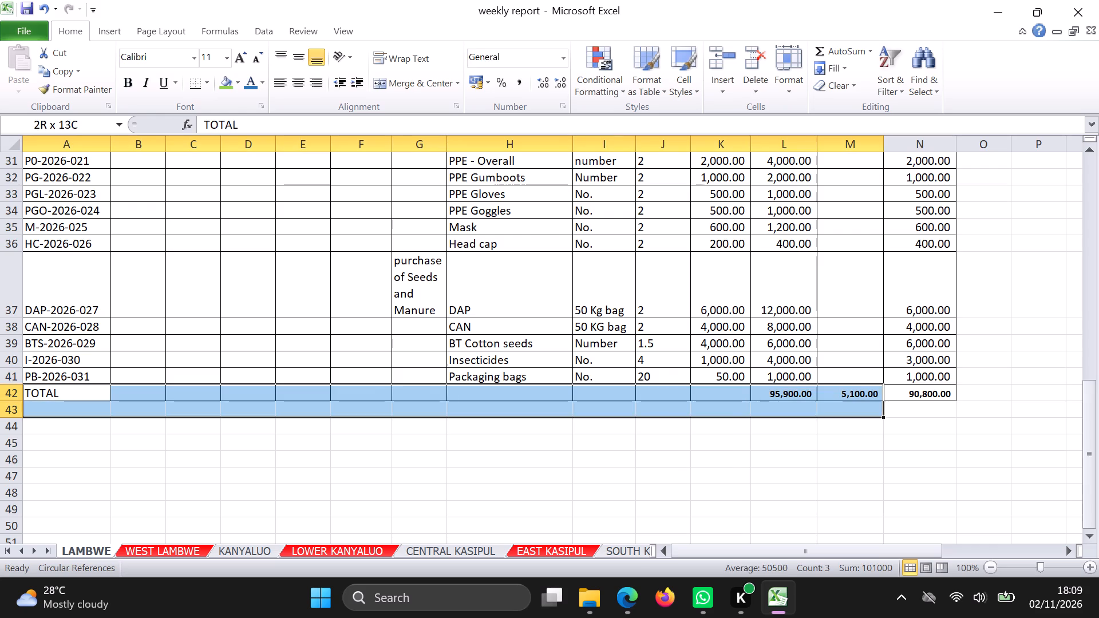
left_click_drag(843, 403, 920, 398)
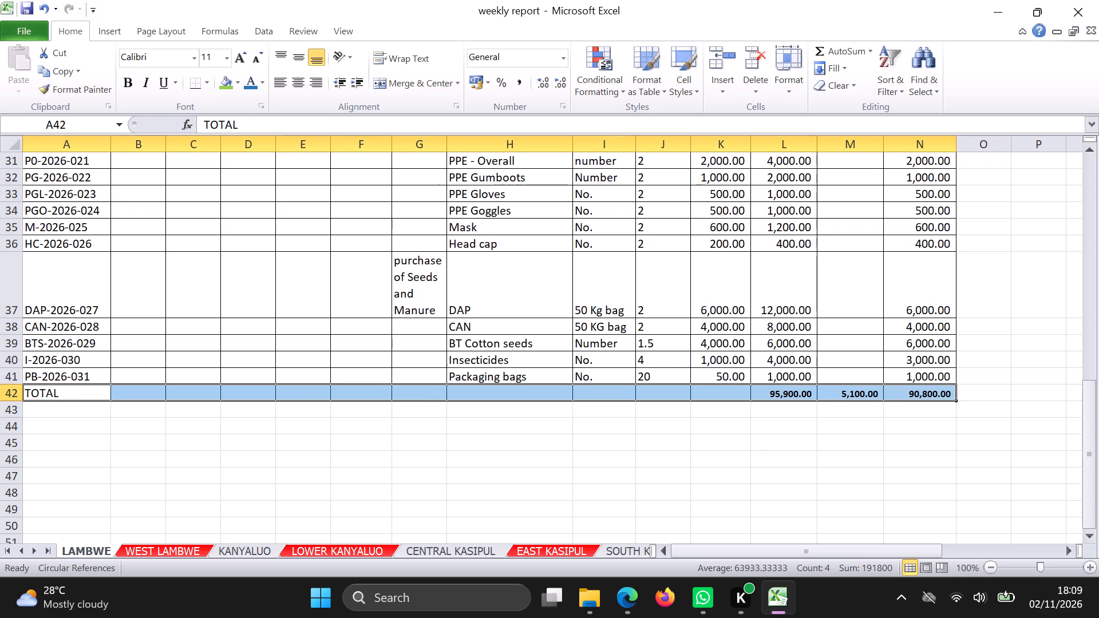
left_click(220, 84)
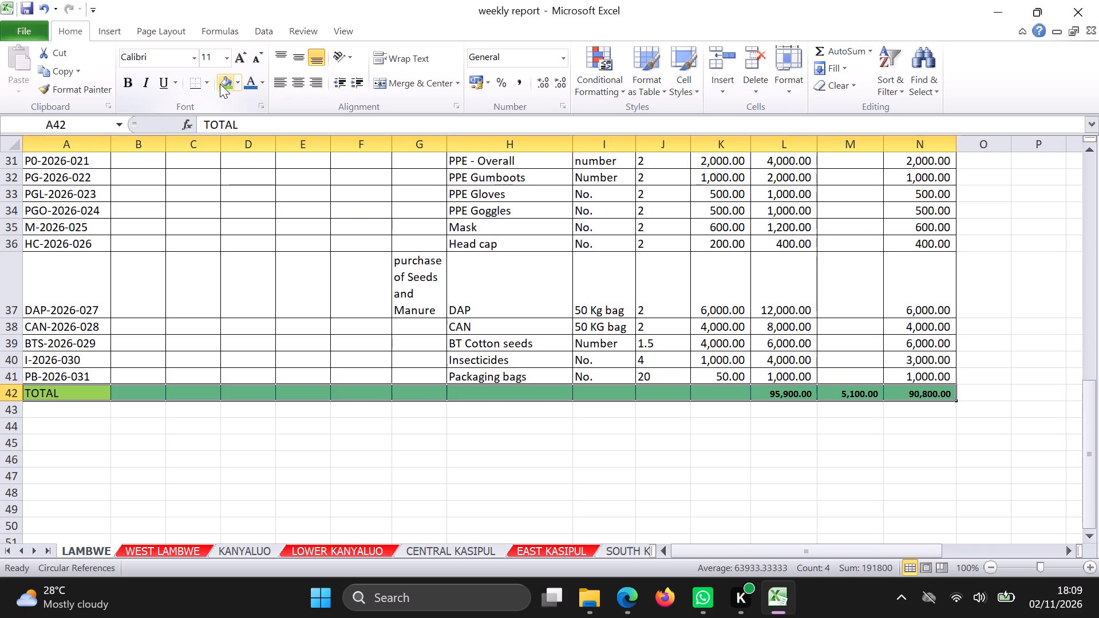
key("ctrl+s")
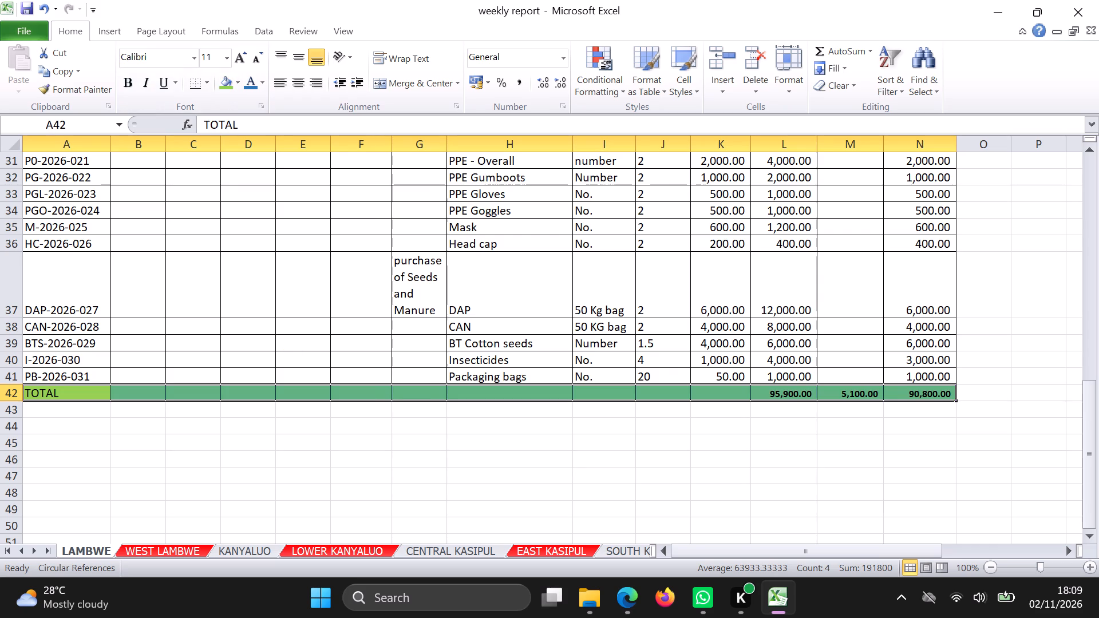
Examine the LAMBWE sheet above and below the cotton project's TOTAL row for remaining budget tables.
scroll(190, 403, "down", 3)
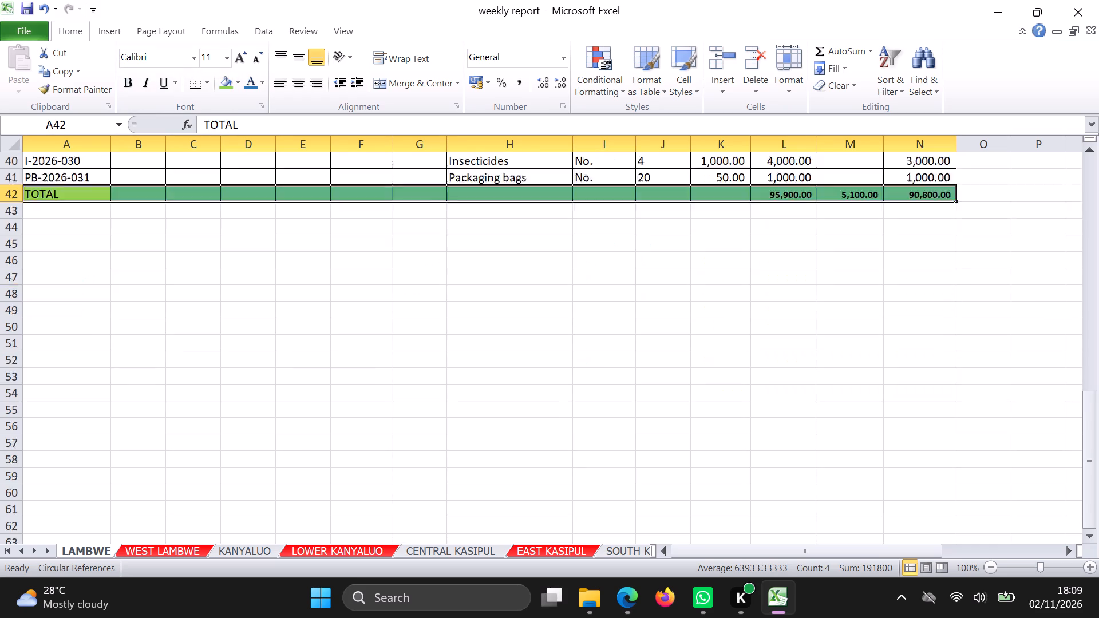
scroll(189, 401, "down", 5)
scroll(189, 401, "up", 9)
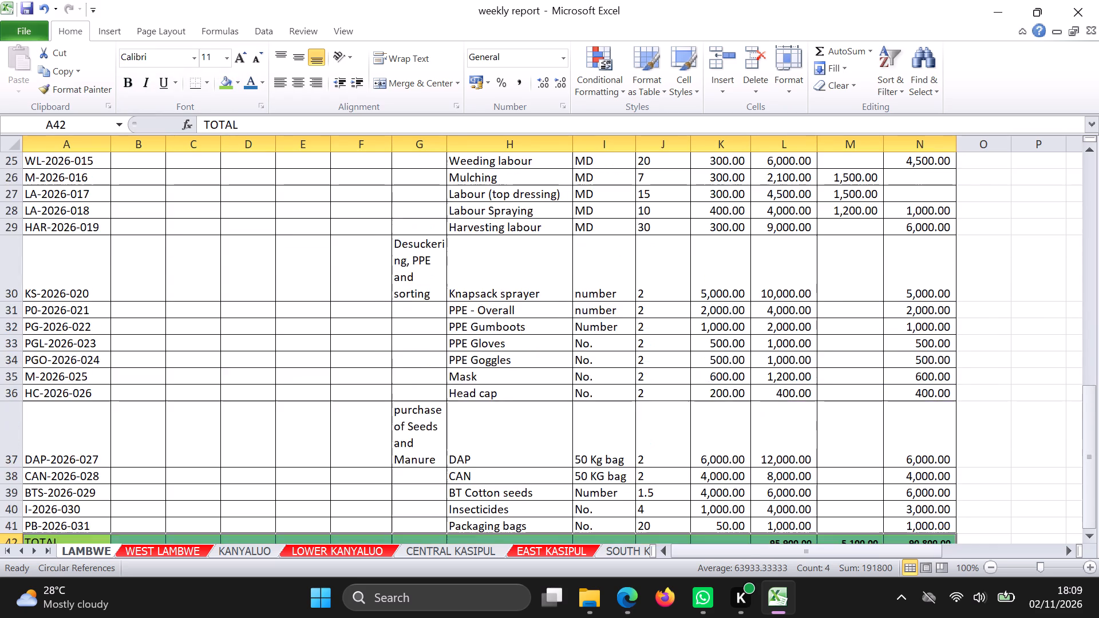
scroll(198, 394, "up", 2)
scroll(208, 394, "down", 11)
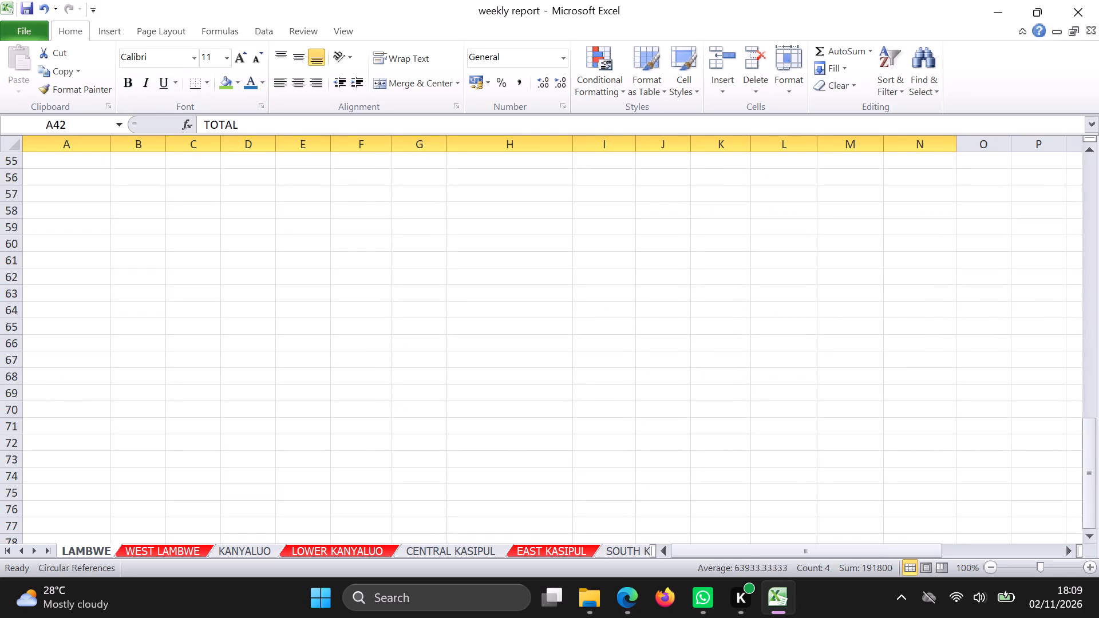
scroll(216, 398, "down", 1)
On the WEST LAMBWE sheet, fill the dairy project's TOTAL row, A18 to N18, with light green.
left_click(167, 550)
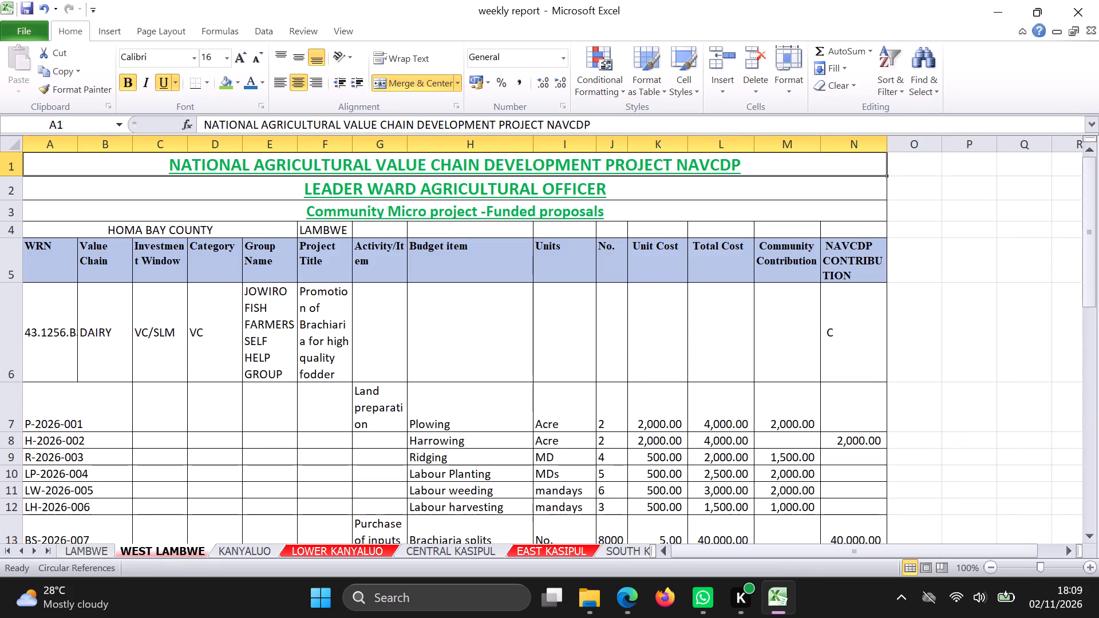
scroll(222, 401, "down", 3)
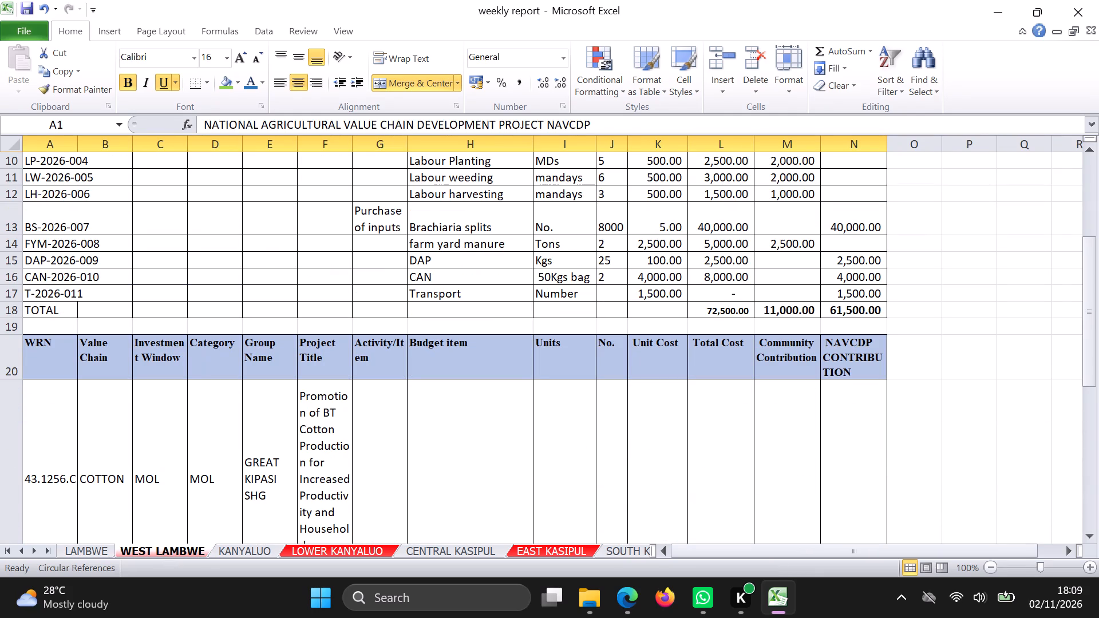
left_click_drag(41, 316, 860, 308)
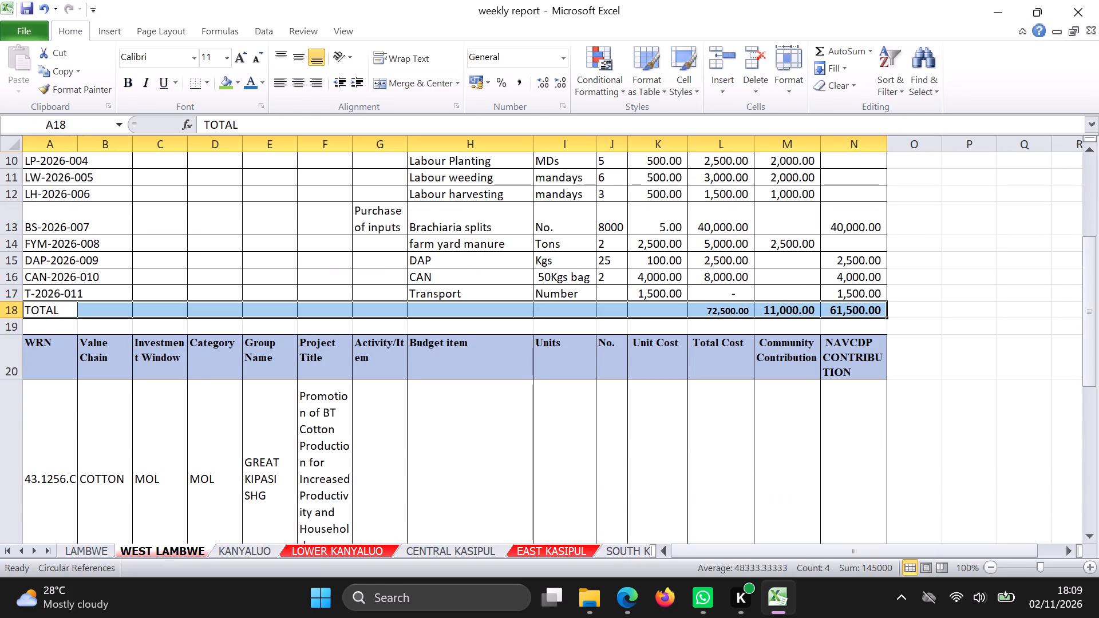
left_click(222, 82)
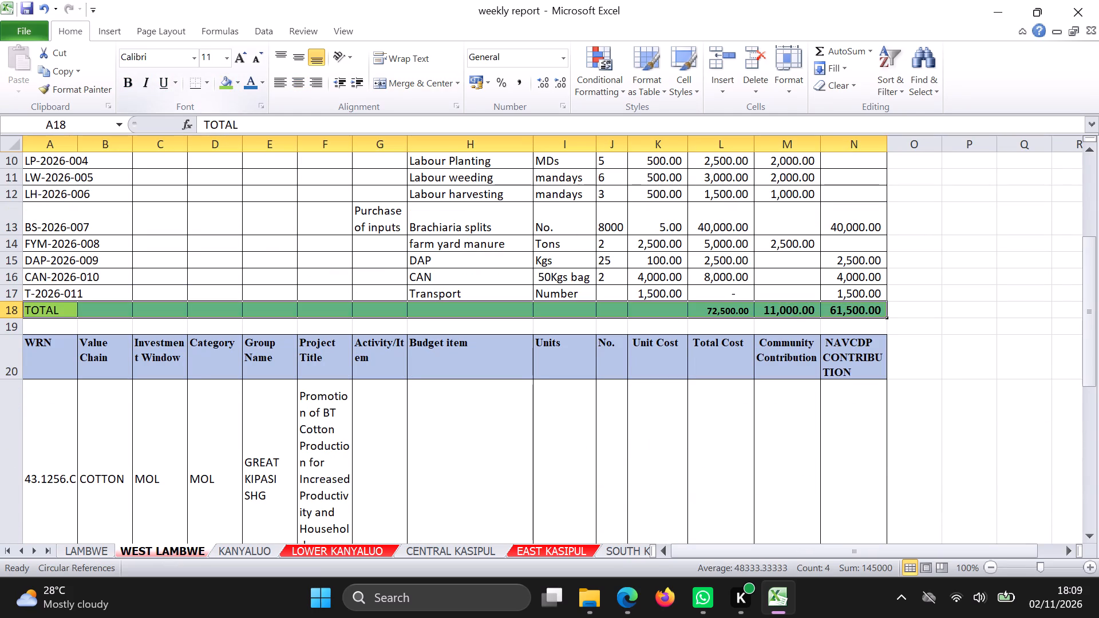
Fill the WEST LAMBWE cotton project's TOTAL row, A42 to N42, with light green and save the workbook.
scroll(195, 437, "down", 7)
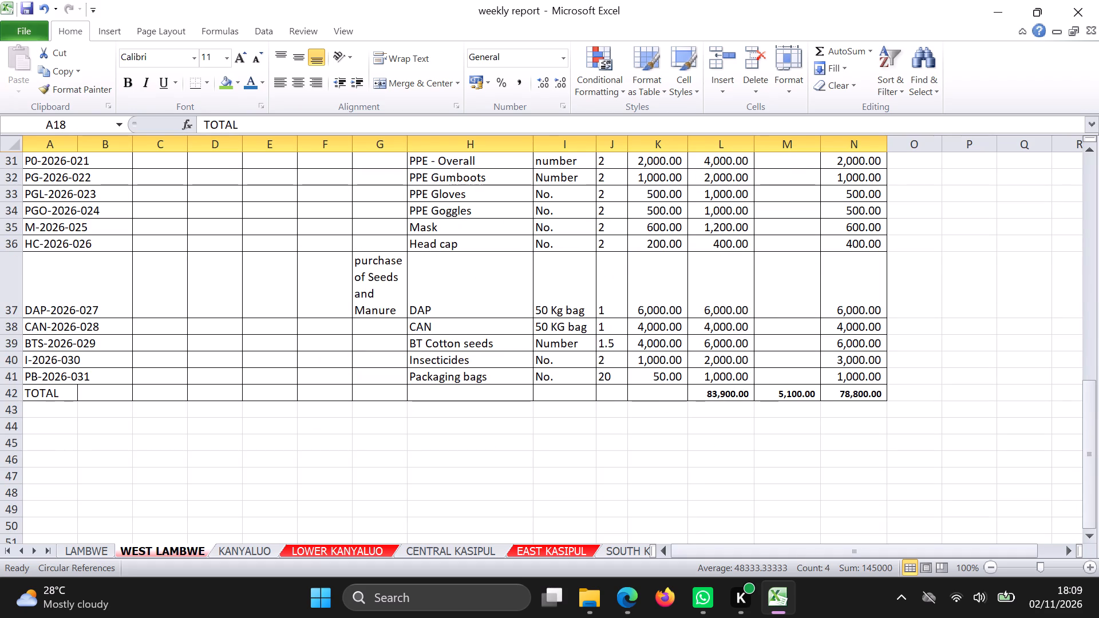
left_click_drag(45, 393, 847, 398)
left_click(222, 82)
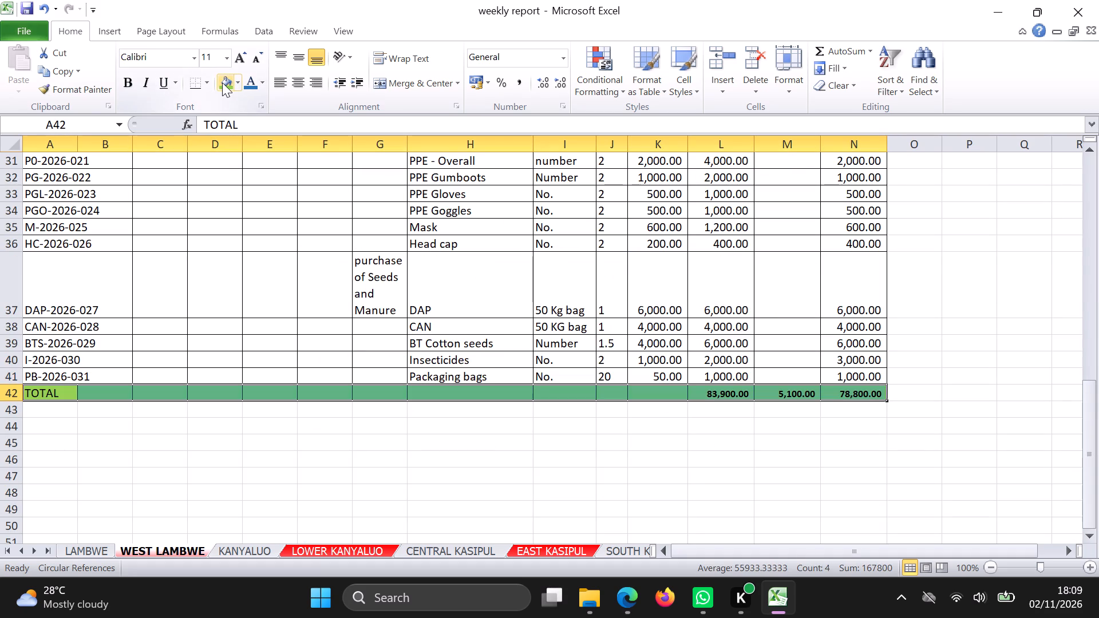
scroll(243, 413, "down", 3)
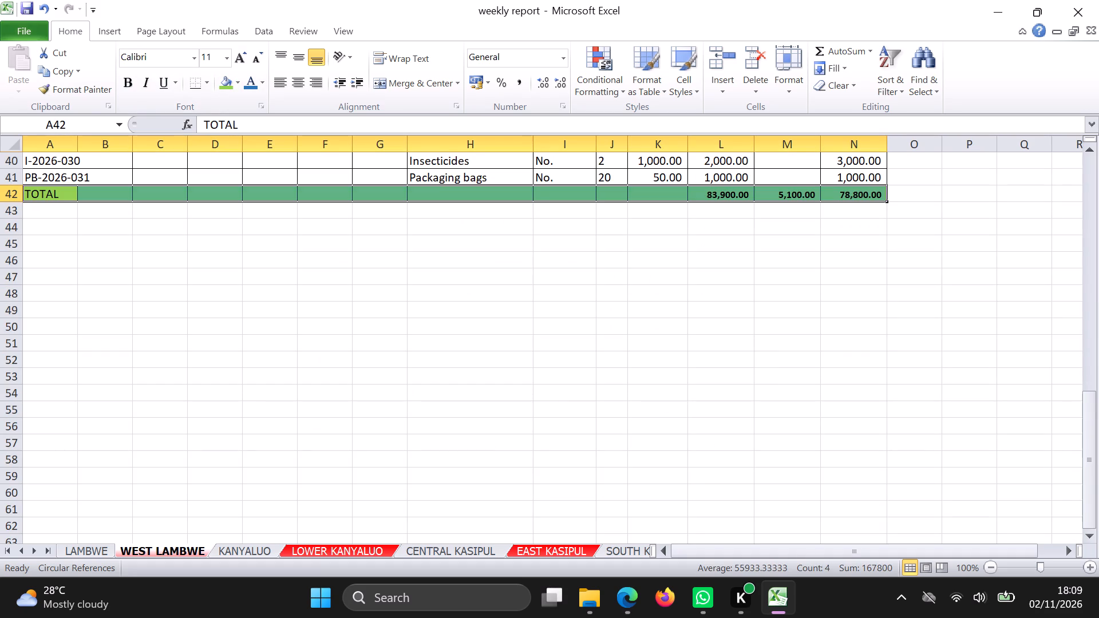
key("ctrl+s")
On the KANYALUO sheet, fill the cotton project's TOTAL row from A26 to M26 with light green.
left_click(247, 545)
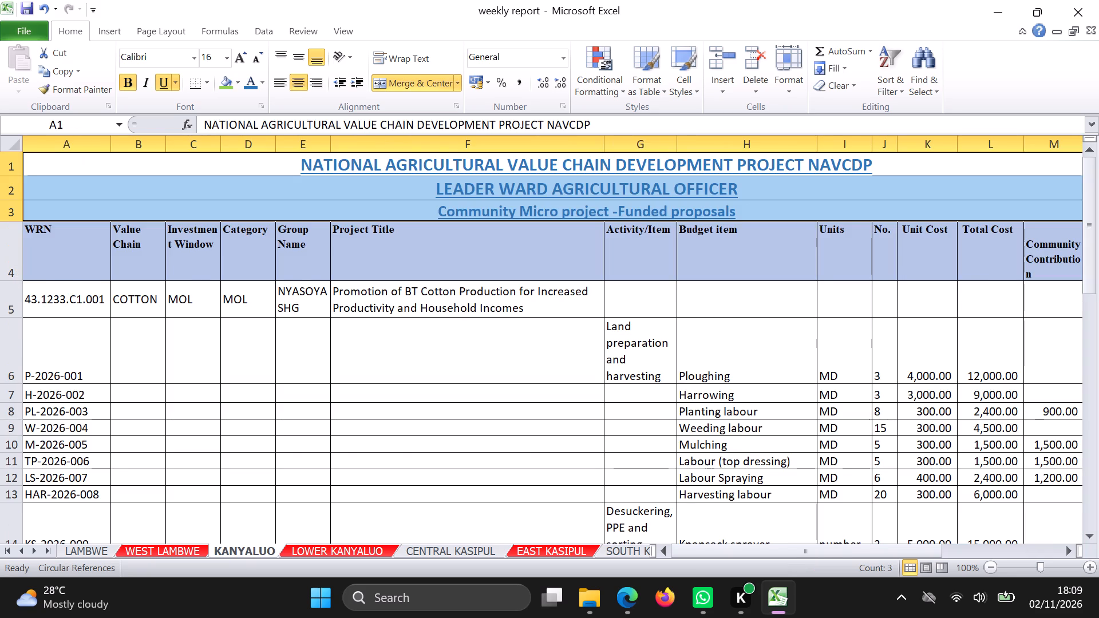
scroll(192, 373, "down", 5)
left_click_drag(47, 359, 251, 358)
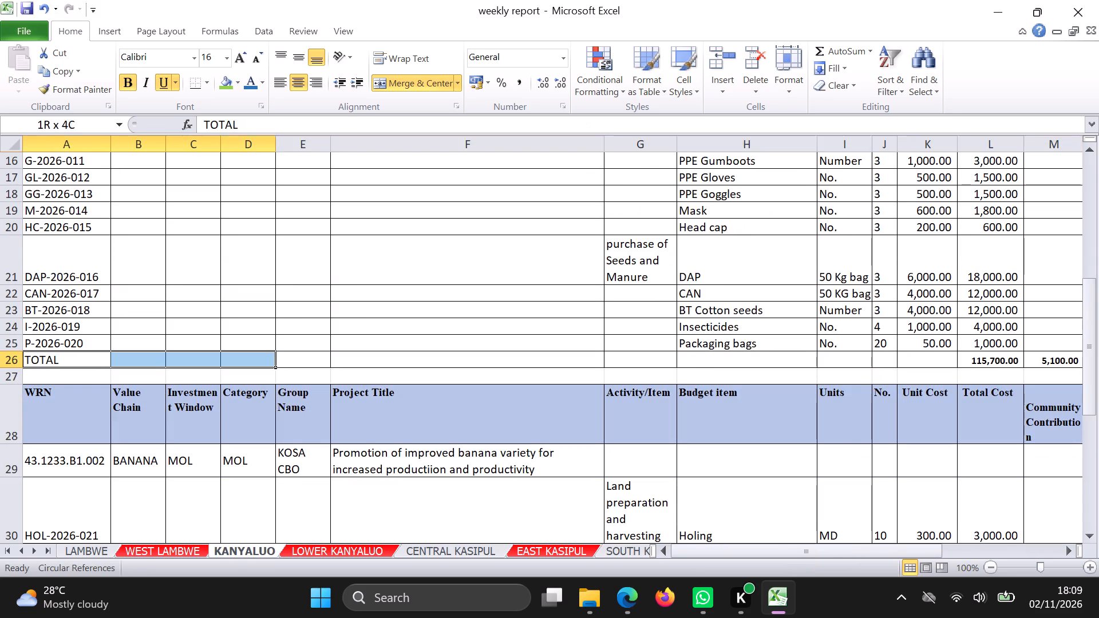
left_click_drag(251, 358, 1056, 363)
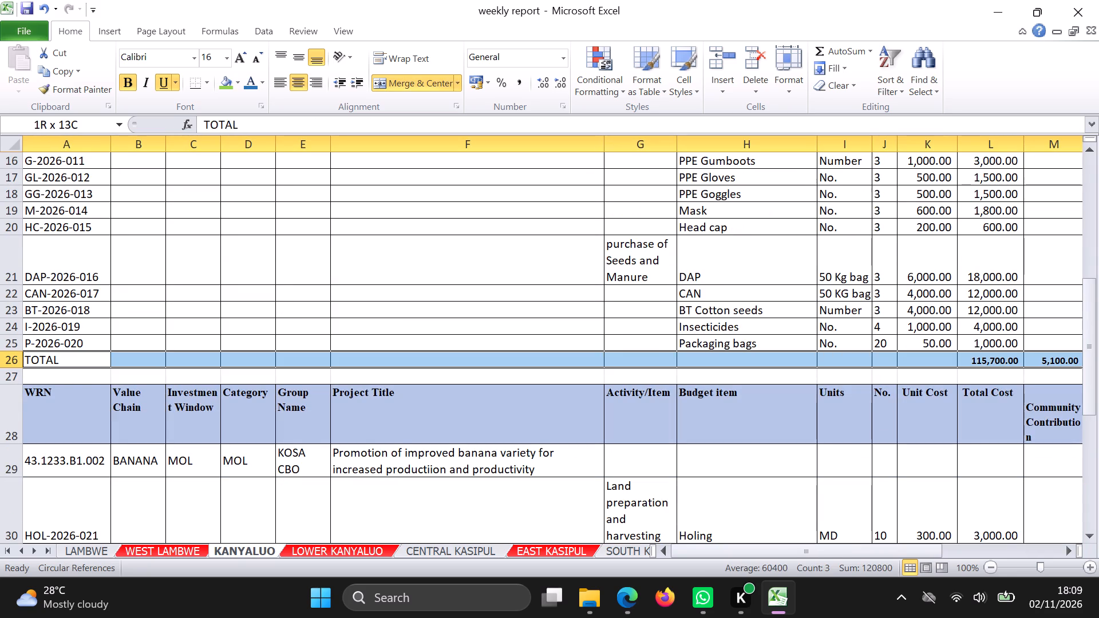
left_click_drag(1056, 363, 1066, 364)
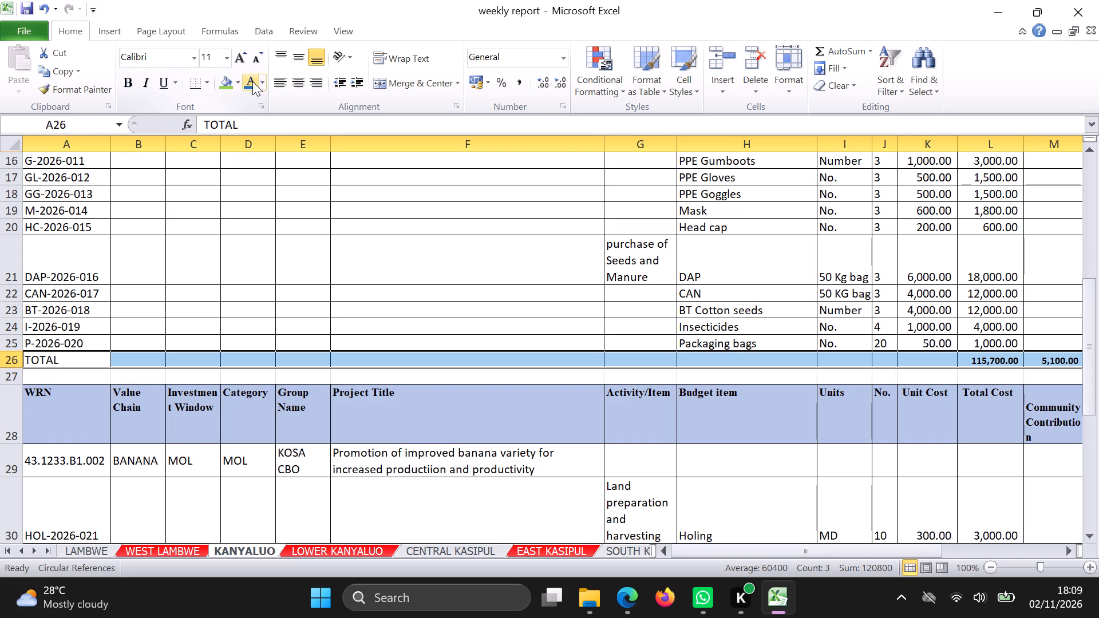
left_click(224, 81)
Fill the KANYALUO banana project's TOTAL row from A46 to M46 with light green and save the workbook.
scroll(286, 428, "down", 4)
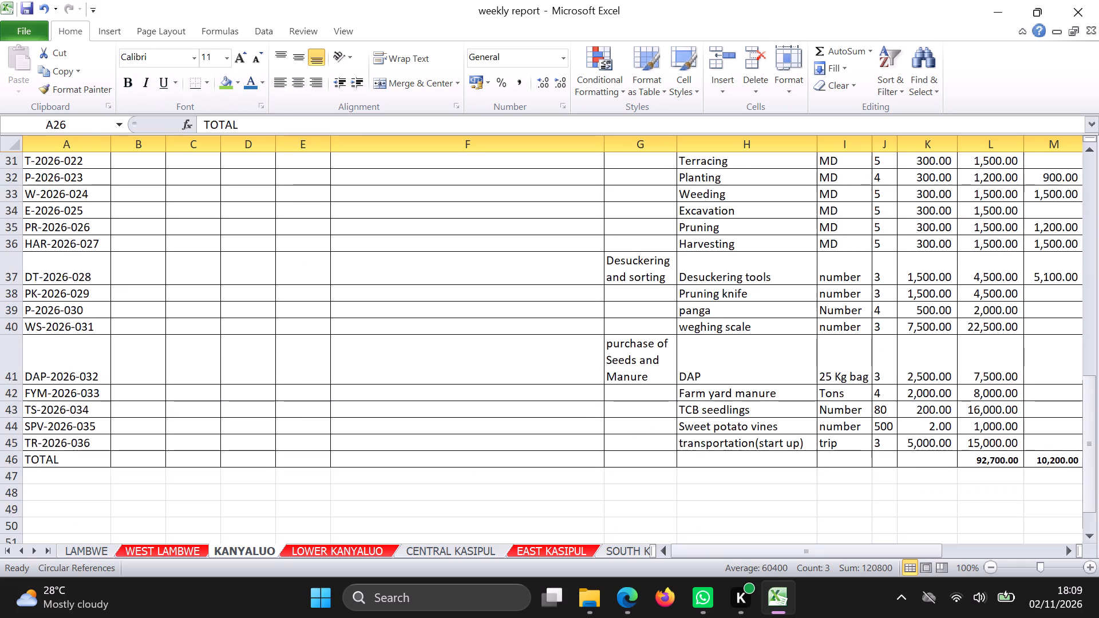
scroll(291, 428, "down", 3)
left_click_drag(46, 356, 797, 380)
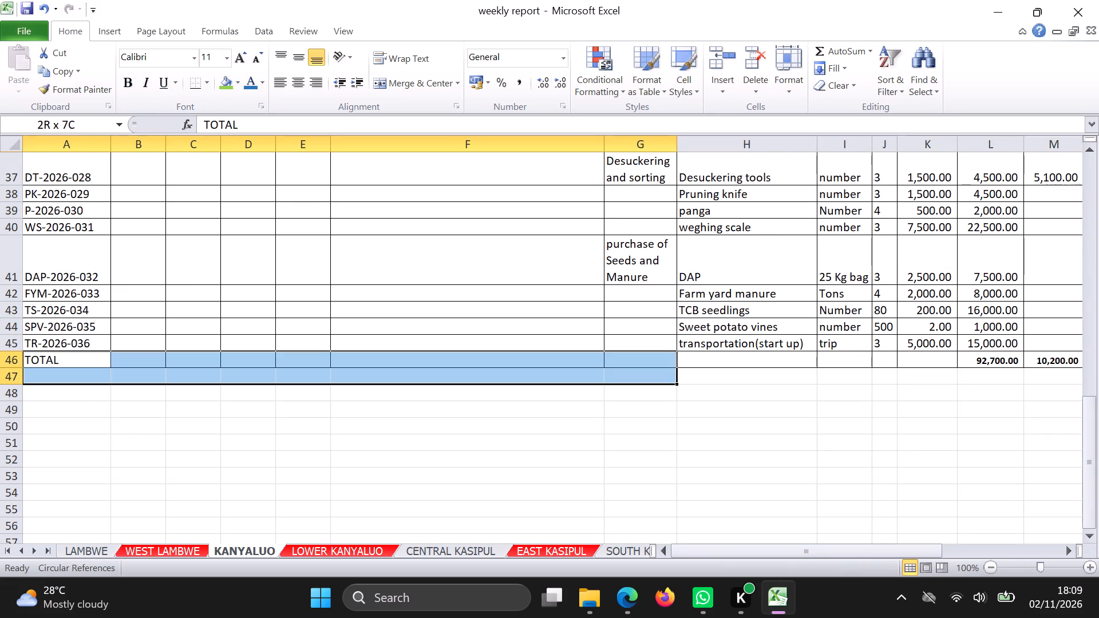
left_click_drag(797, 380, 1035, 366)
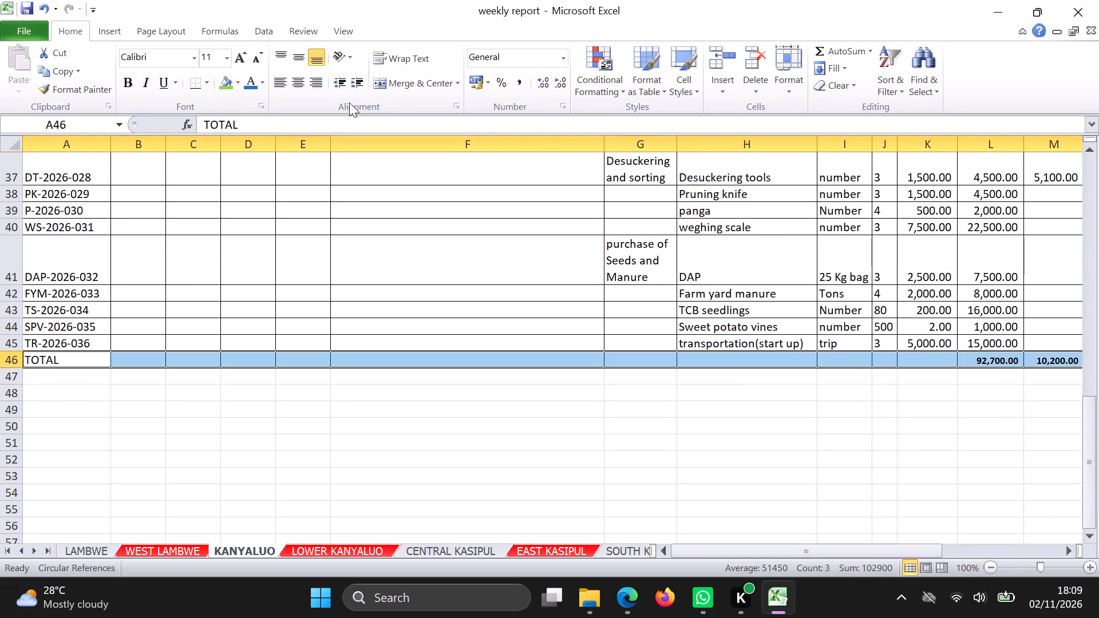
left_click(220, 77)
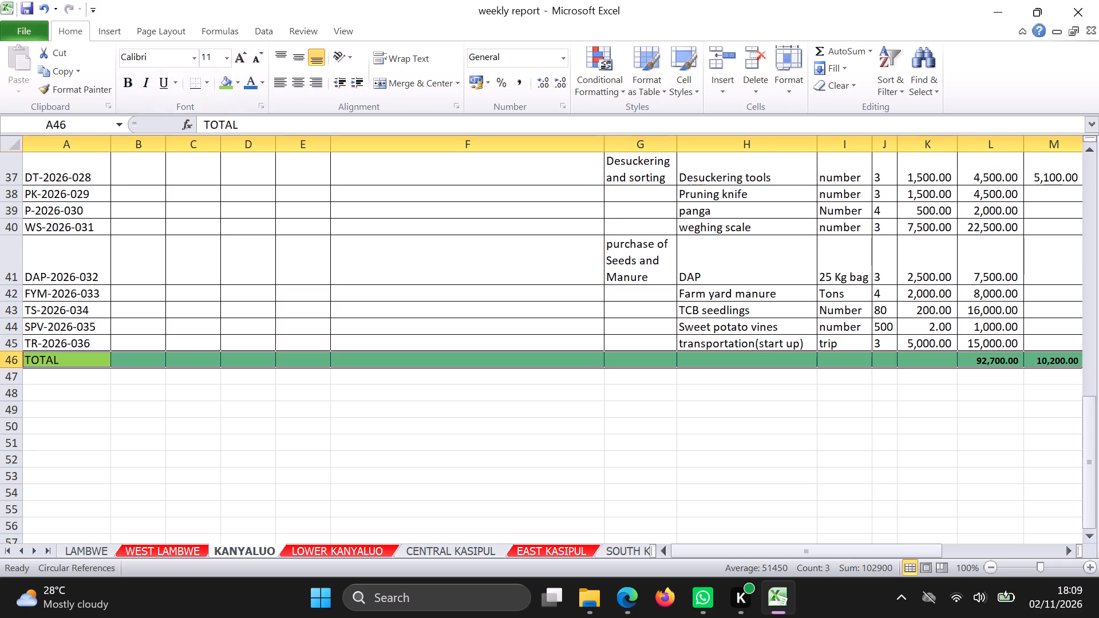
scroll(545, 364, "down", 3)
scroll(546, 363, "up", 2)
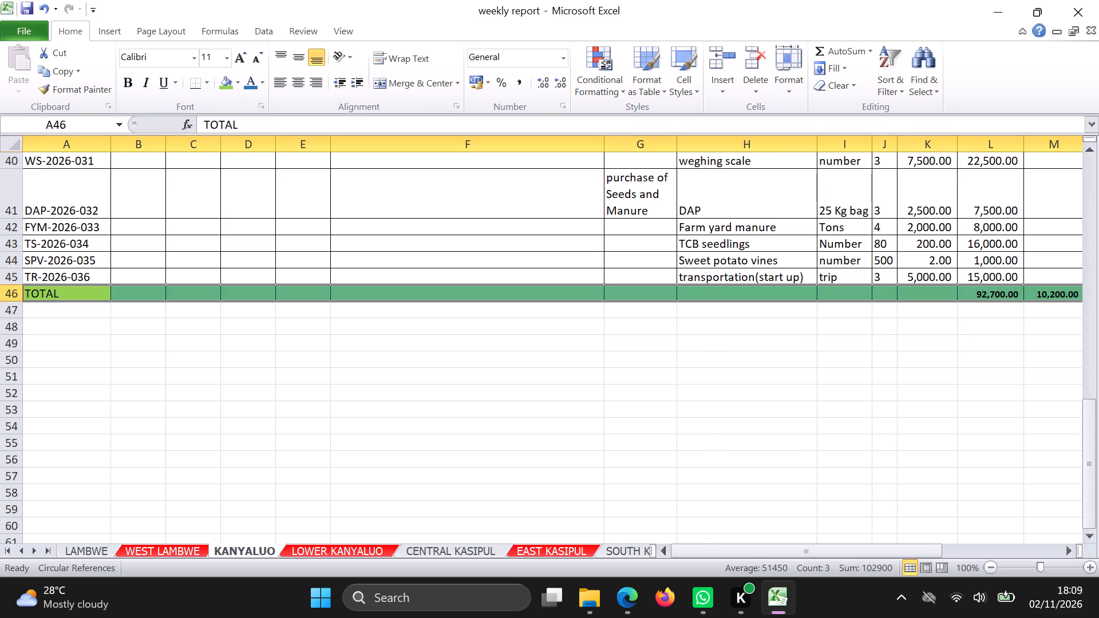
key("ctrl+s")
On the LOWER KANYALUO sheet, fill the cotton project's TOTAL row, A26 to N26, with light green.
left_click(301, 550)
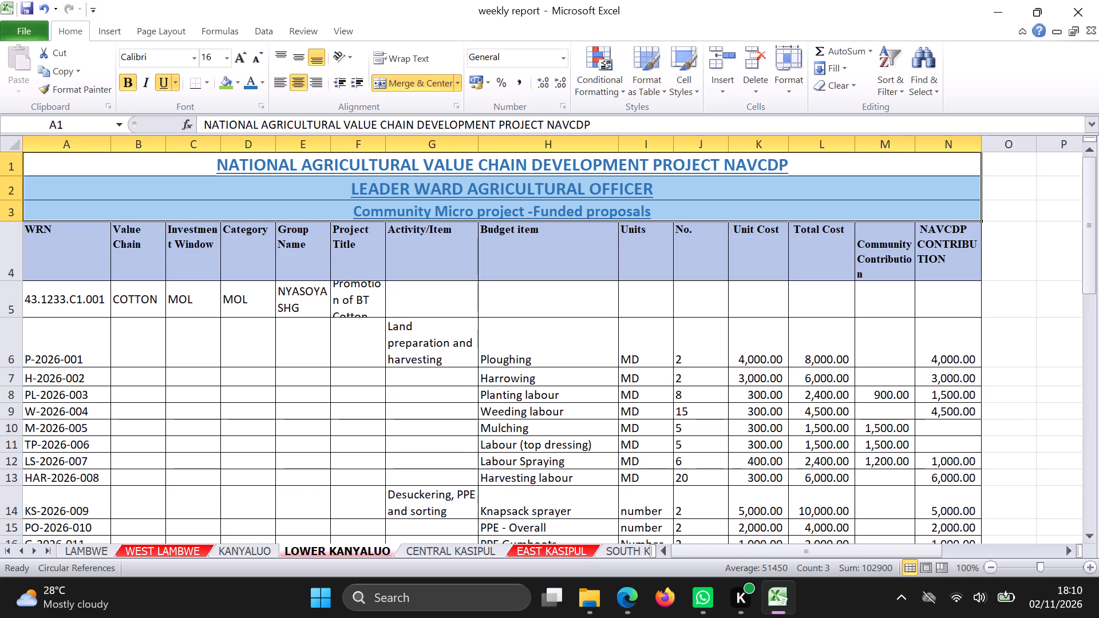
scroll(462, 425, "down", 4)
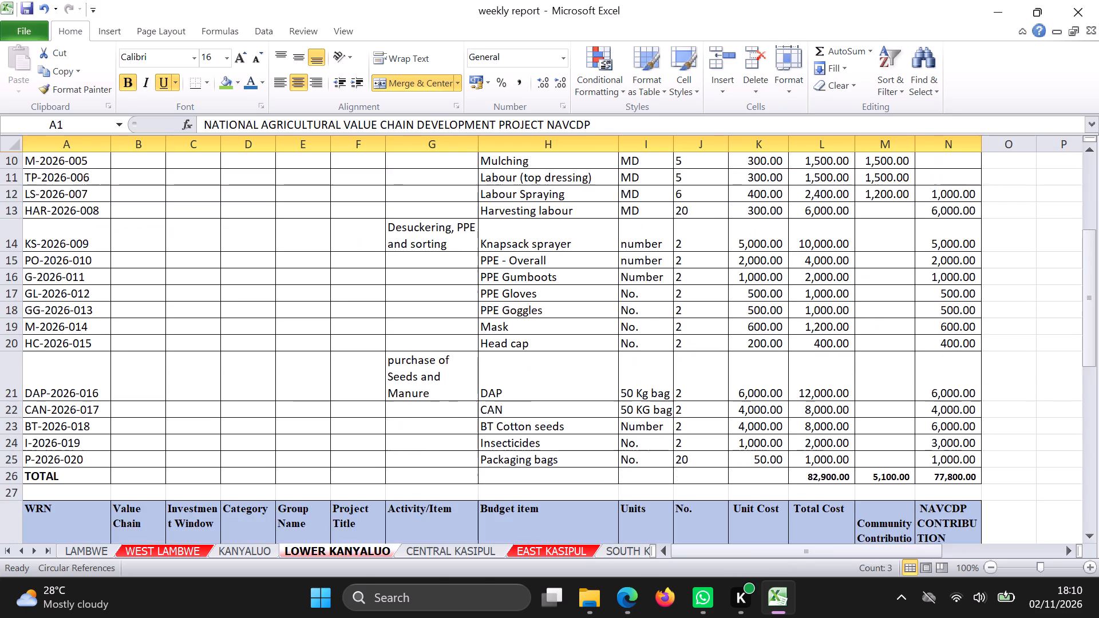
left_click_drag(33, 429, 769, 449)
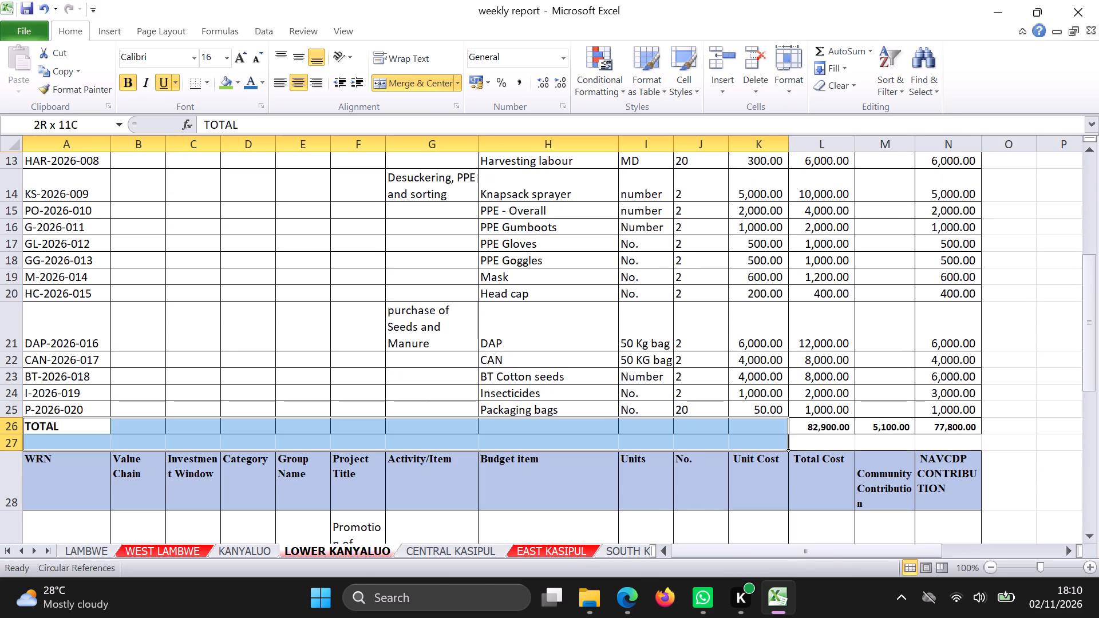
left_click_drag(769, 449, 935, 425)
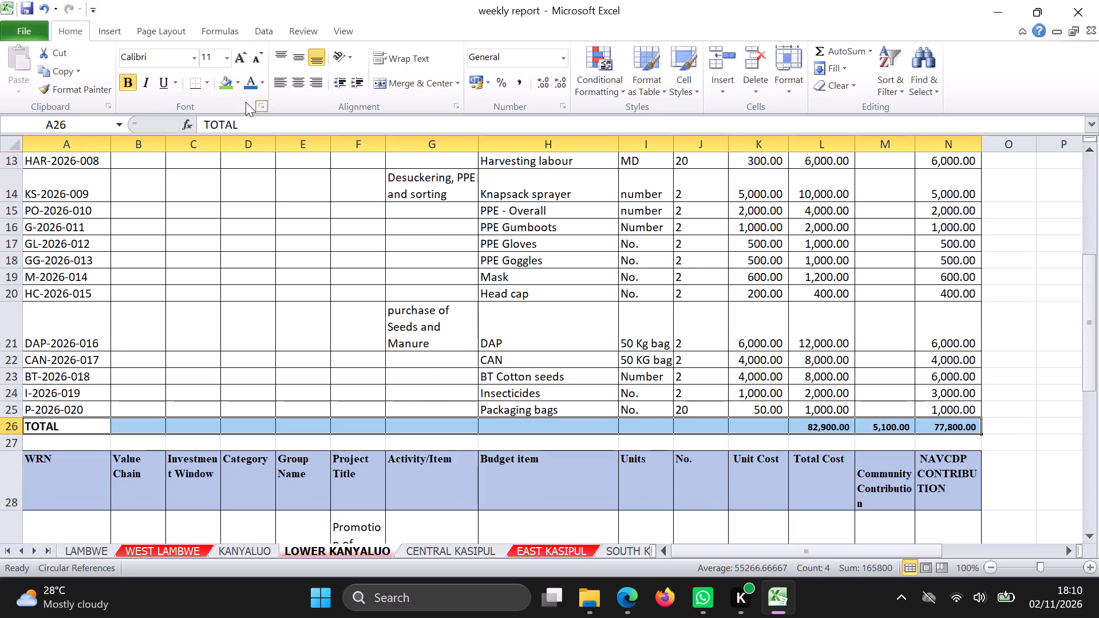
left_click(220, 78)
Fill the LOWER KANYALUO banana project's TOTAL row, A46 to N46, with light green and check both TOTAL rows.
scroll(231, 426, "down", 4)
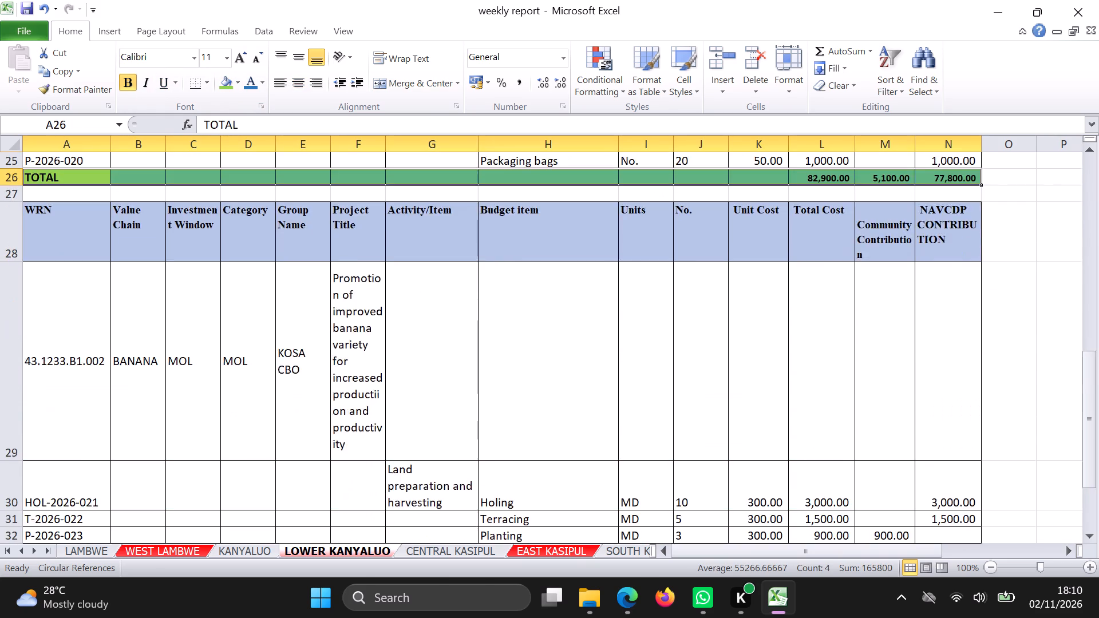
scroll(239, 374, "down", 5)
left_click_drag(44, 299, 69, 292)
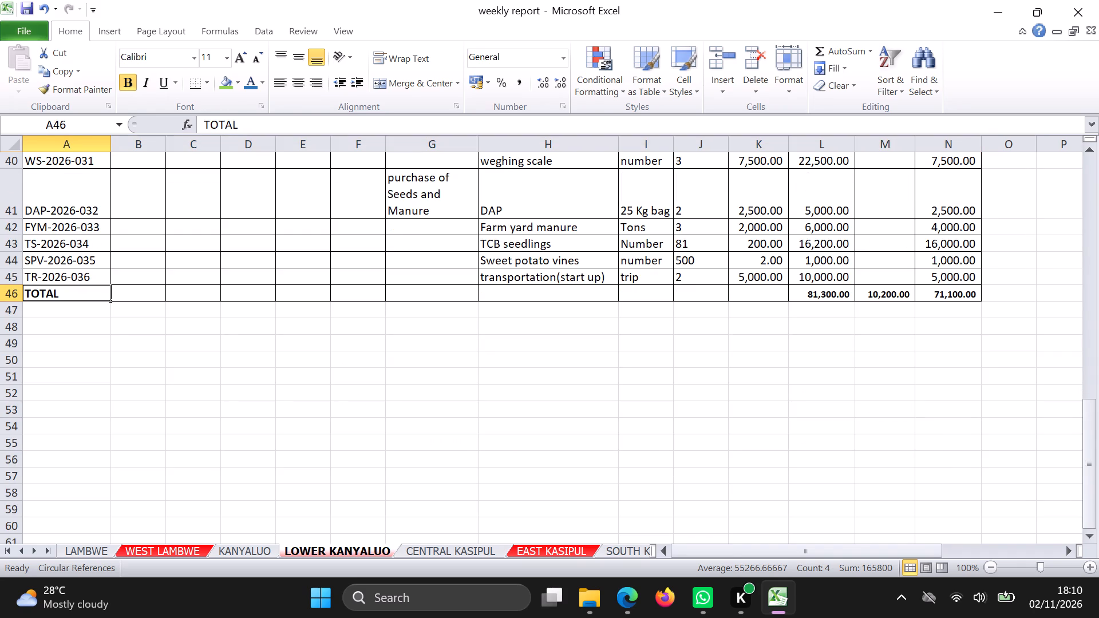
left_click_drag(69, 292, 926, 294)
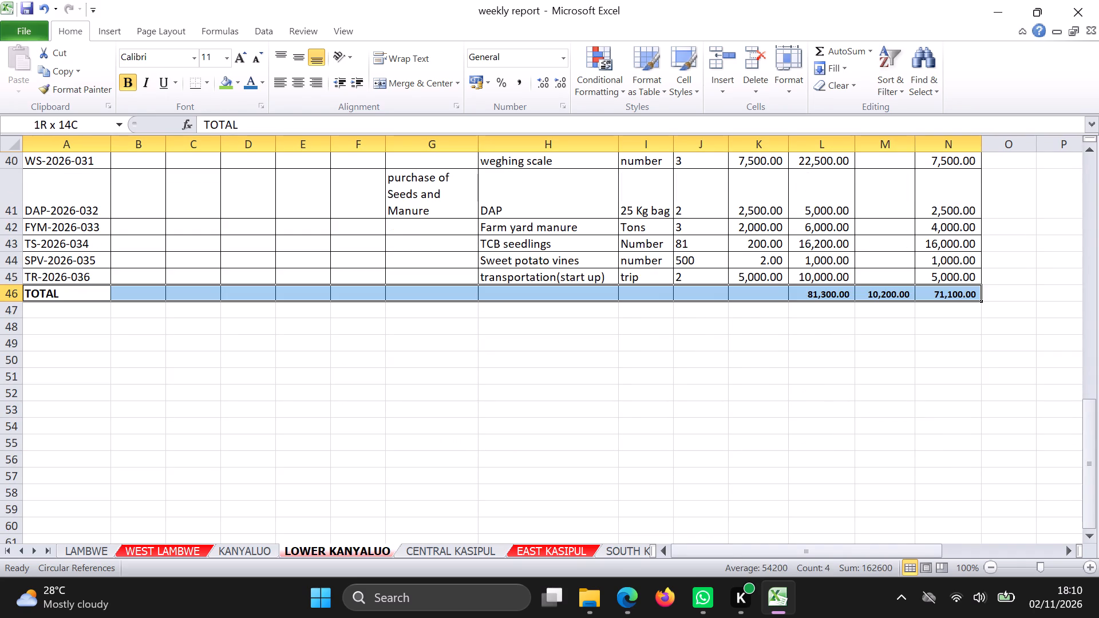
left_click_drag(926, 294, 944, 298)
left_click(223, 83)
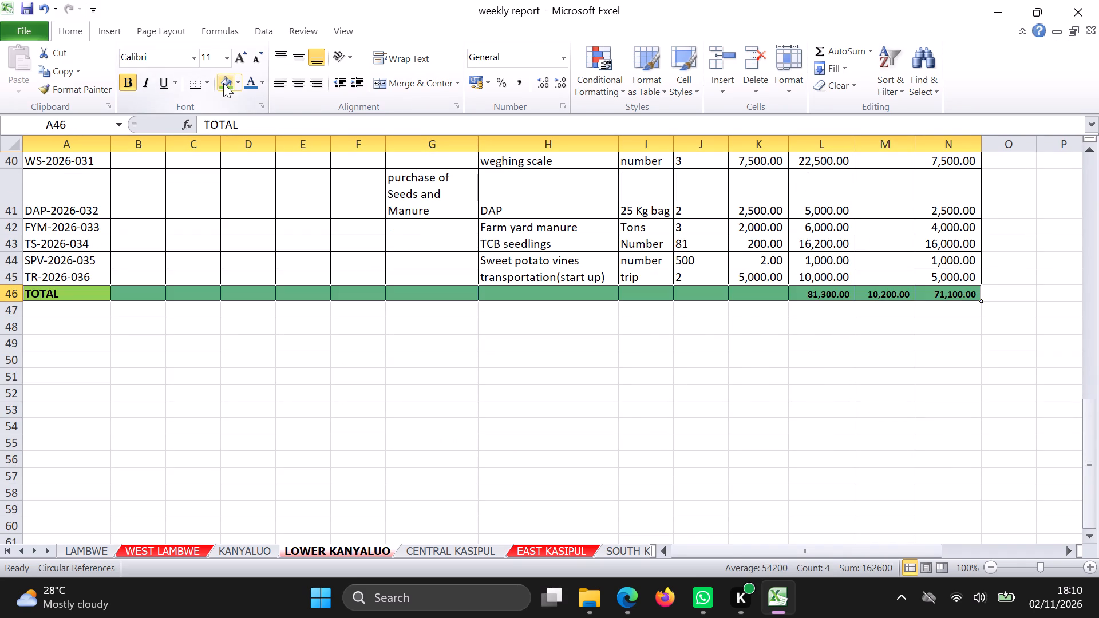
scroll(425, 348, "up", 11)
scroll(427, 347, "down", 3)
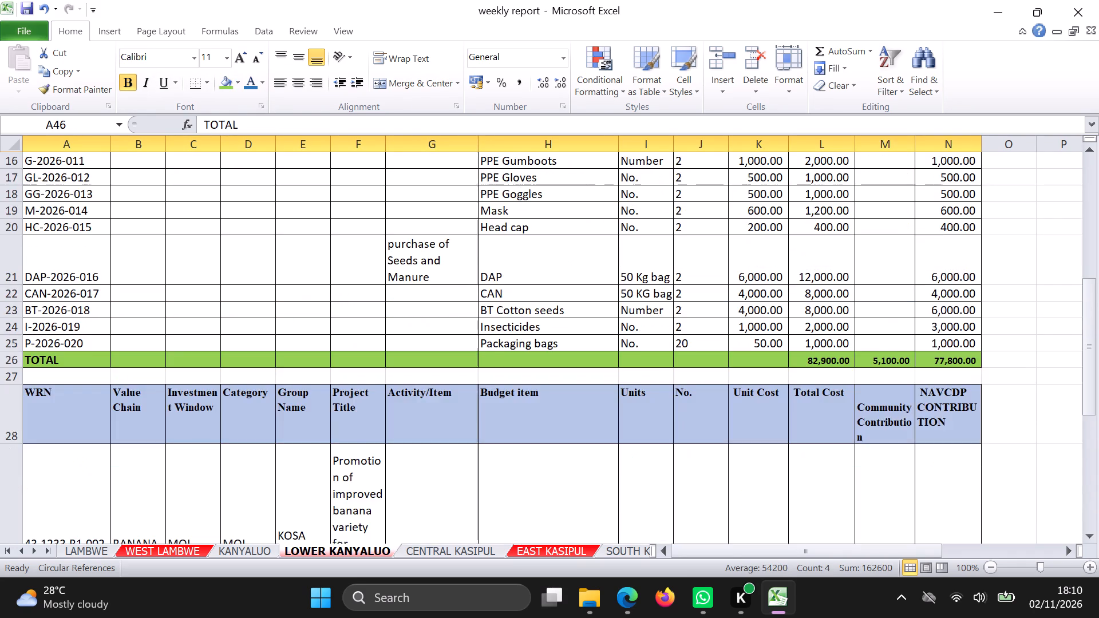
scroll(427, 347, "down", 6)
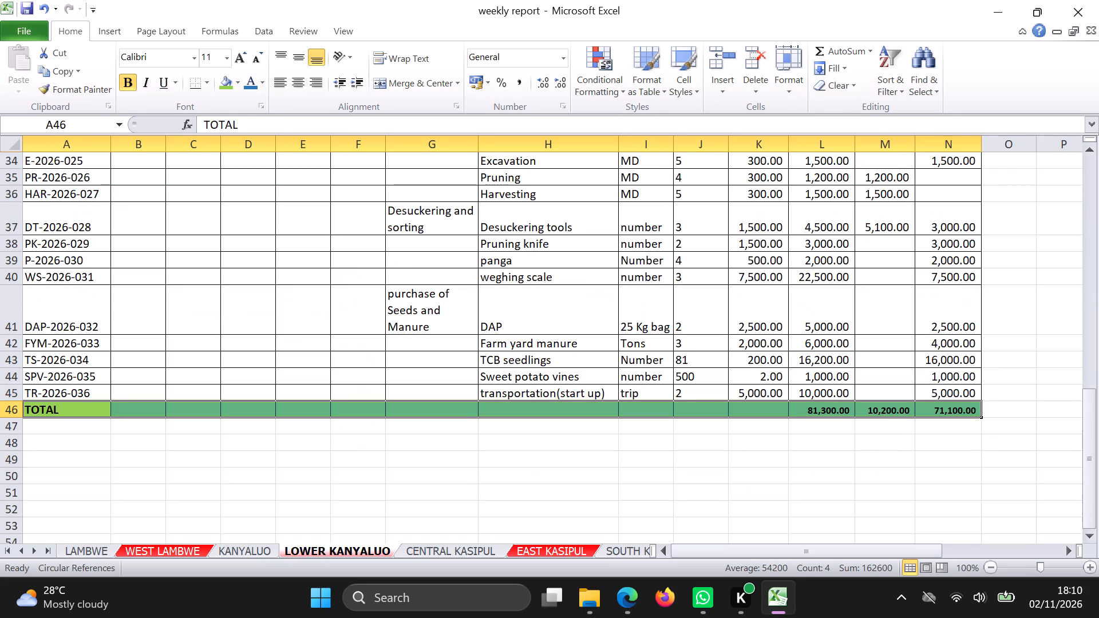
On the CENTRAL KASIPUL sheet, fill the banana project's TOTAL row from A23 to N23 with light green.
left_click(405, 434)
scroll(404, 434, "down", 10)
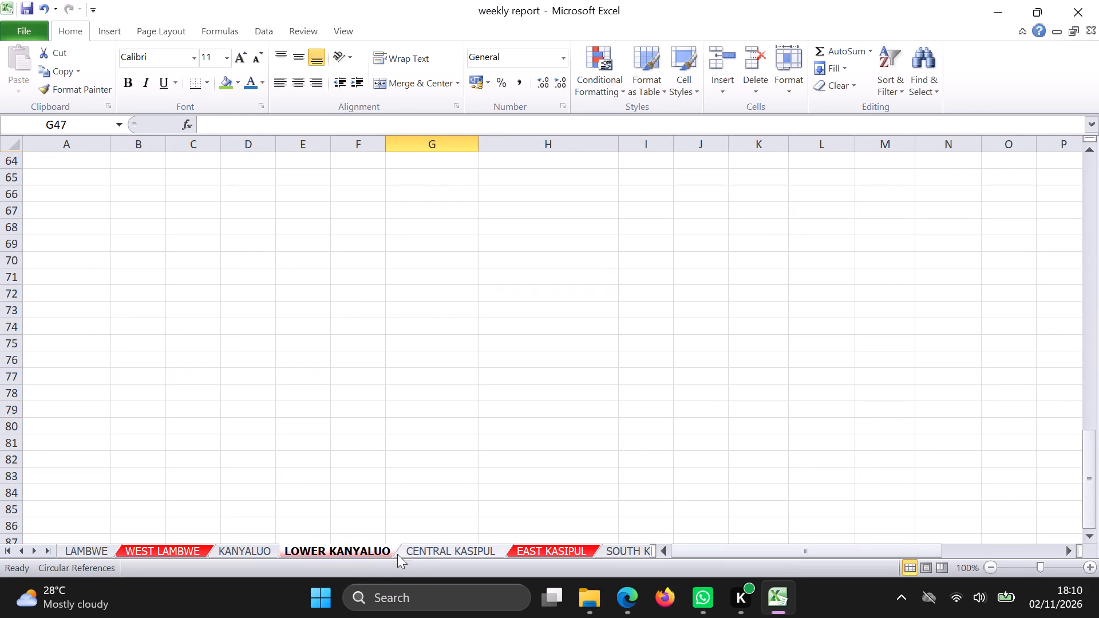
left_click(421, 546)
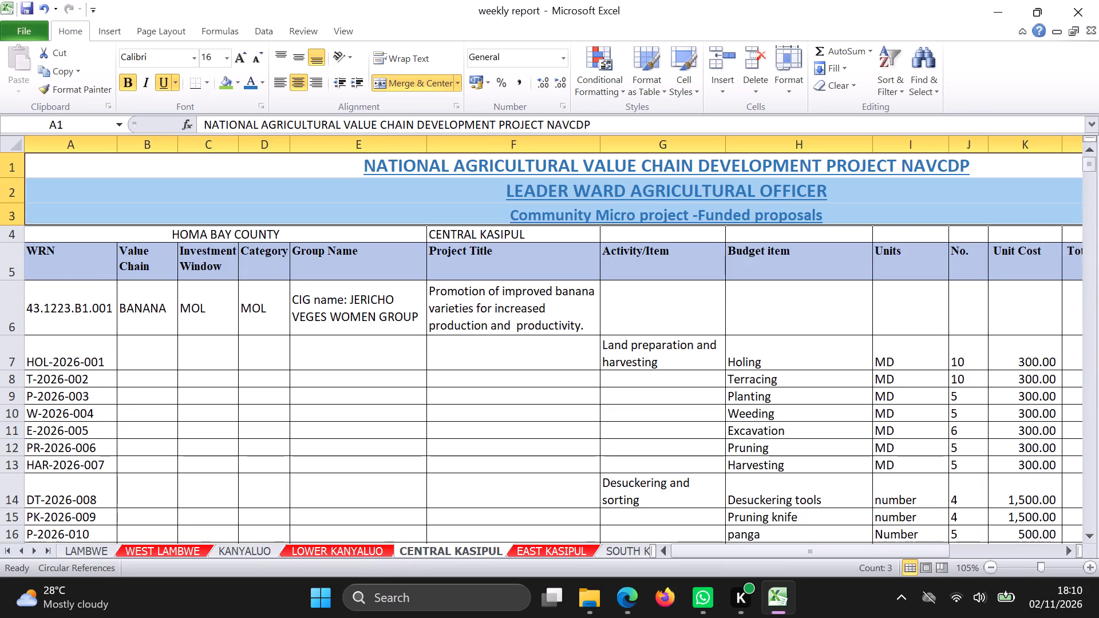
scroll(171, 279, "down", 6)
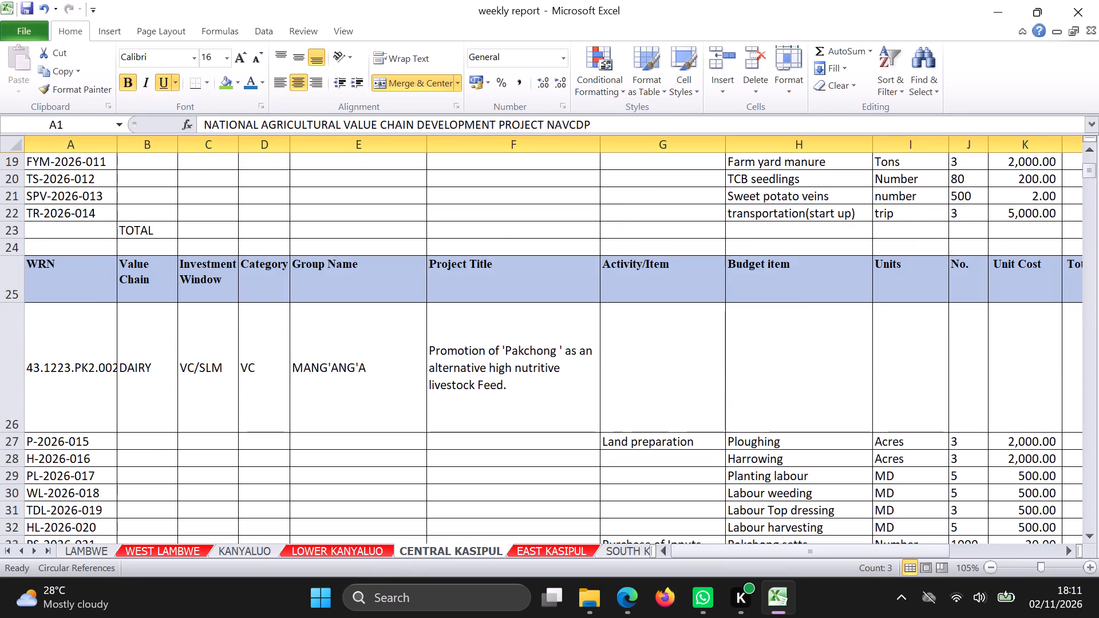
left_click_drag(51, 227, 861, 230)
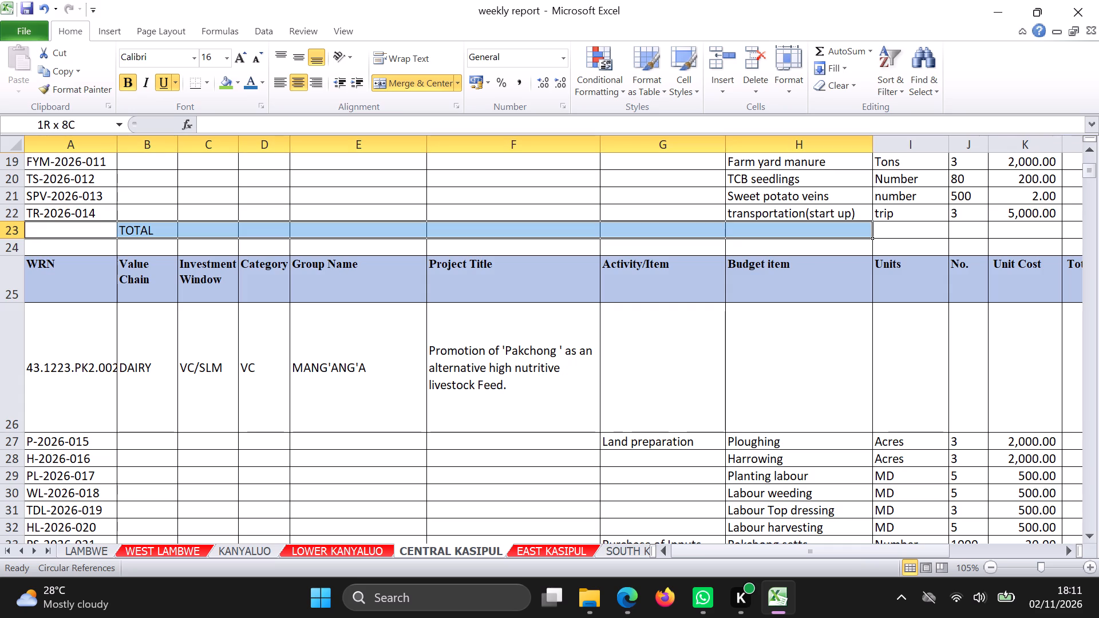
left_click_drag(861, 230, 1040, 236)
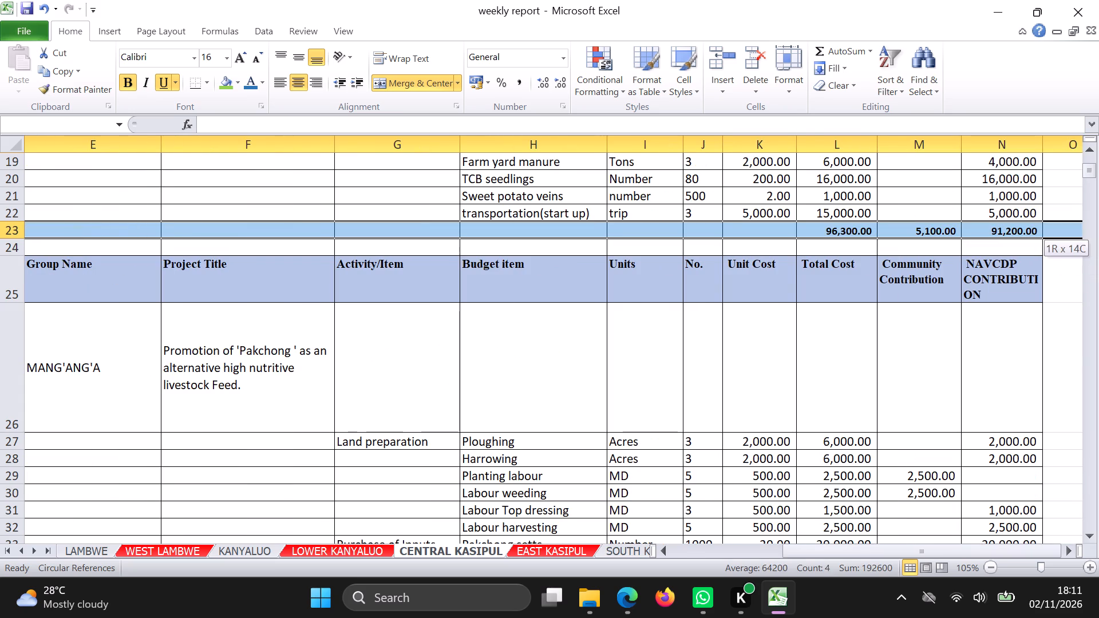
left_click_drag(1040, 236, 1030, 235)
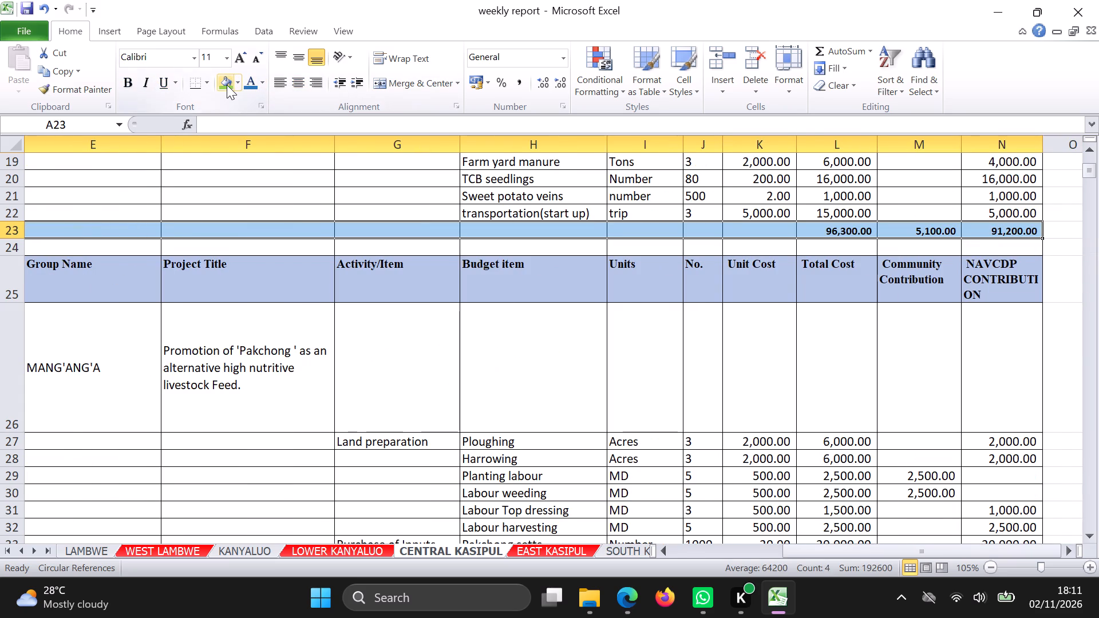
left_click(227, 85)
Fill the CENTRAL KASIPUL dairy project's TOTAL row, A43 to N43, with light green.
scroll(254, 333, "down", 5)
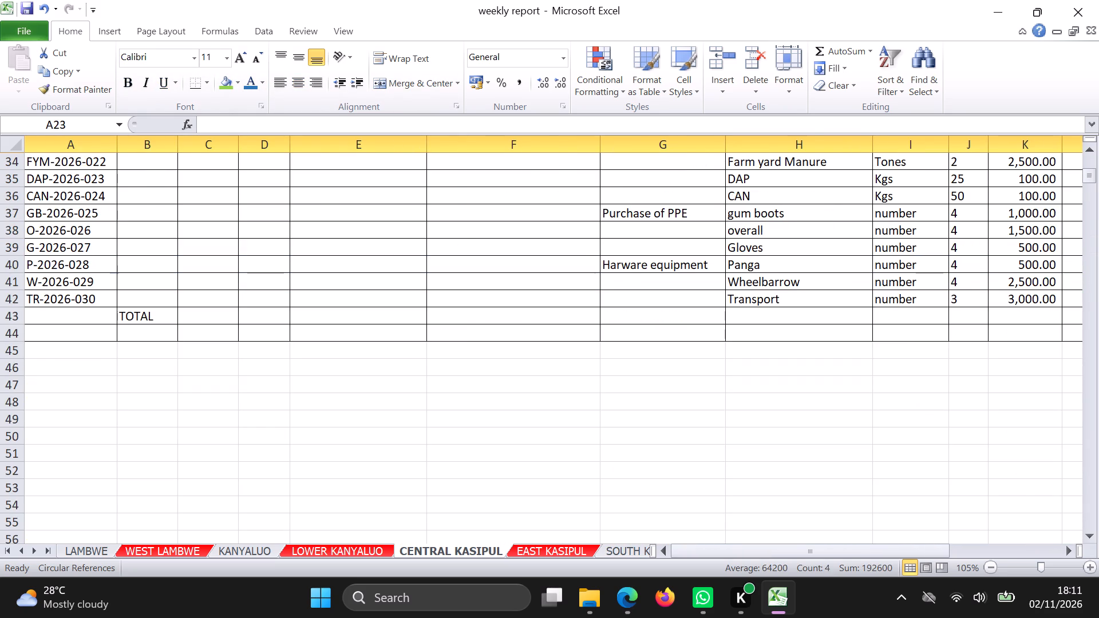
left_click_drag(57, 314, 1035, 314)
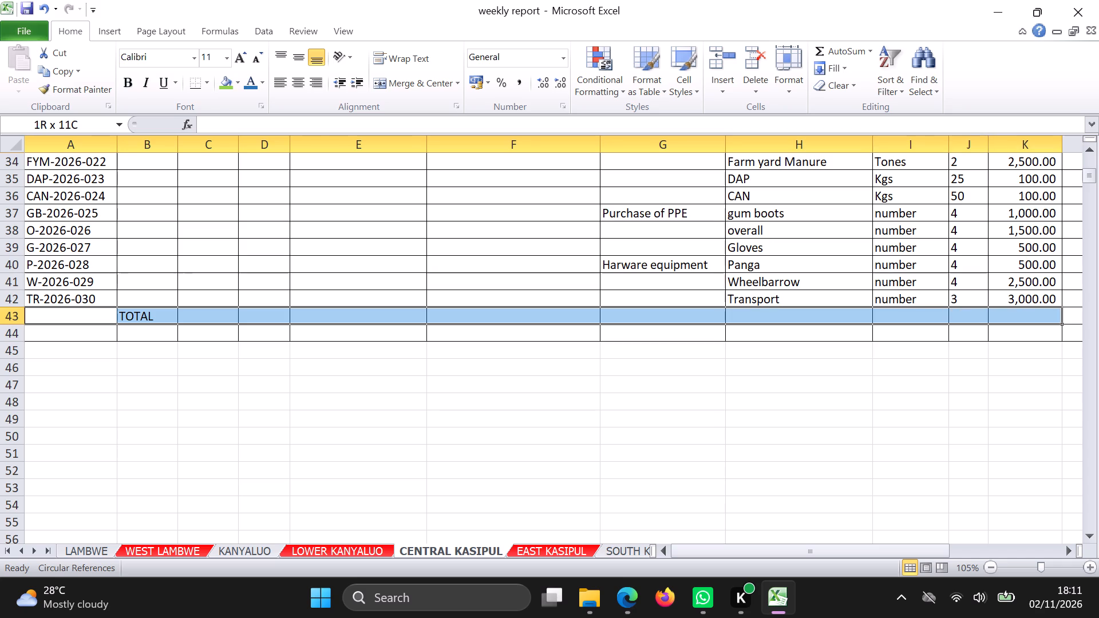
left_click_drag(1035, 314, 885, 322)
left_click(226, 80)
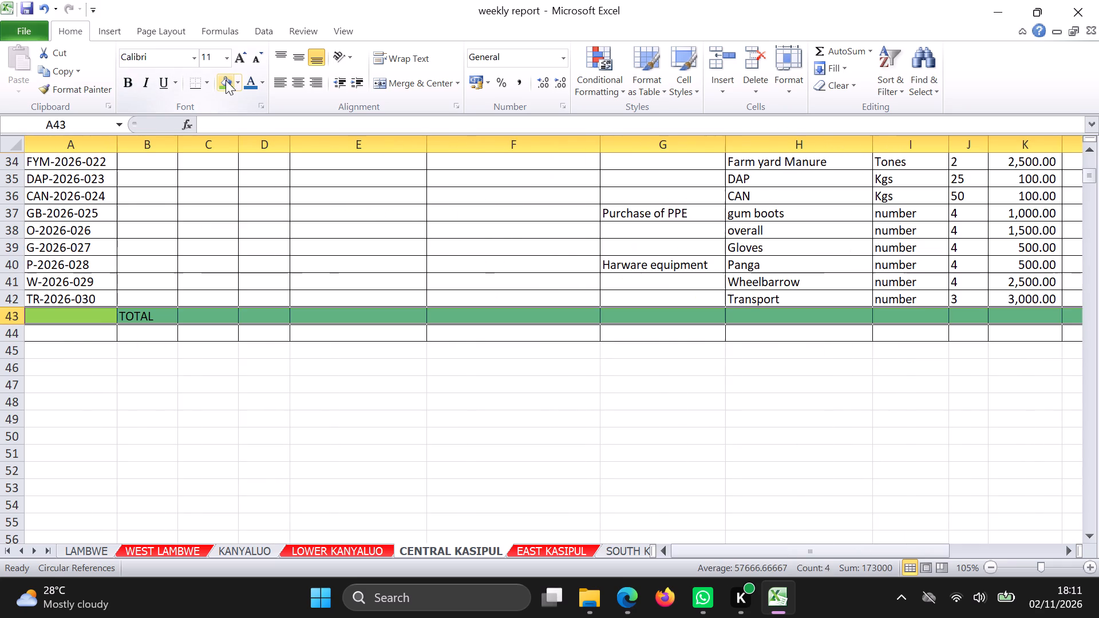
On the EAST KASIPUL sheet, fill the first project's TOTAL row from A23 to N23 with light green.
scroll(244, 308, "down", 8)
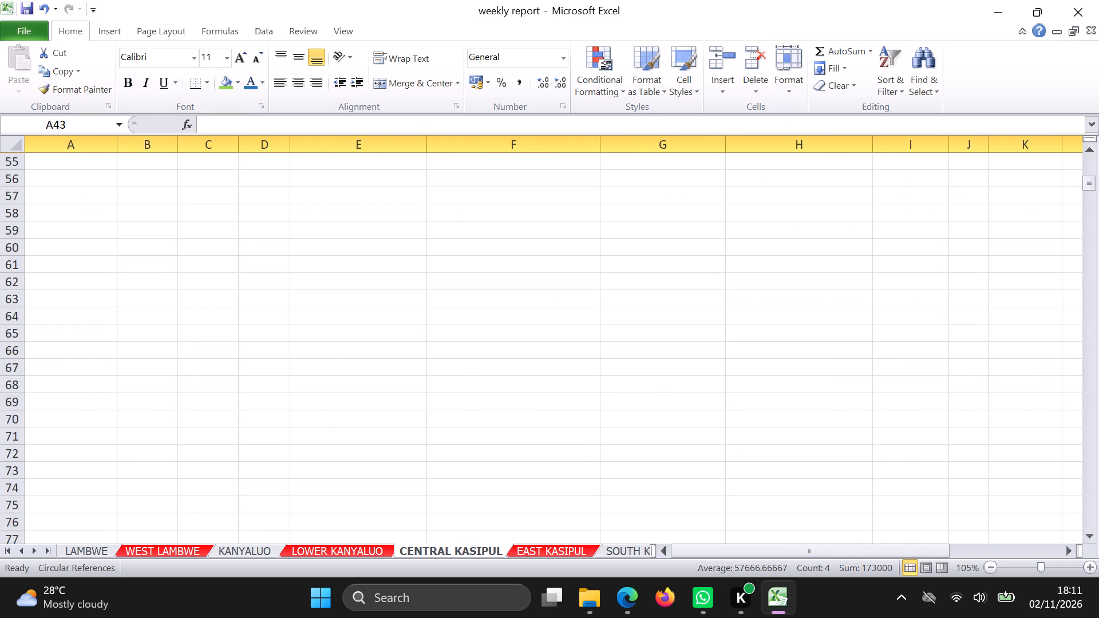
scroll(252, 305, "down", 4)
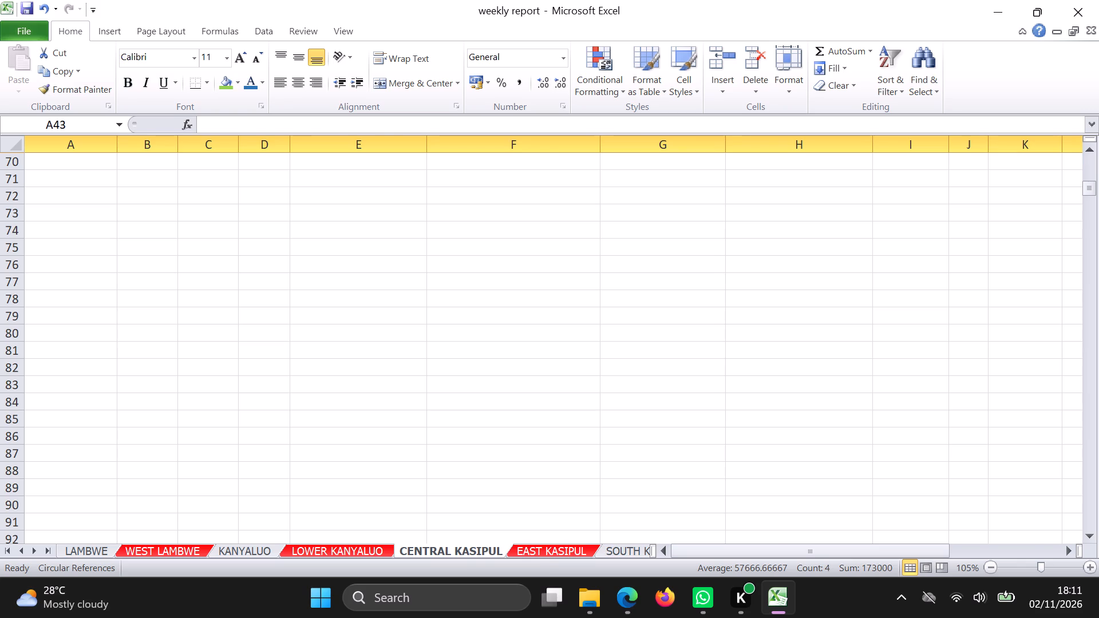
left_click(539, 556)
scroll(334, 331, "down", 5)
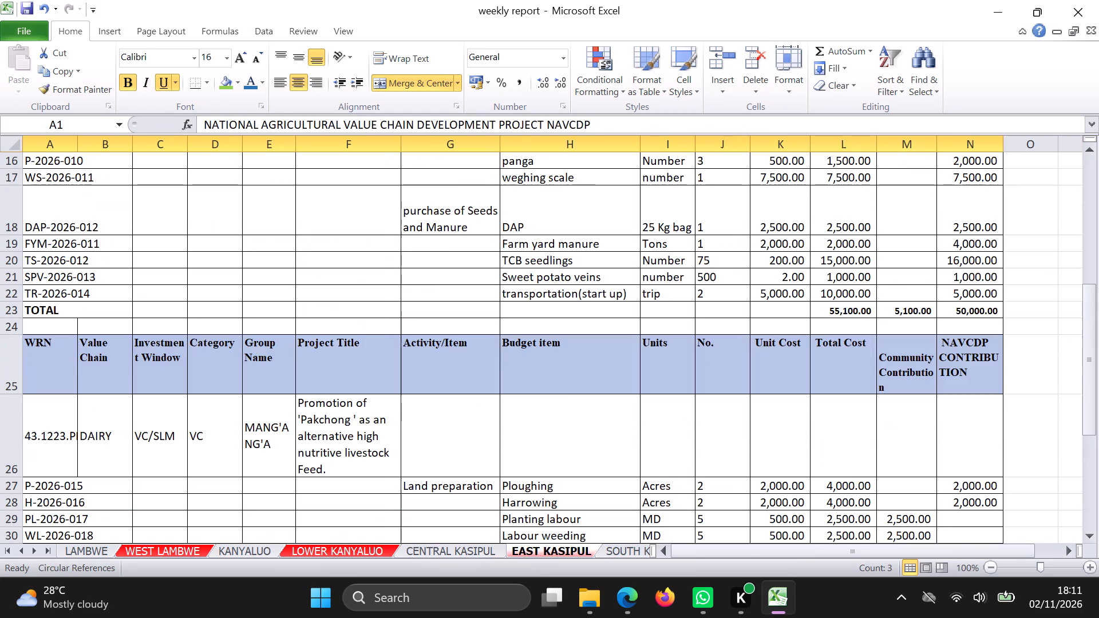
left_click_drag(41, 308, 642, 298)
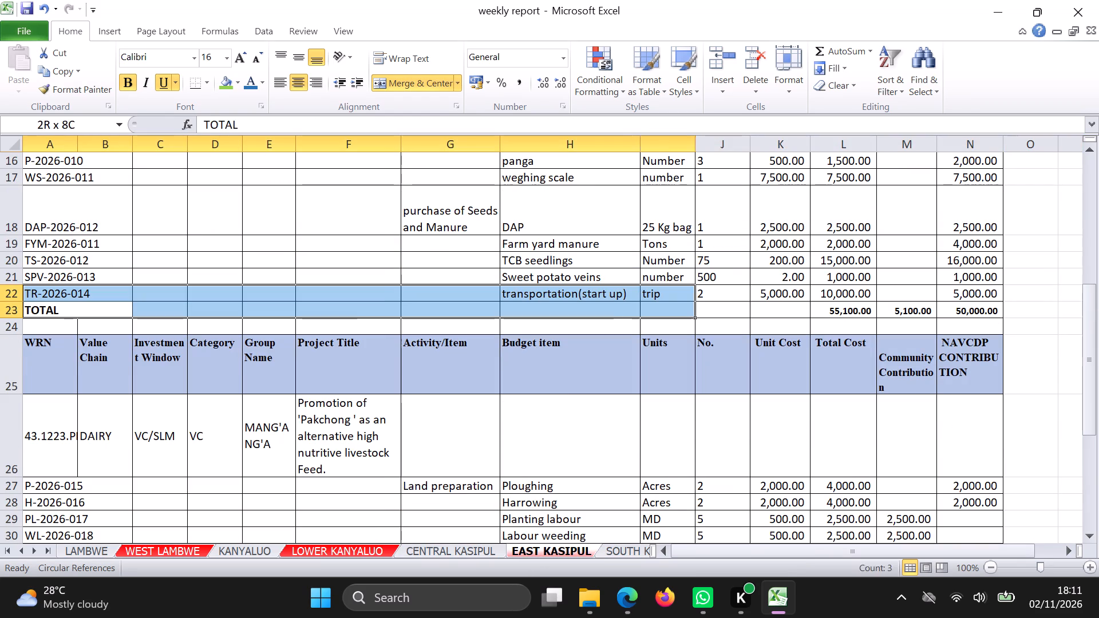
left_click_drag(642, 298, 981, 311)
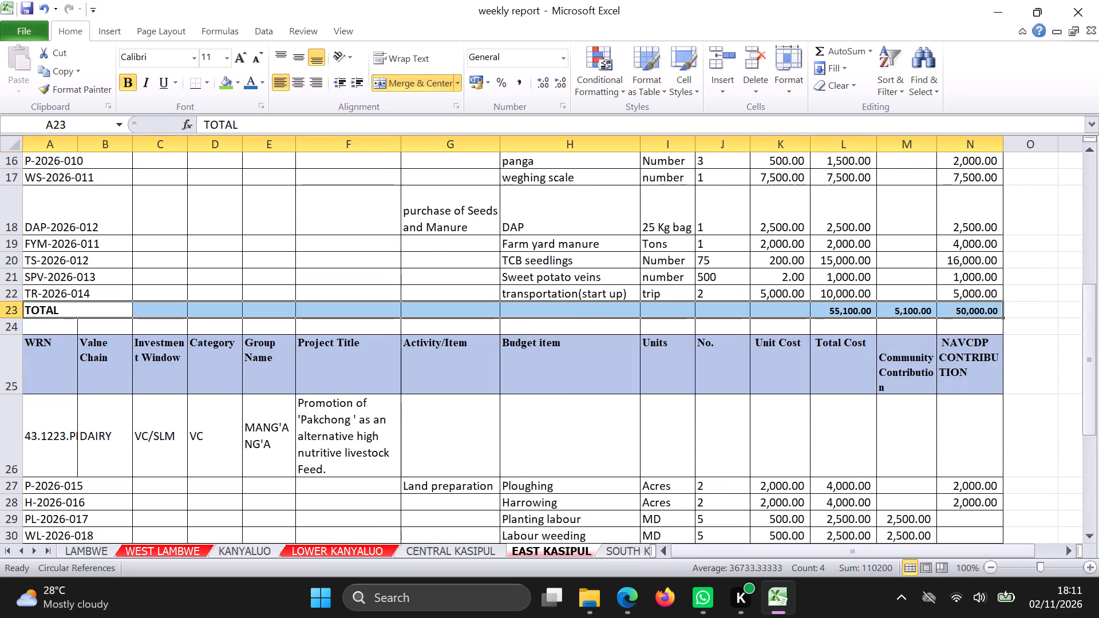
left_click(223, 82)
Fill the EAST KASIPUL dairy project's TOTAL row, A43 to N43, with light green.
scroll(258, 306, "down", 5)
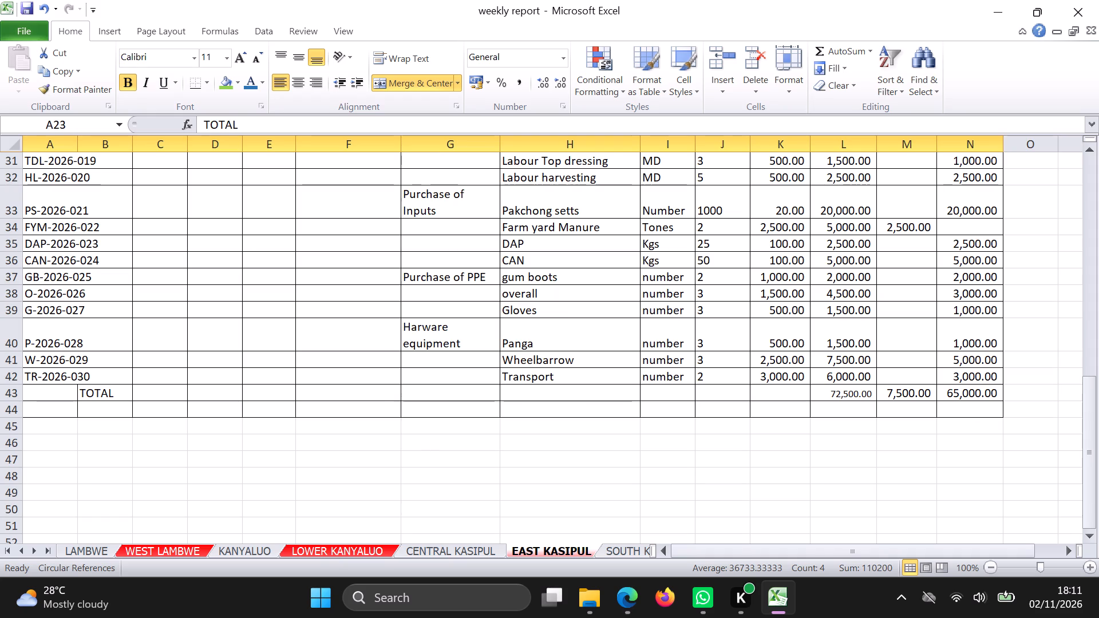
left_click_drag(69, 394, 722, 384)
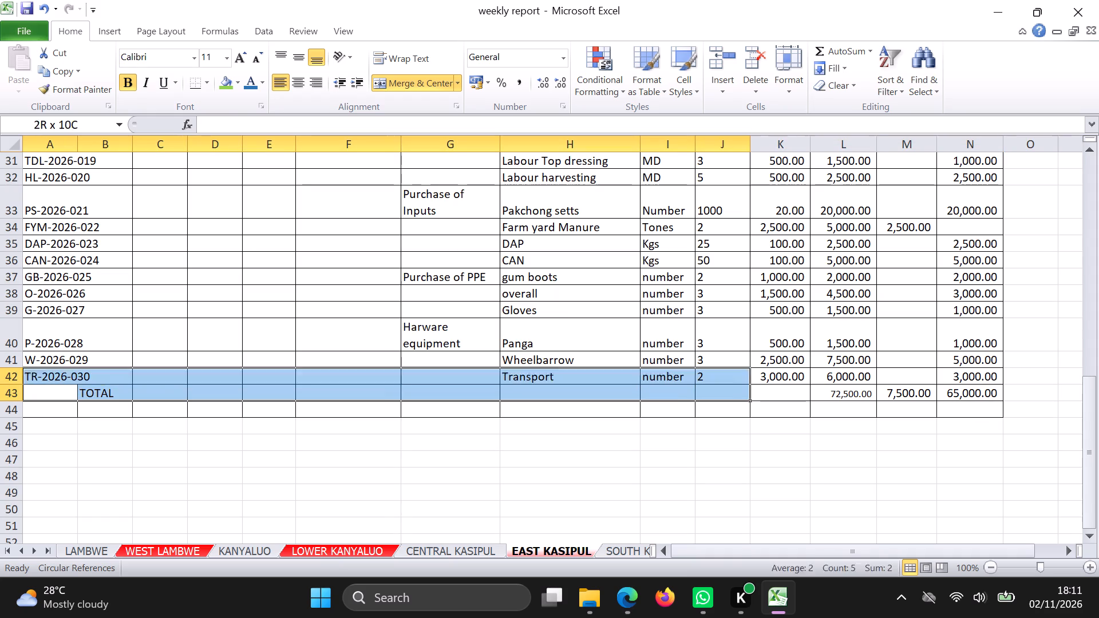
left_click_drag(722, 384, 953, 391)
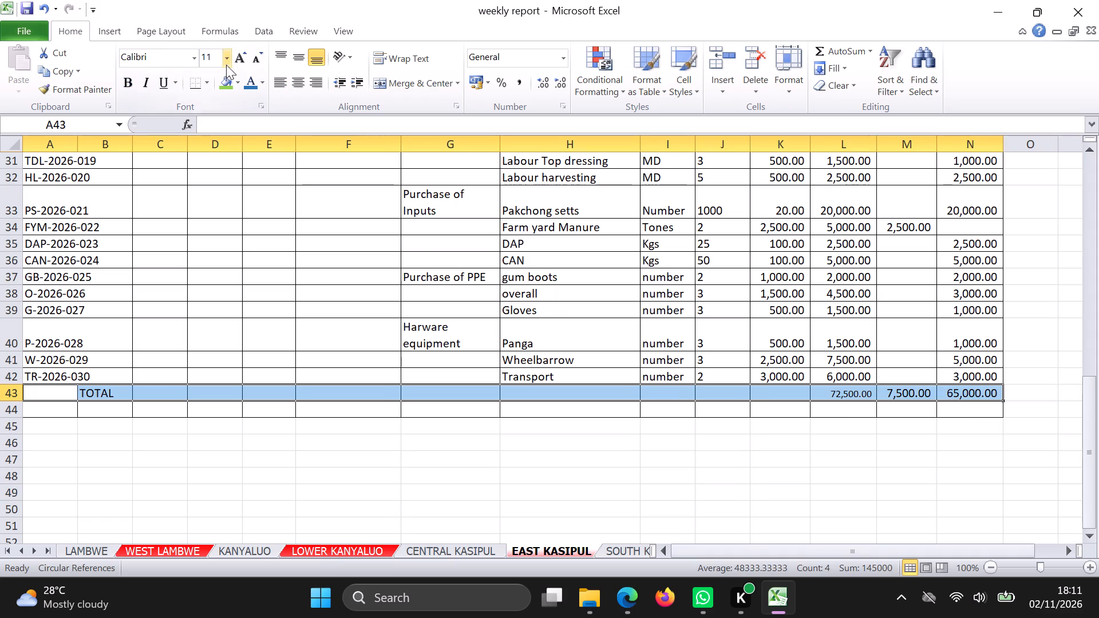
left_click(221, 81)
On the SOUTH KASIPUL sheet, fill the banana project's TOTAL row from A23 to N23 with light green.
scroll(259, 226, "down", 4)
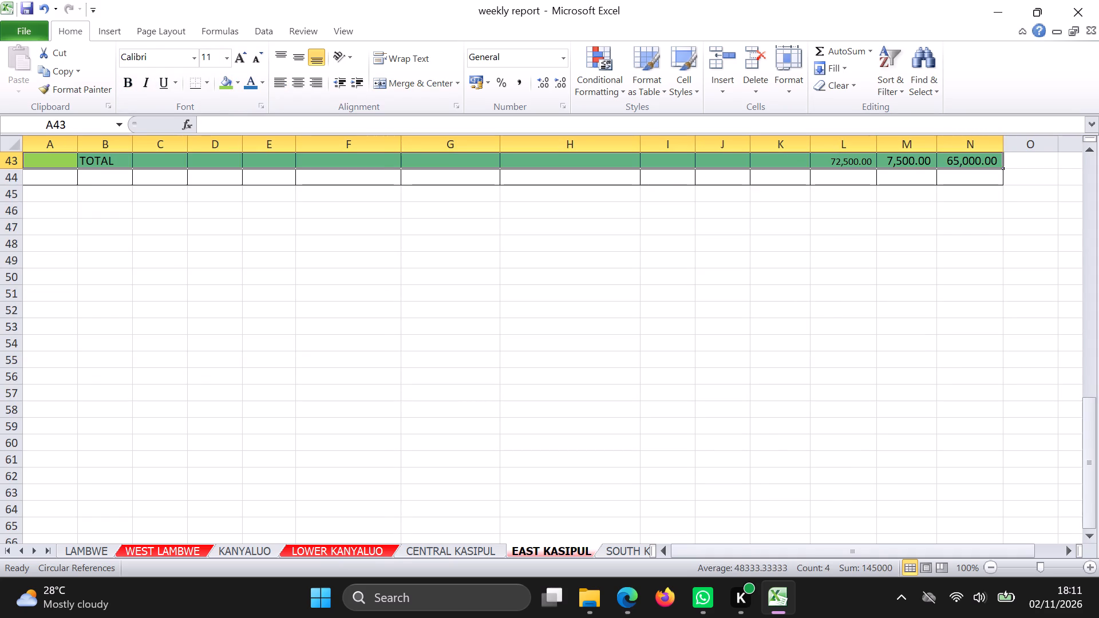
left_click(621, 554)
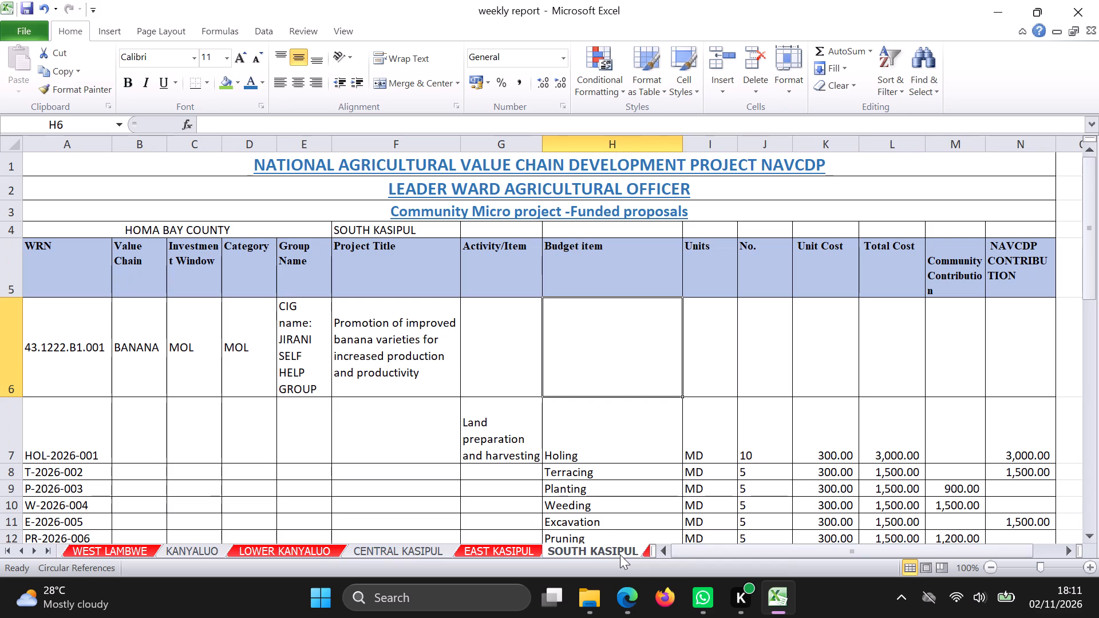
scroll(183, 336, "down", 5)
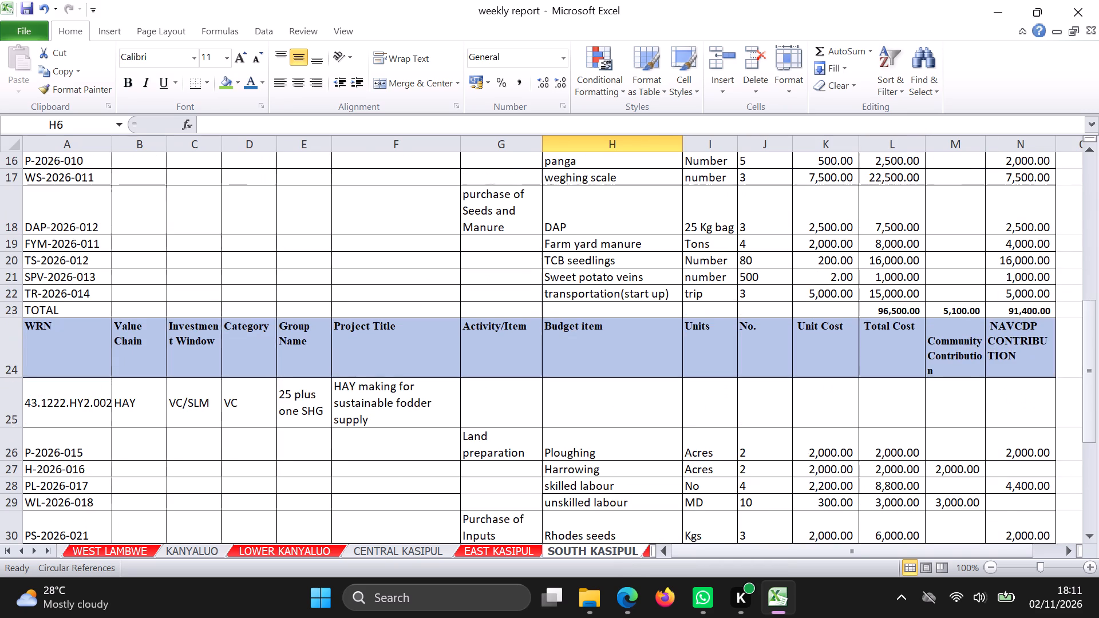
left_click_drag(37, 314, 927, 310)
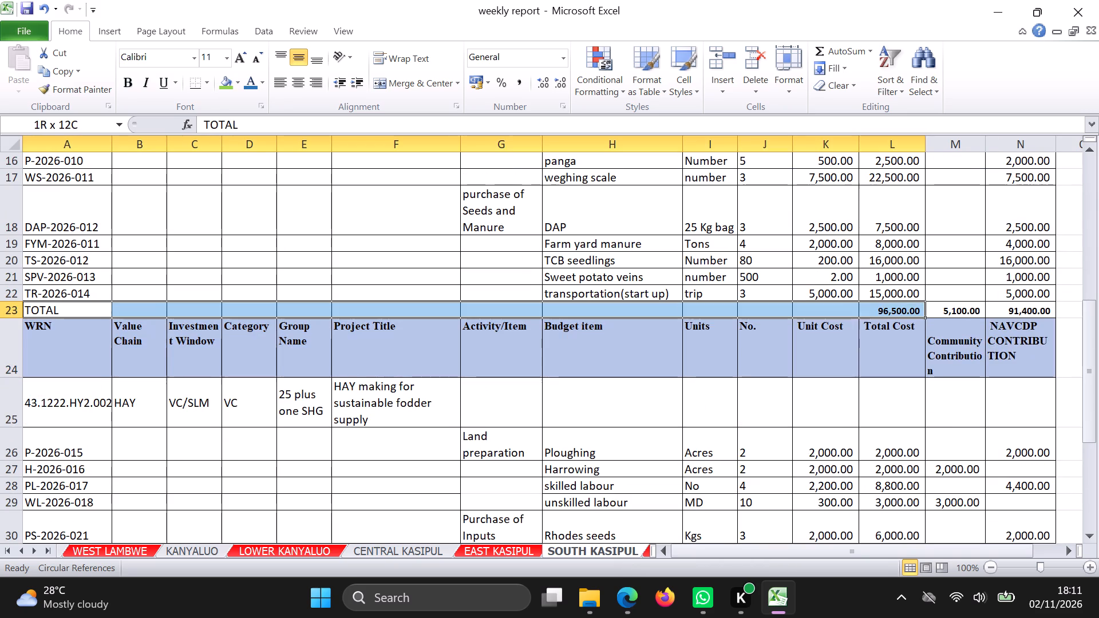
left_click_drag(927, 310, 1007, 316)
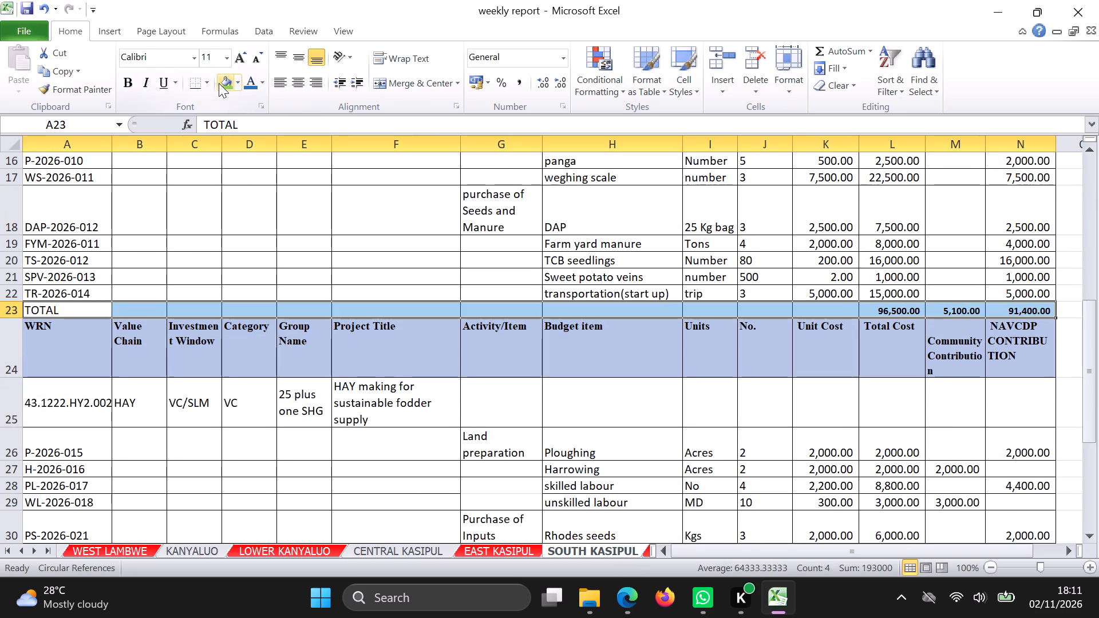
left_click(219, 83)
Fill the SOUTH KASIPUL hay project's TOTAL row, A39 to N39, with light green.
scroll(278, 424, "down", 5)
left_click_drag(53, 324, 1019, 332)
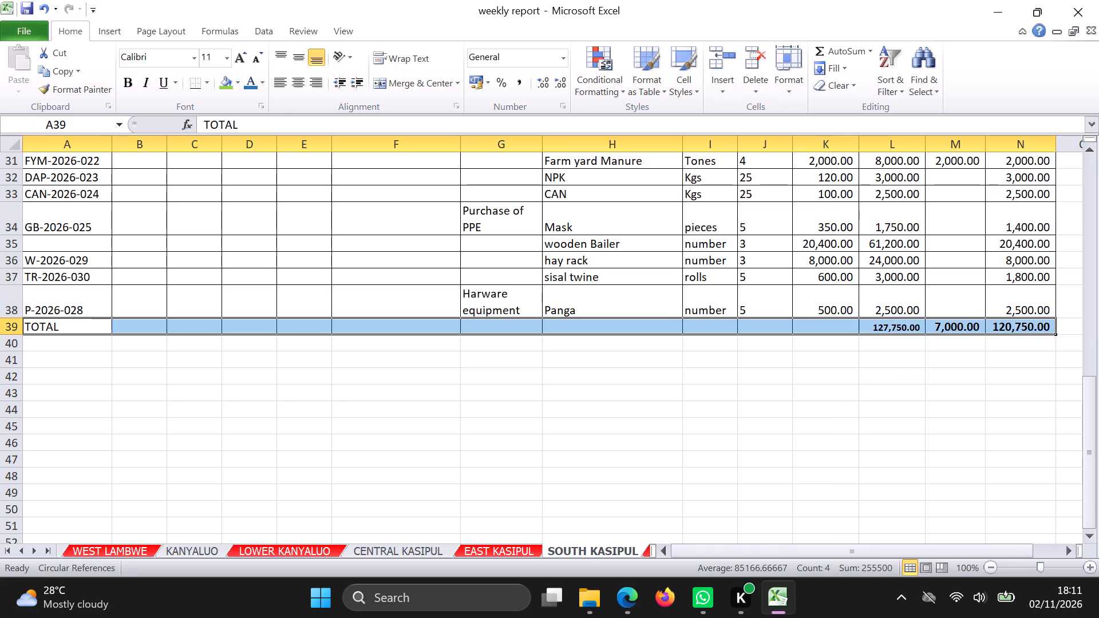
left_click(226, 78)
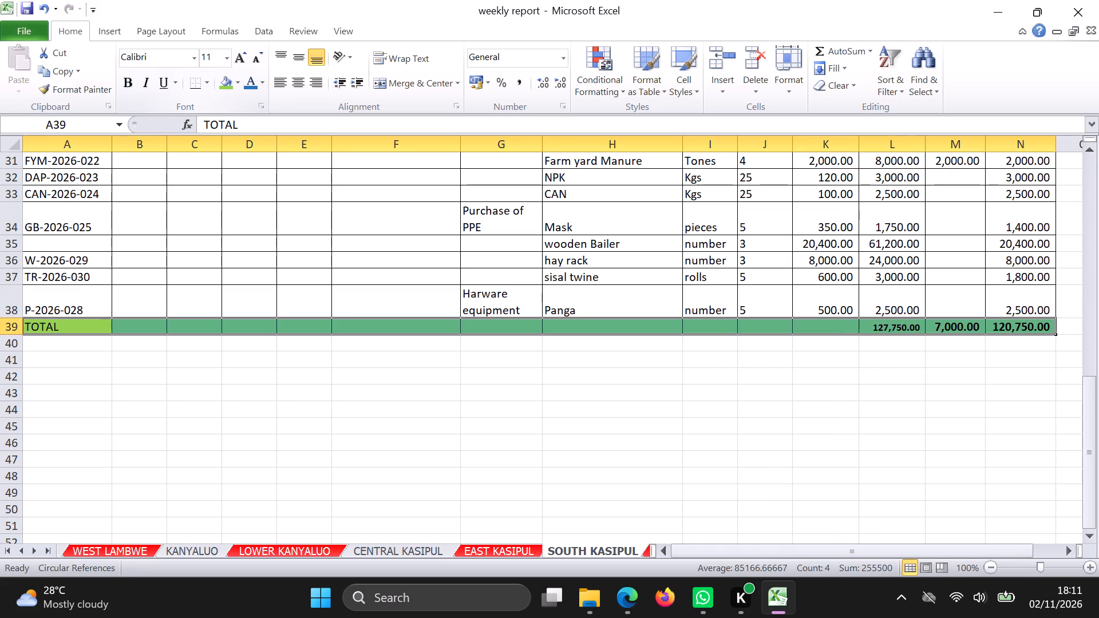
Bring the further ward sheets into reach and, on LOWER KASIPUL, fill the first project's TOTAL row, A23 to N23, with light green.
scroll(291, 408, "down", 3)
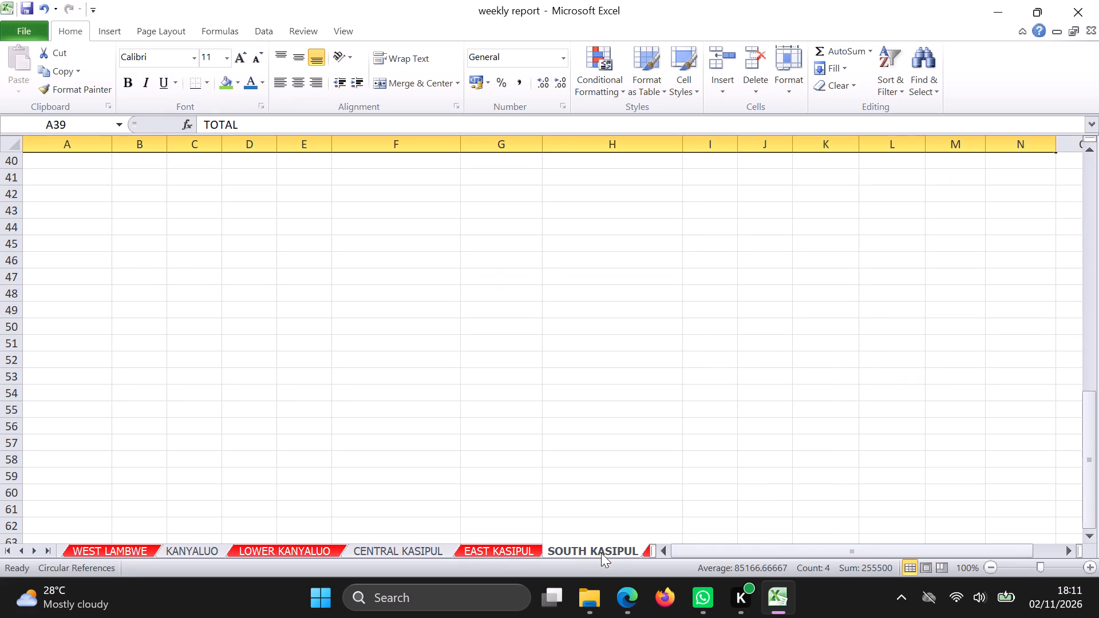
left_click(644, 551)
left_click(644, 551)
triple_click(35, 552)
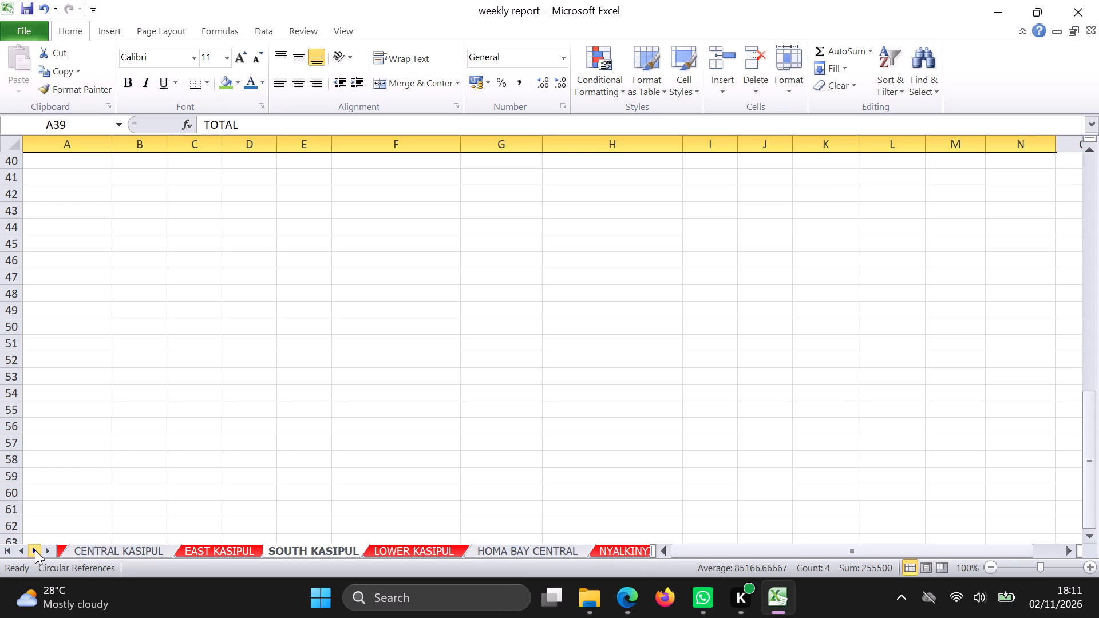
left_click(35, 550)
left_click(35, 549)
left_click(35, 549)
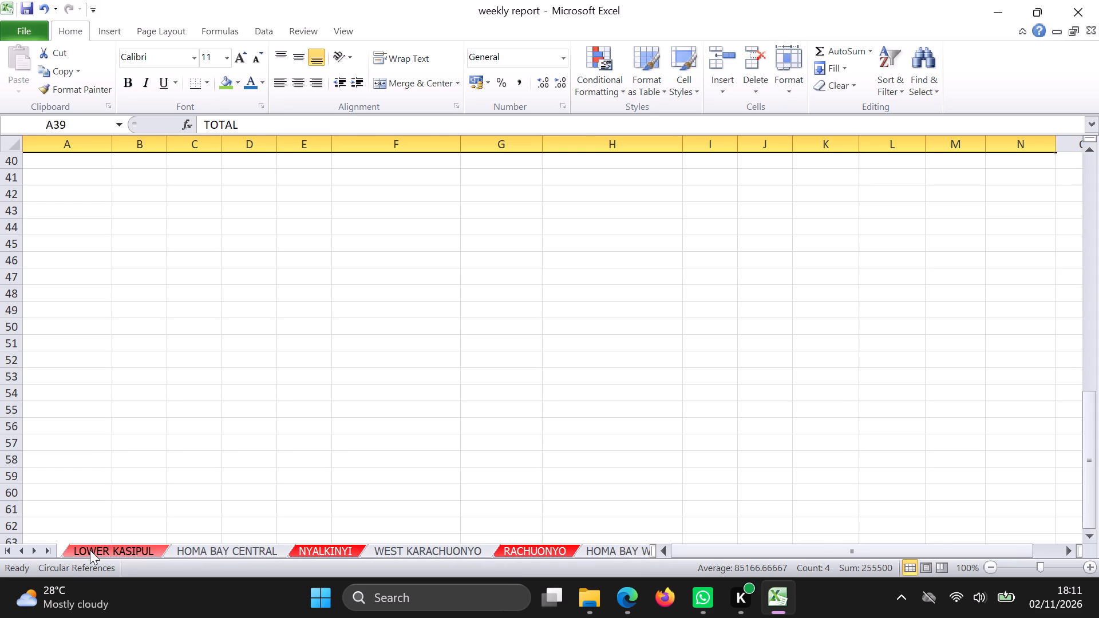
left_click(90, 550)
scroll(187, 310, "down", 5)
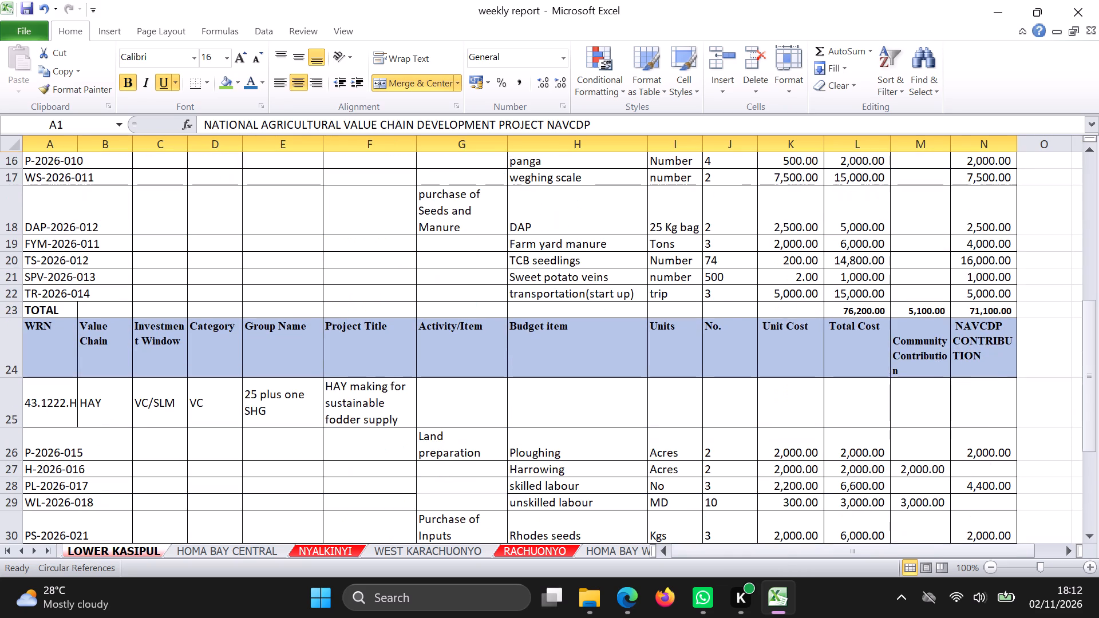
left_click_drag(46, 310, 774, 316)
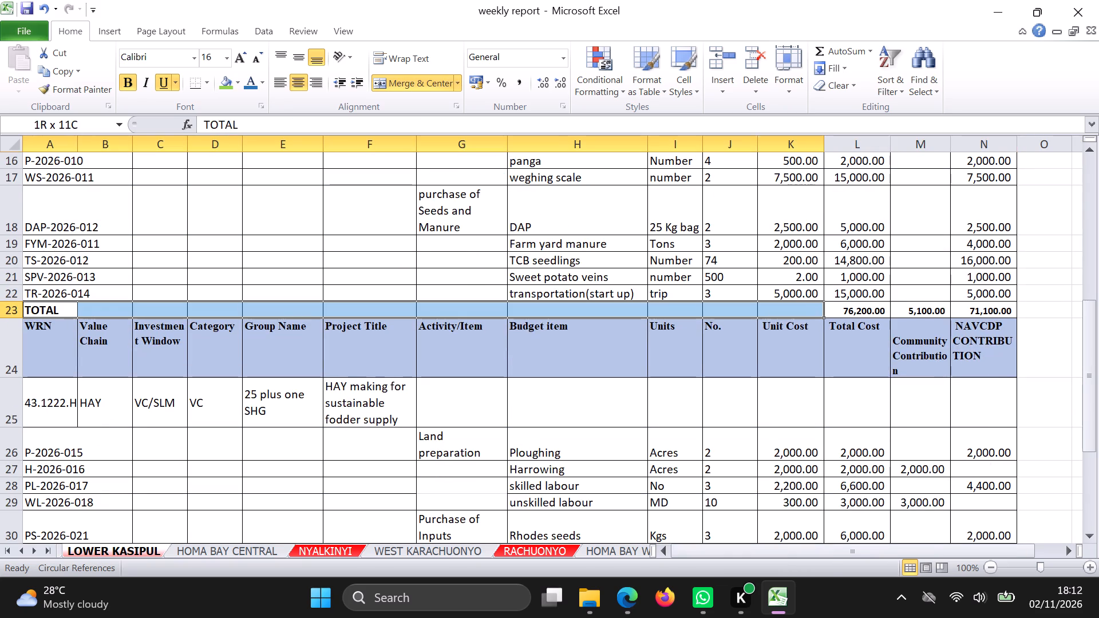
left_click_drag(774, 316, 974, 310)
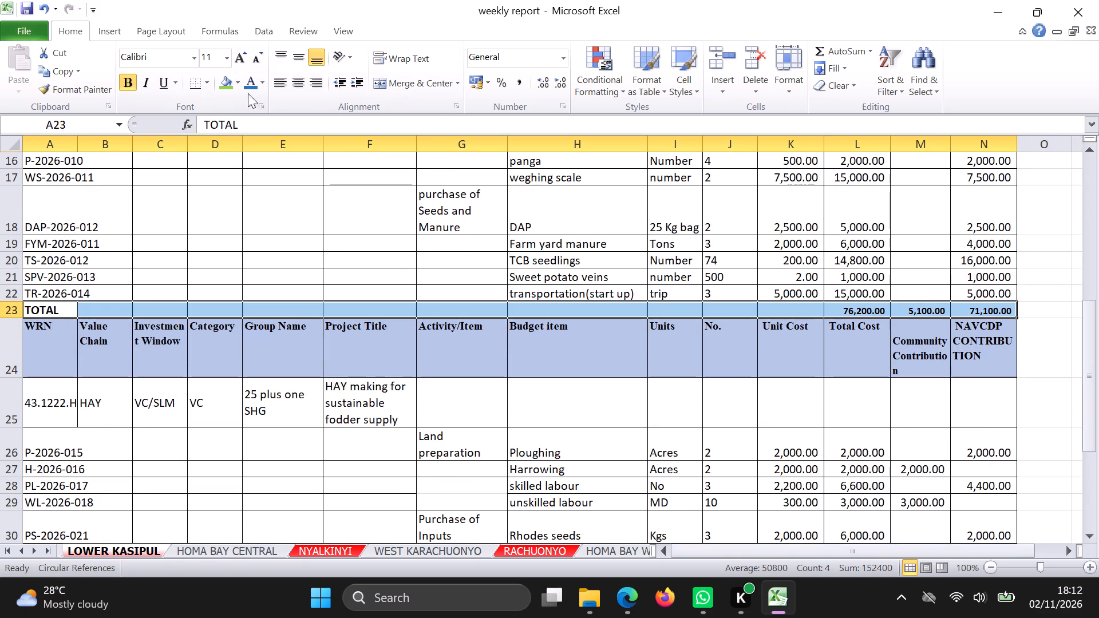
left_click(229, 86)
Fill the LOWER KASIPUL hay project's TOTAL row, A39 to N39, with light green.
scroll(227, 370, "down", 5)
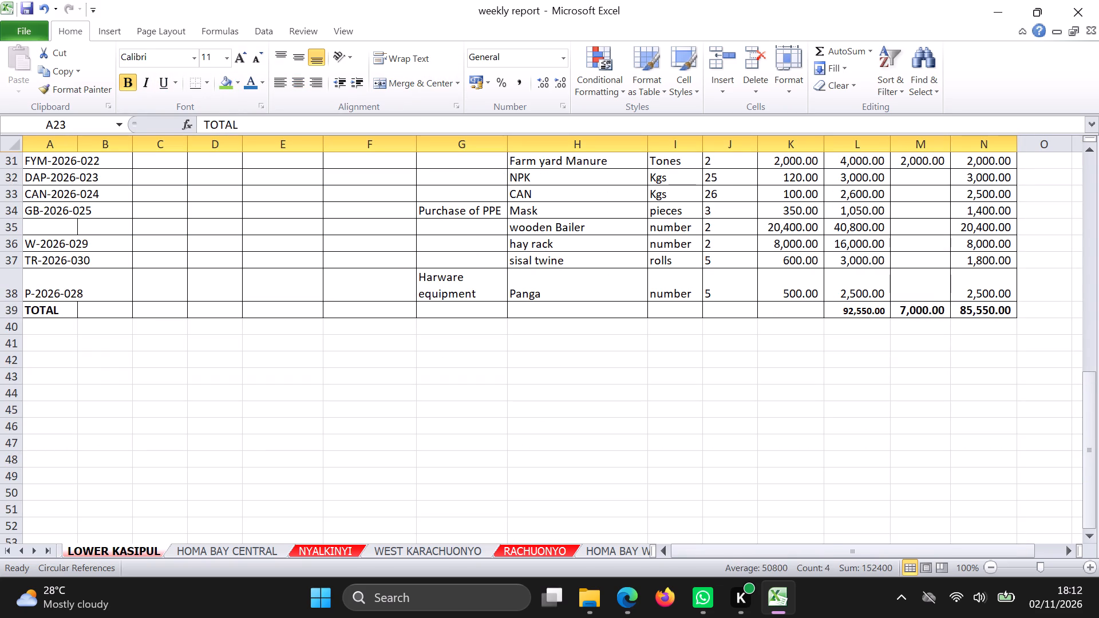
left_click_drag(50, 312, 972, 308)
left_click(226, 81)
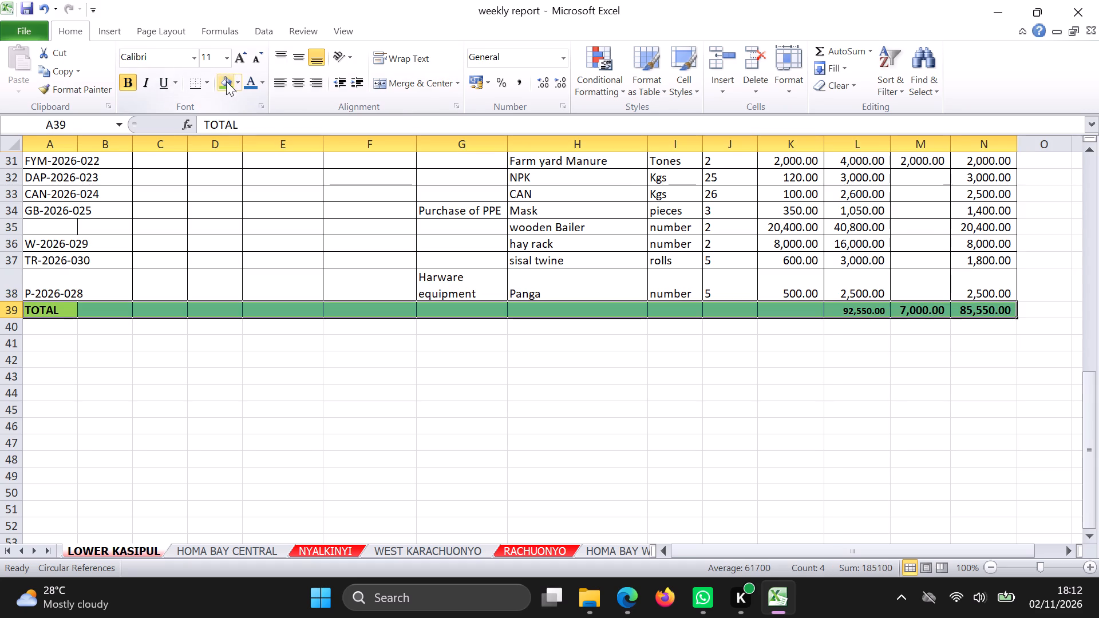
On the HOMA BAY CENTRAL sheet, fill the dairy project's TOTAL row, A23 to N23, with light green.
left_click(195, 554)
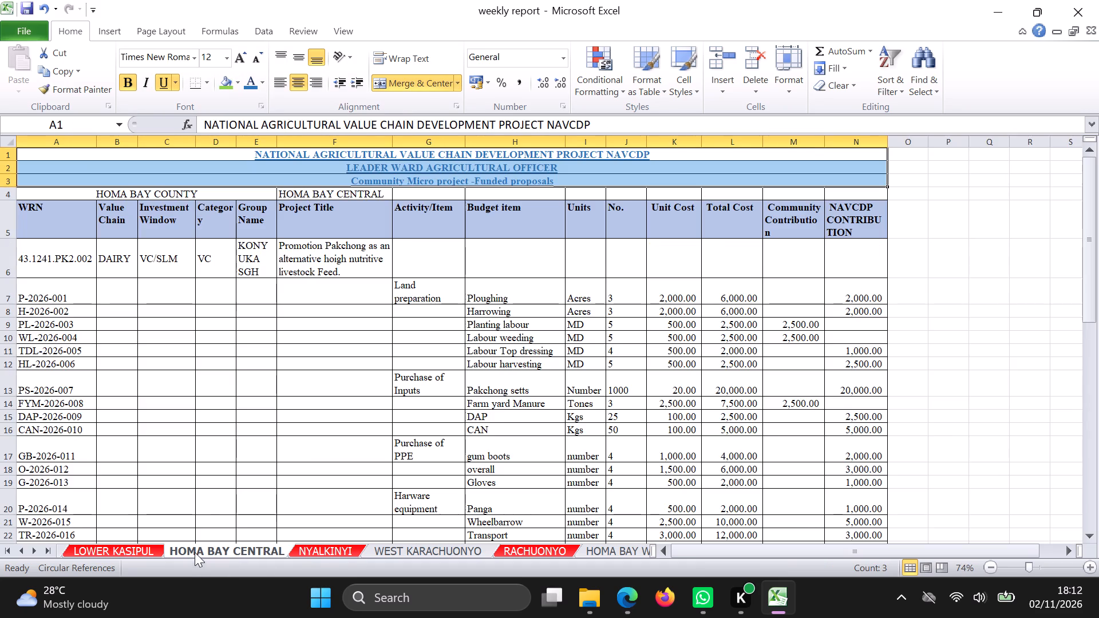
scroll(166, 338, "up", 1)
scroll(166, 338, "down", 3)
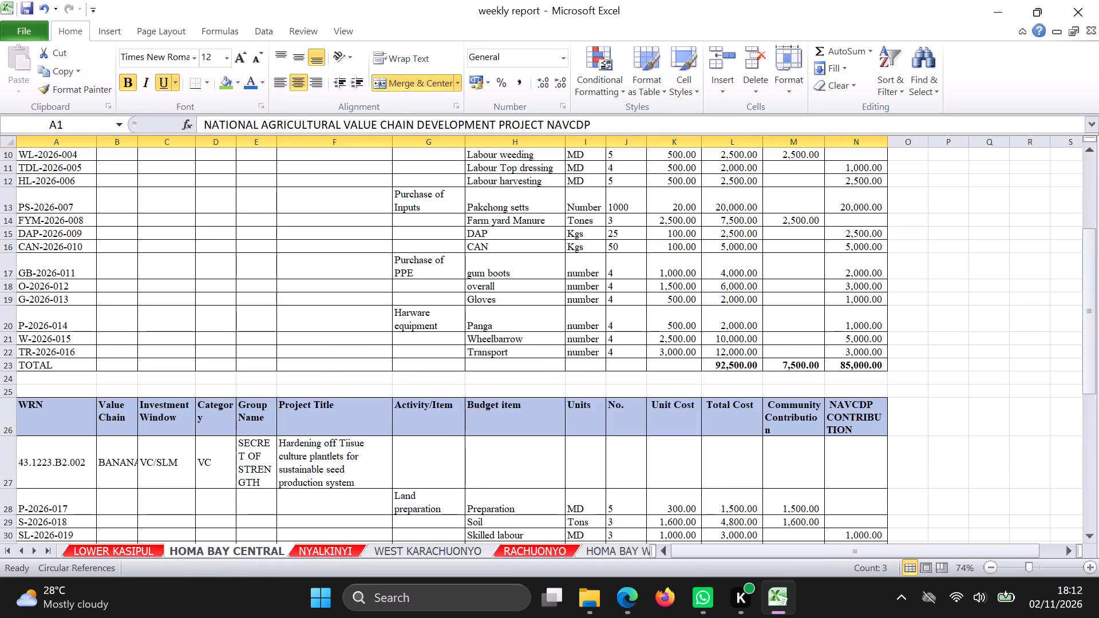
left_click_drag(47, 366, 836, 365)
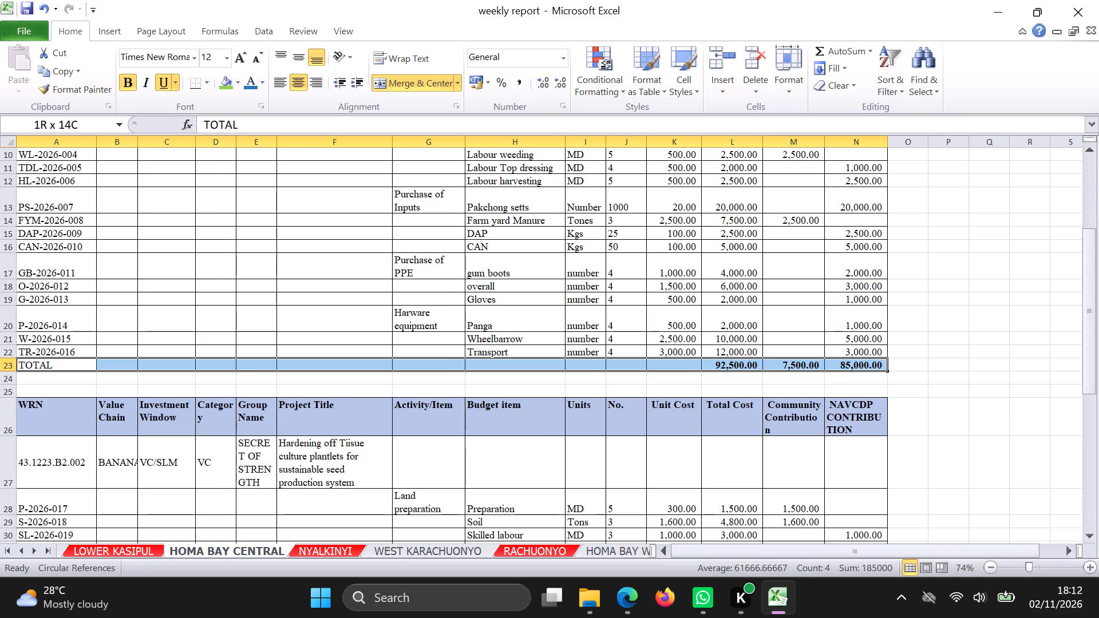
left_click(228, 85)
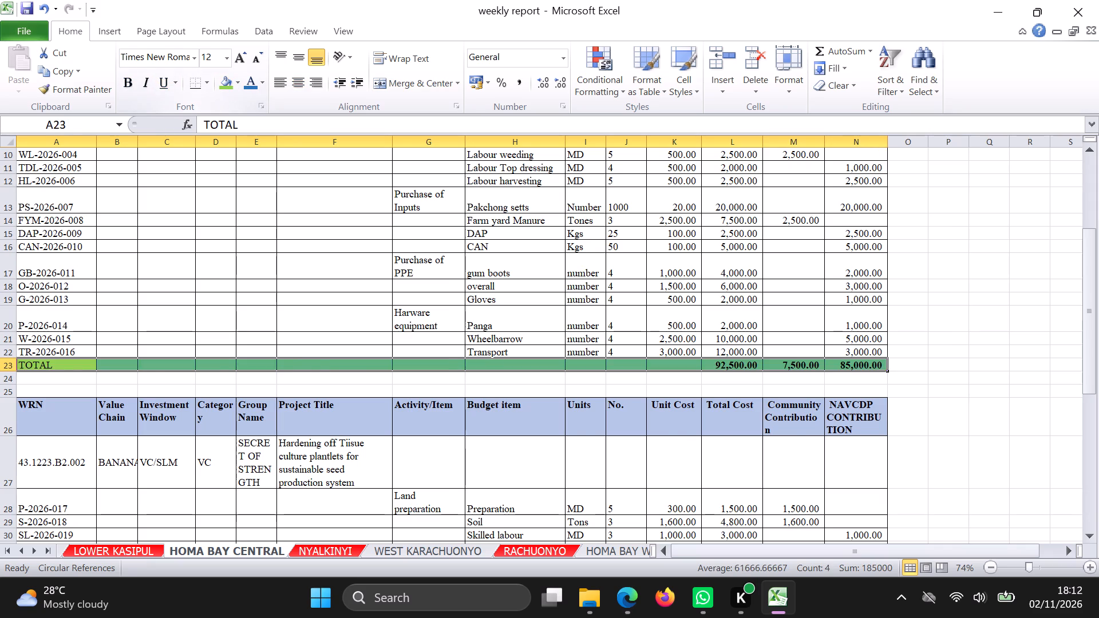
Fill the HOMA BAY CENTRAL banana project's TOTAL row, A47 to N47, with light green.
scroll(239, 319, "down", 8)
left_click_drag(60, 352, 74, 347)
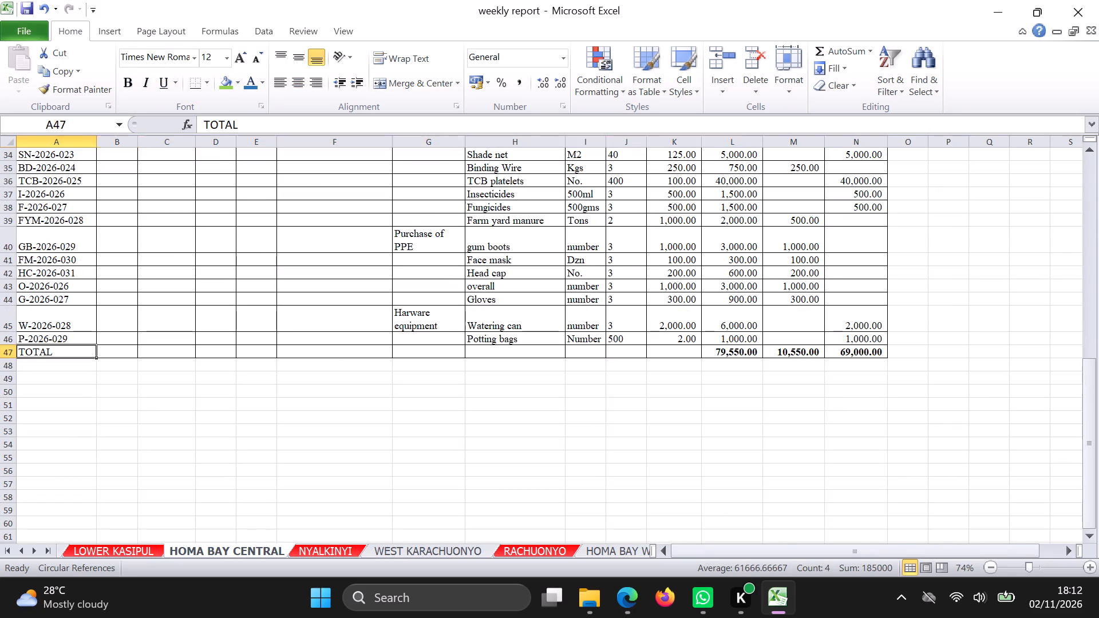
left_click_drag(74, 347, 847, 351)
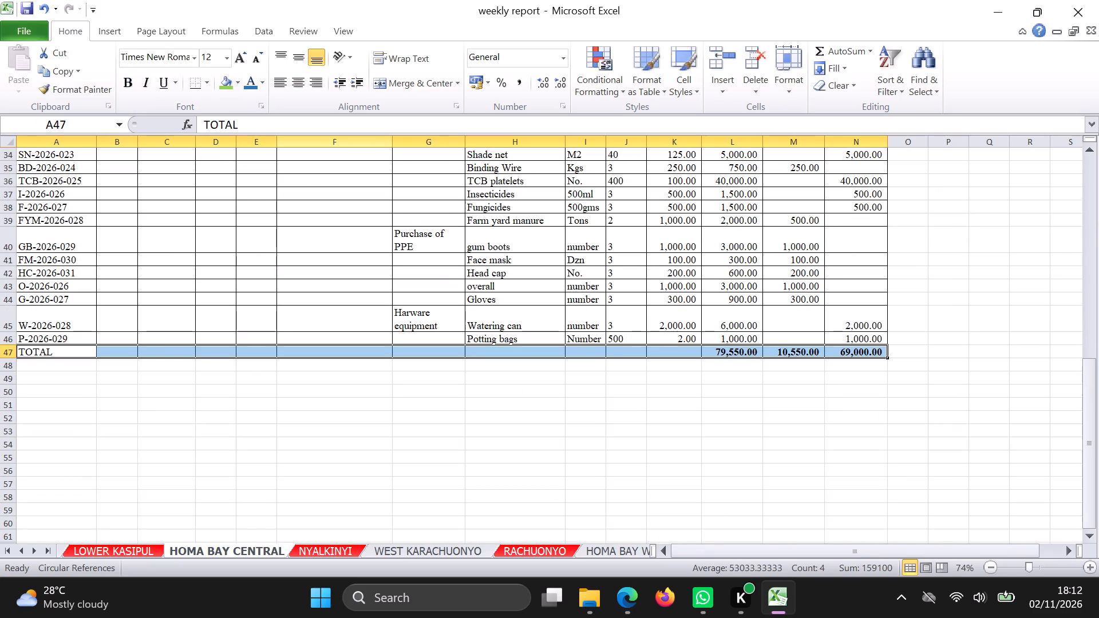
left_click(226, 77)
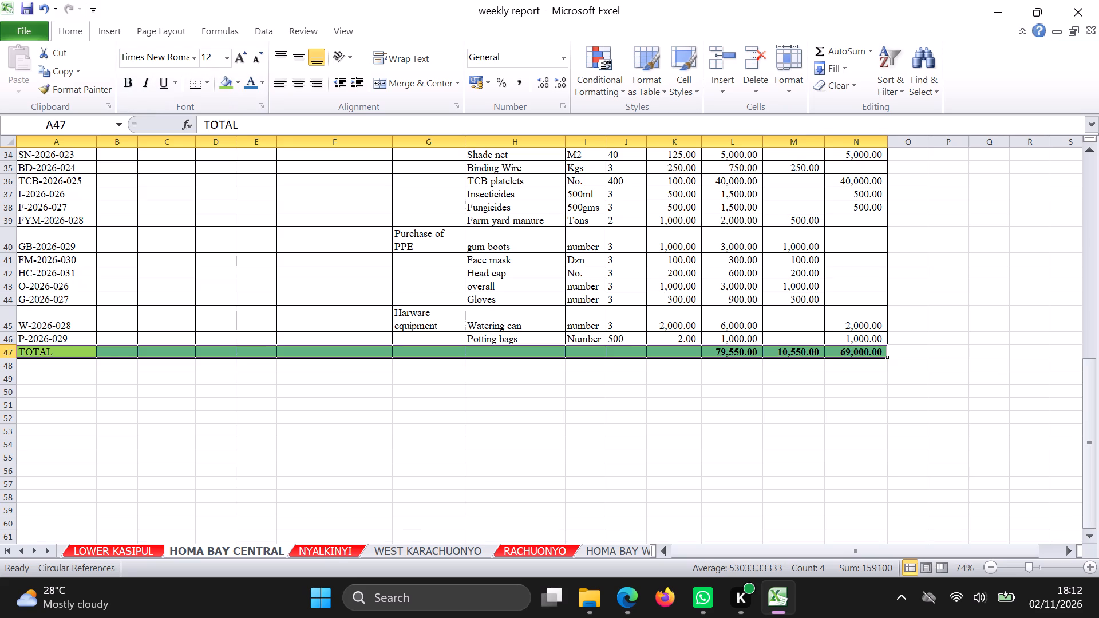
On the NYALKINYI sheet, fill the first project's TOTAL row, A23 to N23, with light green.
left_click(328, 553)
scroll(218, 338, "down", 6)
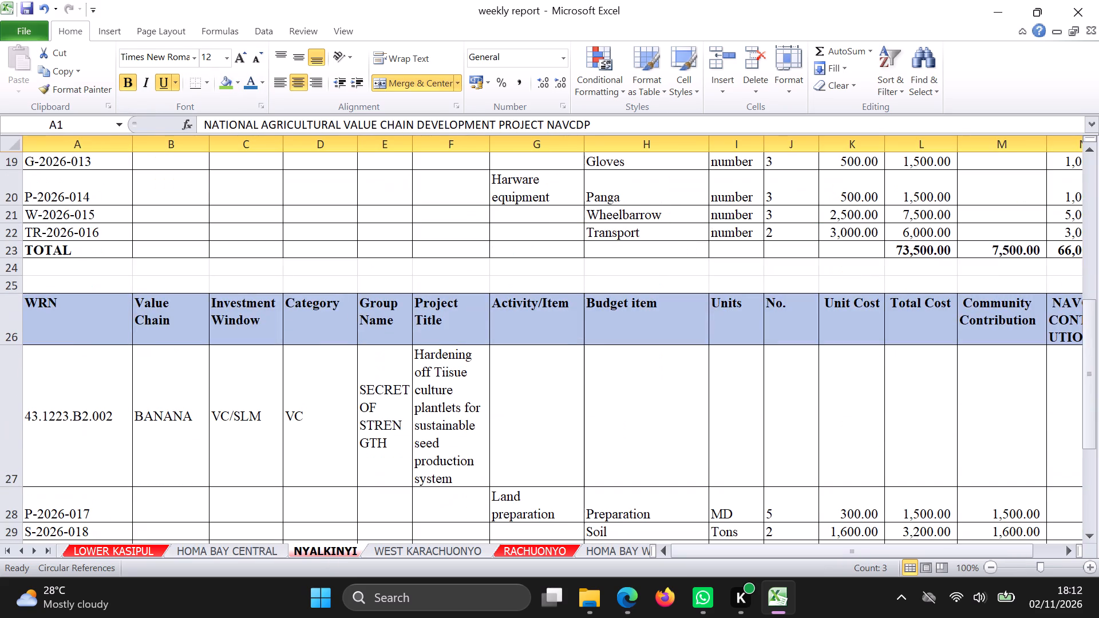
left_click_drag(41, 252, 884, 244)
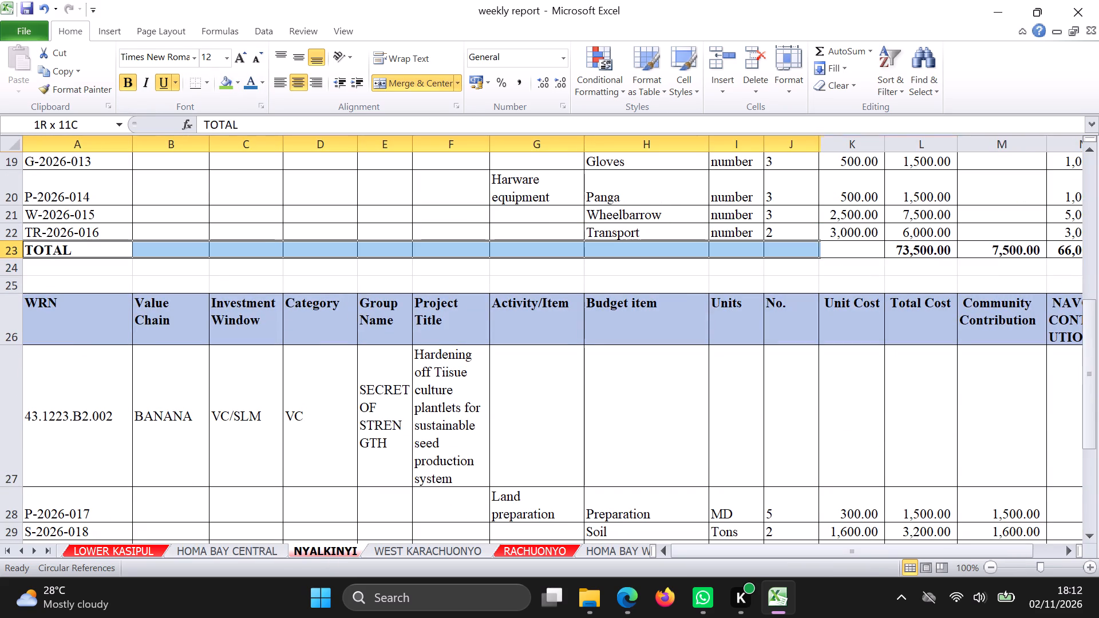
left_click_drag(884, 244, 991, 260)
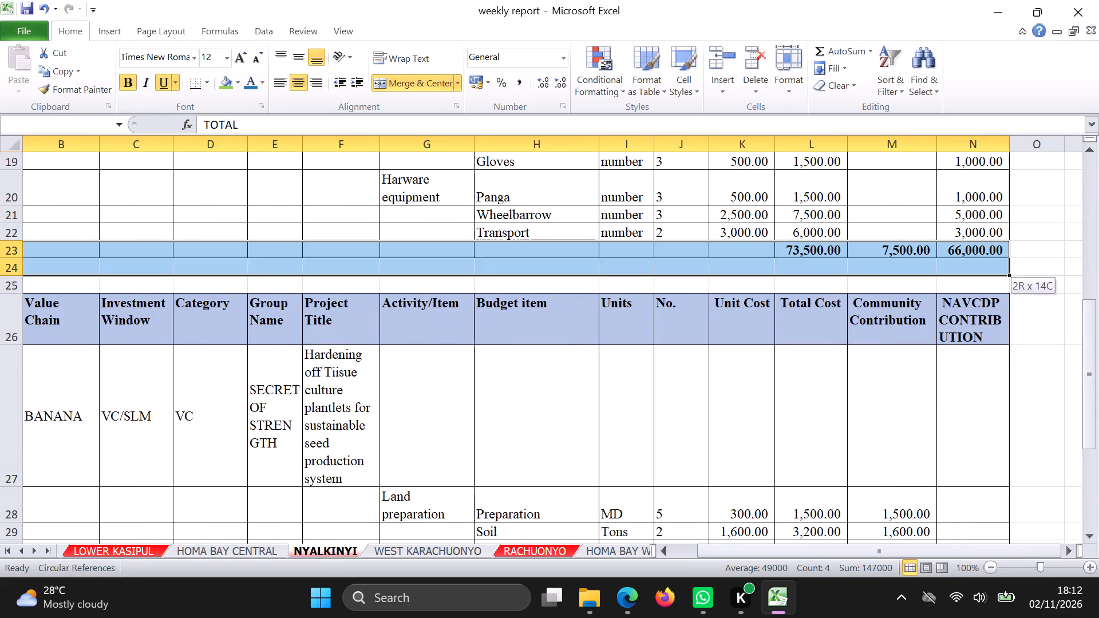
left_click_drag(991, 260, 988, 256)
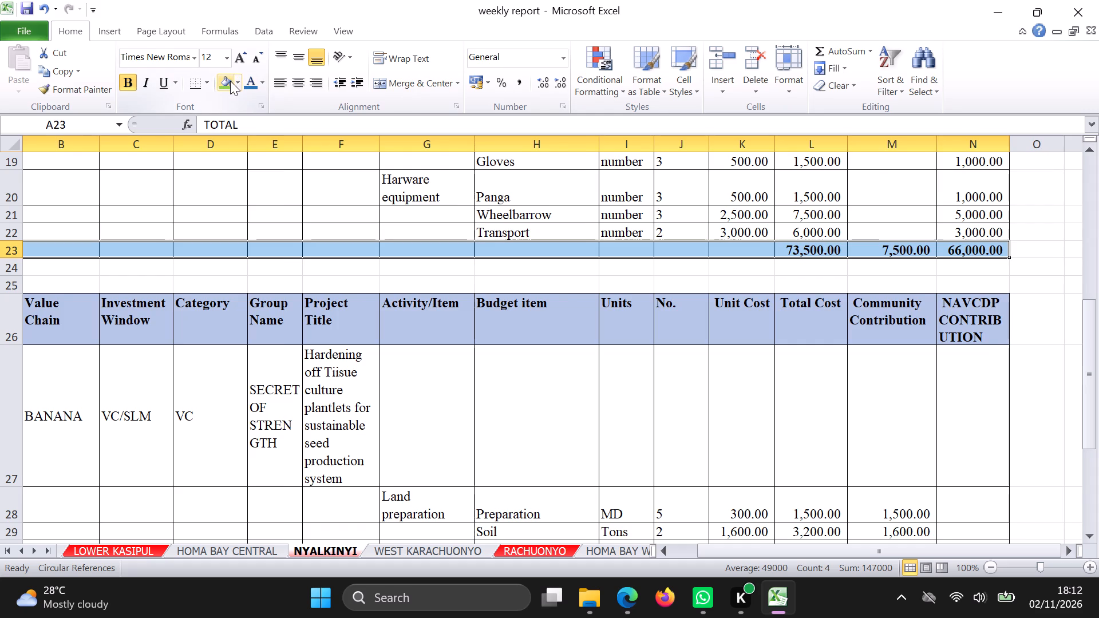
left_click(230, 81)
Fill the NYALKINYI banana project's TOTAL row, A47 to N47, with light green.
scroll(208, 462, "down", 6)
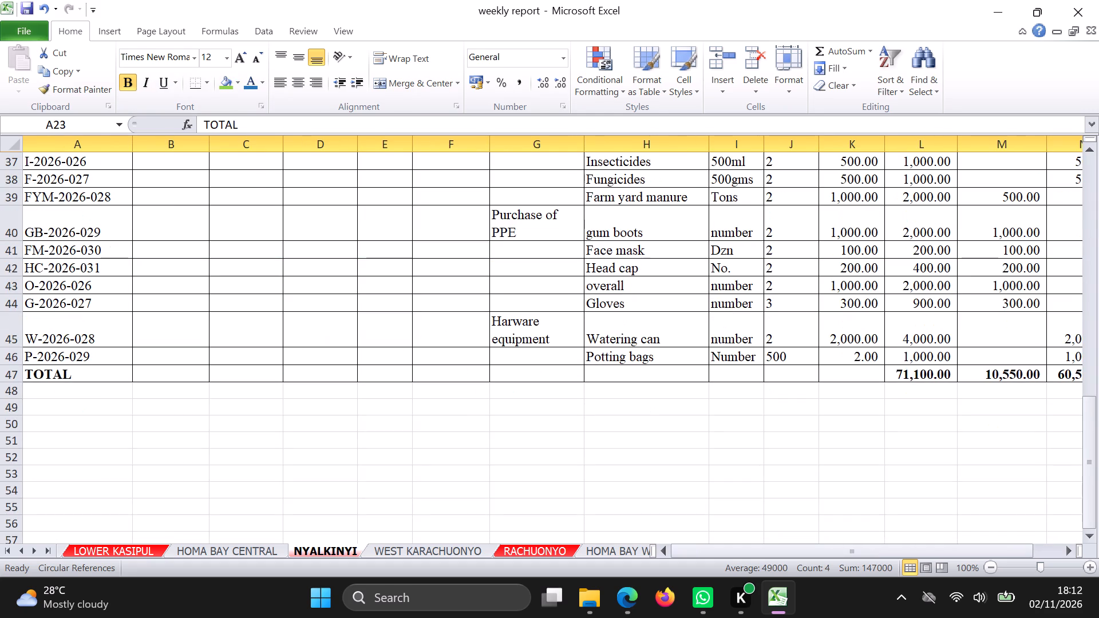
left_click_drag(64, 374, 877, 345)
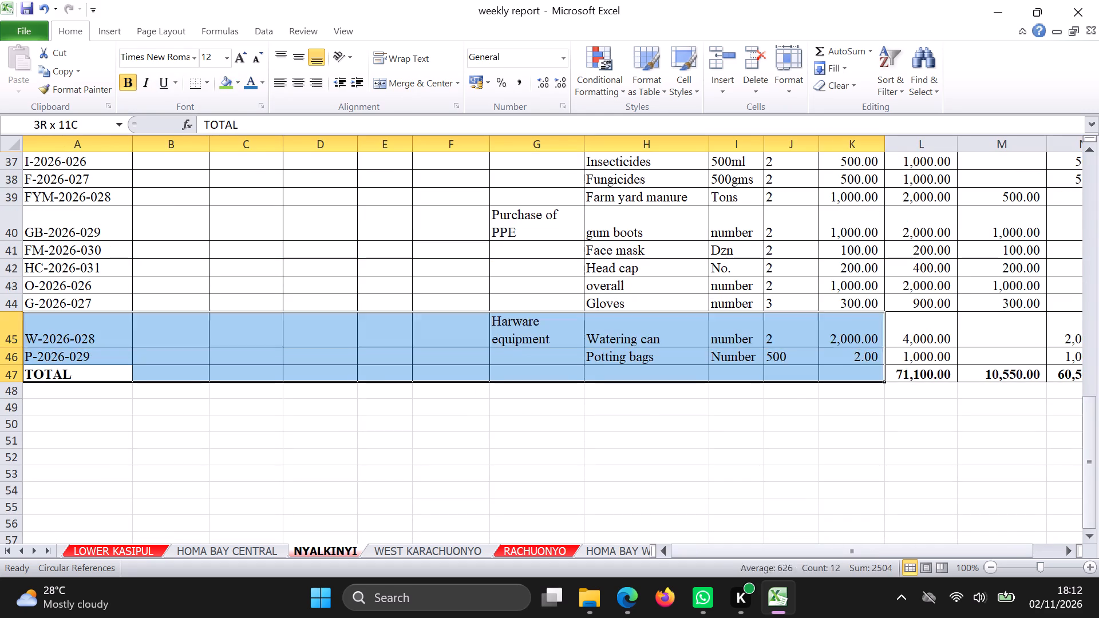
left_click_drag(877, 345, 1060, 377)
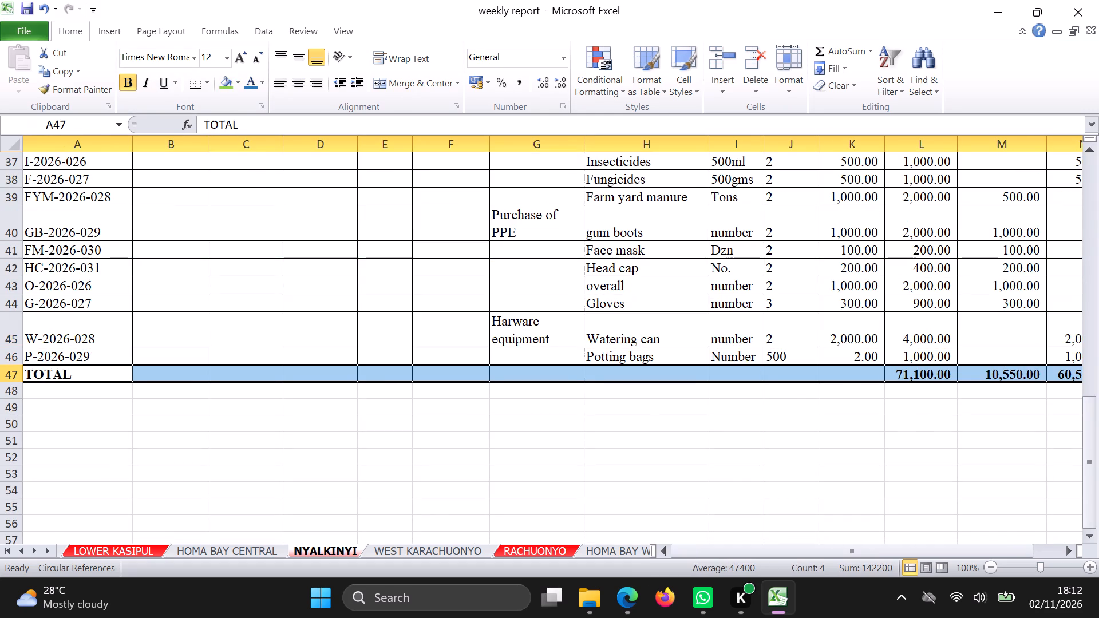
left_click(227, 84)
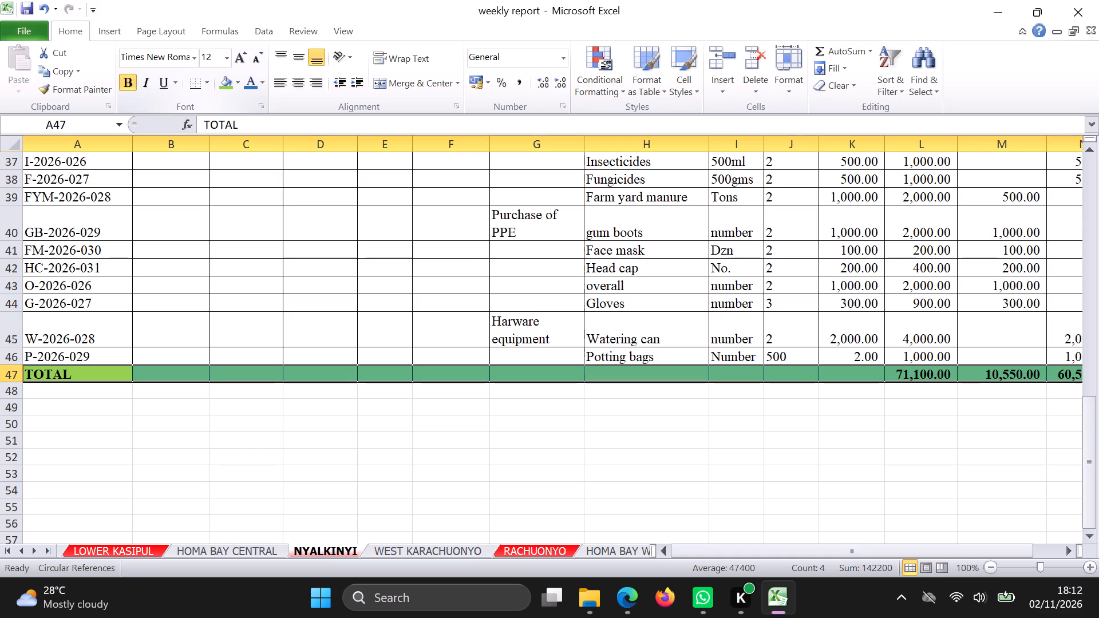
On the WEST KARACHUONYO sheet, fill the first project's TOTAL row, A14 to N14, with light green.
scroll(335, 297, "down", 5)
left_click(402, 552)
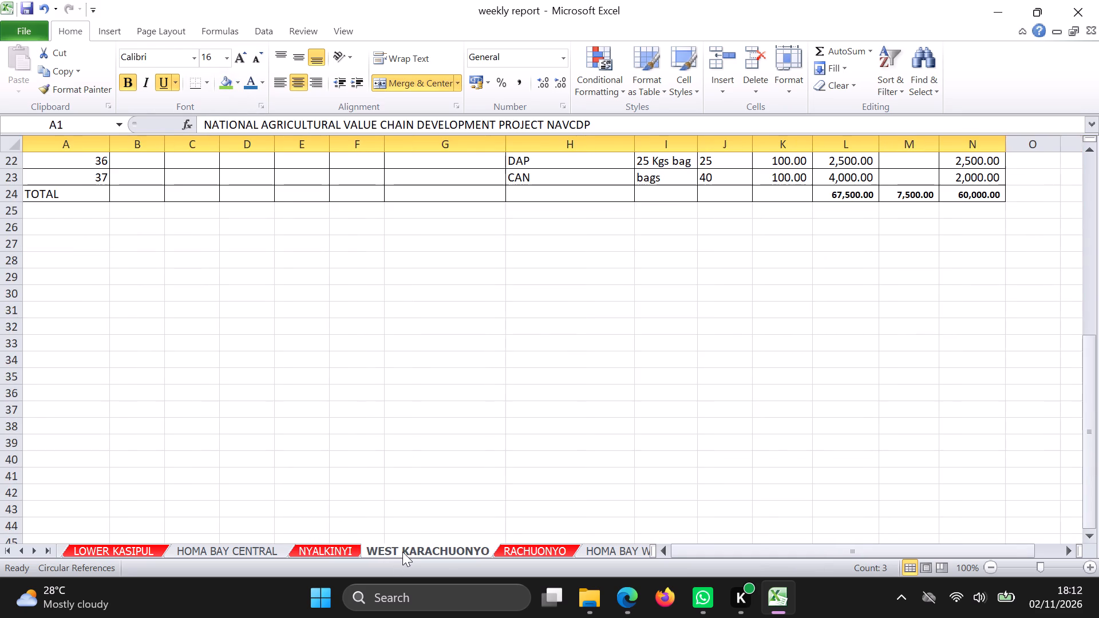
scroll(382, 473, "up", 5)
scroll(230, 415, "down", 1)
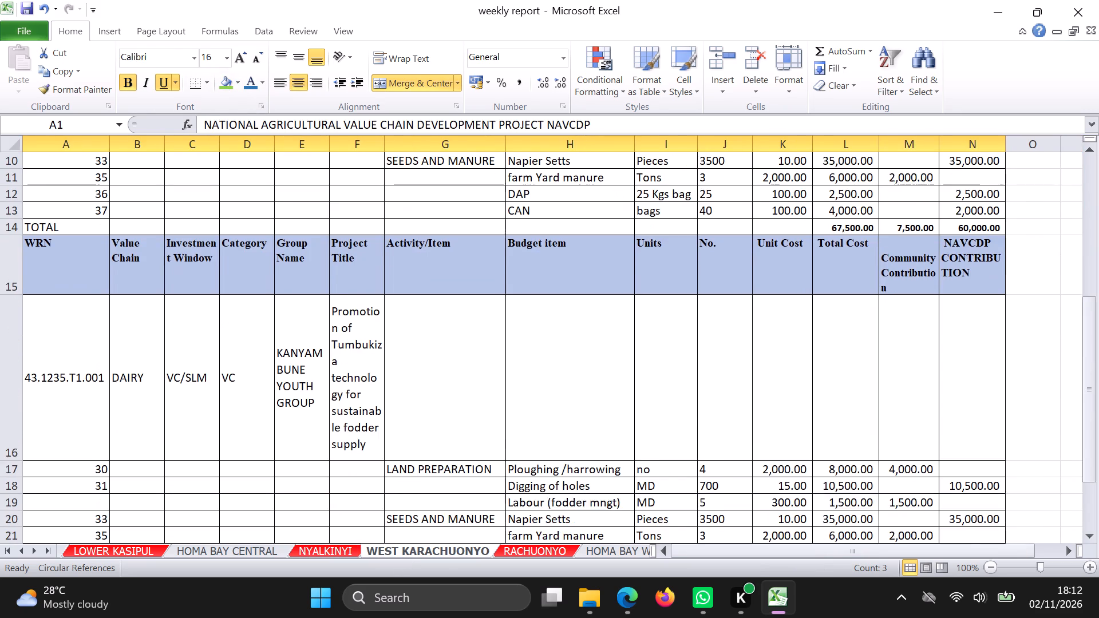
scroll(230, 415, "up", 2)
scroll(96, 466, "down", 3)
scroll(64, 308, "up", 1)
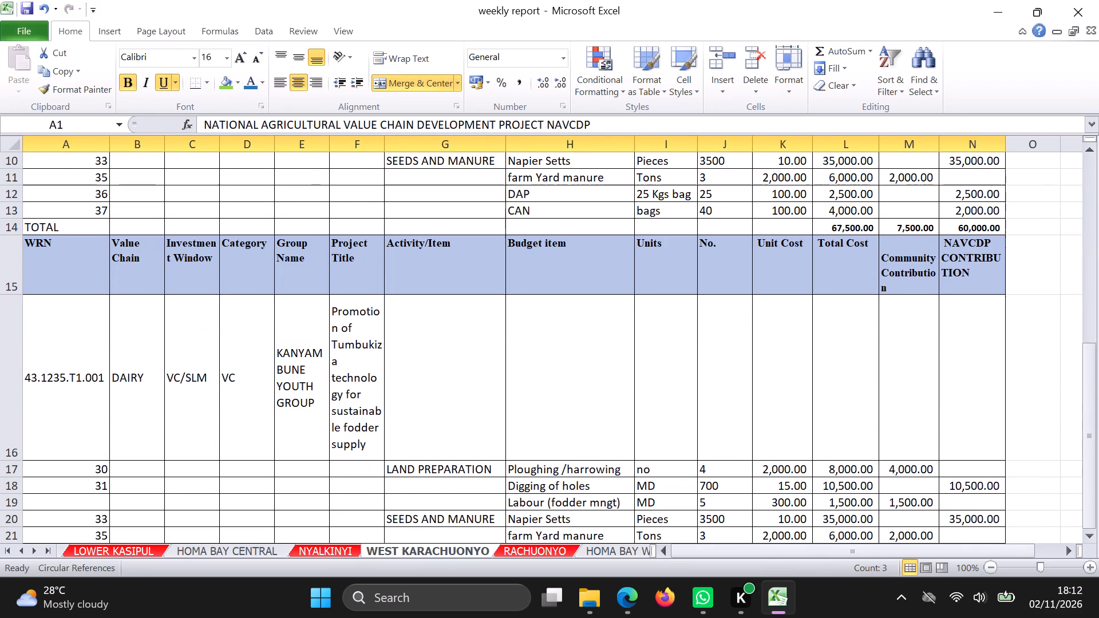
left_click_drag(42, 226, 871, 237)
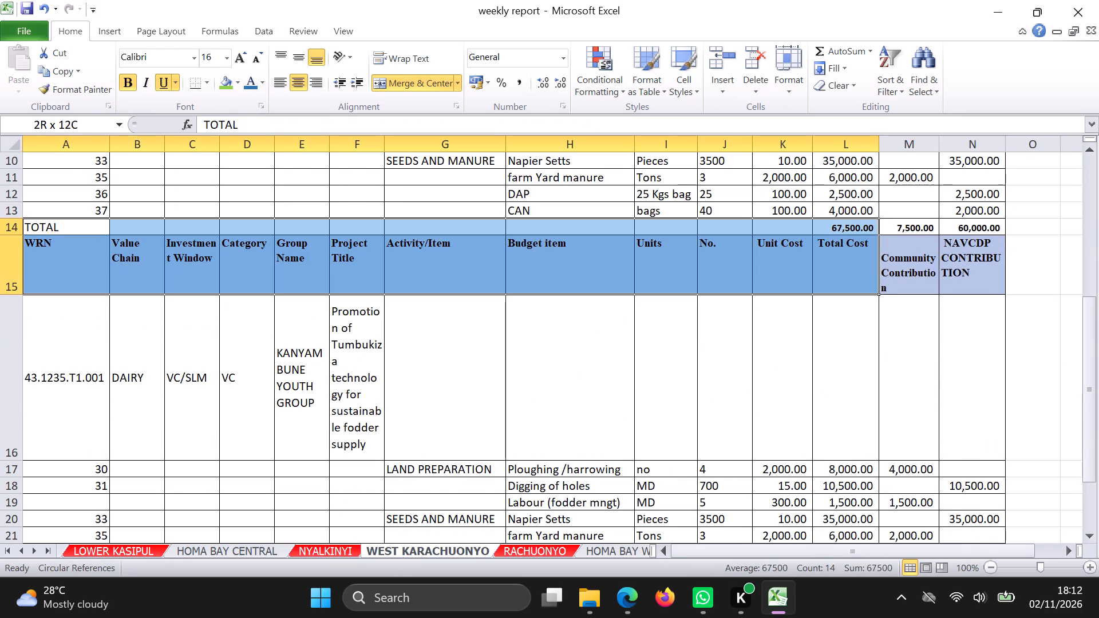
left_click_drag(871, 237, 984, 227)
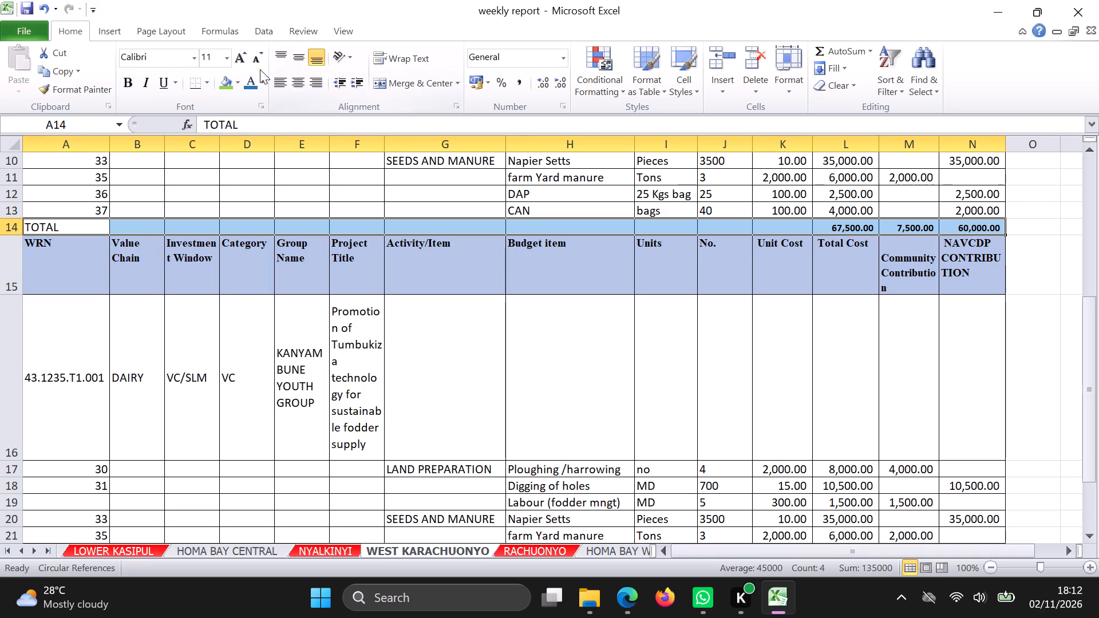
left_click(224, 78)
Fill the WEST KARACHUONYO second project's TOTAL row, A24 to N24, with light green.
scroll(329, 224, "down", 5)
scroll(334, 274, "up", 2)
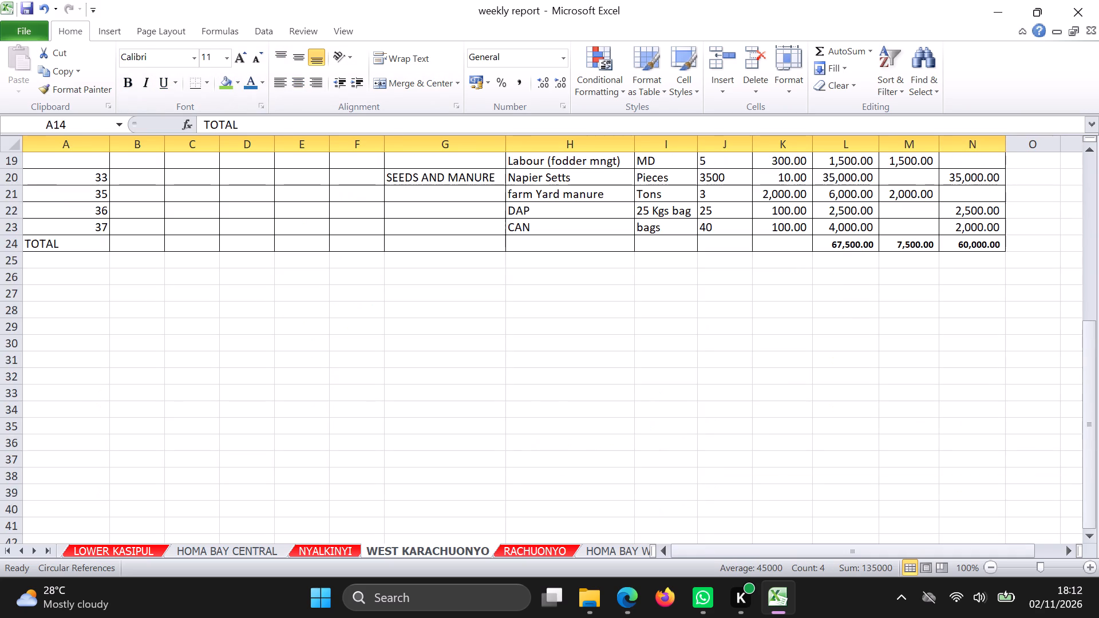
left_click_drag(58, 247, 894, 247)
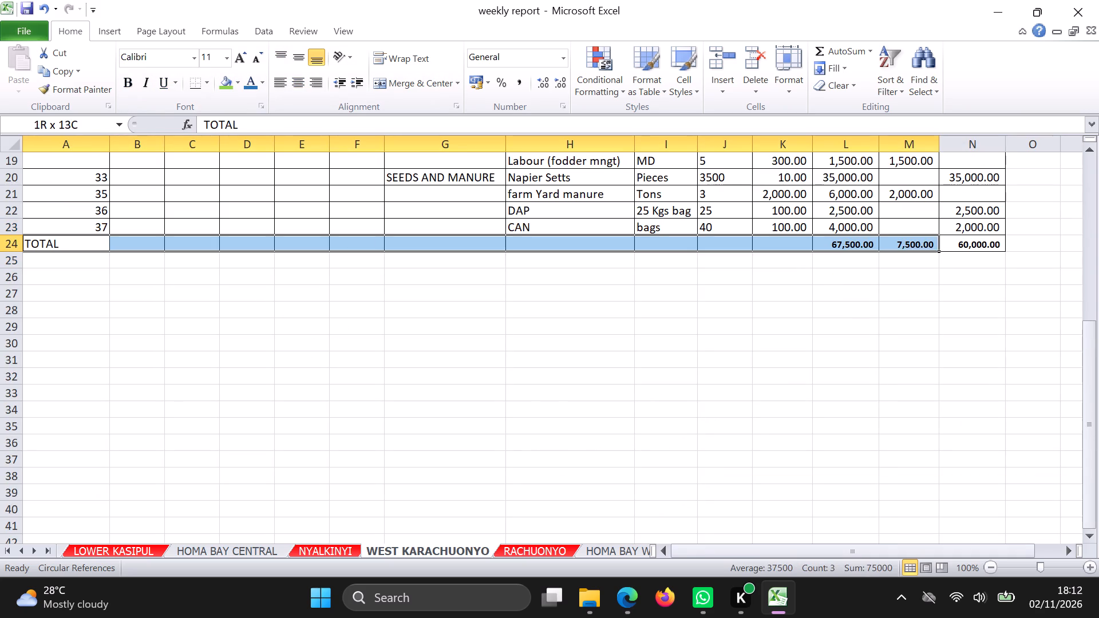
left_click_drag(894, 247, 964, 245)
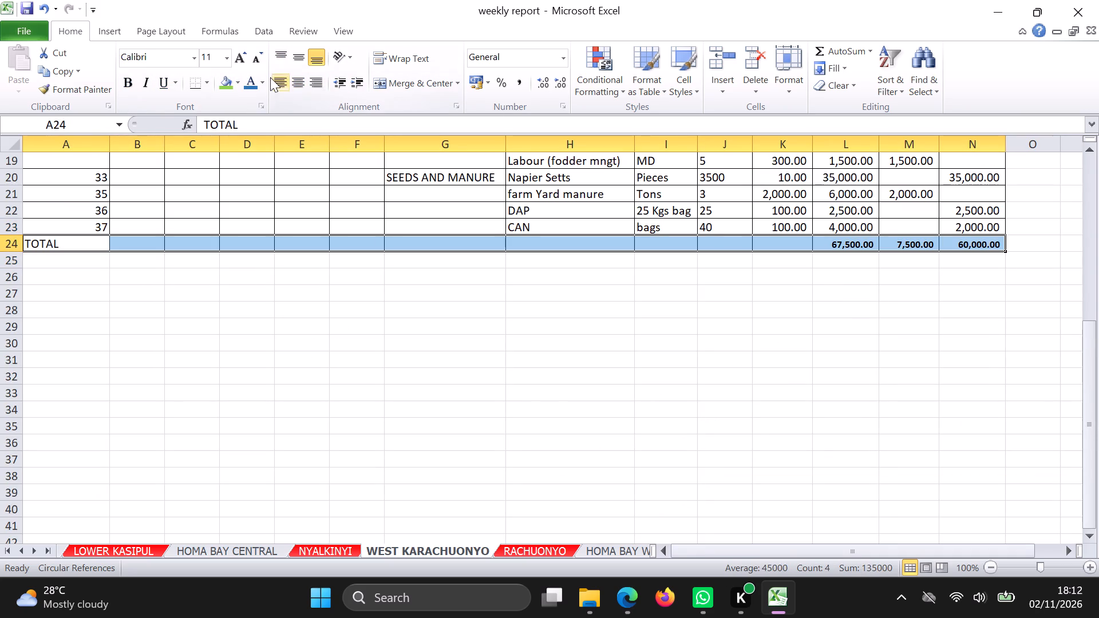
left_click(219, 81)
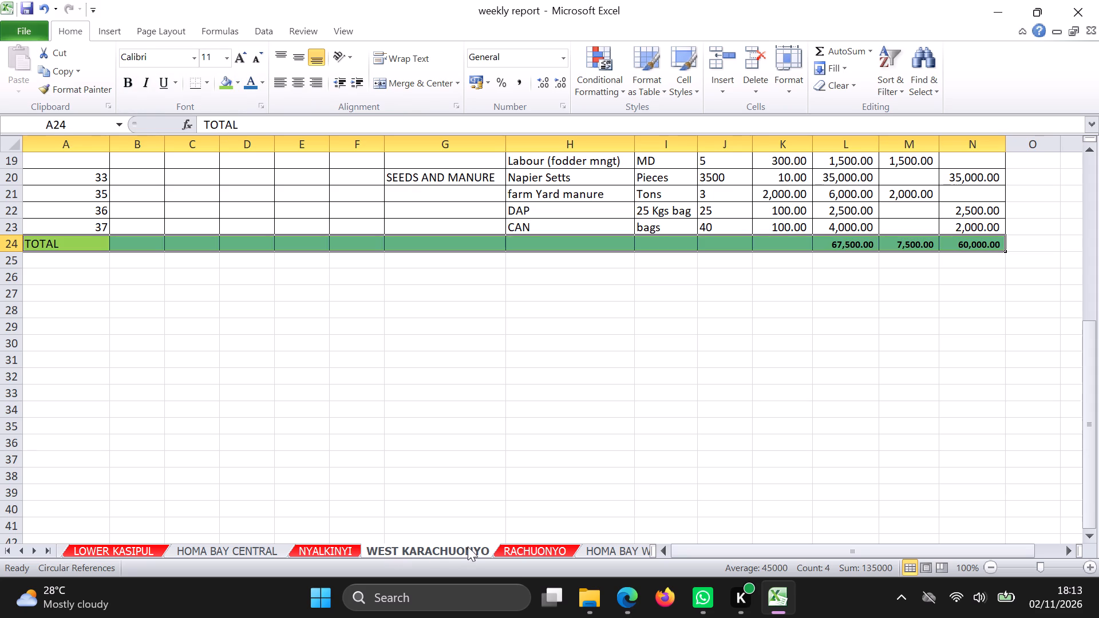
On the RACHUONYO sheet, fill the first project's TOTAL row, A14 to N14, with light green.
left_click(532, 548)
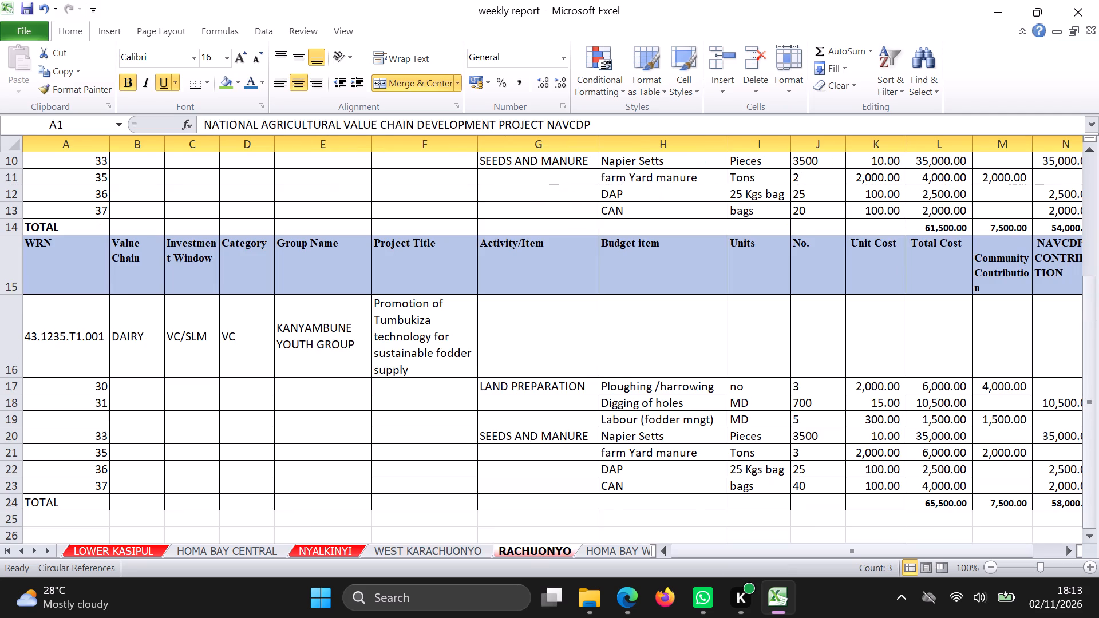
scroll(205, 274, "up", 1)
left_click_drag(49, 276, 307, 292)
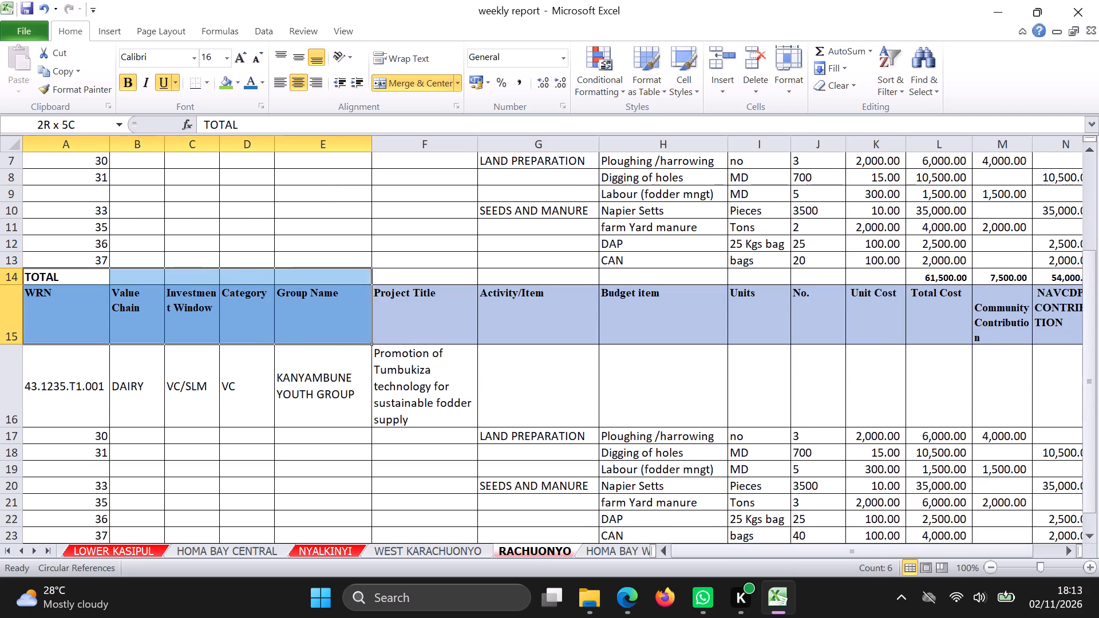
left_click_drag(307, 292, 1059, 279)
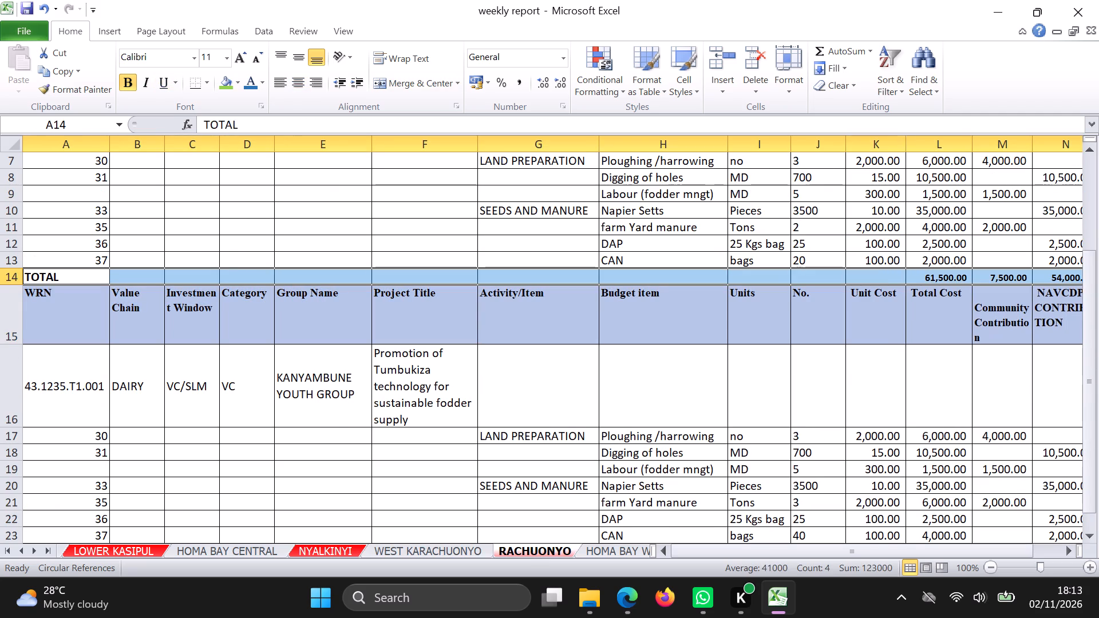
left_click(224, 85)
Fill the RACHUONYO second project's TOTAL row, A24 to N24, with light green.
scroll(267, 316, "down", 6)
scroll(163, 277, "up", 3)
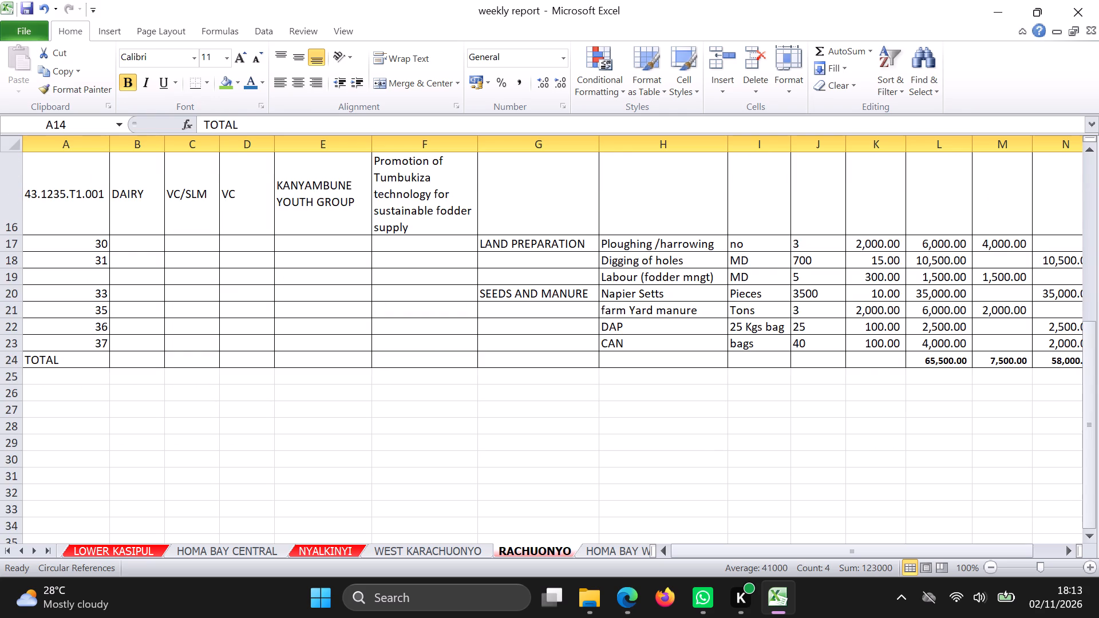
left_click_drag(45, 356, 1030, 375)
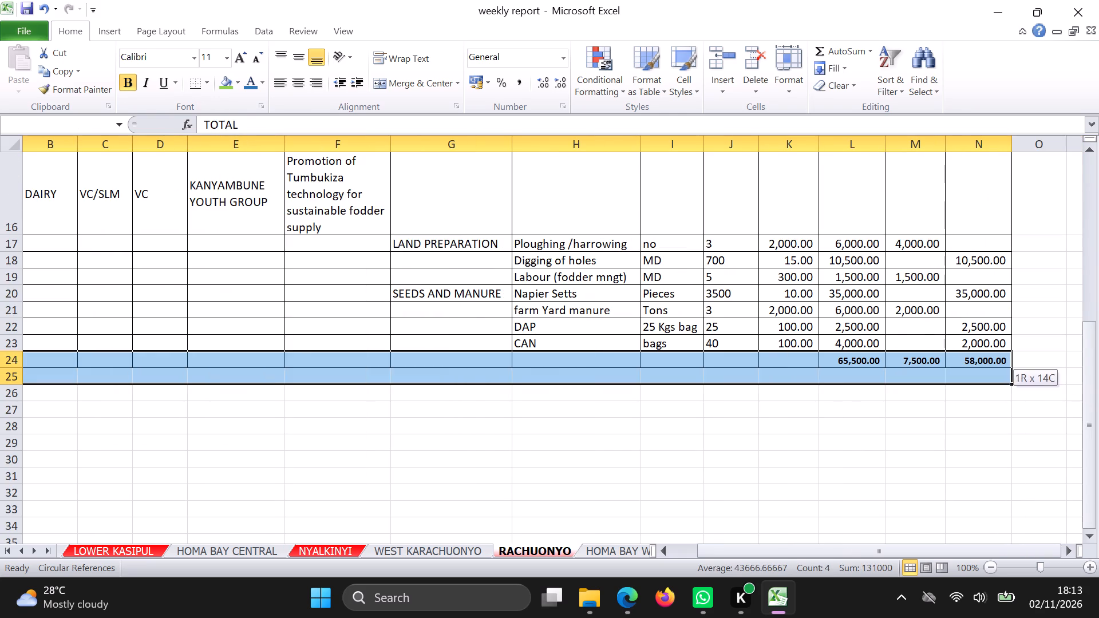
left_click_drag(1030, 375, 1003, 367)
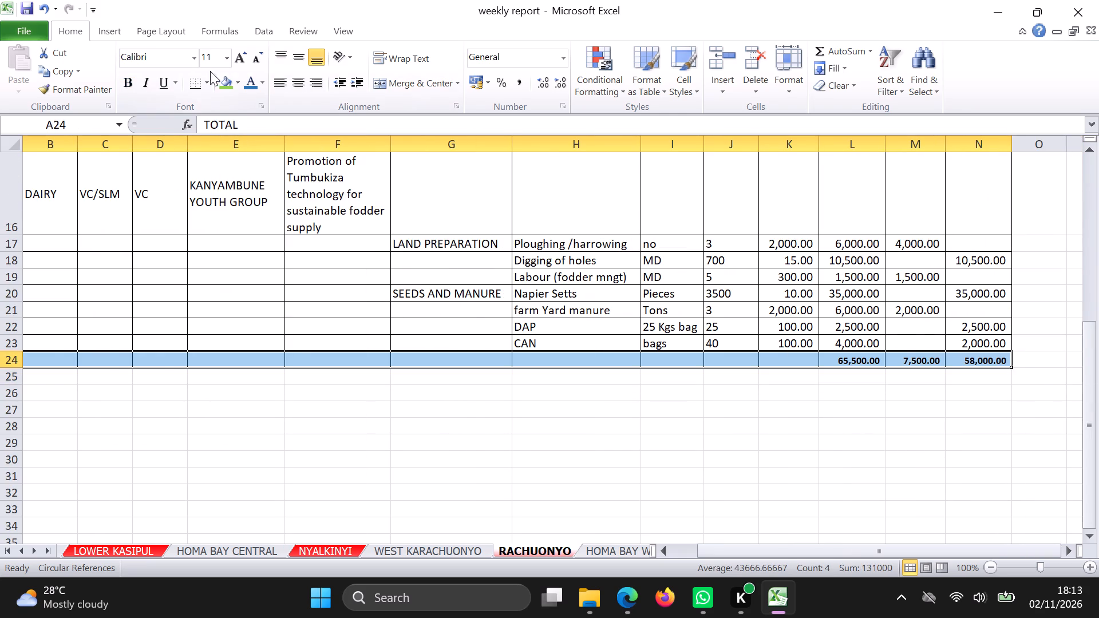
left_click(226, 84)
On the HOMA BAY WEST sheet, fill the banana project's TOTAL row, A23 to N23, with light green.
scroll(354, 266, "down", 4)
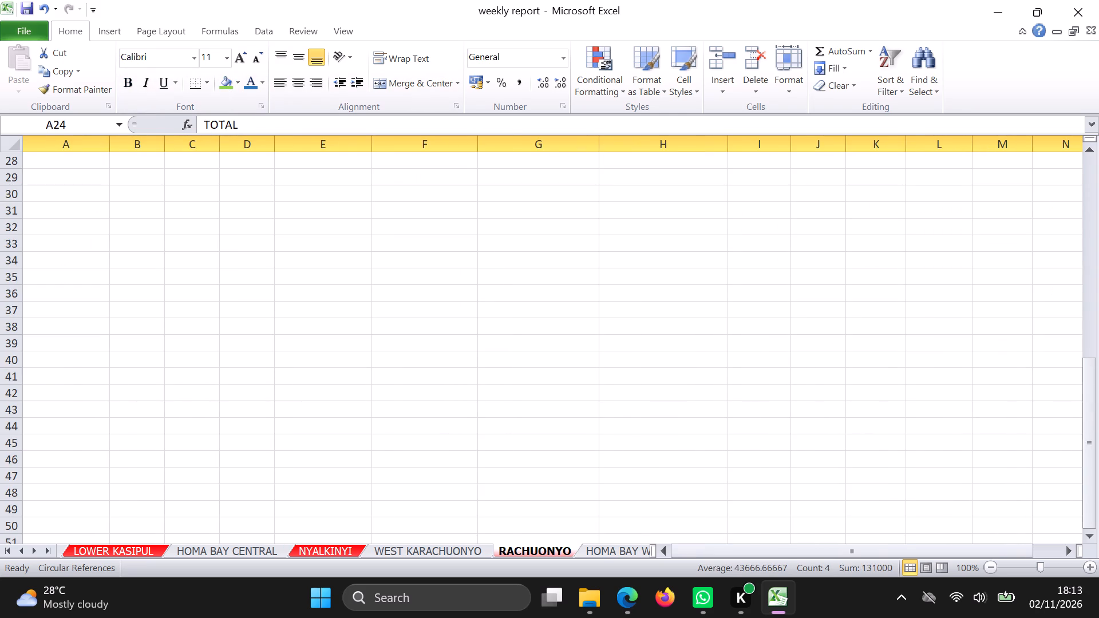
left_click(602, 543)
left_click(600, 550)
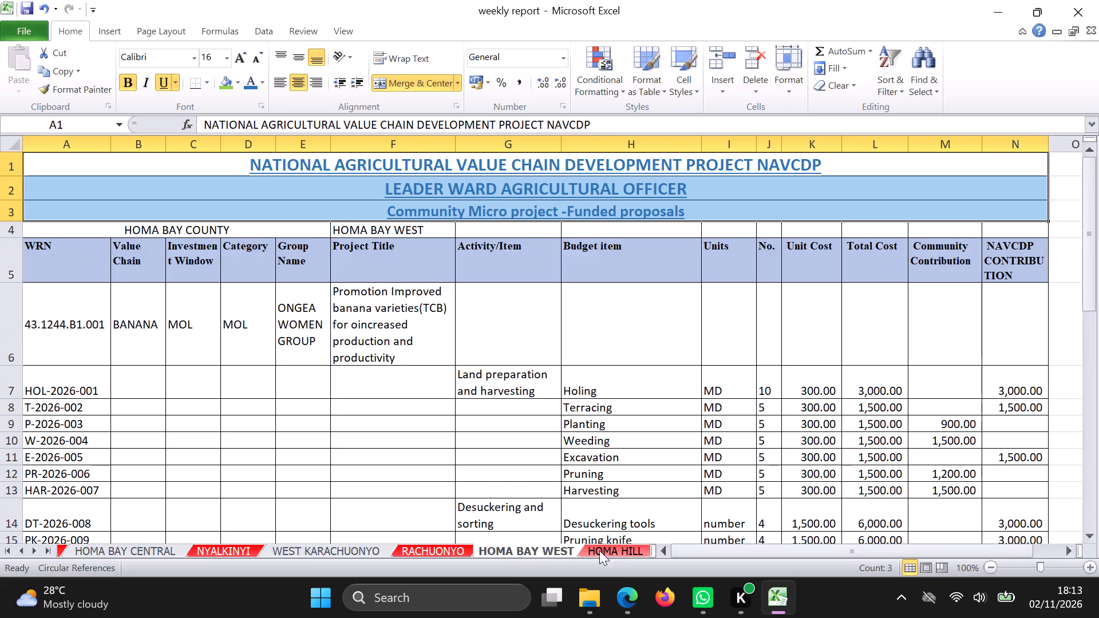
scroll(82, 391, "down", 4)
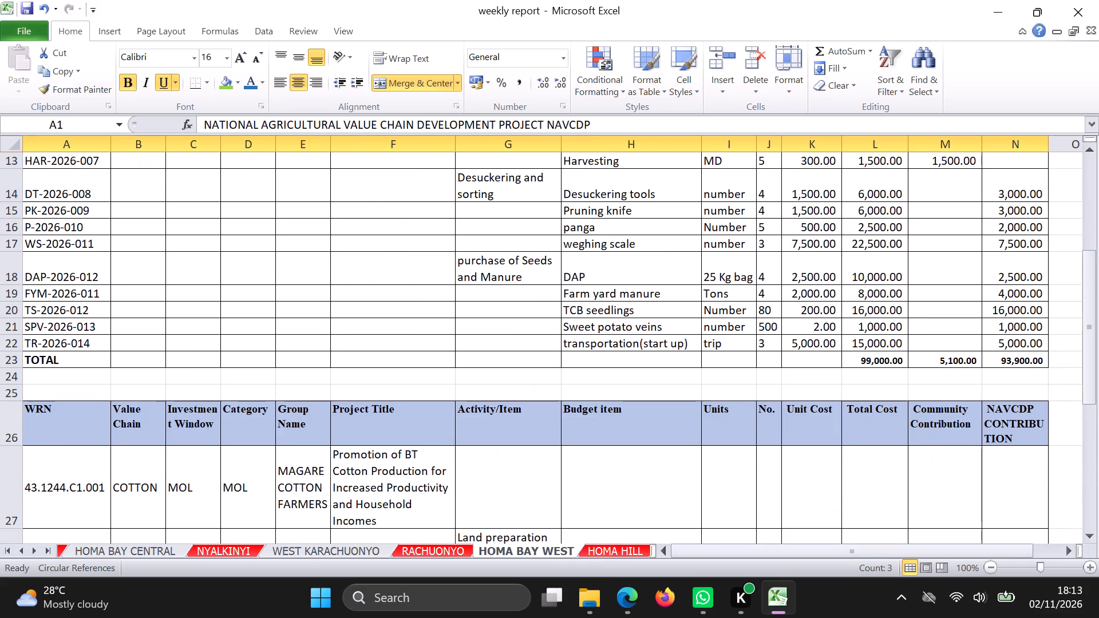
left_click_drag(44, 363, 994, 356)
left_click(217, 76)
Fill the HOMA BAY WEST cotton project's TOTAL row, A48 to N48, with light green.
scroll(240, 213, "down", 5)
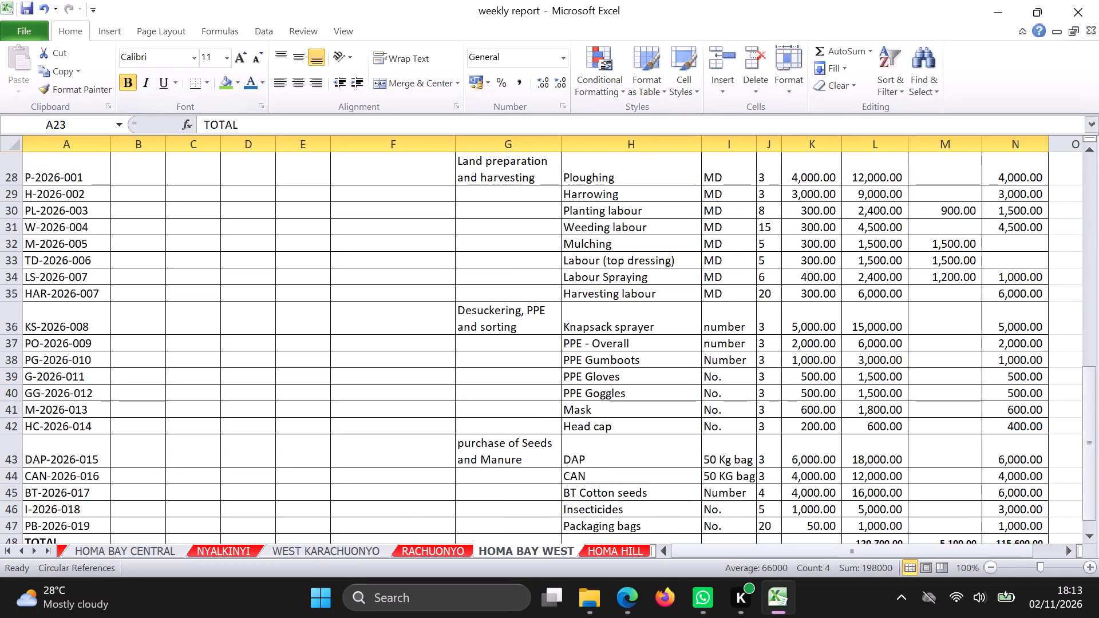
scroll(163, 348, "down", 3)
left_click_drag(37, 356, 978, 365)
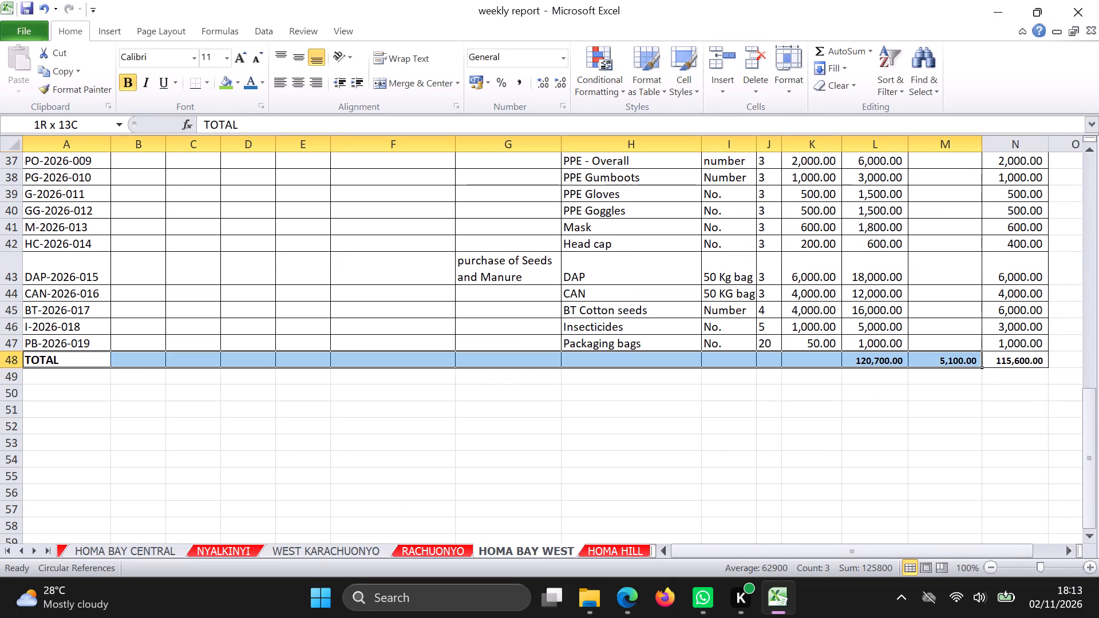
left_click_drag(978, 365, 1001, 359)
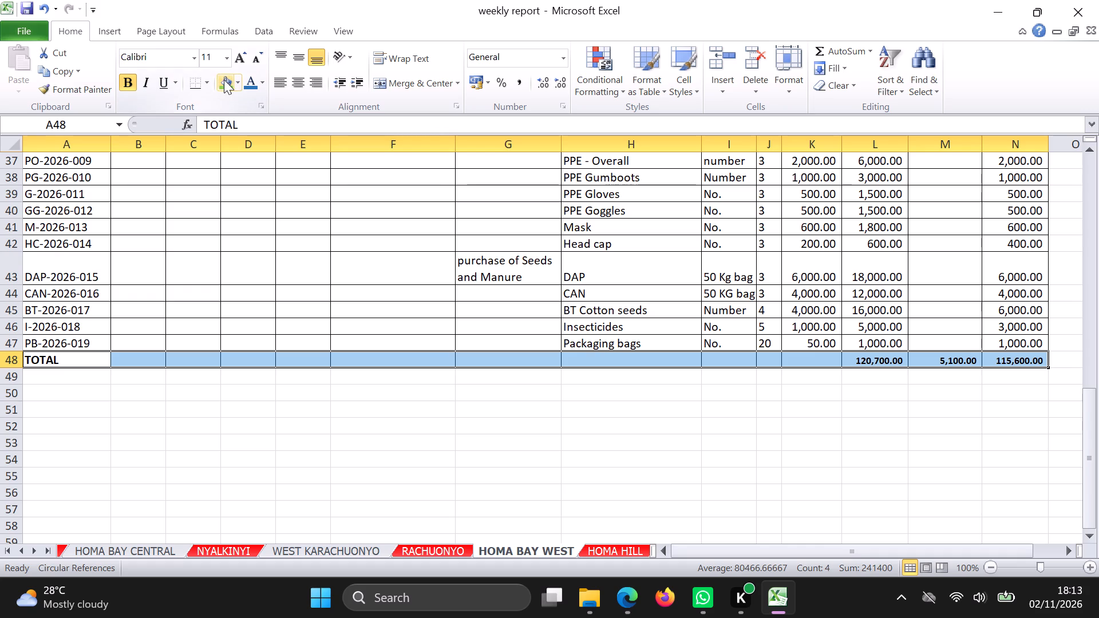
left_click(224, 80)
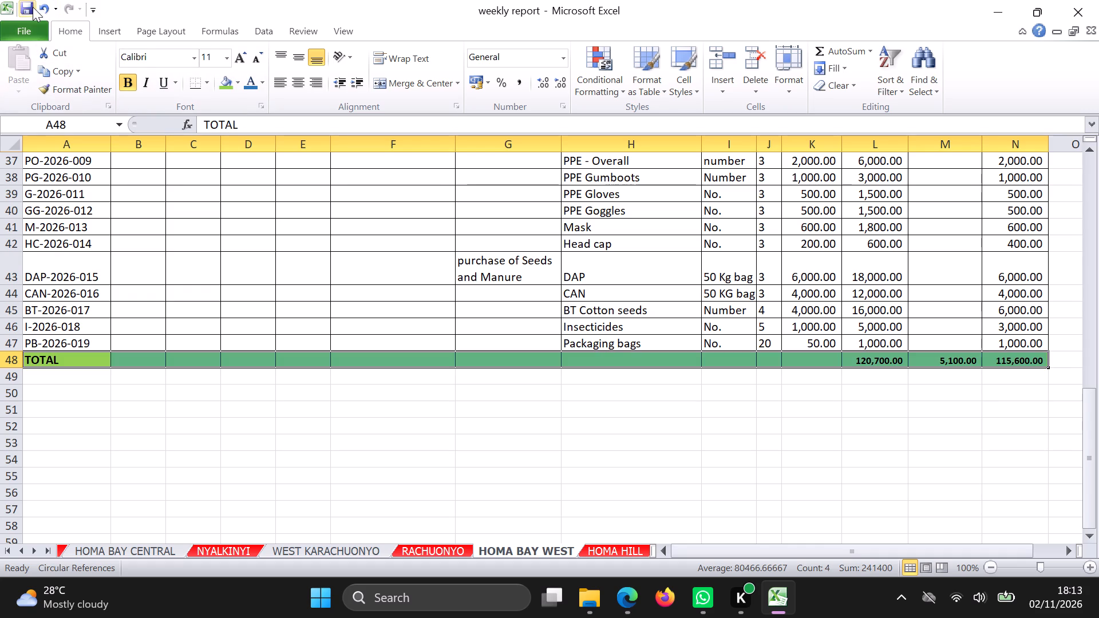
Save the weekly report workbook.
left_click(24, 7)
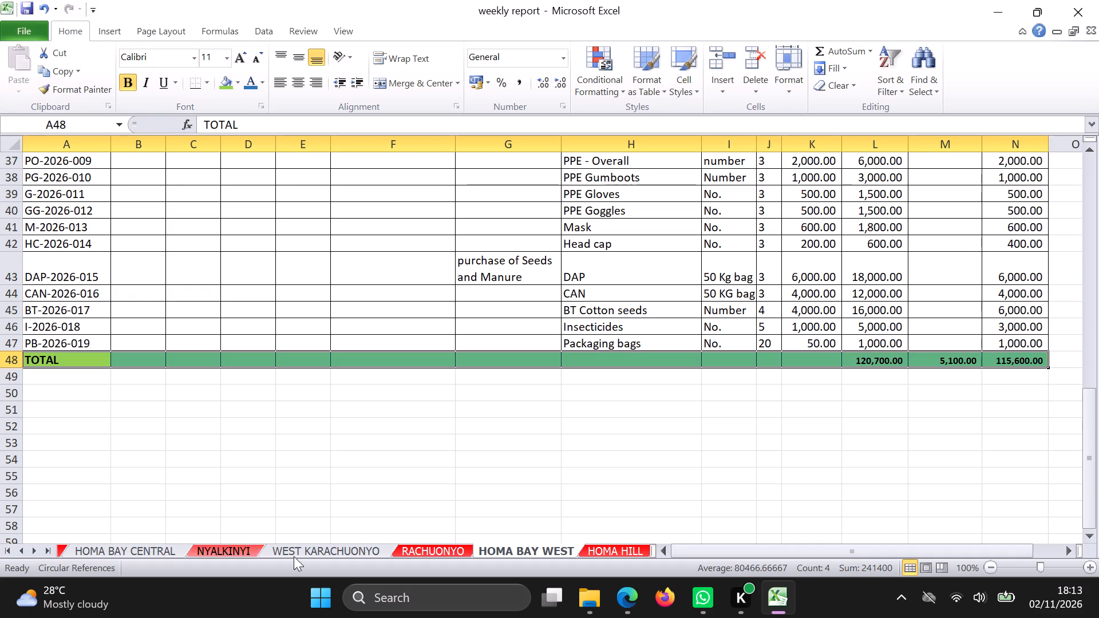
On the HOMA HILL sheet, fill the first project's TOTAL row, A22 to N22, with light green.
left_click(604, 550)
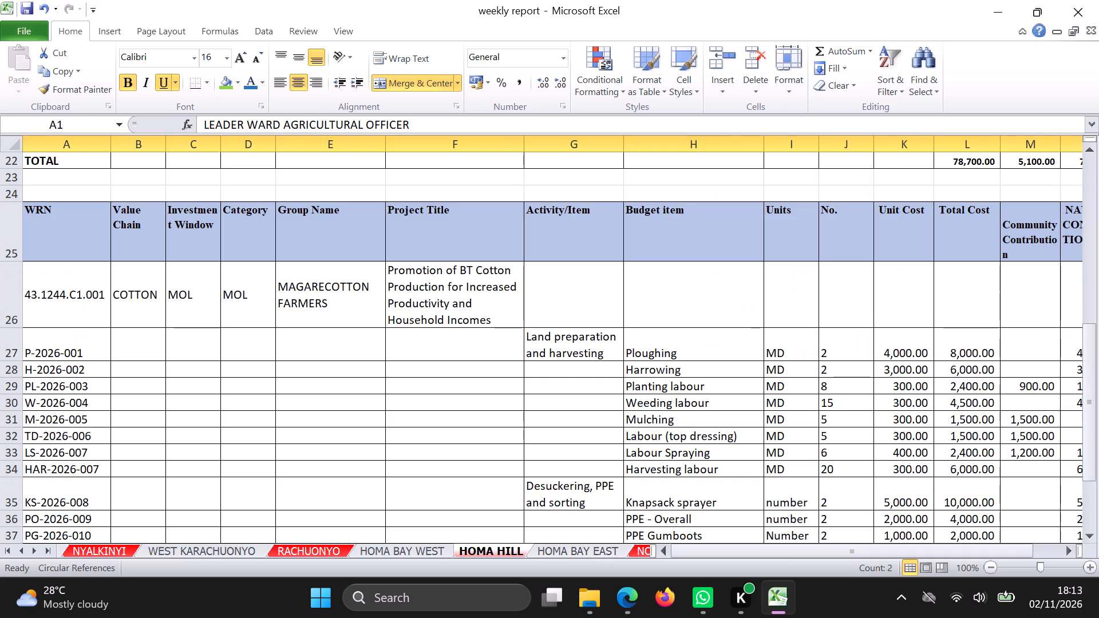
scroll(140, 292, "up", 1)
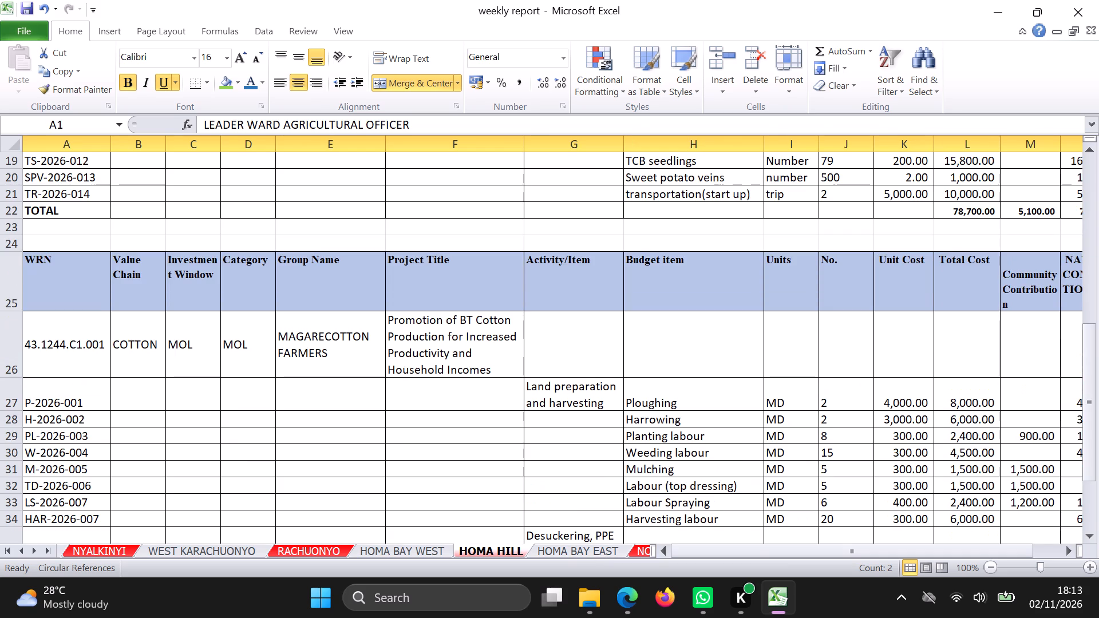
left_click_drag(57, 211, 816, 232)
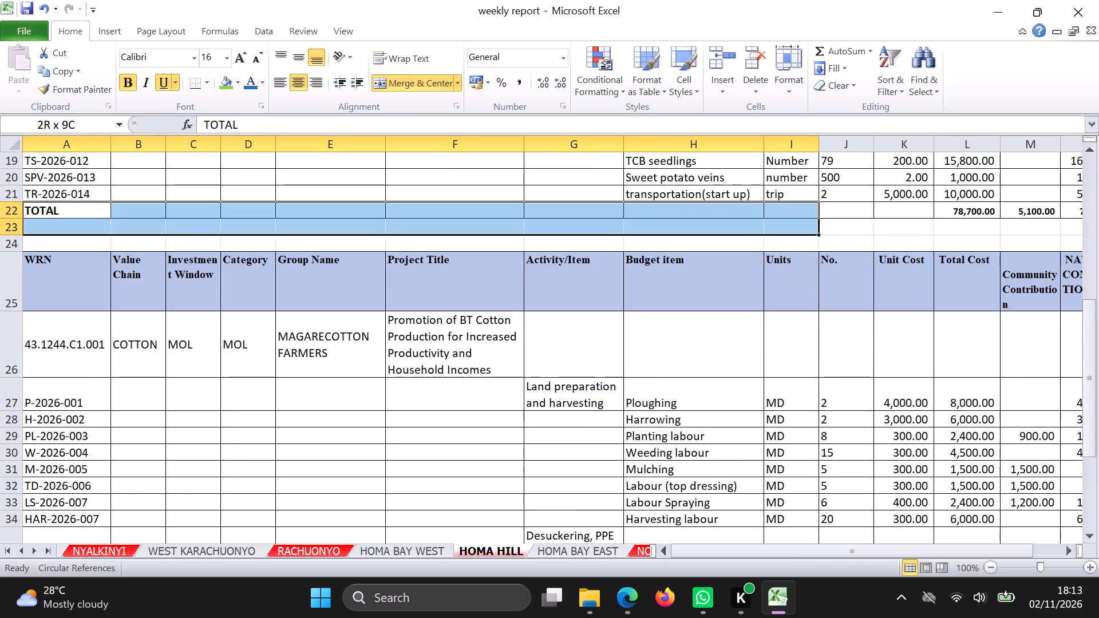
left_click_drag(816, 232, 1081, 213)
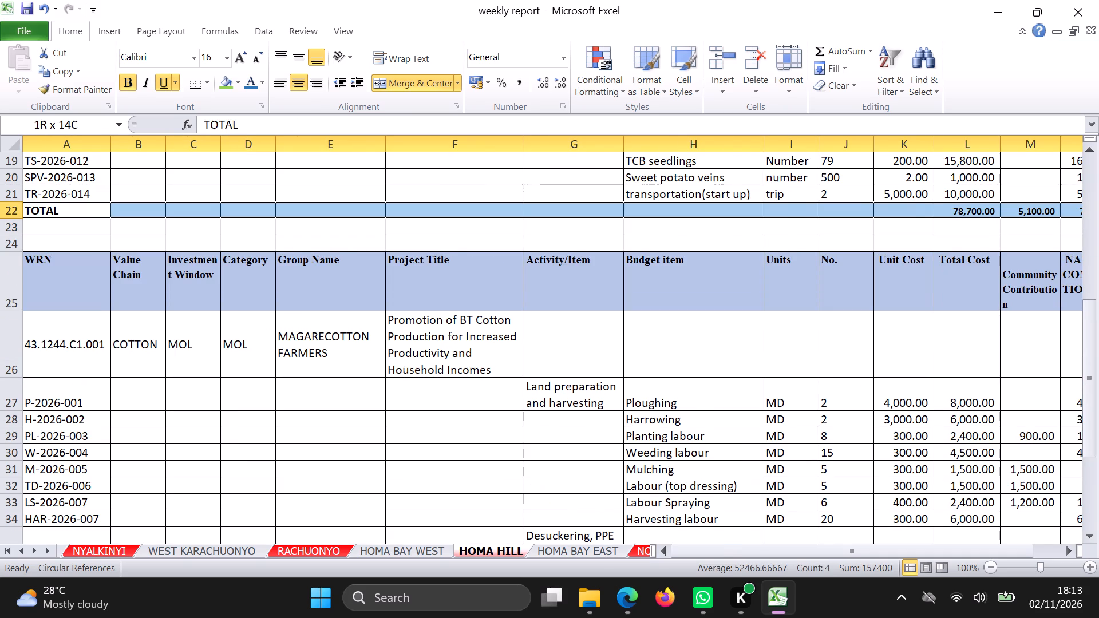
left_click_drag(1081, 213, 975, 218)
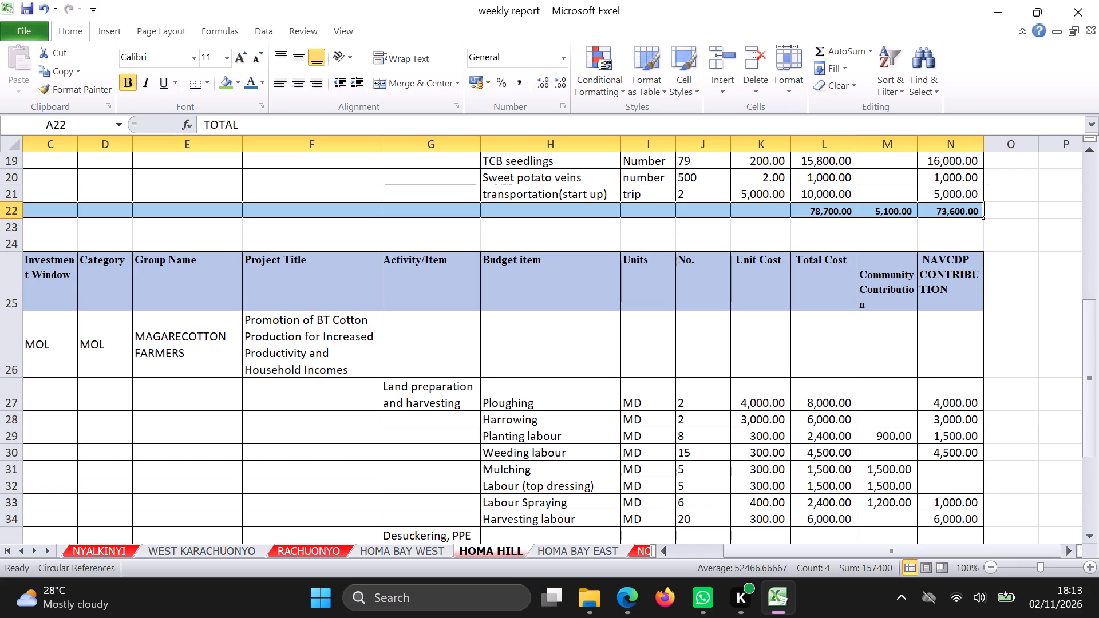
left_click(224, 80)
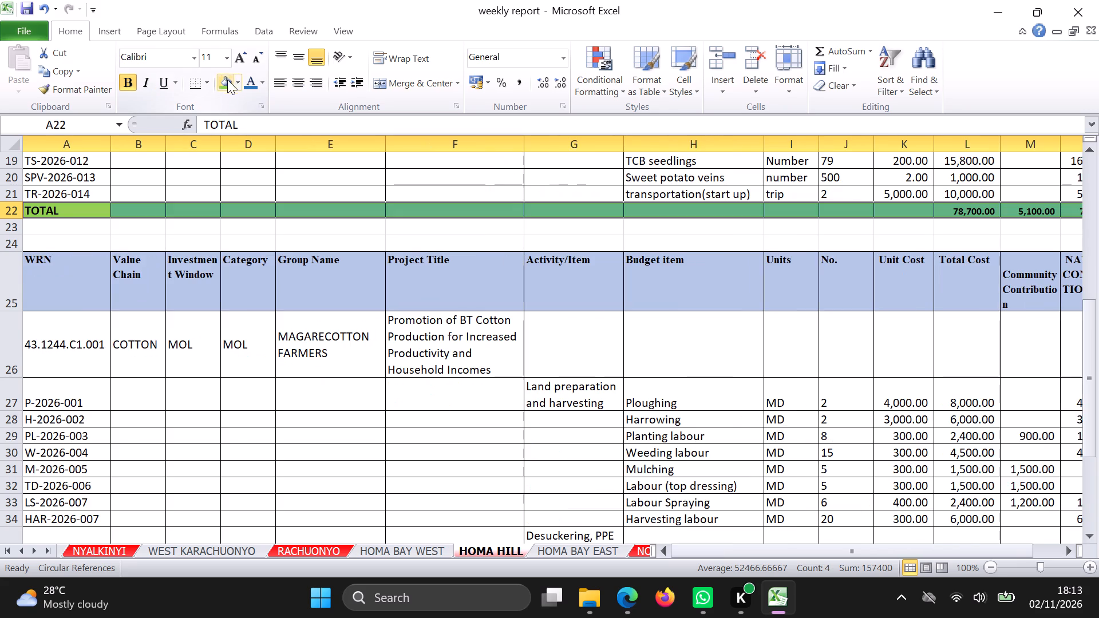
Fill the HOMA HILL cotton project's TOTAL row, A47 to N47, with light green.
scroll(263, 302, "down", 4)
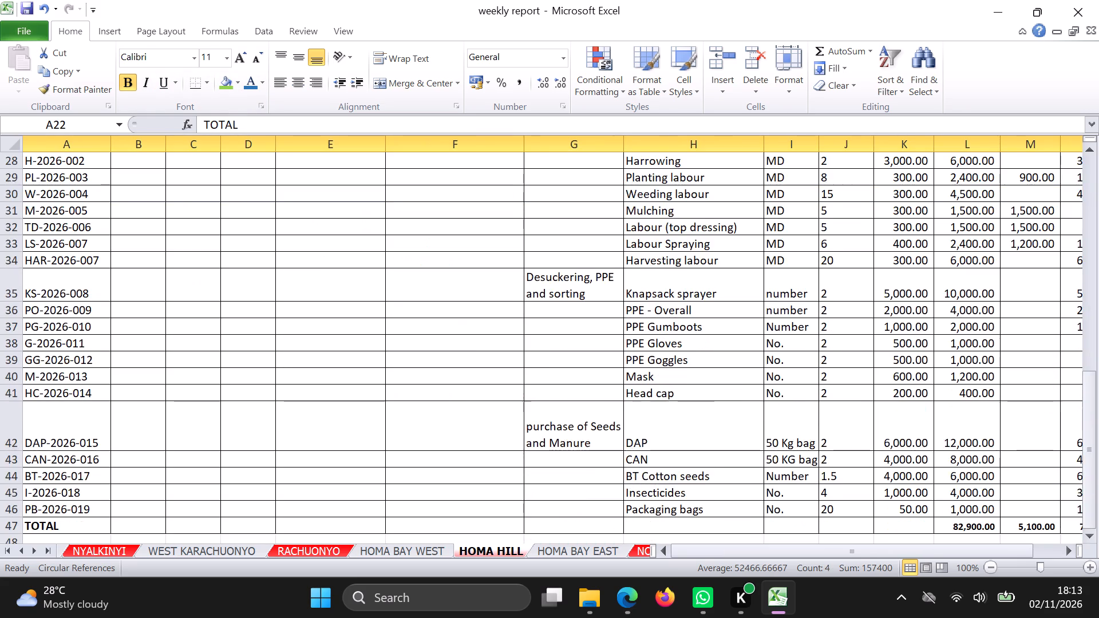
scroll(259, 310, "down", 3)
left_click_drag(46, 307, 568, 324)
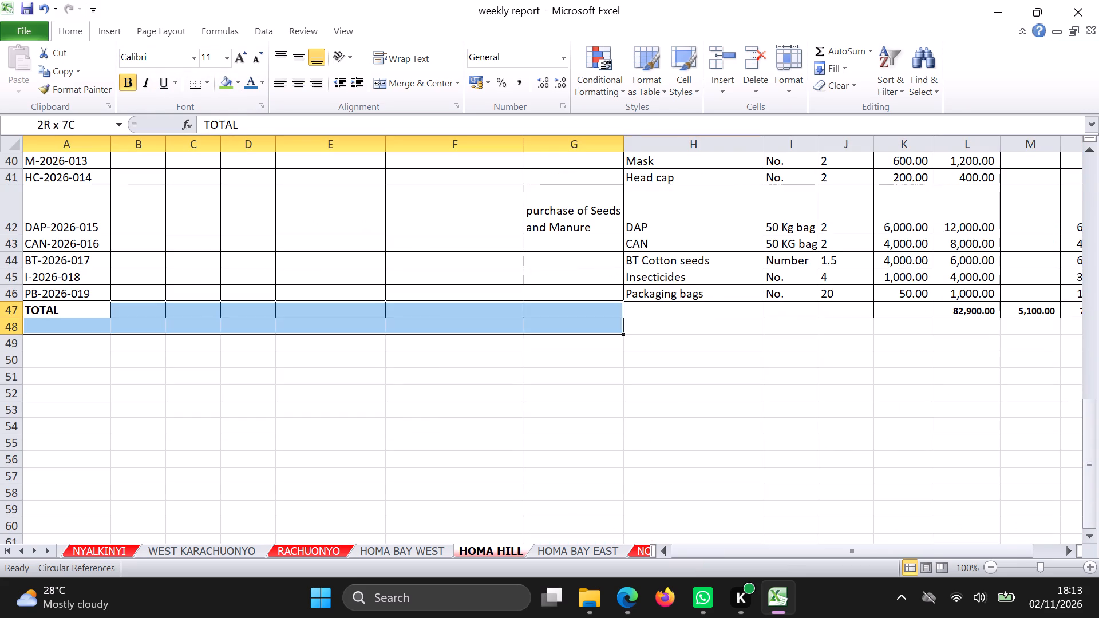
left_click_drag(568, 324, 1065, 307)
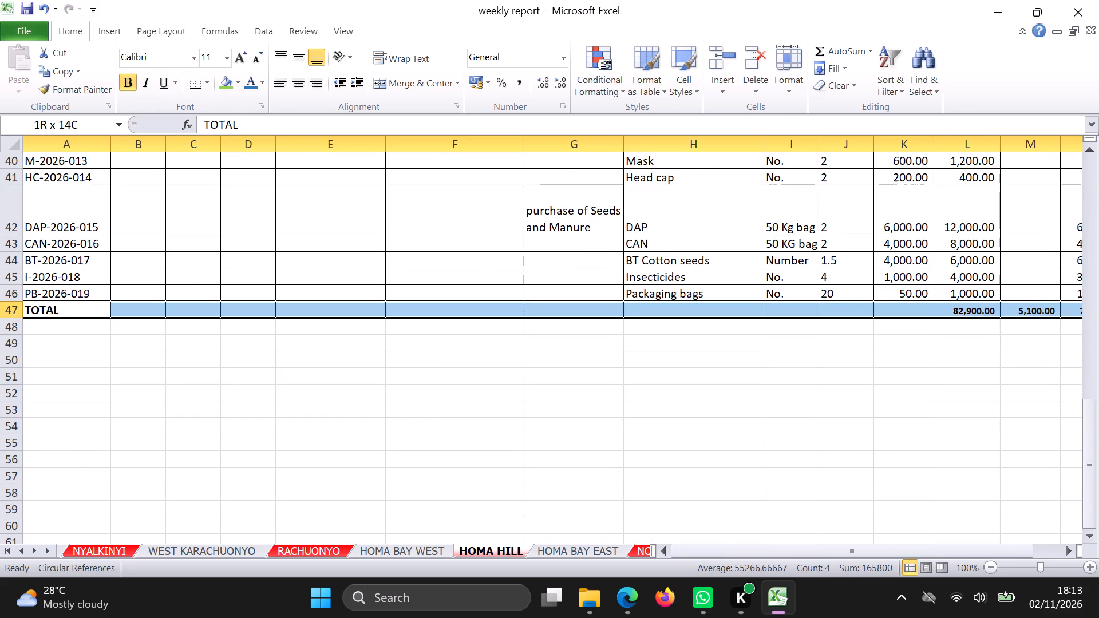
left_click_drag(1065, 307, 963, 318)
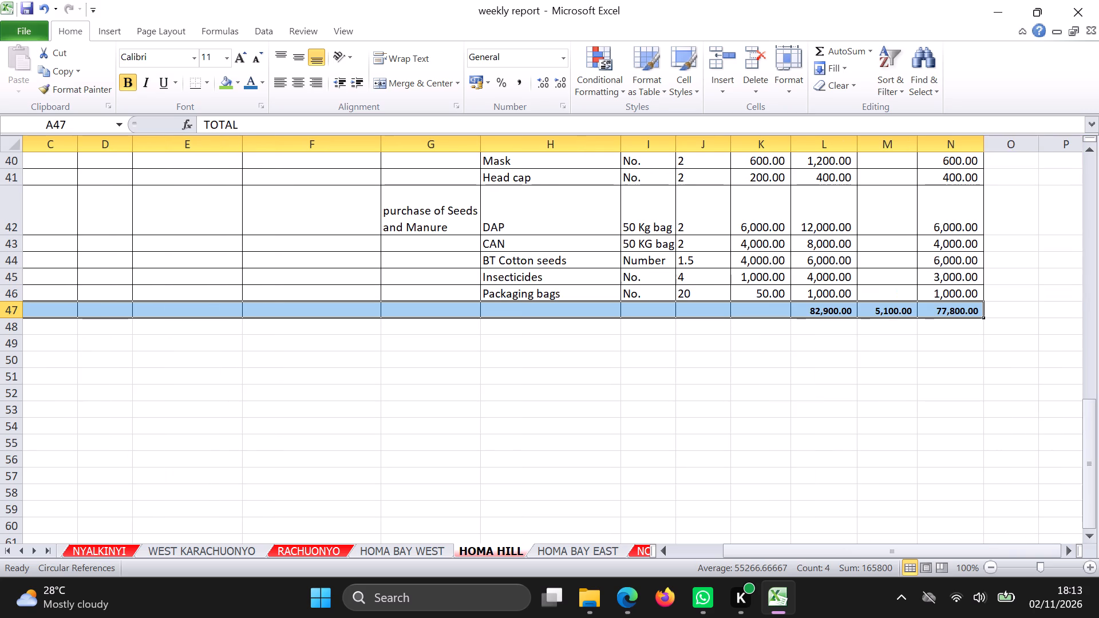
left_click(228, 80)
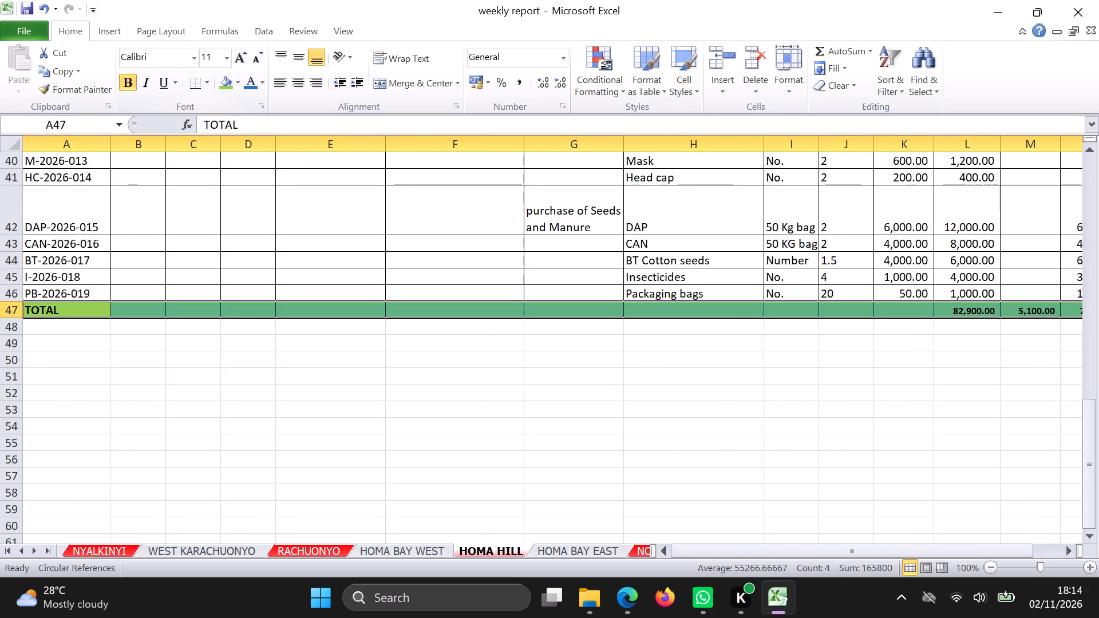
On the HOMA BAY EAST sheet, fill the first project's TOTAL row, A23 to N23, with light green.
scroll(217, 371, "down", 7)
left_click(566, 548)
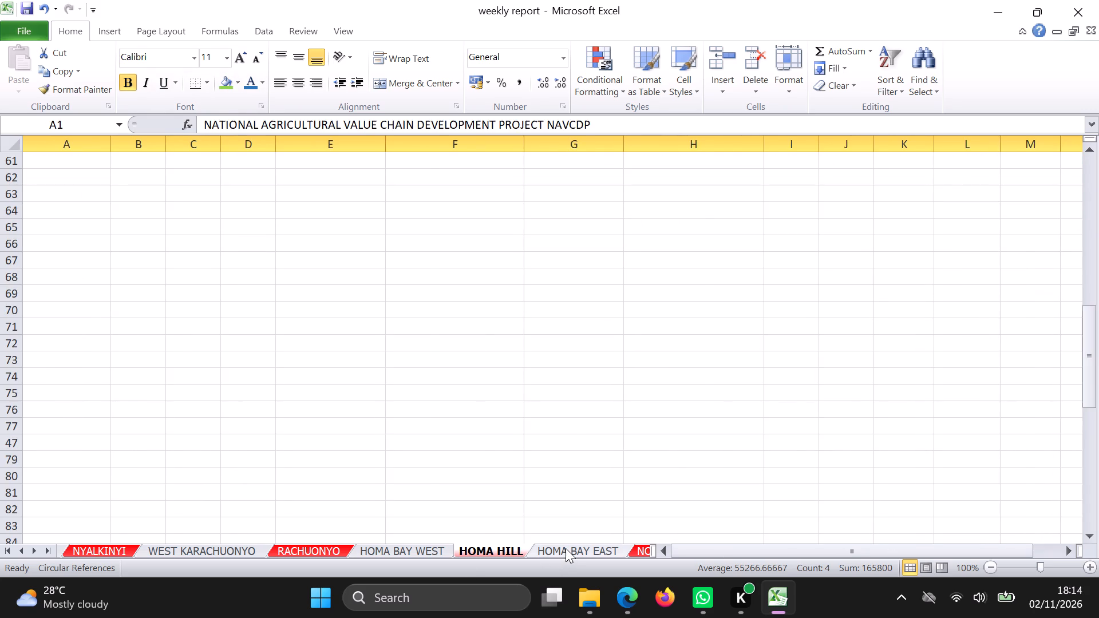
scroll(361, 370, "up", 6)
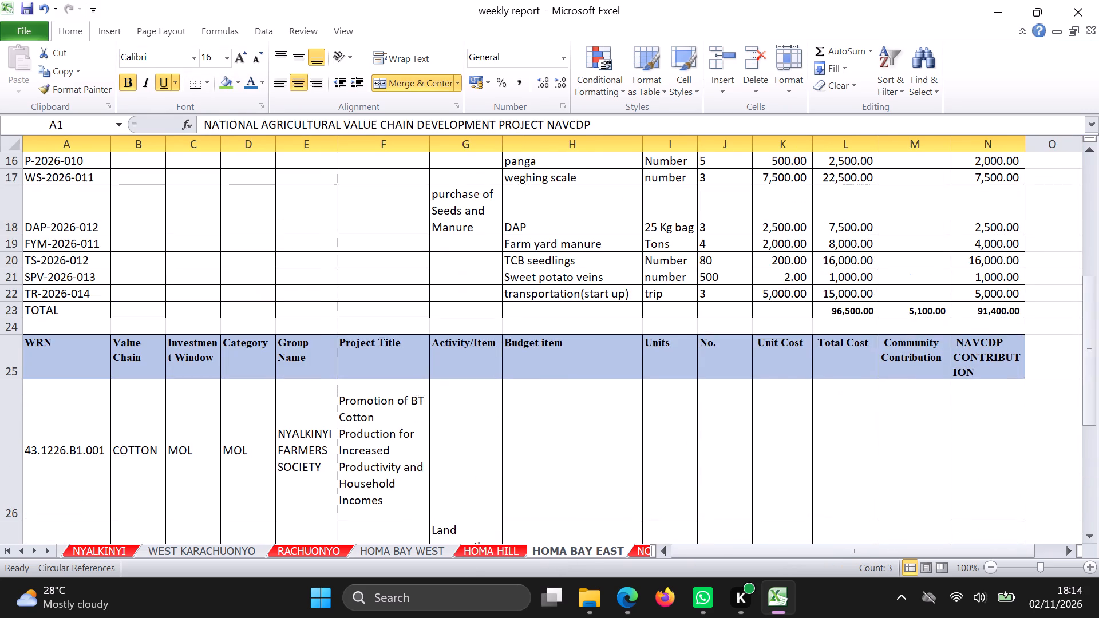
left_click_drag(37, 308, 718, 316)
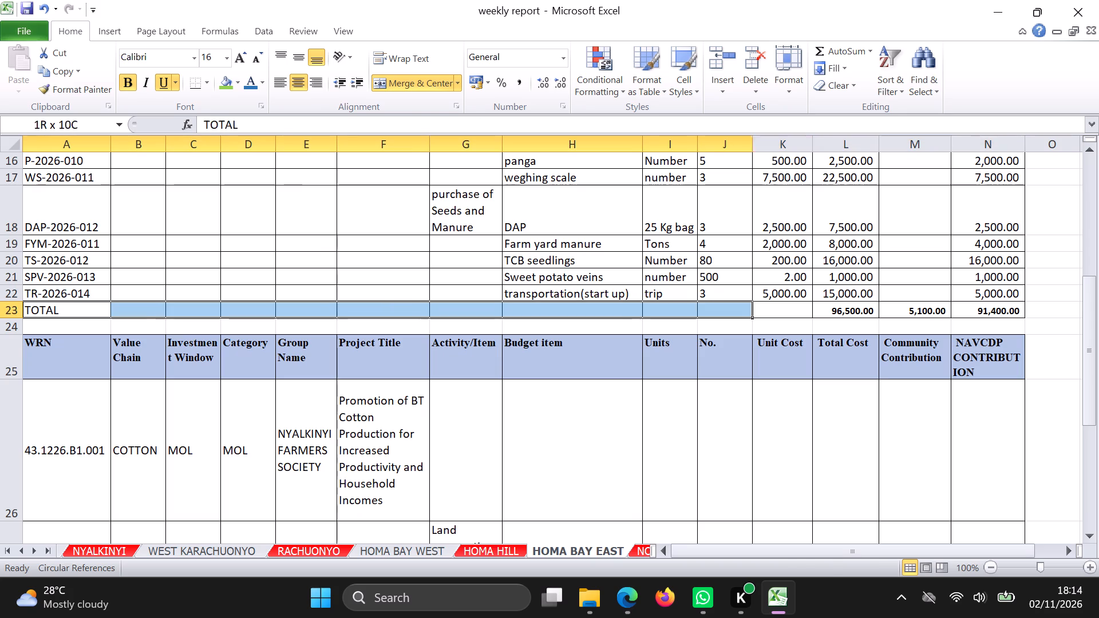
left_click_drag(718, 316, 980, 304)
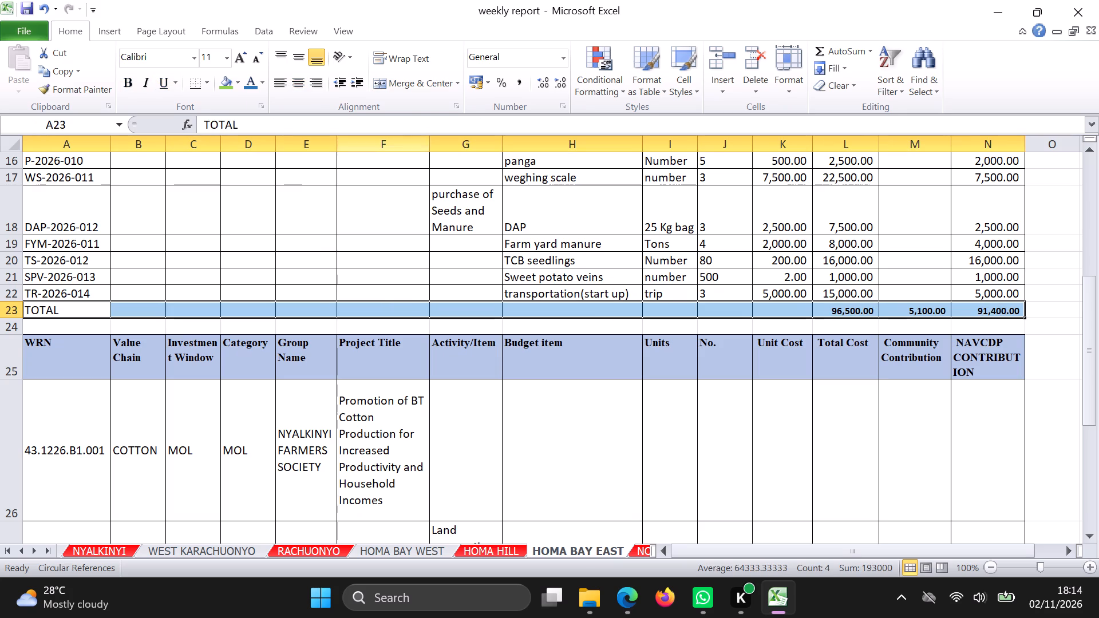
left_click(232, 85)
Fill the HOMA BAY EAST cotton project's TOTAL row, A47 to N47, with light green.
scroll(263, 279, "down", 3)
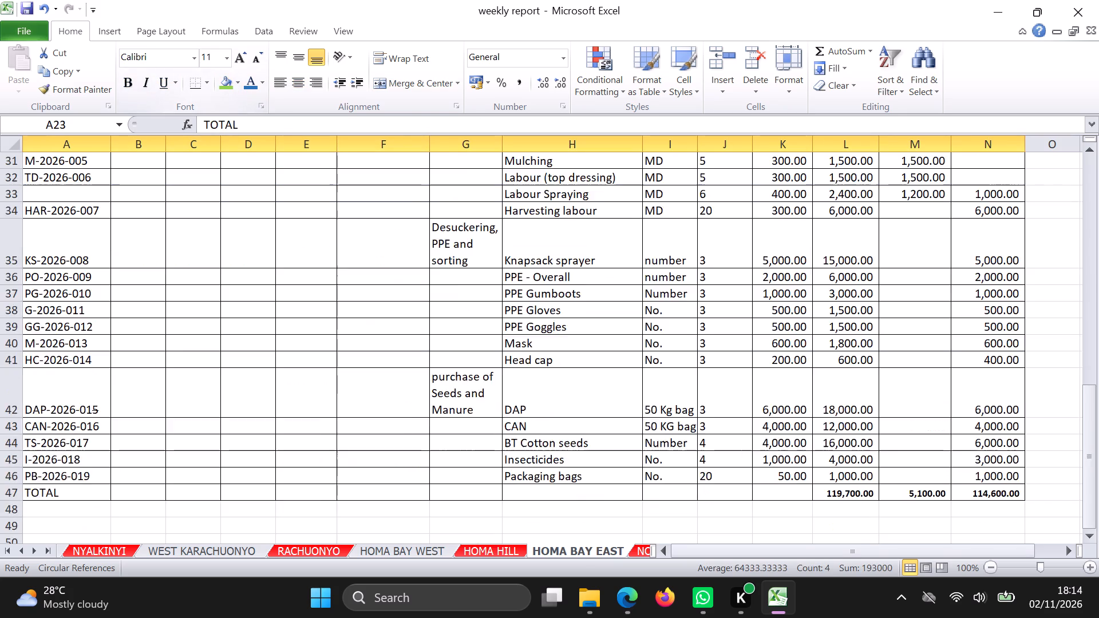
scroll(263, 280, "down", 4)
left_click_drag(60, 358, 489, 359)
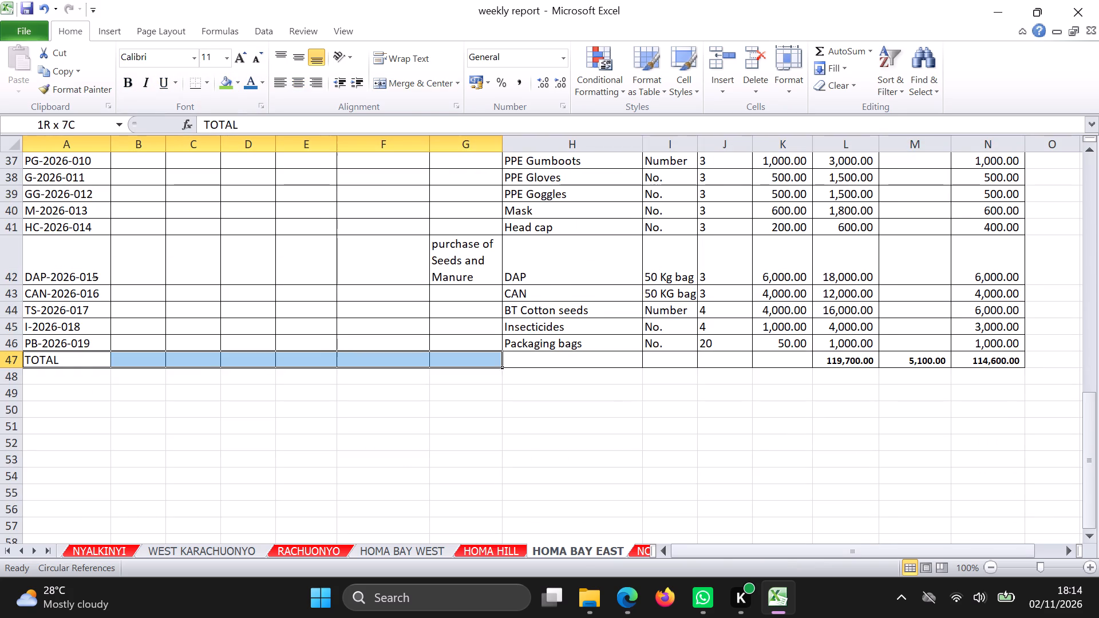
left_click_drag(489, 359, 989, 362)
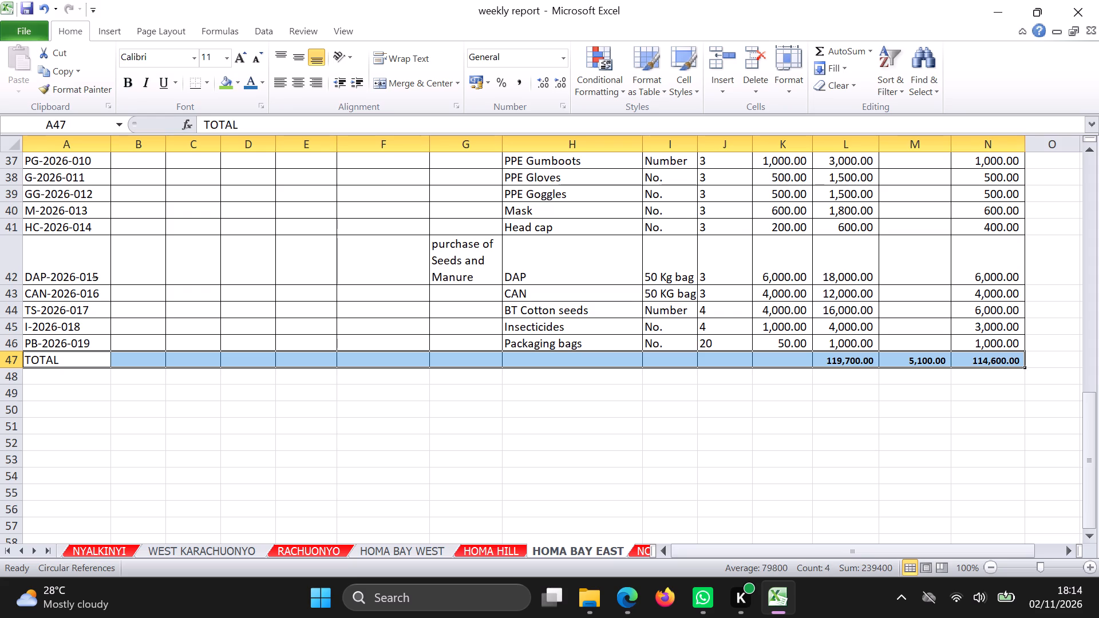
left_click(223, 82)
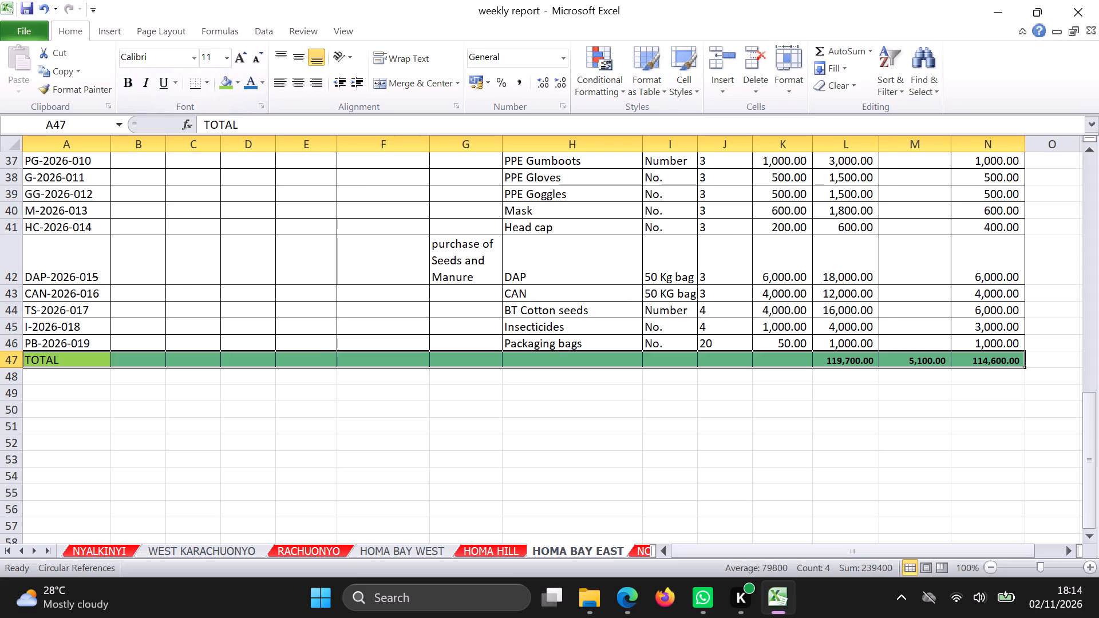
On the NORTH EAST sheet, fill the cotton project's TOTAL row, A47 to N47, with light green.
scroll(283, 363, "down", 2)
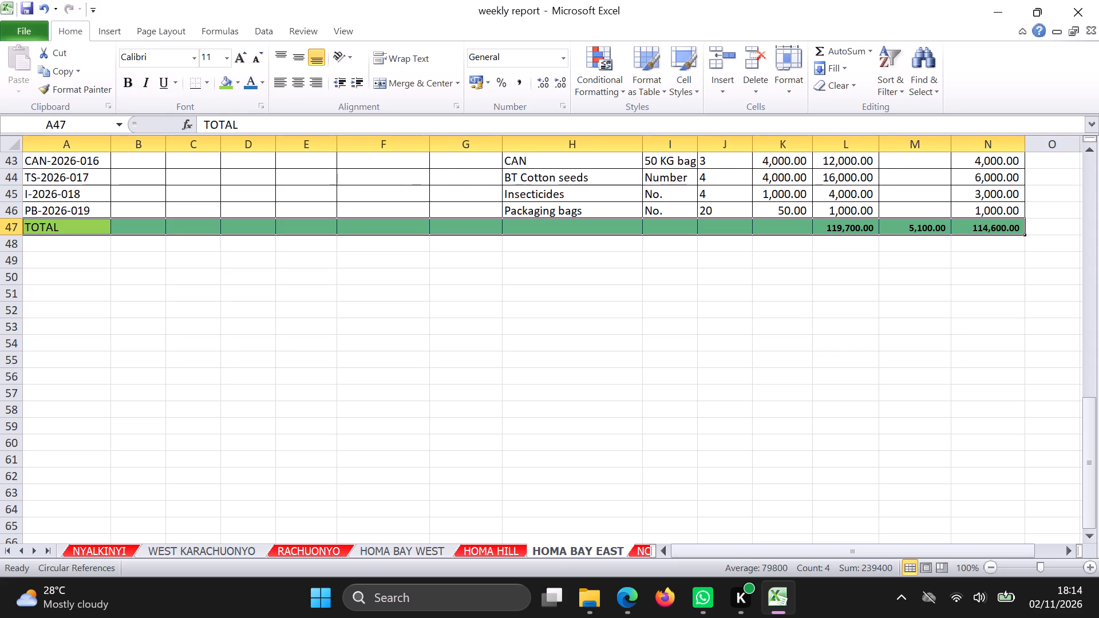
triple_click(38, 548)
double_click(40, 549)
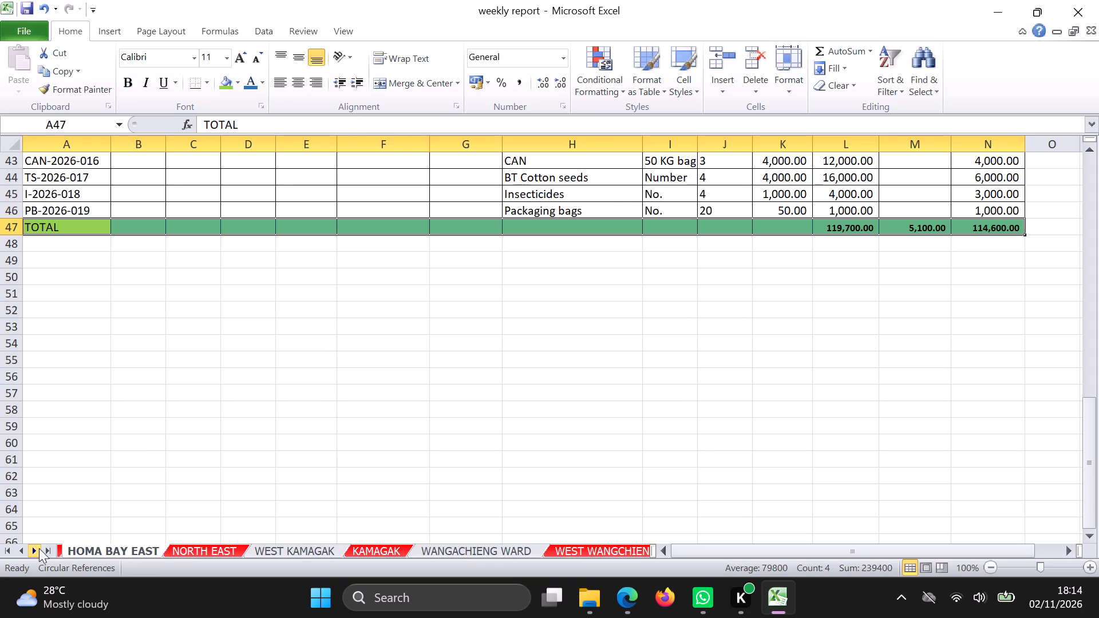
left_click(187, 545)
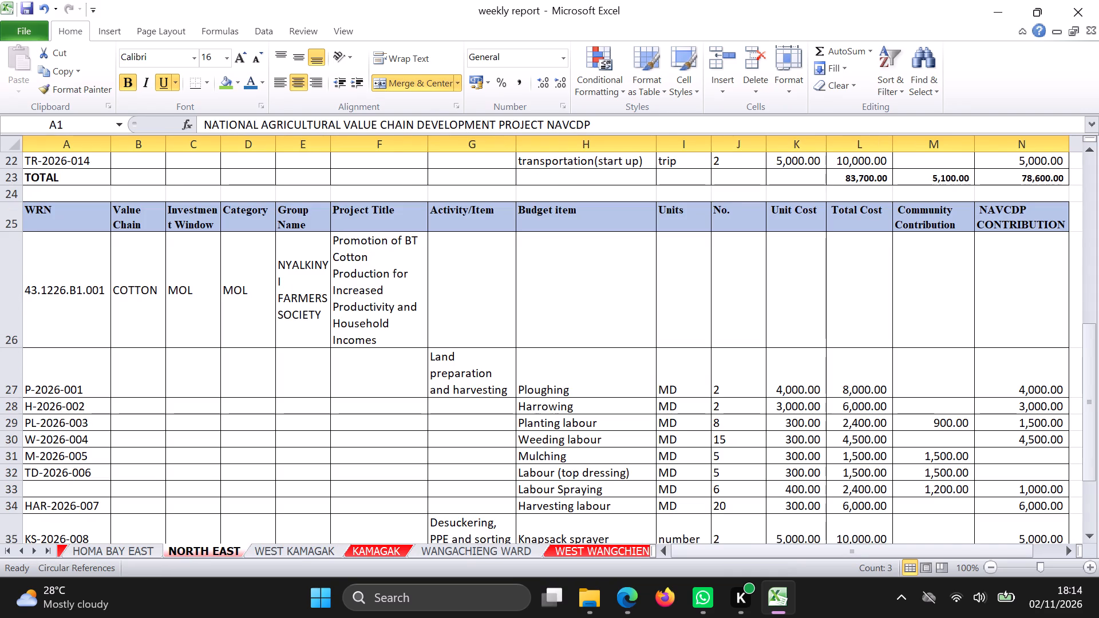
scroll(228, 344, "down", 5)
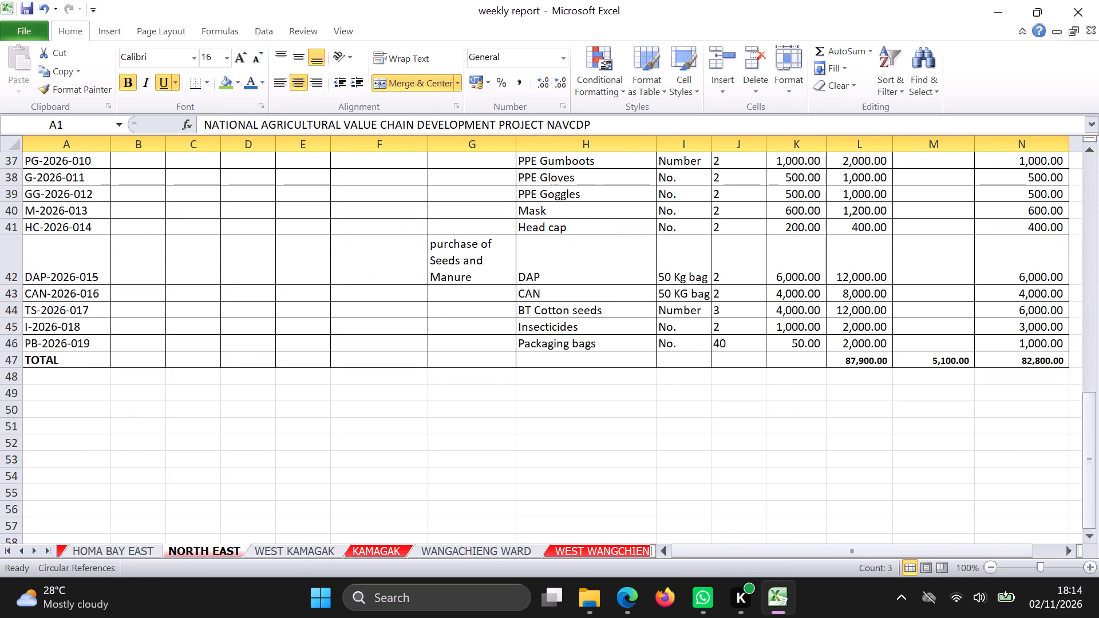
left_click_drag(40, 358, 725, 321)
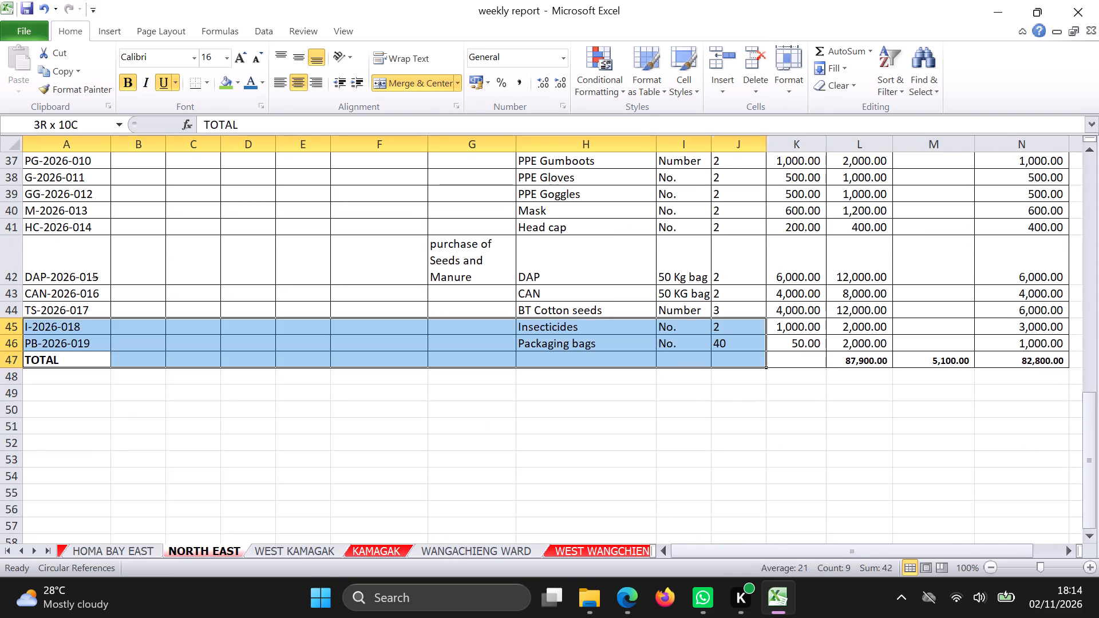
left_click_drag(725, 321, 1055, 363)
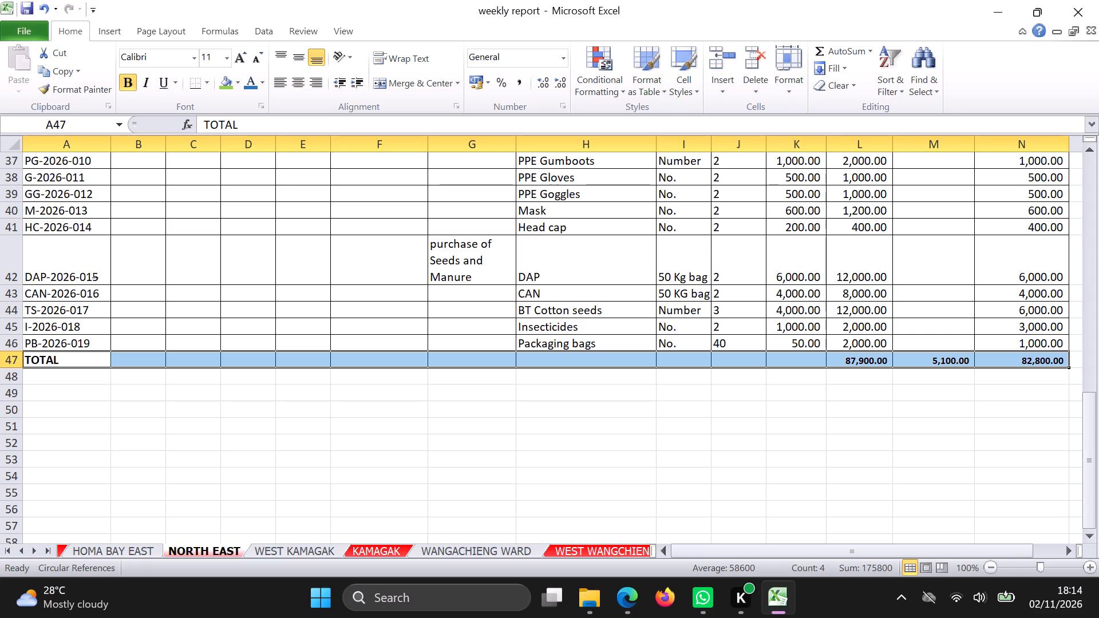
left_click(226, 88)
Fill the NORTH EAST first project's TOTAL row, A23 to N23, with light green.
scroll(174, 392, "down", 4)
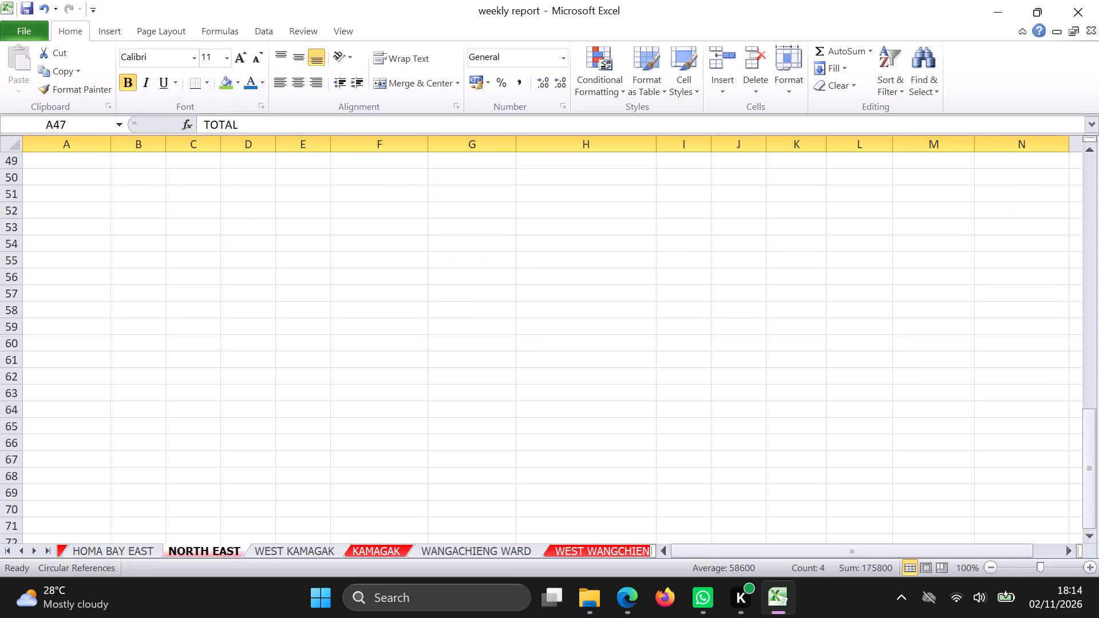
scroll(176, 392, "down", 2)
scroll(176, 392, "up", 15)
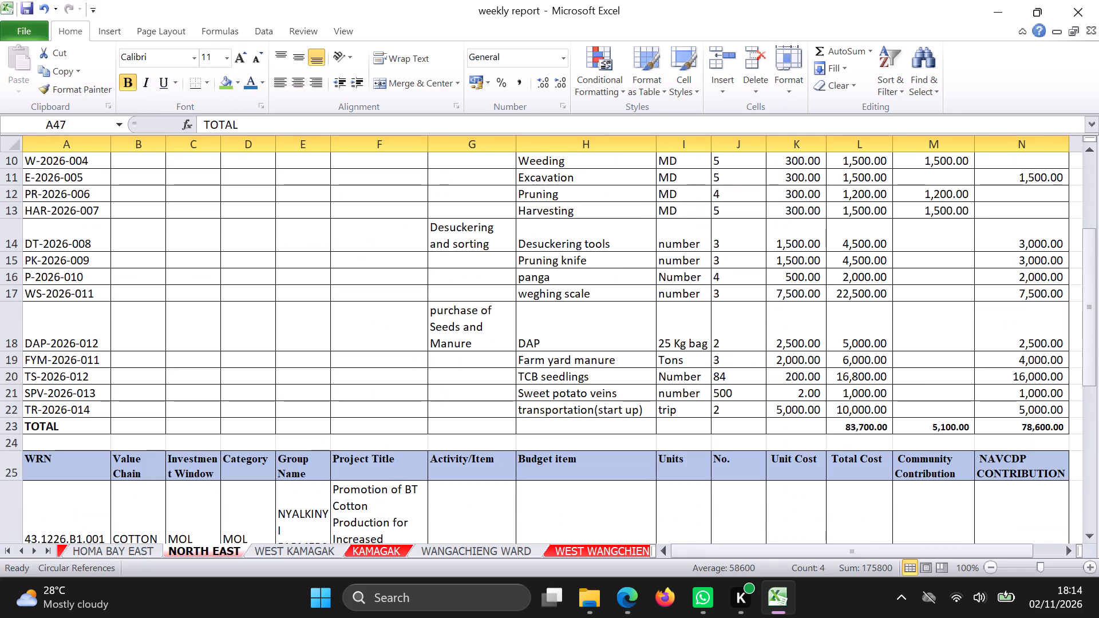
left_click_drag(39, 423, 784, 419)
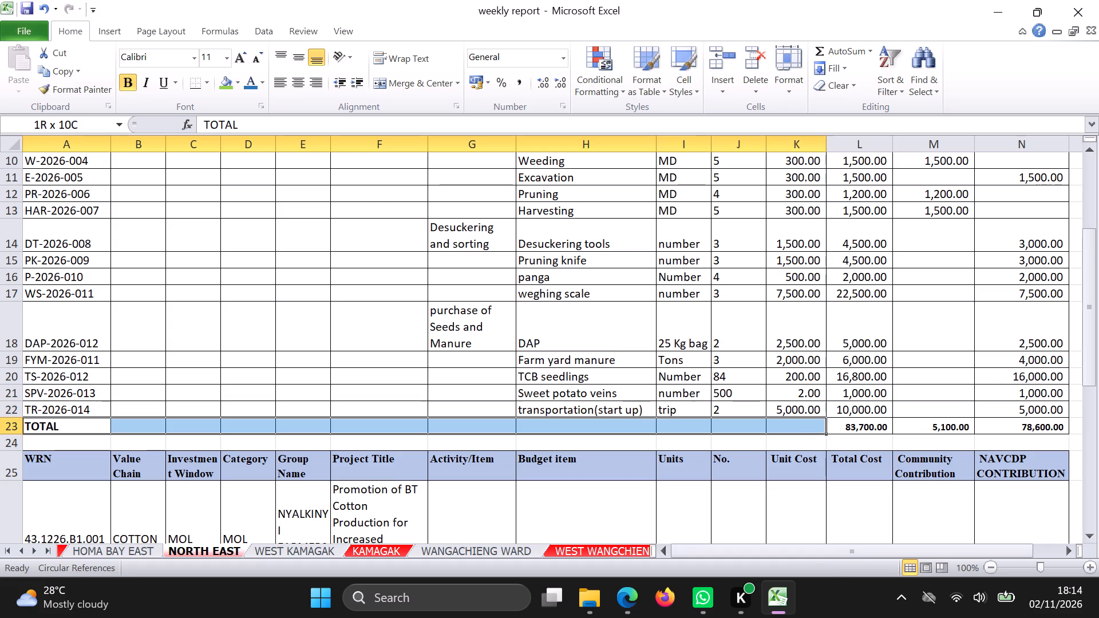
left_click_drag(784, 419, 990, 425)
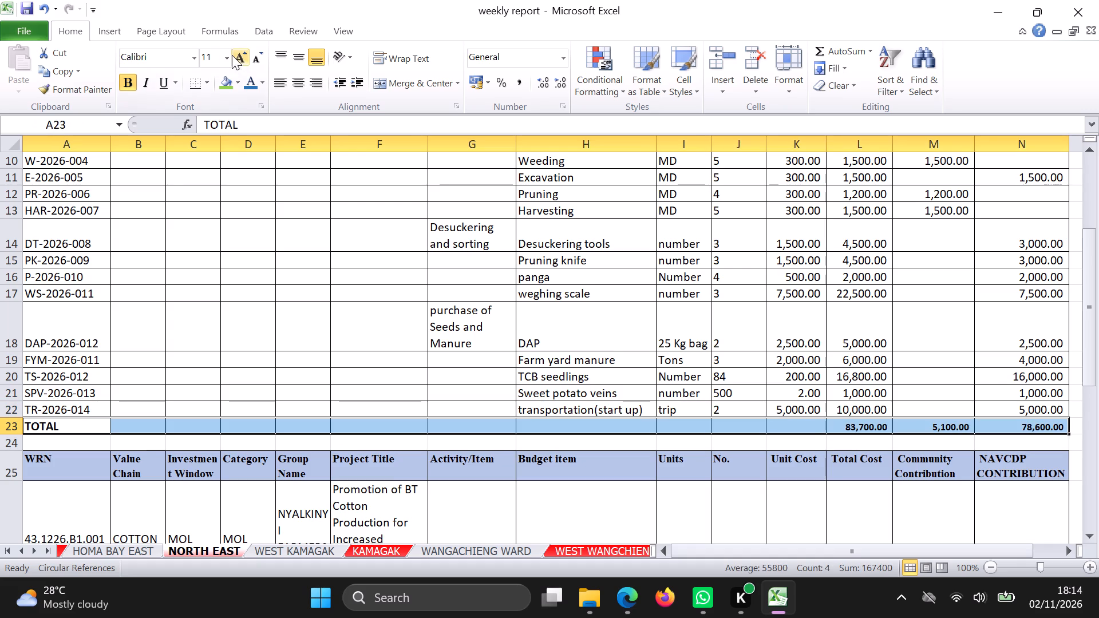
left_click(227, 83)
scroll(365, 241, "down", 4)
scroll(394, 324, "down", 3)
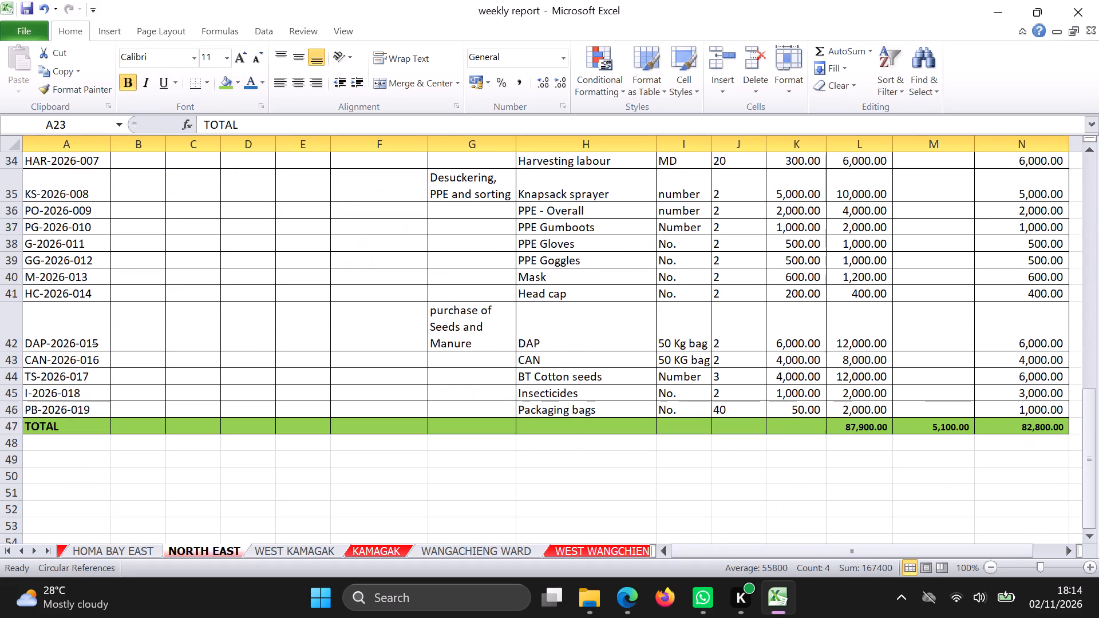
On the WEST KAMAGAK sheet, fill the first project's TOTAL row, A24 to N24, with light green.
scroll(393, 328, "down", 1)
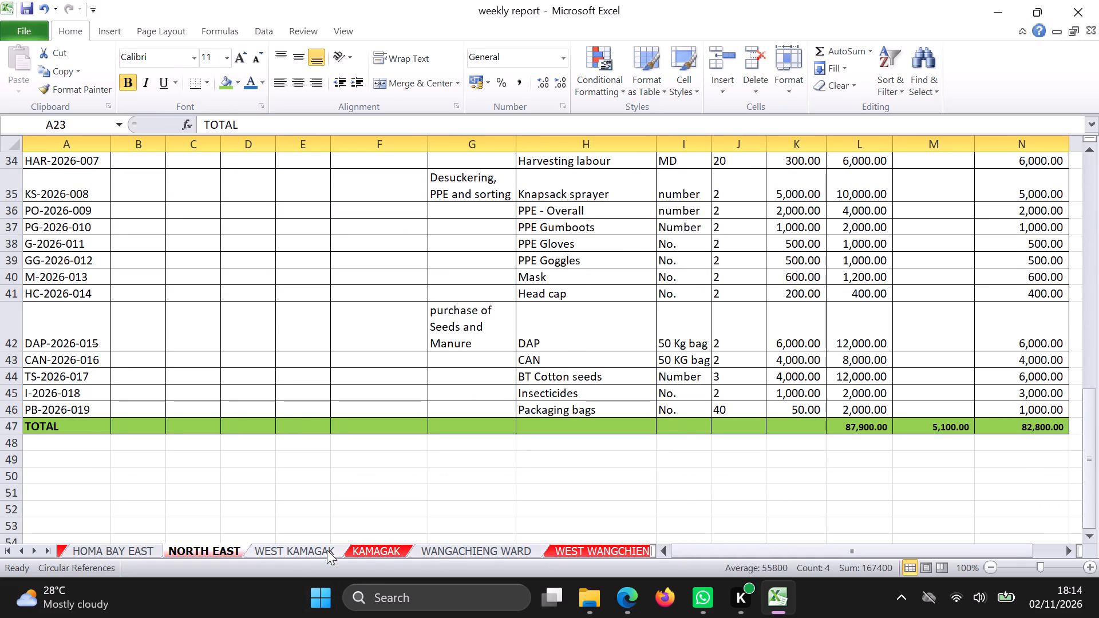
left_click(305, 552)
scroll(286, 418, "down", 3)
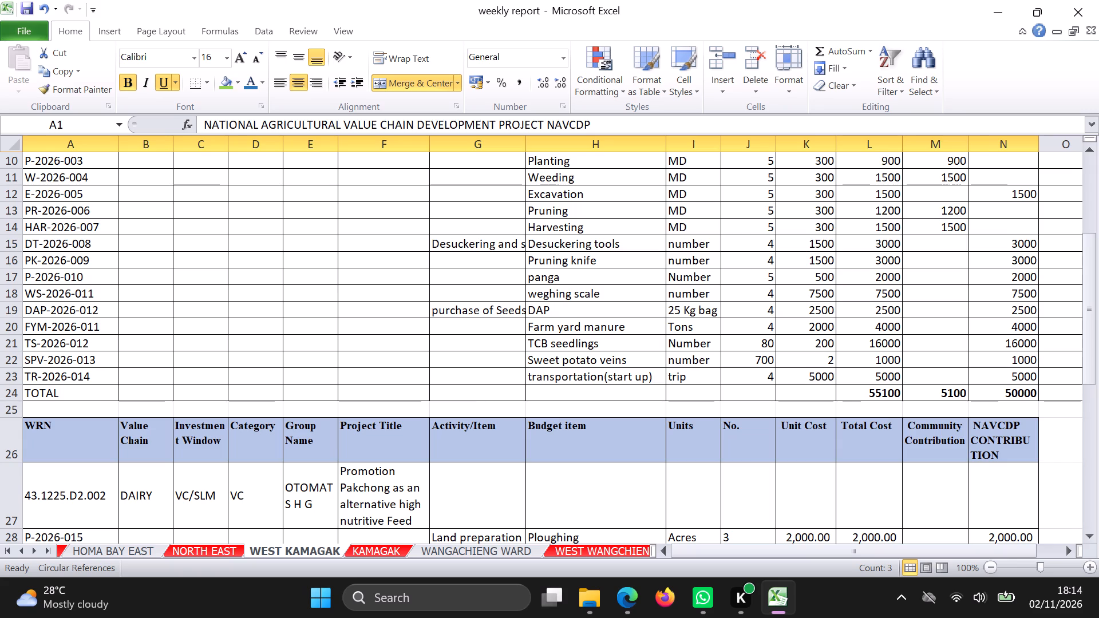
left_click_drag(54, 395, 949, 370)
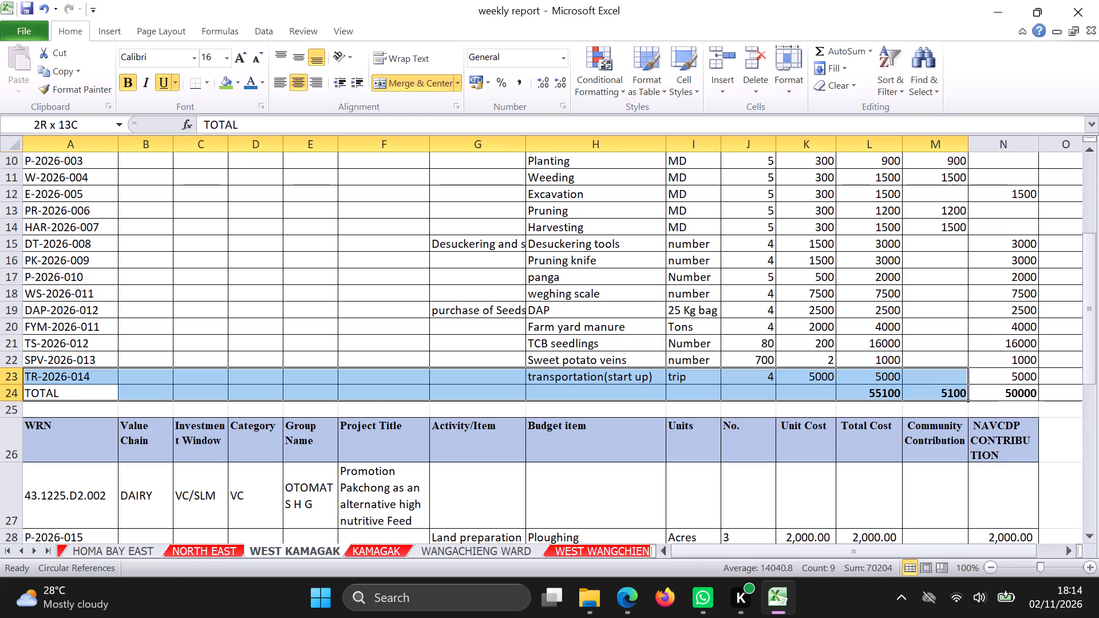
left_click_drag(949, 370, 1012, 394)
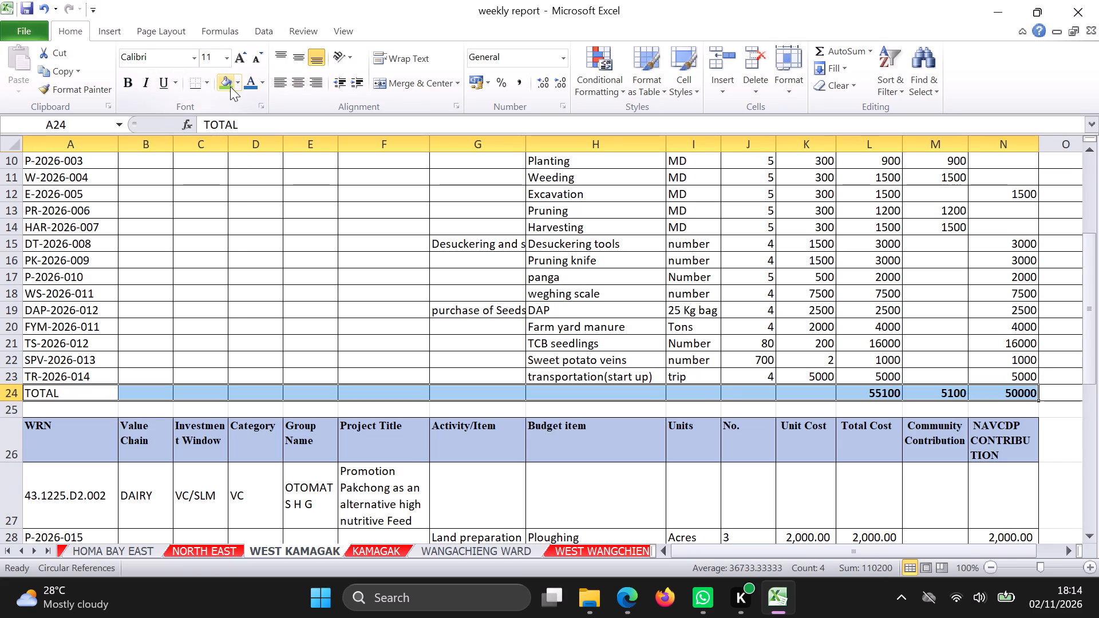
left_click(226, 84)
Fill the WEST KAMAGAK dairy project's TOTAL row, A44 to N44, with light green.
scroll(220, 441, "down", 7)
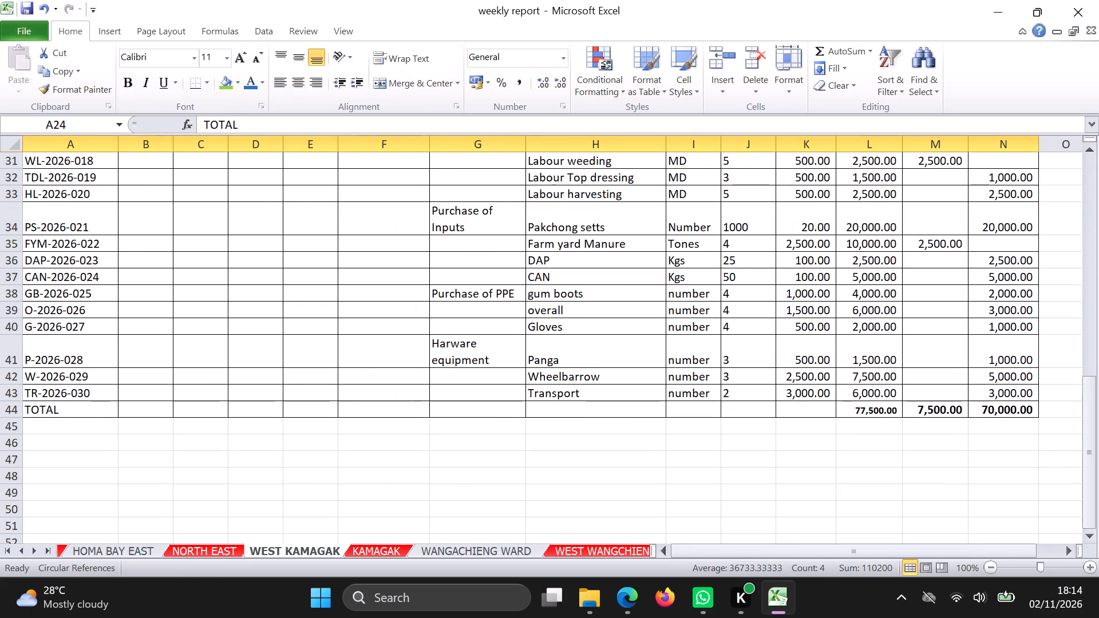
left_click_drag(61, 411, 807, 416)
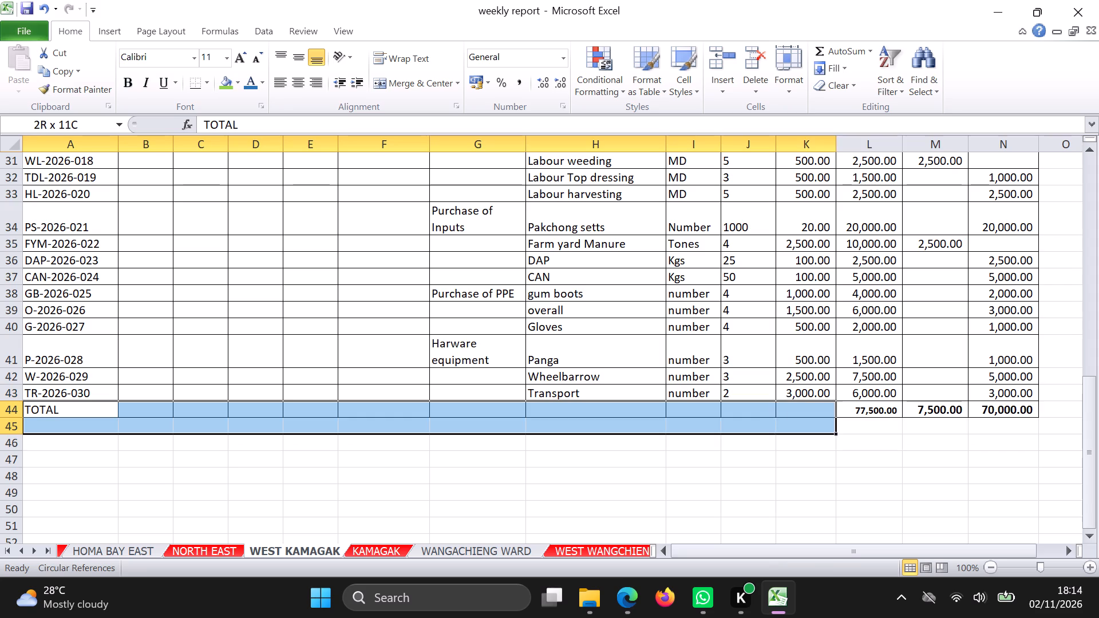
left_click_drag(807, 416, 984, 410)
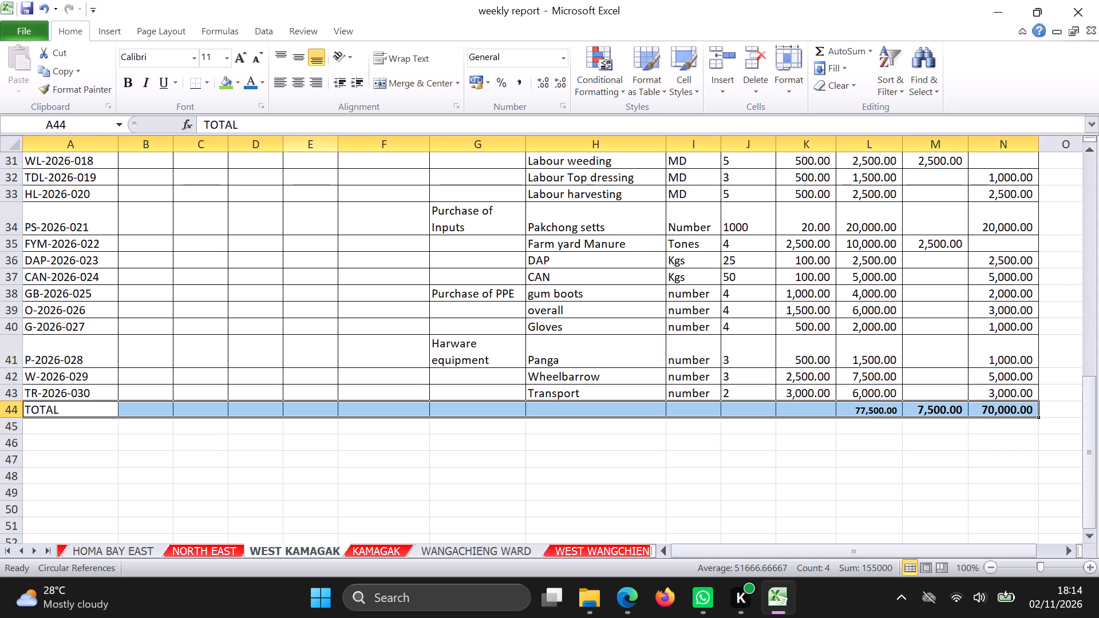
left_click(225, 84)
On the KAMAGAK sheet, fill the first project's TOTAL row, A22 to N22, with light green.
scroll(402, 435, "down", 2)
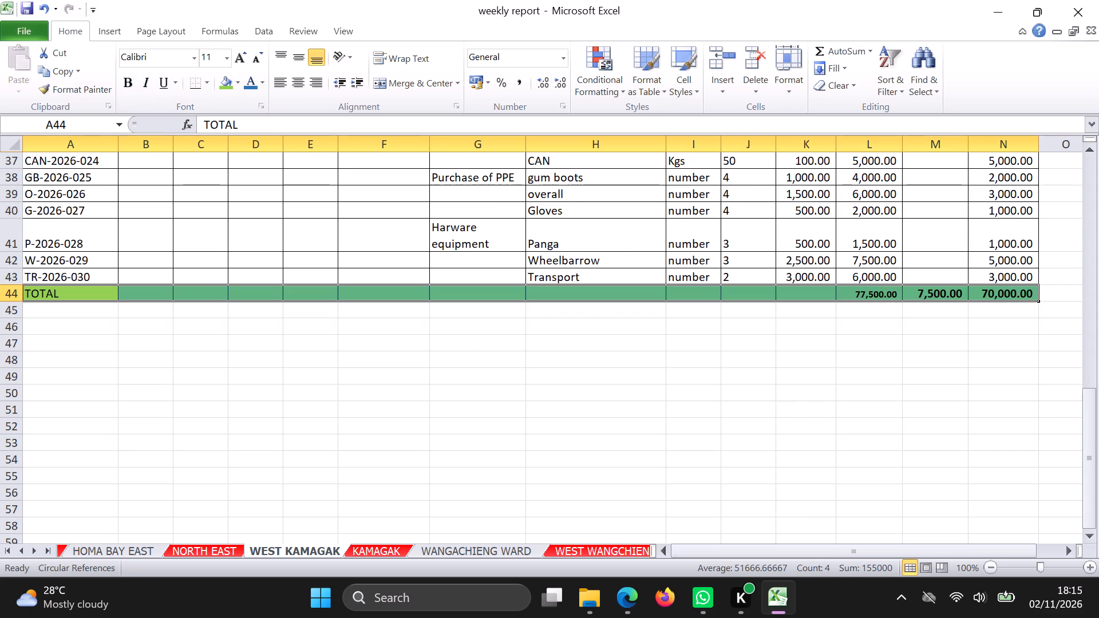
left_click(394, 549)
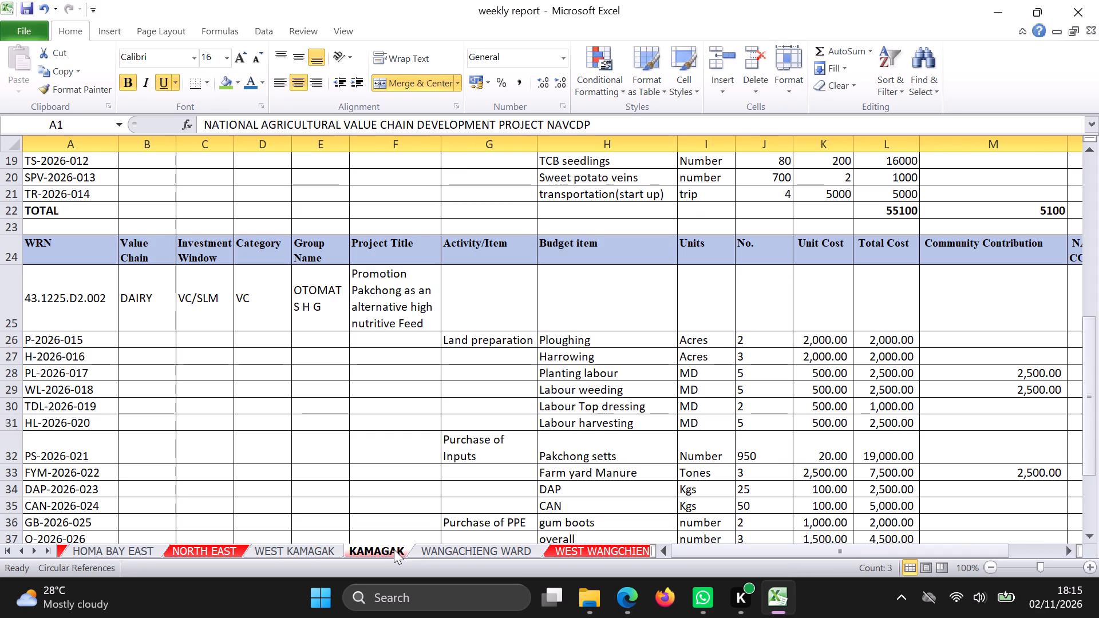
scroll(327, 301, "up", 3)
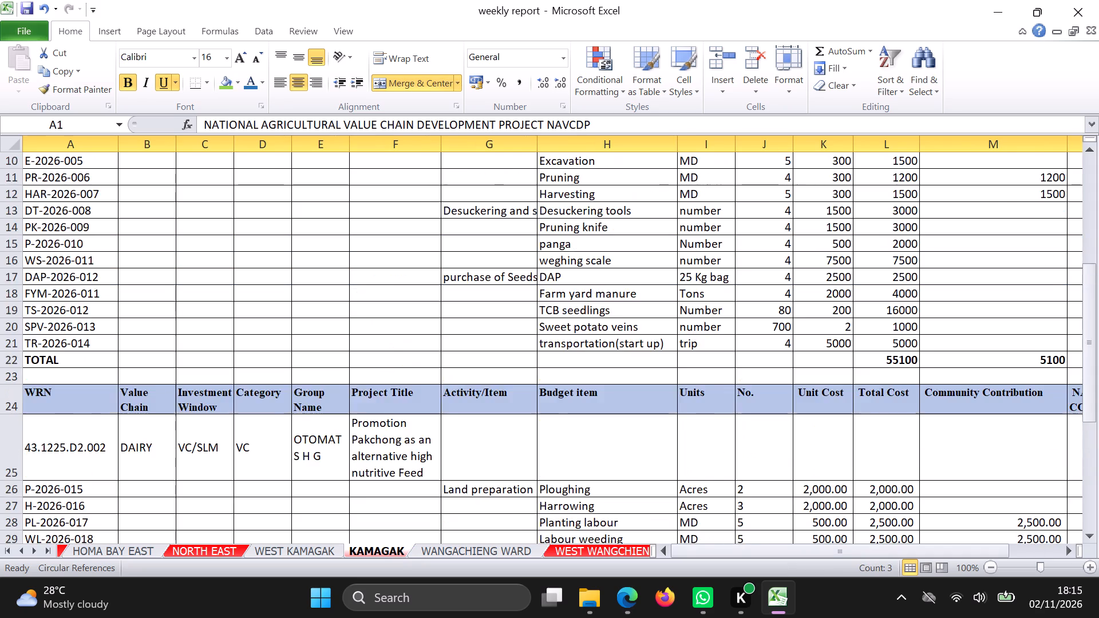
scroll(326, 300, "up", 5)
scroll(279, 406, "down", 2)
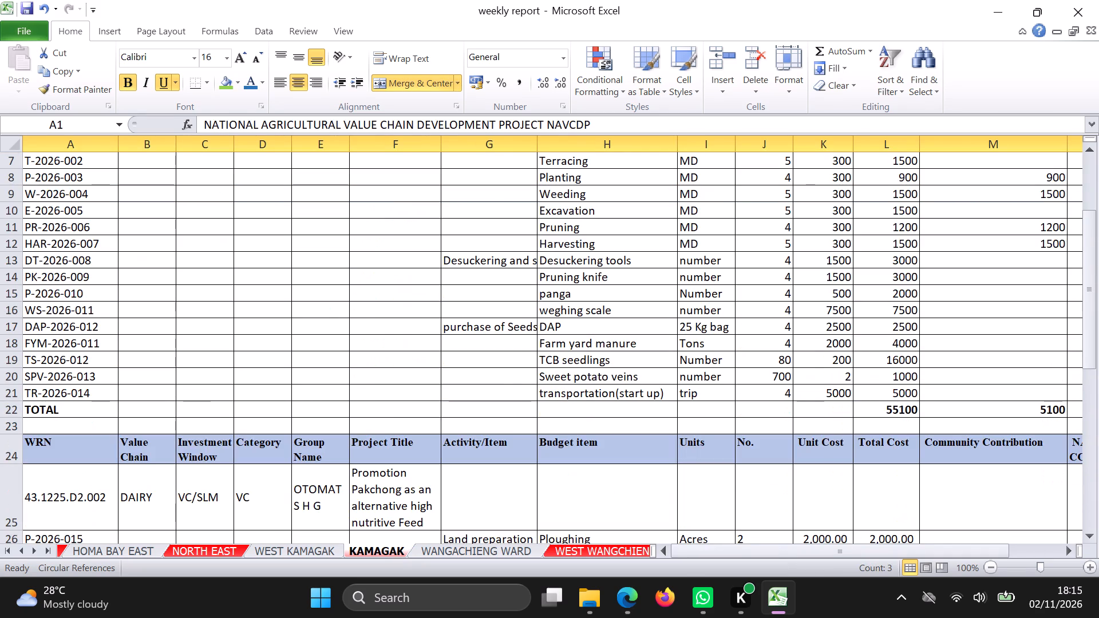
left_click_drag(39, 413, 1061, 404)
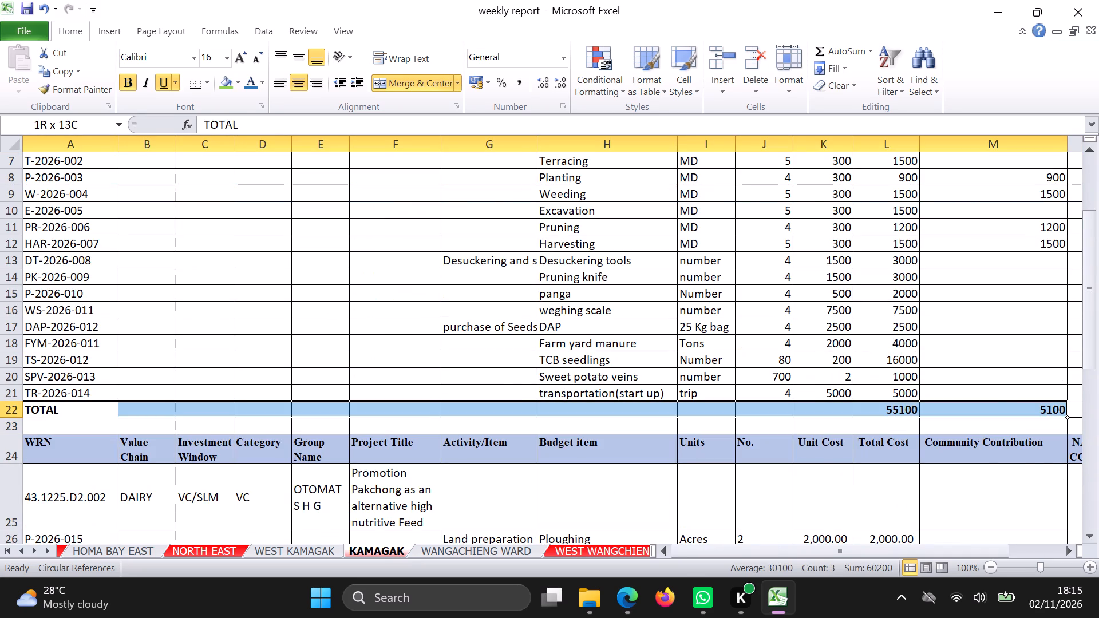
left_click_drag(1061, 404, 990, 412)
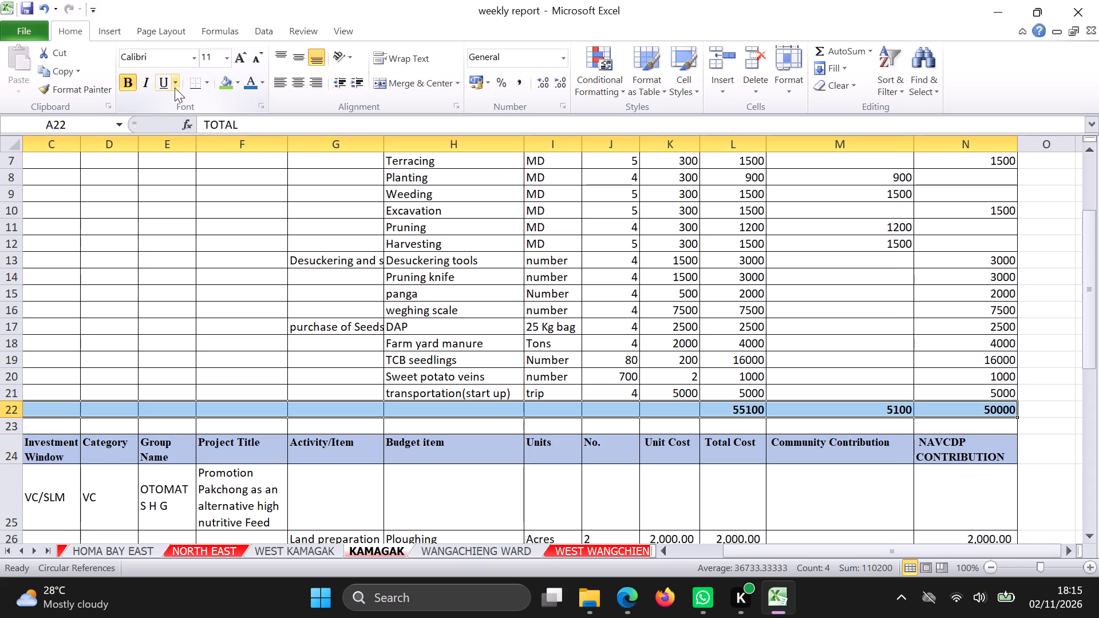
left_click(224, 81)
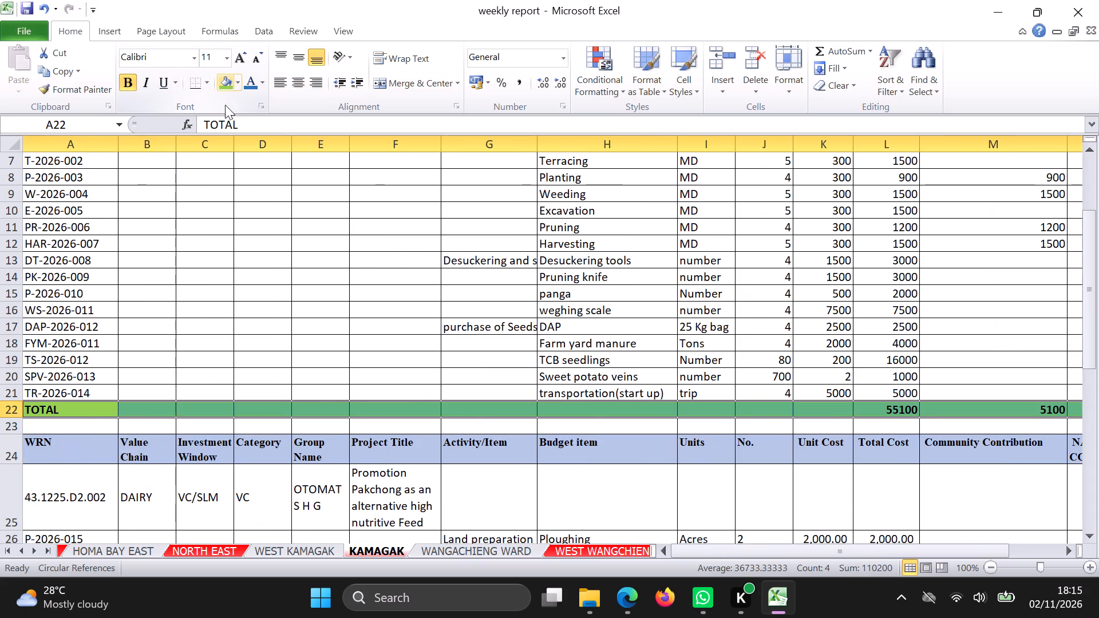
Fill the KAMAGAK dairy project's TOTAL row, A42 to N42, with light green.
scroll(382, 367, "down", 7)
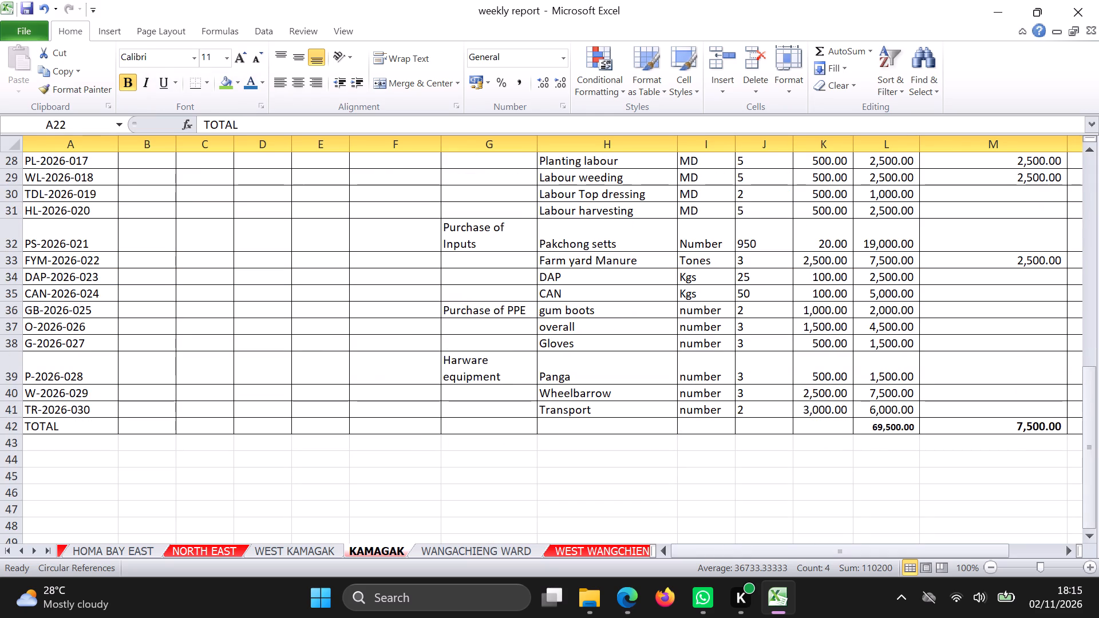
left_click_drag(42, 423, 1064, 426)
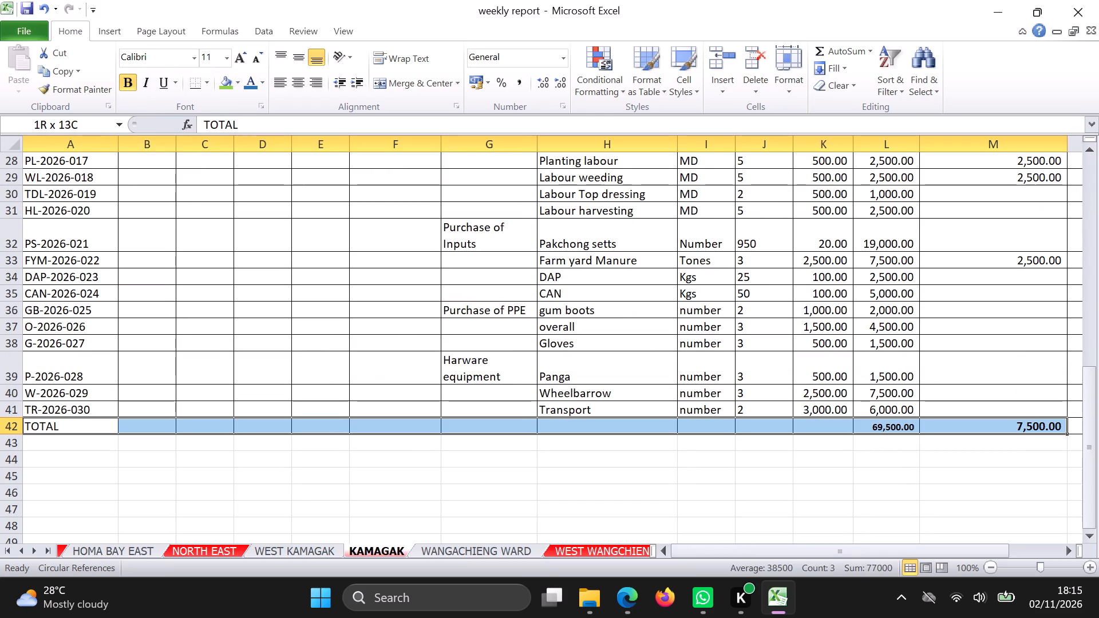
left_click_drag(1064, 426, 1087, 425)
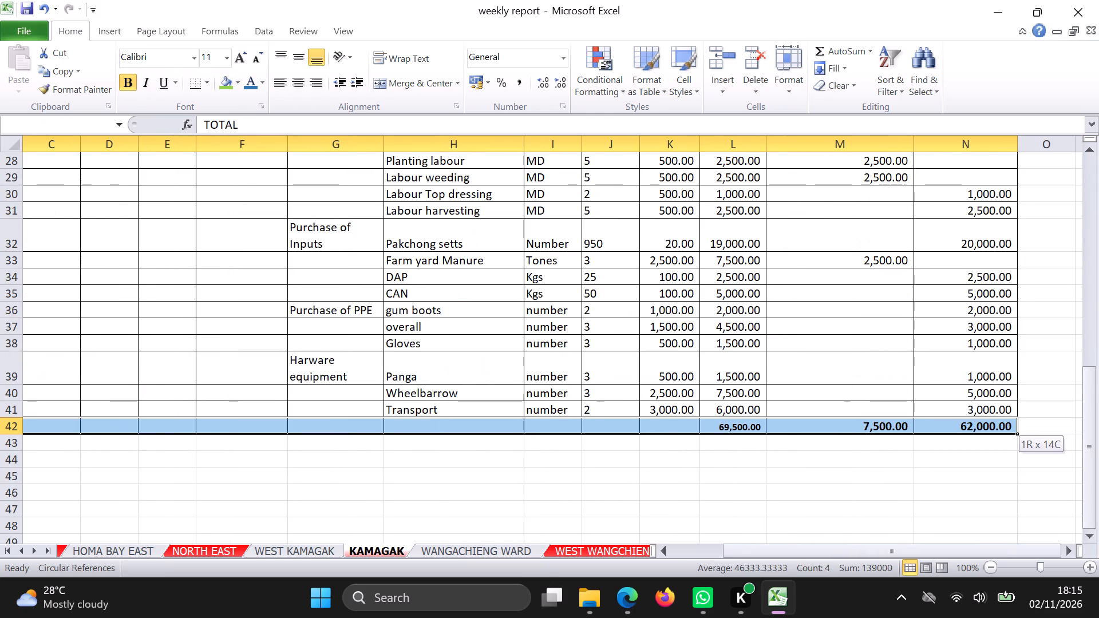
left_click_drag(1087, 425, 1001, 428)
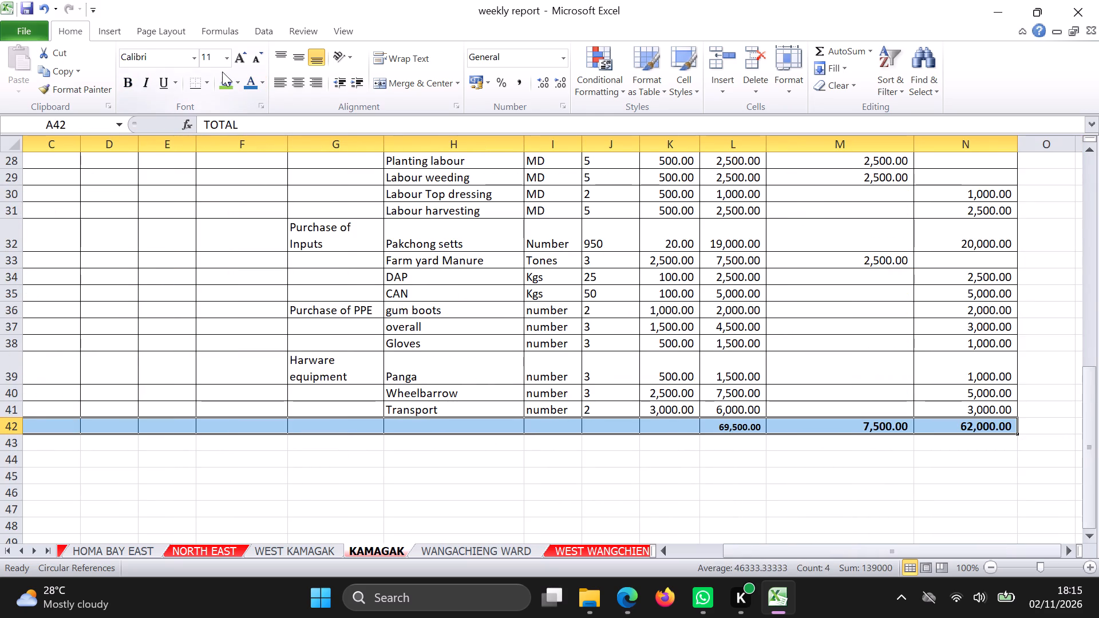
left_click(224, 81)
On the WANGACHIENG WARD sheet, fill the dairy project's TOTAL row, A14 to N14, with light green.
scroll(205, 328, "down", 7)
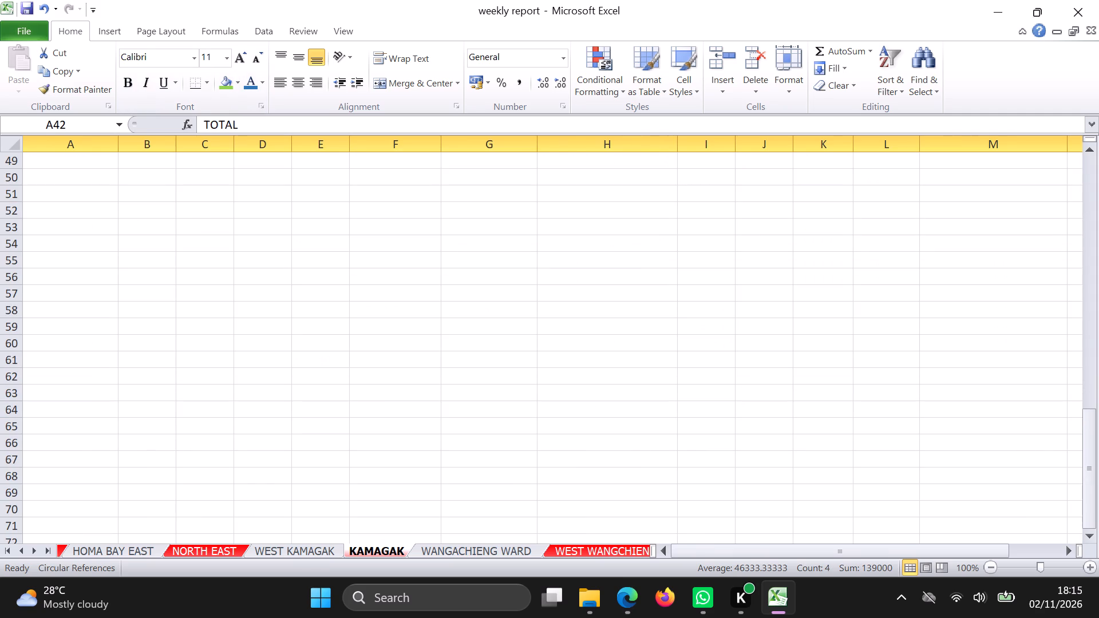
left_click(469, 551)
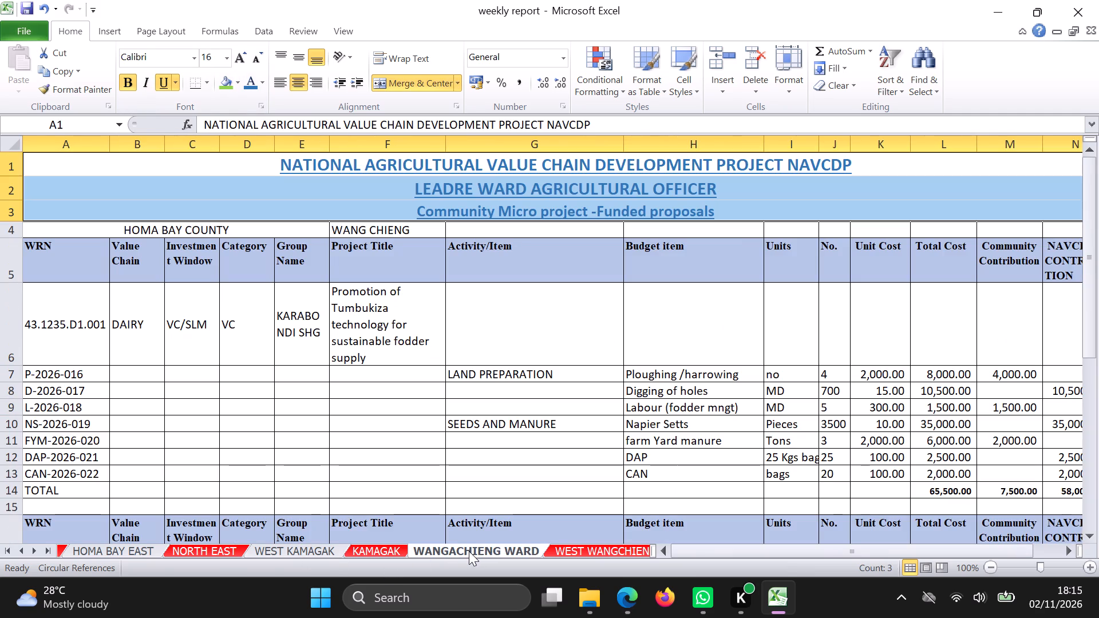
scroll(158, 463, "down", 2)
left_click_drag(42, 276, 193, 275)
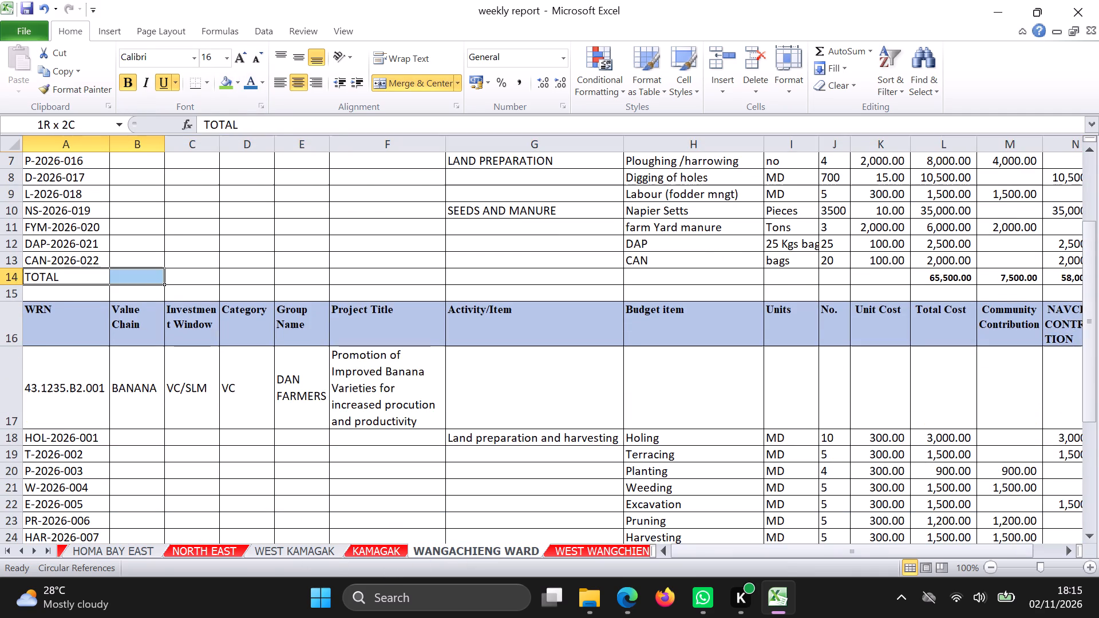
left_click_drag(193, 275, 1051, 276)
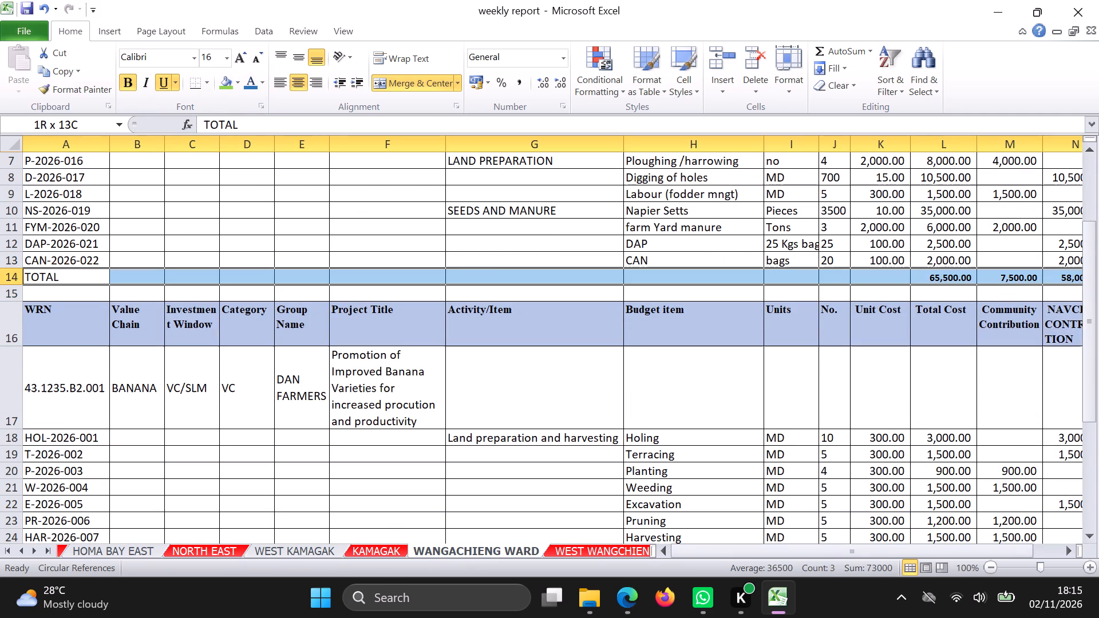
left_click_drag(1051, 276, 1055, 276)
left_click(223, 83)
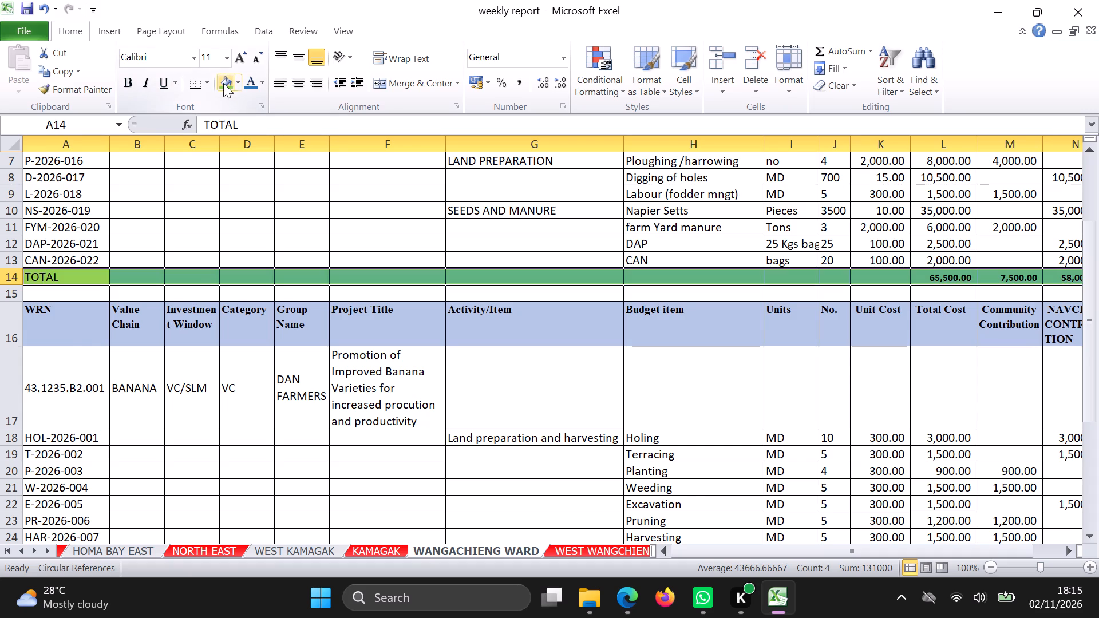
Label the WANGACHIENG WARD banana project's totals row by entering TOTAL in cell A34.
scroll(254, 287, "down", 6)
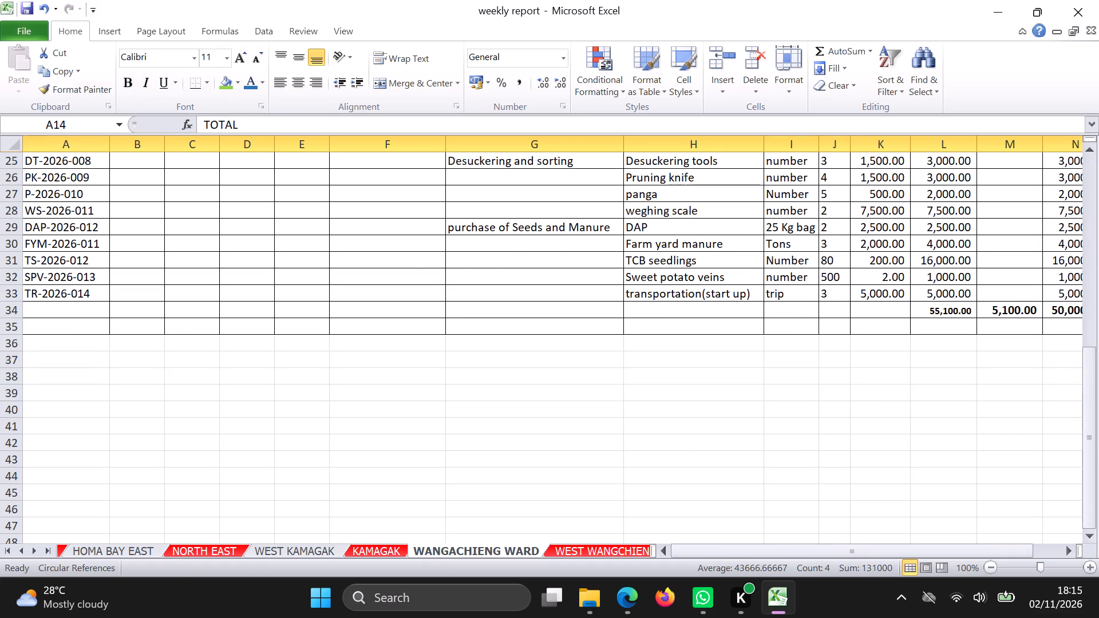
left_click_drag(38, 297, 58, 290)
left_click(40, 308)
scroll(80, 311, "up", 5)
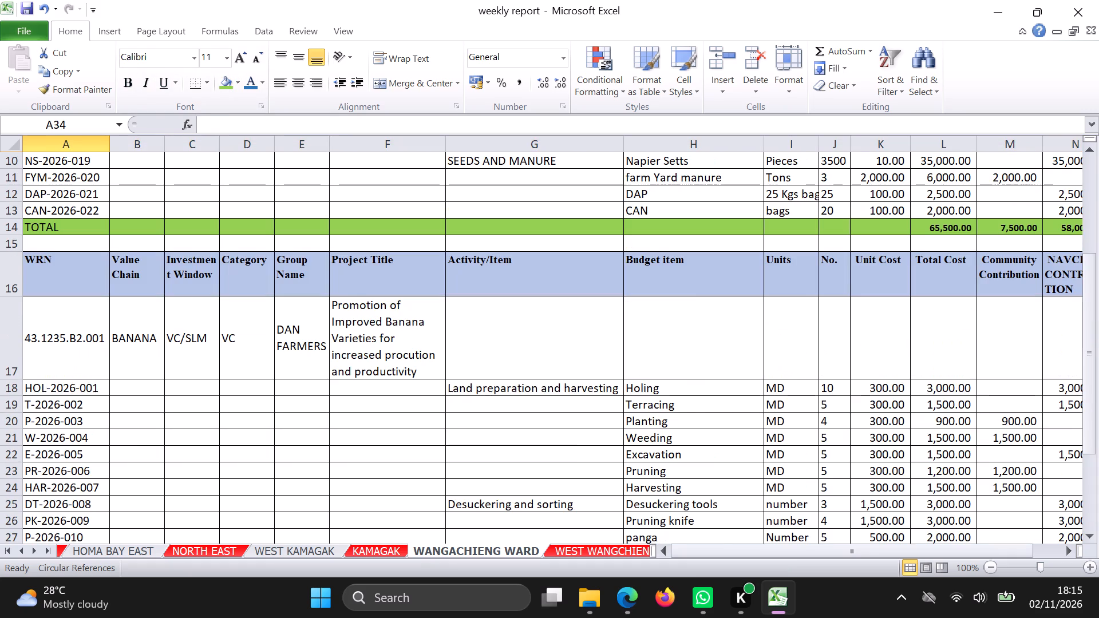
scroll(80, 311, "down", 5)
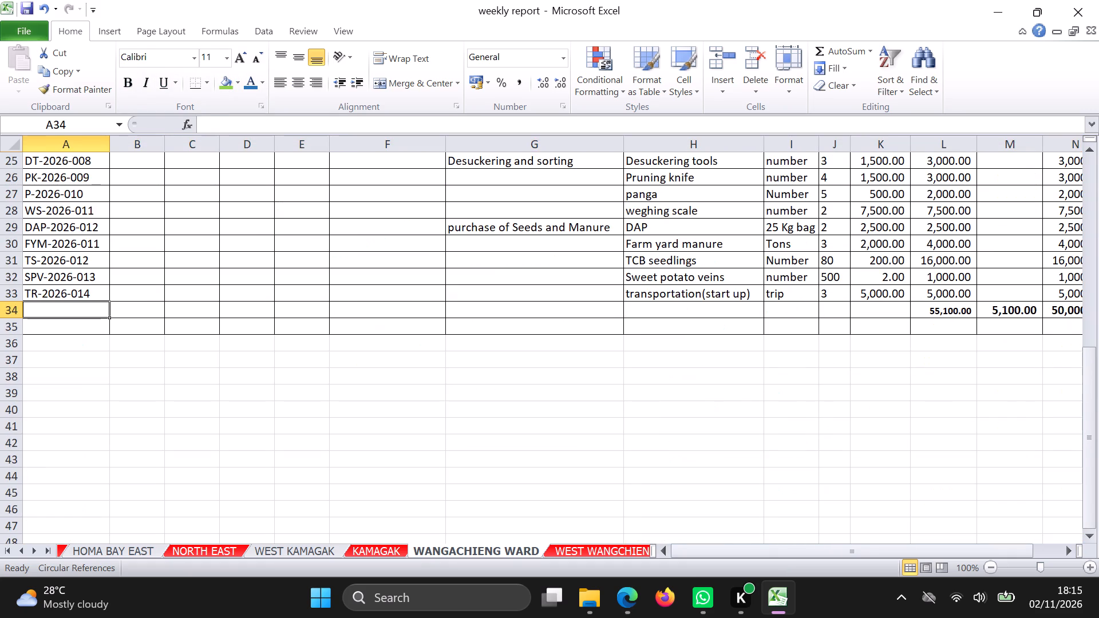
left_click(61, 310)
key("t")
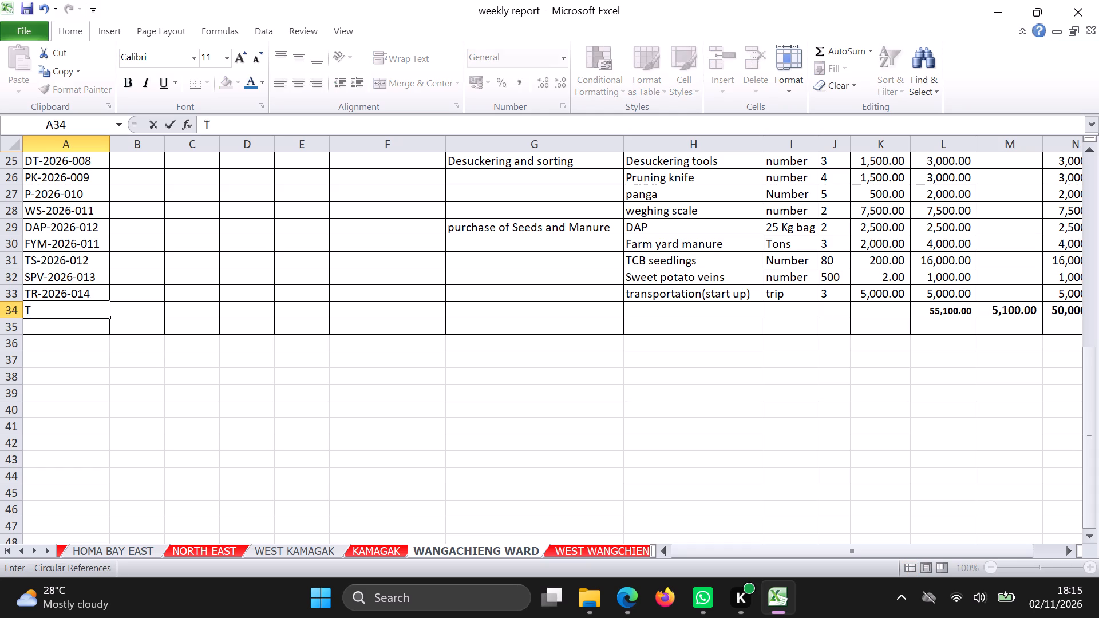
type("OTAL")
key("Return")
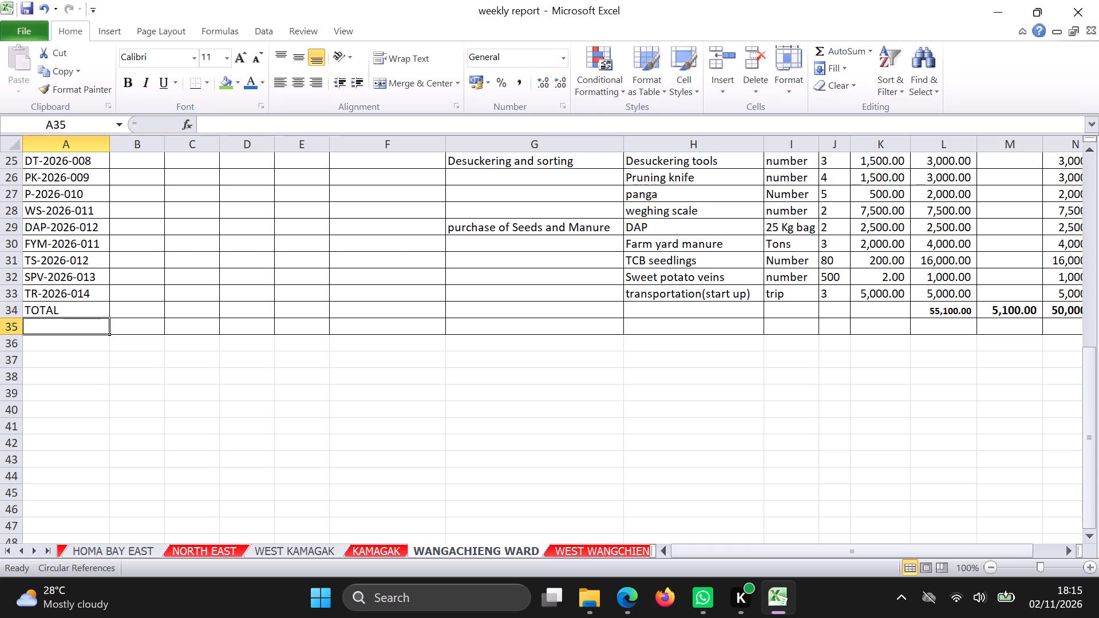
Fill the WANGACHIENG WARD banana project's TOTAL row, A34 to N34, with light green.
left_click_drag(34, 313, 464, 323)
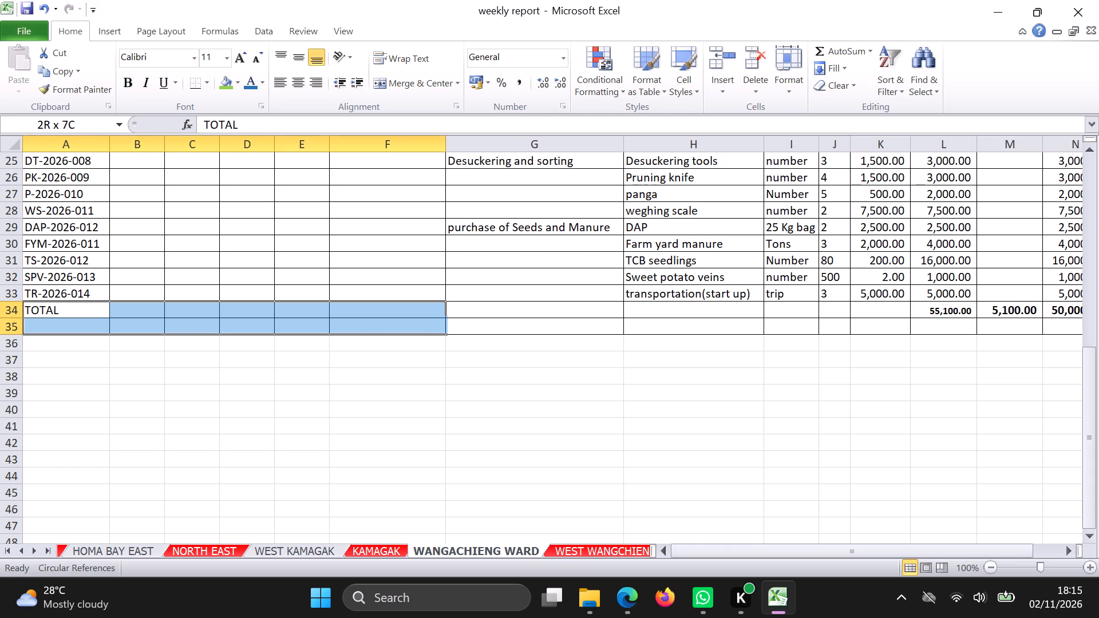
left_click_drag(464, 323, 1055, 310)
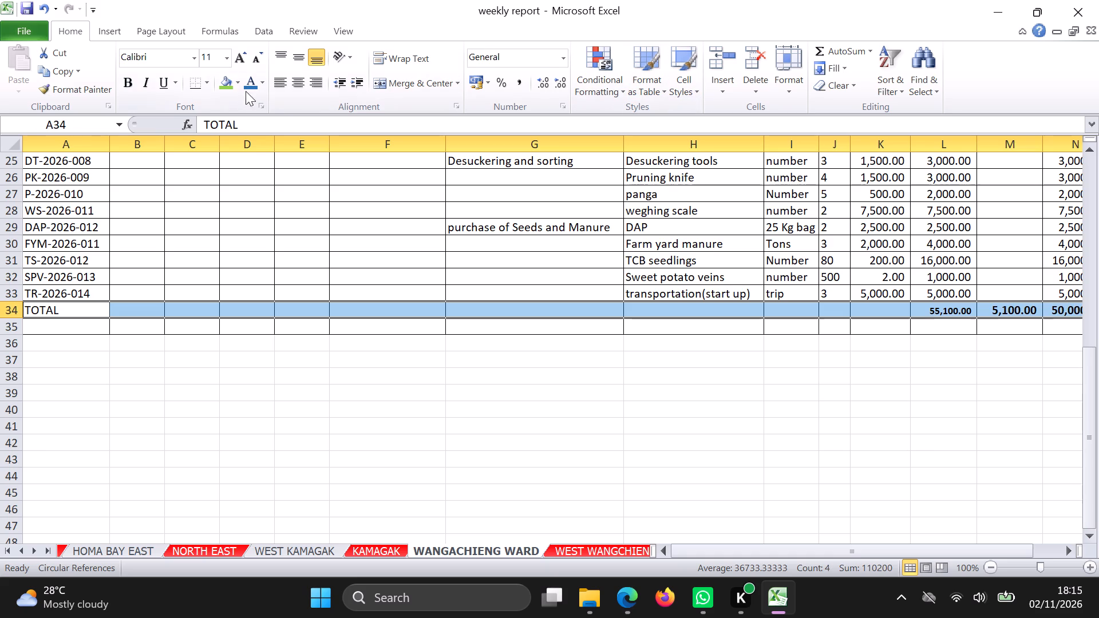
left_click(216, 82)
left_click(228, 82)
On the WEST WANGCHIENG sheet, fill the first project's TOTAL row, A14 to N14, with light green.
scroll(256, 260, "down", 1)
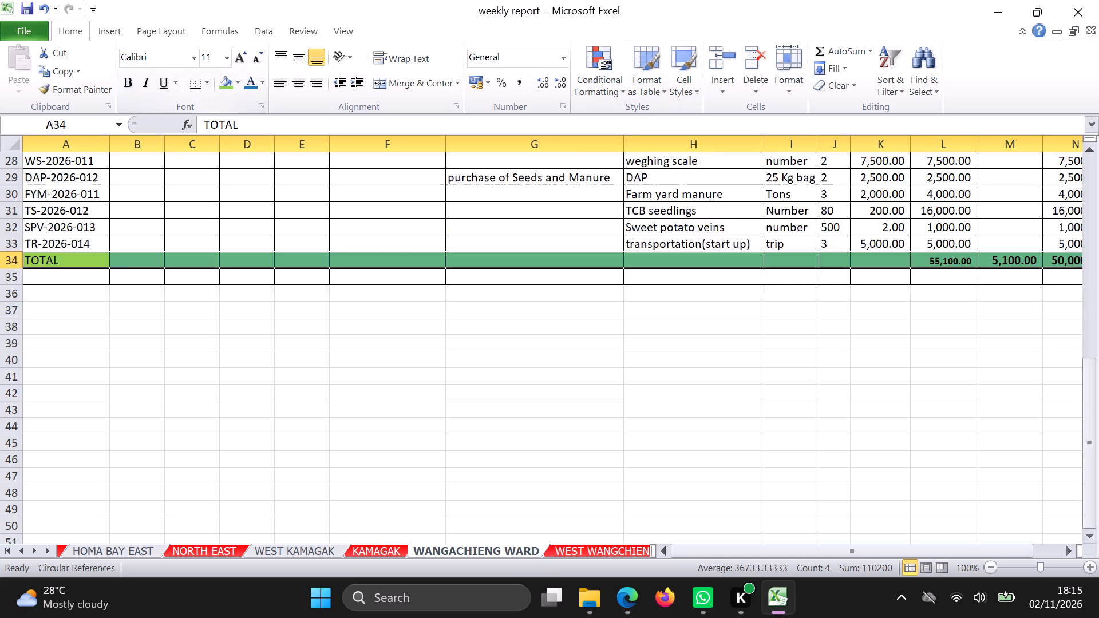
scroll(256, 261, "down", 4)
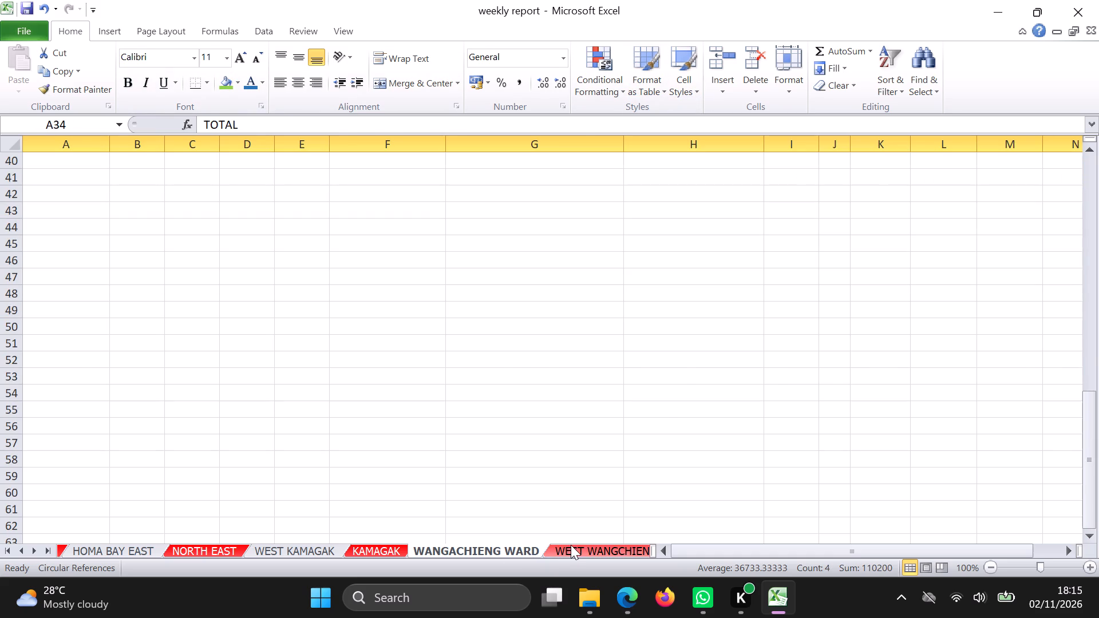
left_click(571, 545)
scroll(135, 284, "down", 4)
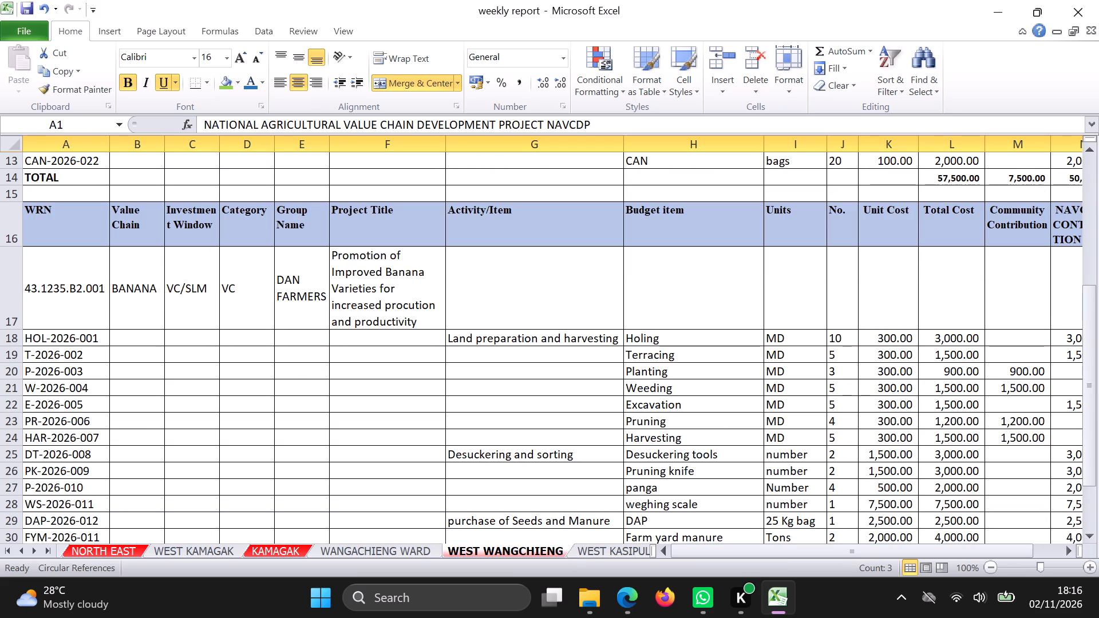
left_click_drag(35, 173, 967, 181)
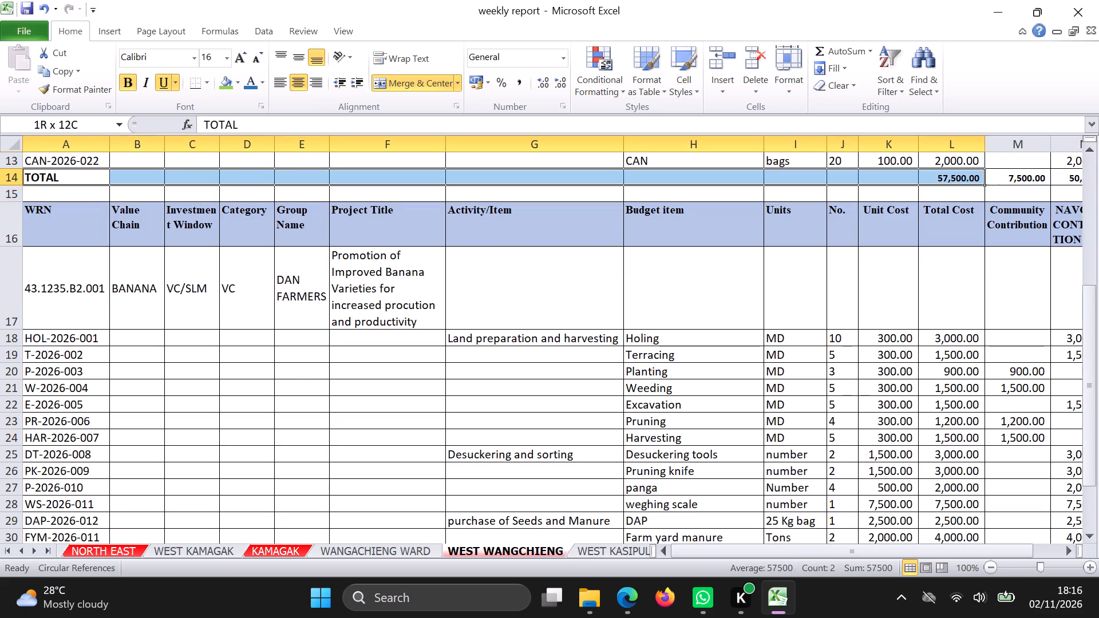
left_click_drag(967, 181, 1070, 183)
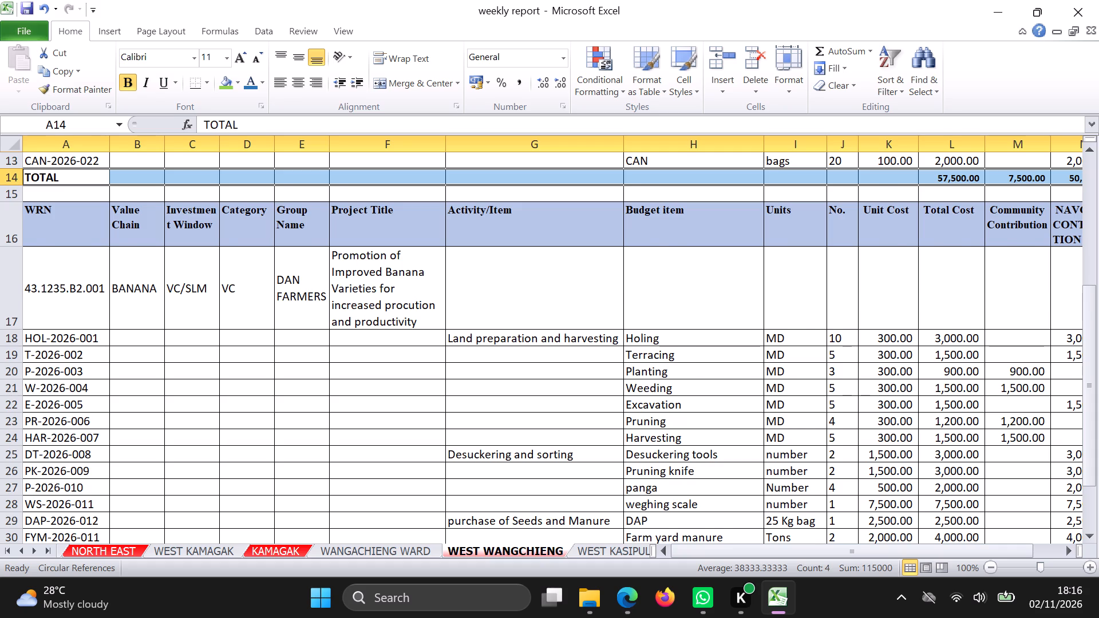
scroll(211, 431, "down", 2)
scroll(128, 363, "up", 4)
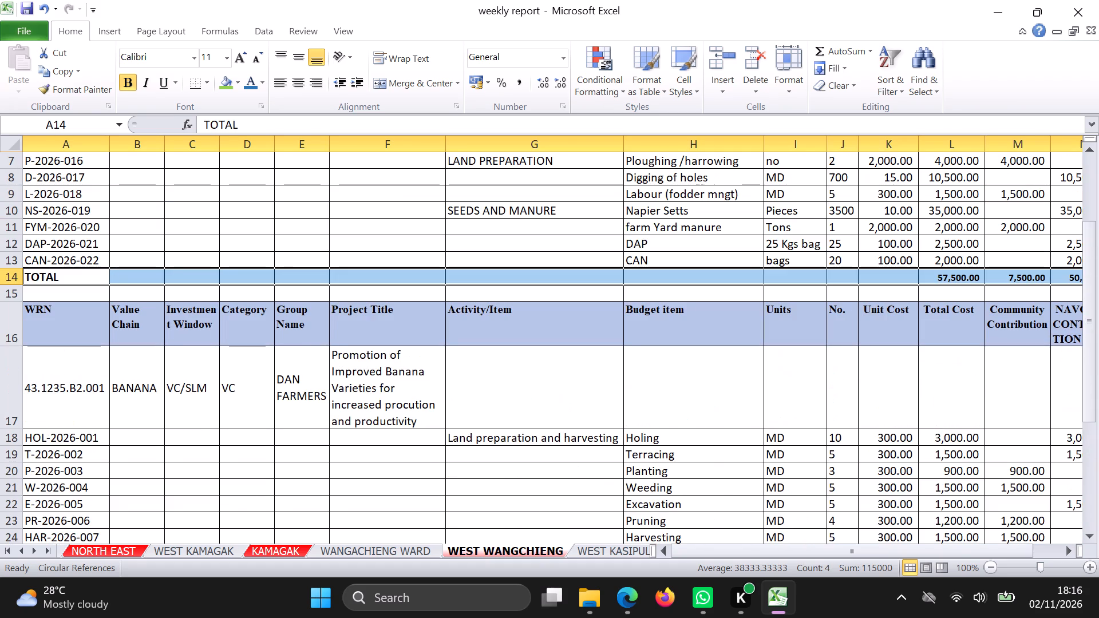
left_click(227, 82)
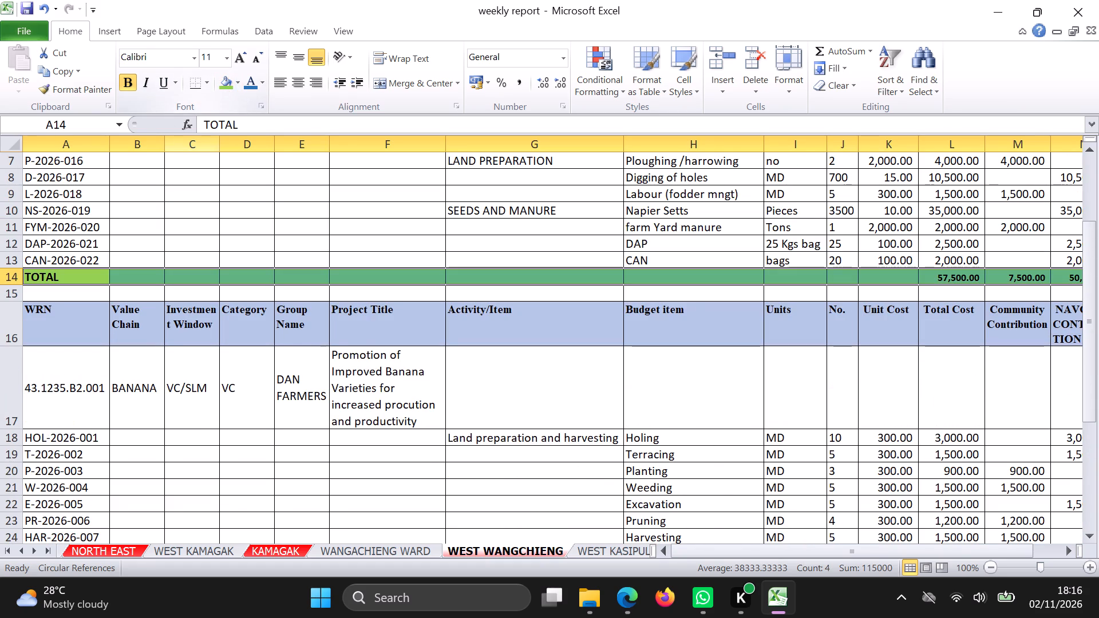
Fill the WEST WANGCHIENG banana project's TOTAL row, A34 to N34, with light green.
scroll(208, 322, "down", 5)
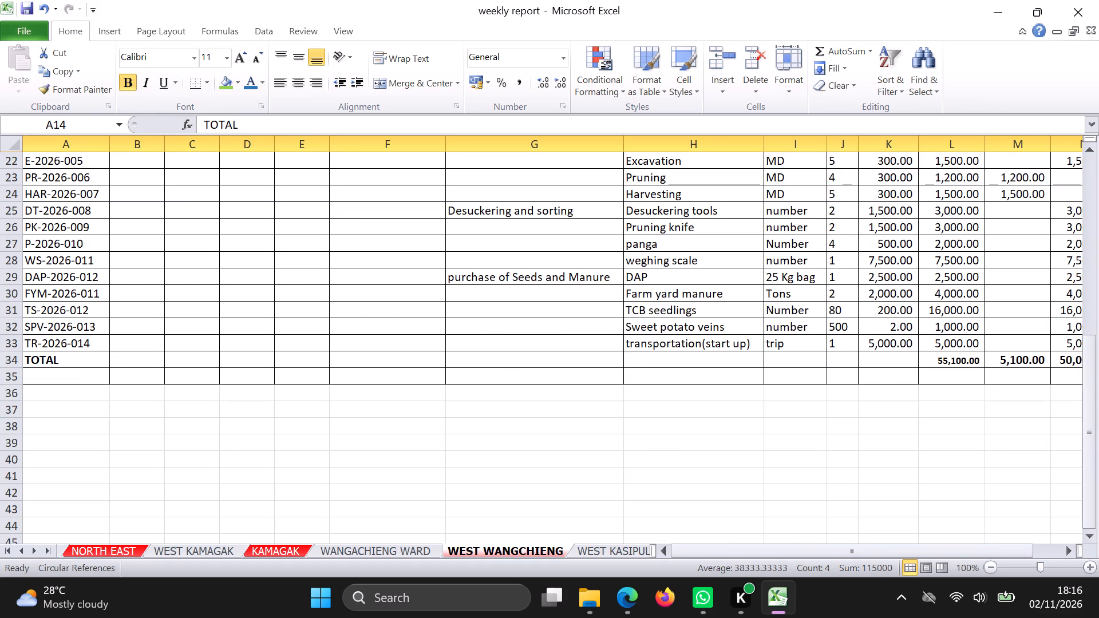
left_click_drag(39, 359, 894, 350)
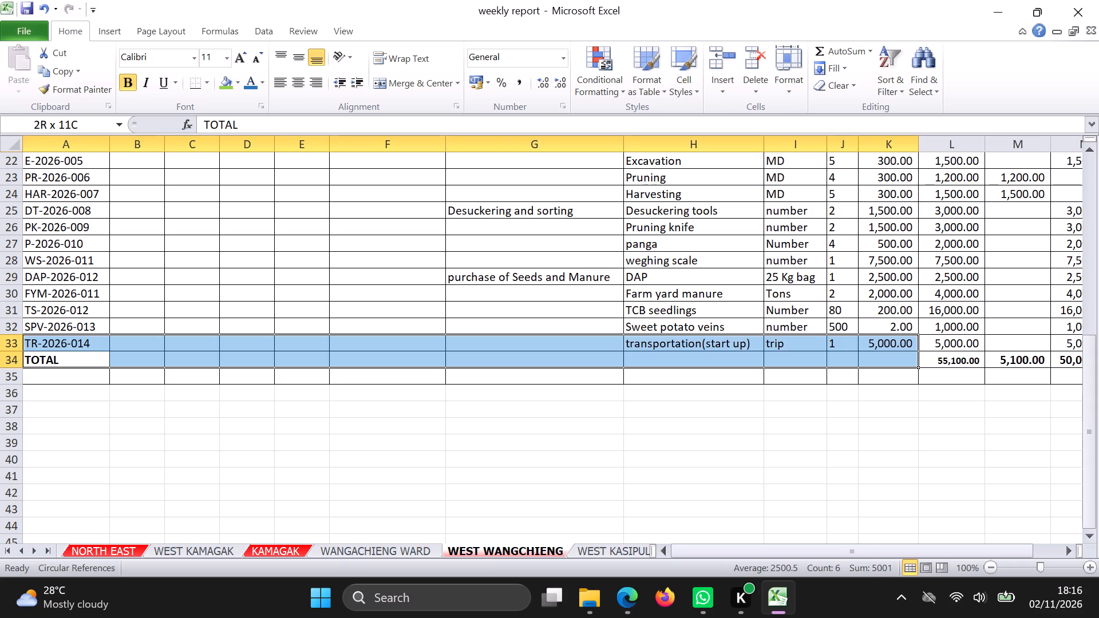
left_click_drag(894, 350, 1077, 356)
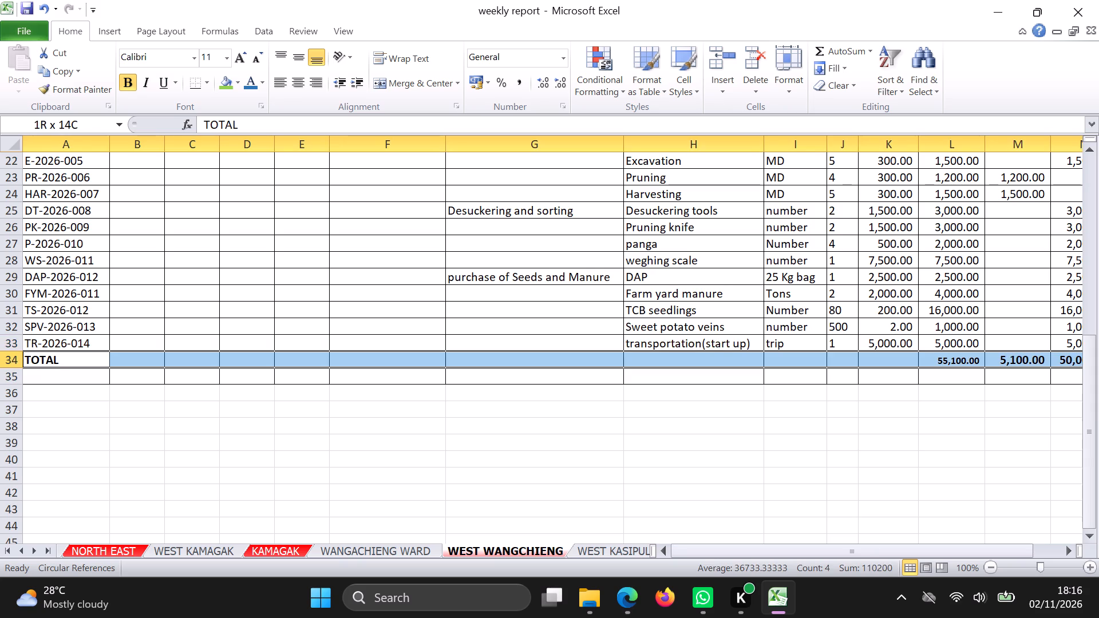
left_click(228, 84)
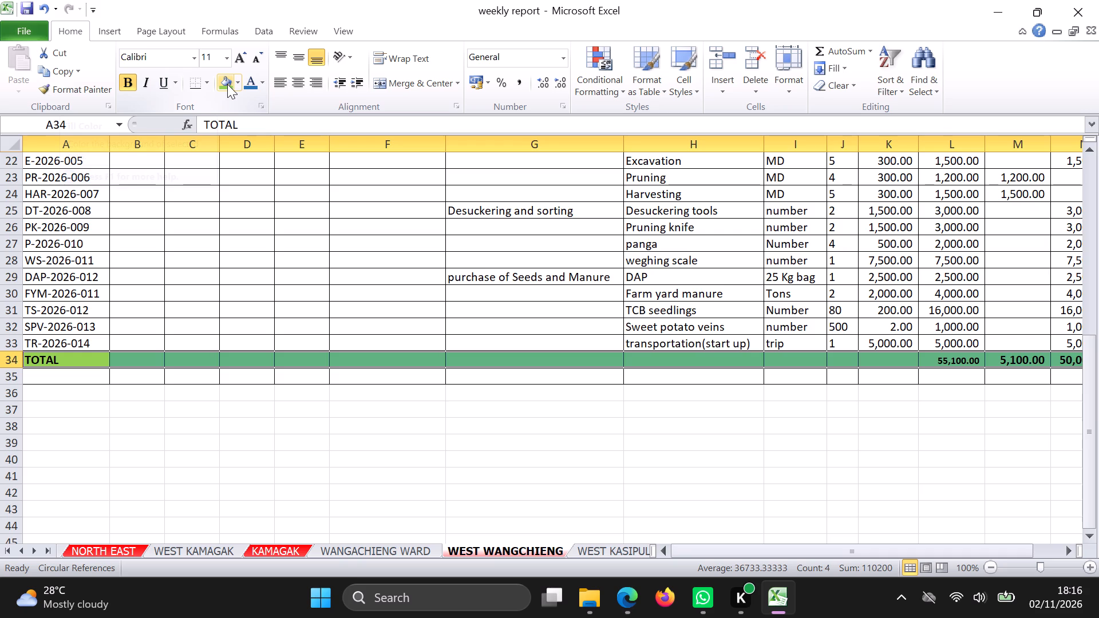
On the WEST KASIPUL sheet, fill the coffee project's TOTAL row, A24 to N24, with light green.
scroll(253, 423, "up", 5)
scroll(253, 422, "down", 5)
left_click(595, 551)
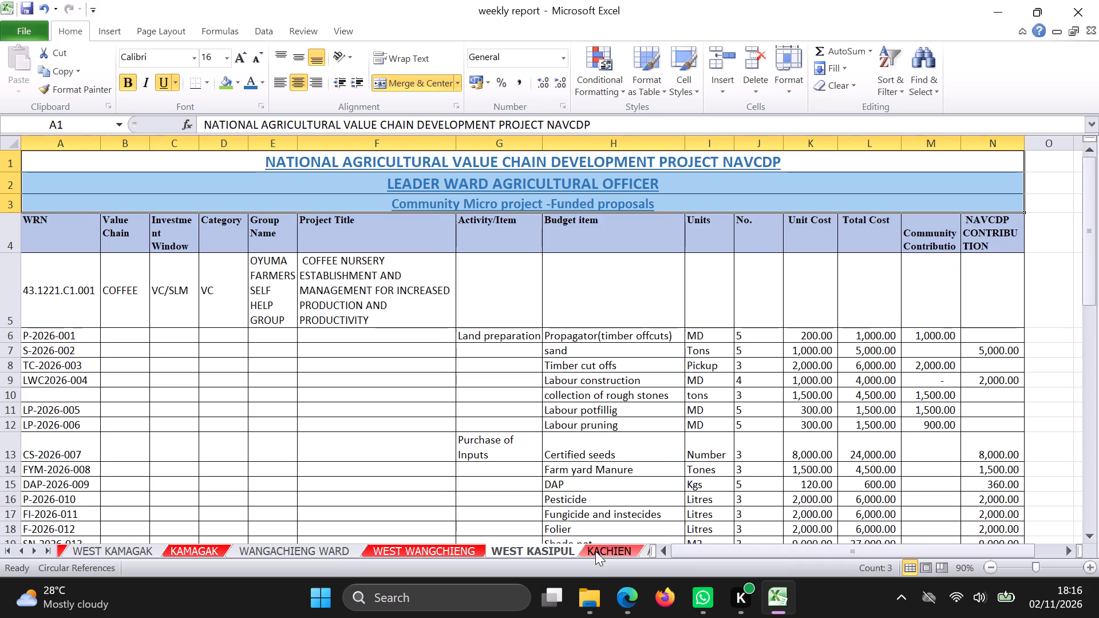
scroll(397, 330, "down", 4)
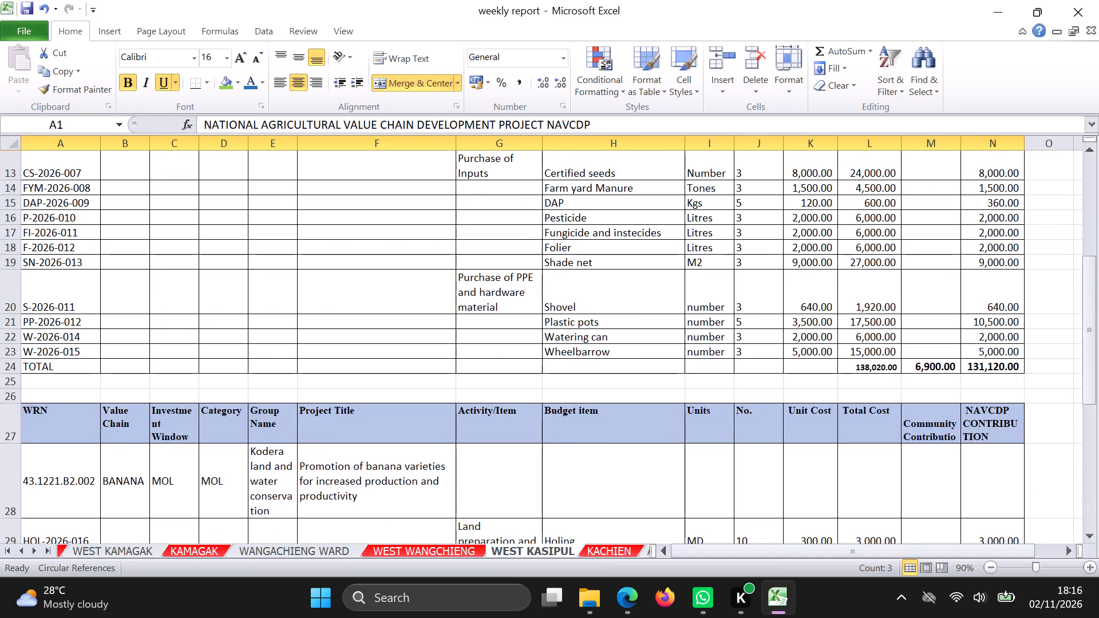
left_click_drag(38, 365, 798, 360)
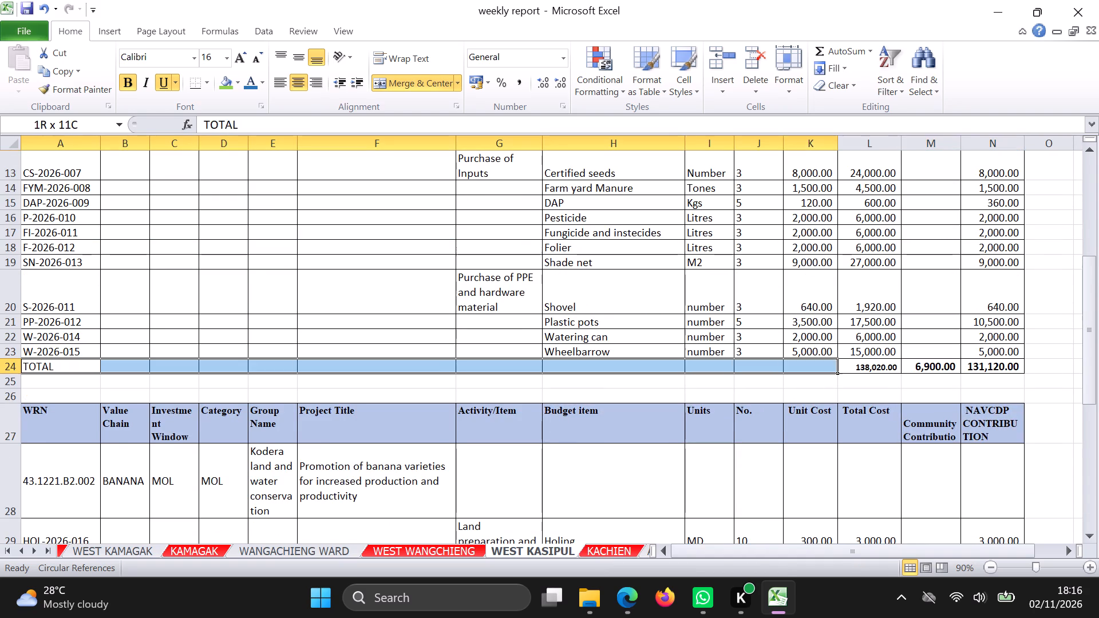
left_click_drag(798, 360, 974, 360)
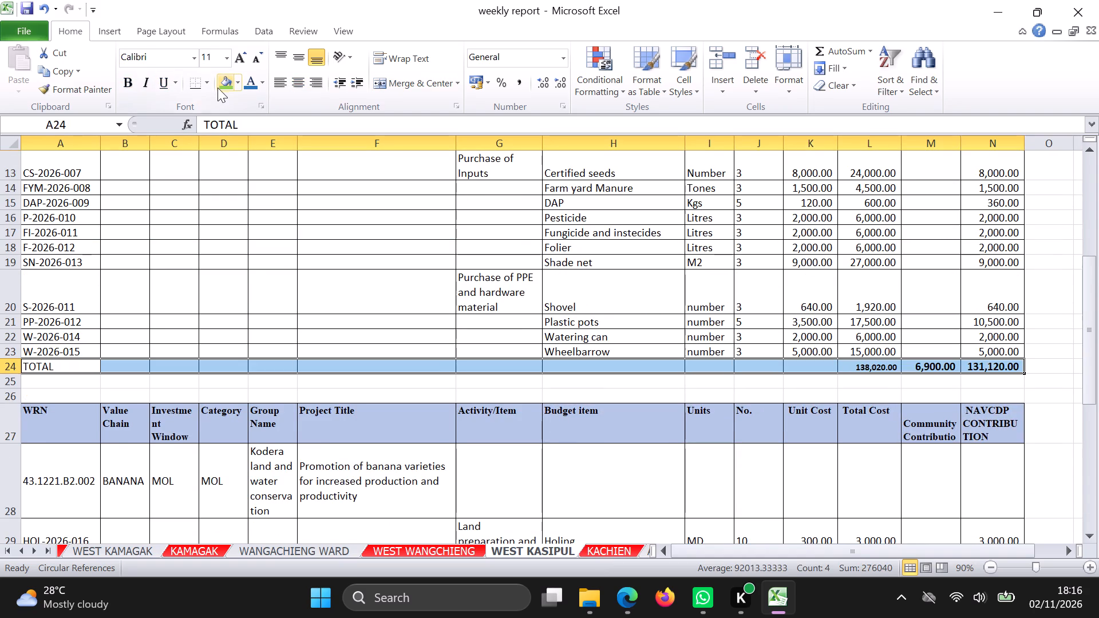
left_click(218, 87)
Fill the WEST KASIPUL banana project's TOTAL row, A45 to N45, with light green.
scroll(167, 406, "down", 6)
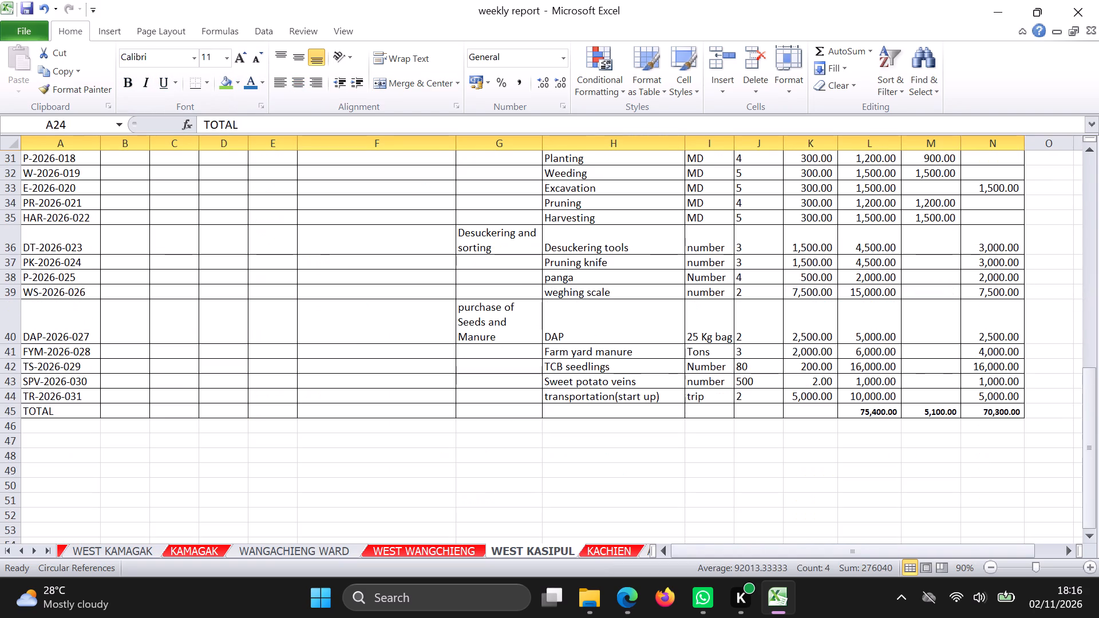
left_click_drag(39, 409, 855, 411)
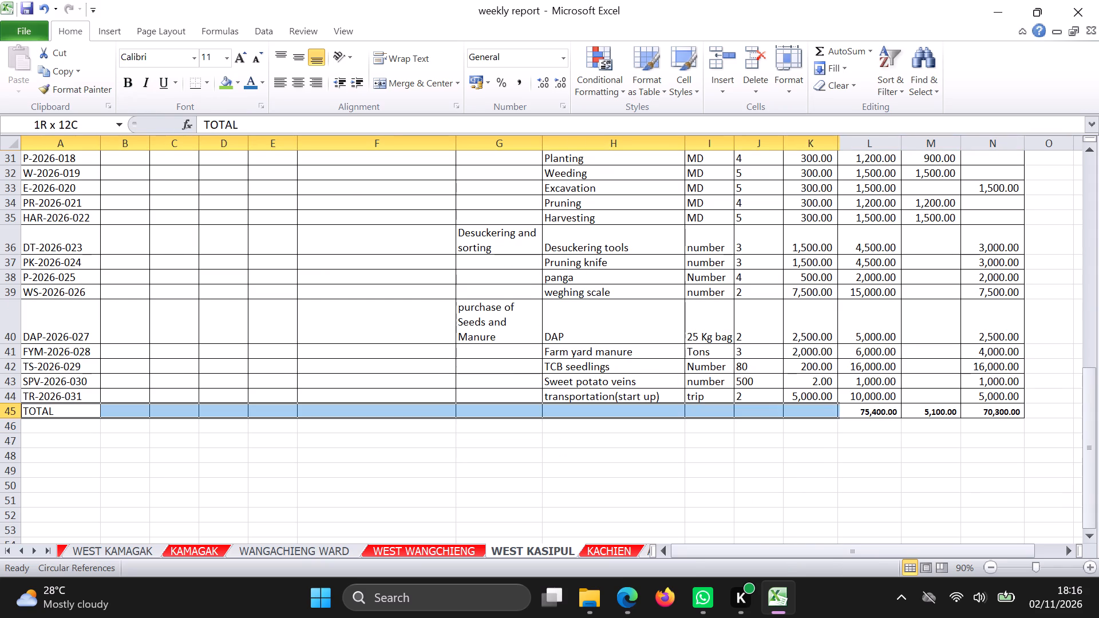
left_click_drag(855, 411, 1002, 415)
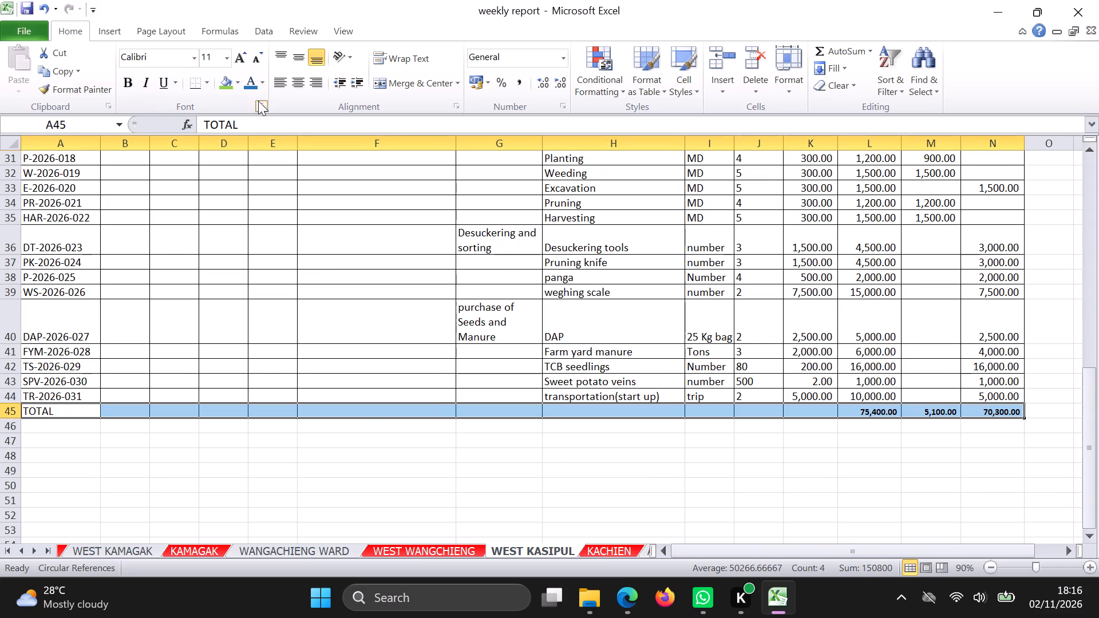
left_click(227, 80)
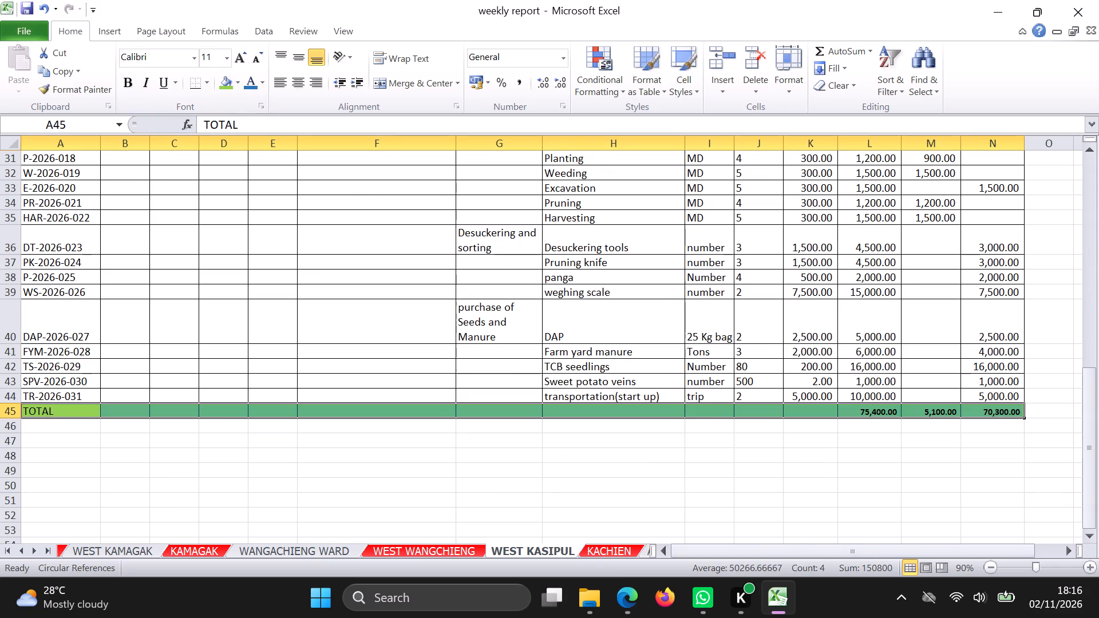
On the KACHIEN sheet, fill the coffee project's TOTAL row, A24 to N24, with light green.
left_click(589, 551)
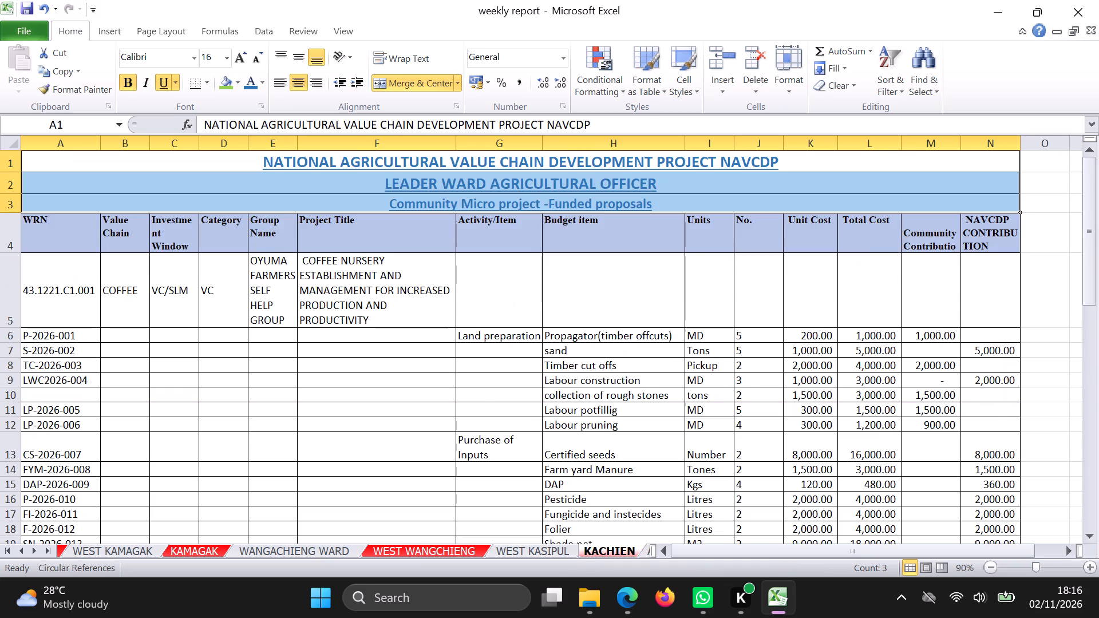
scroll(109, 314, "down", 4)
left_click_drag(55, 365, 404, 343)
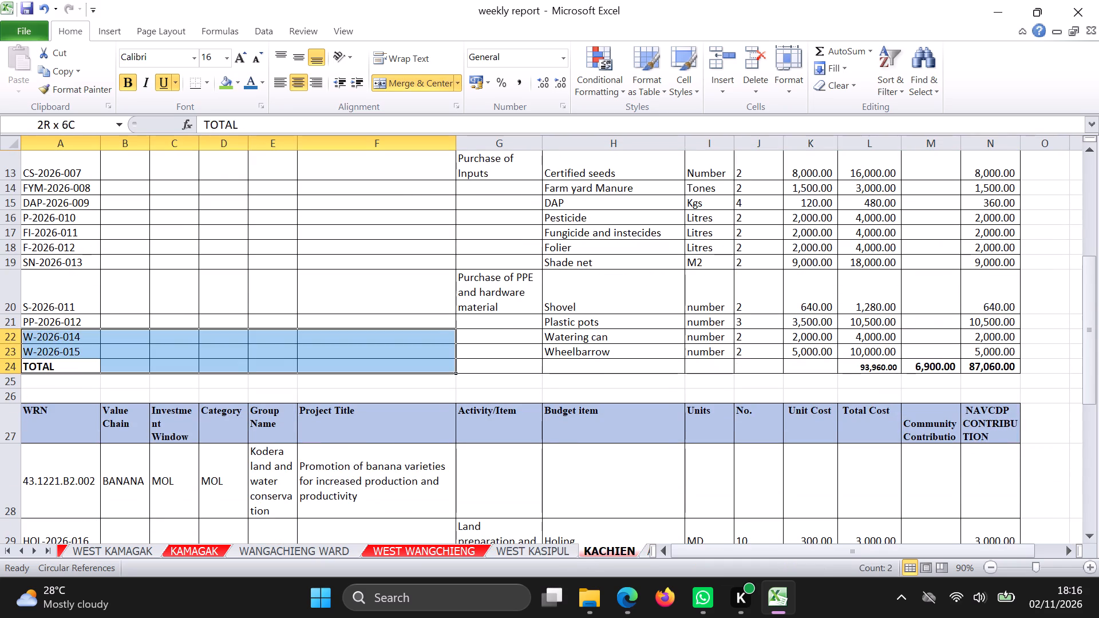
left_click_drag(404, 343, 1015, 370)
left_click(228, 74)
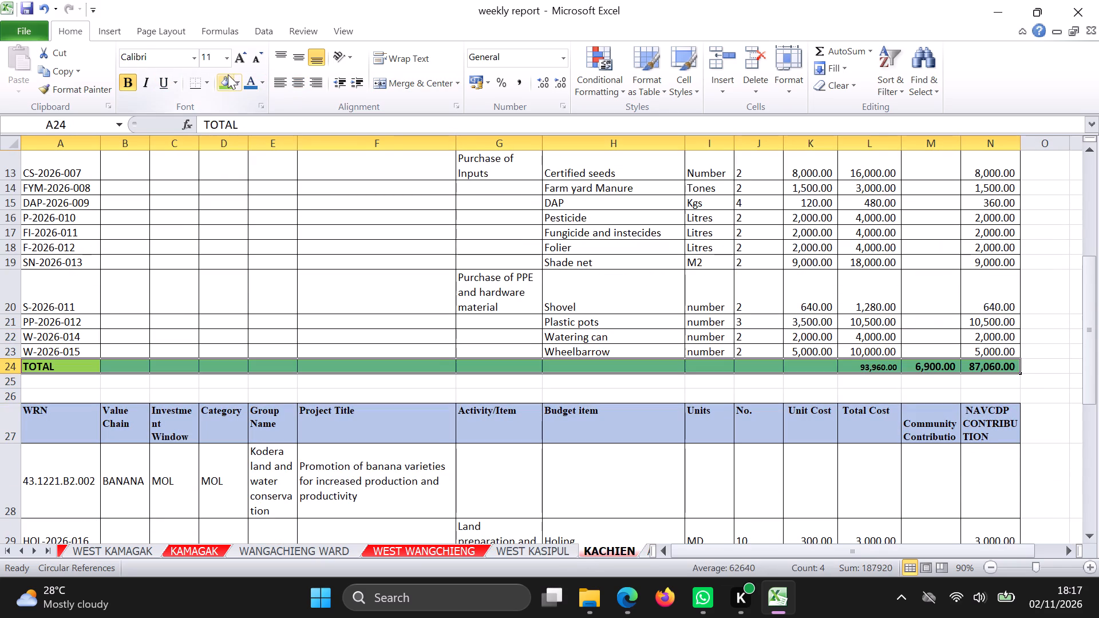
Fill the KACHIEN banana project's TOTAL row, A45 to N45, with light green.
scroll(156, 385, "down", 7)
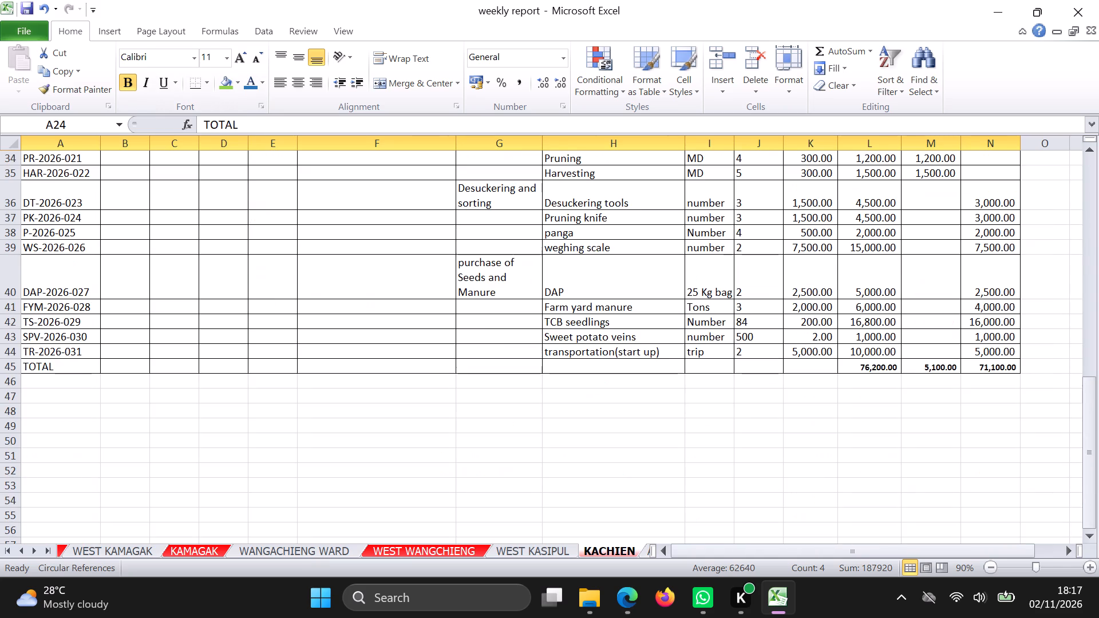
left_click_drag(34, 364, 745, 354)
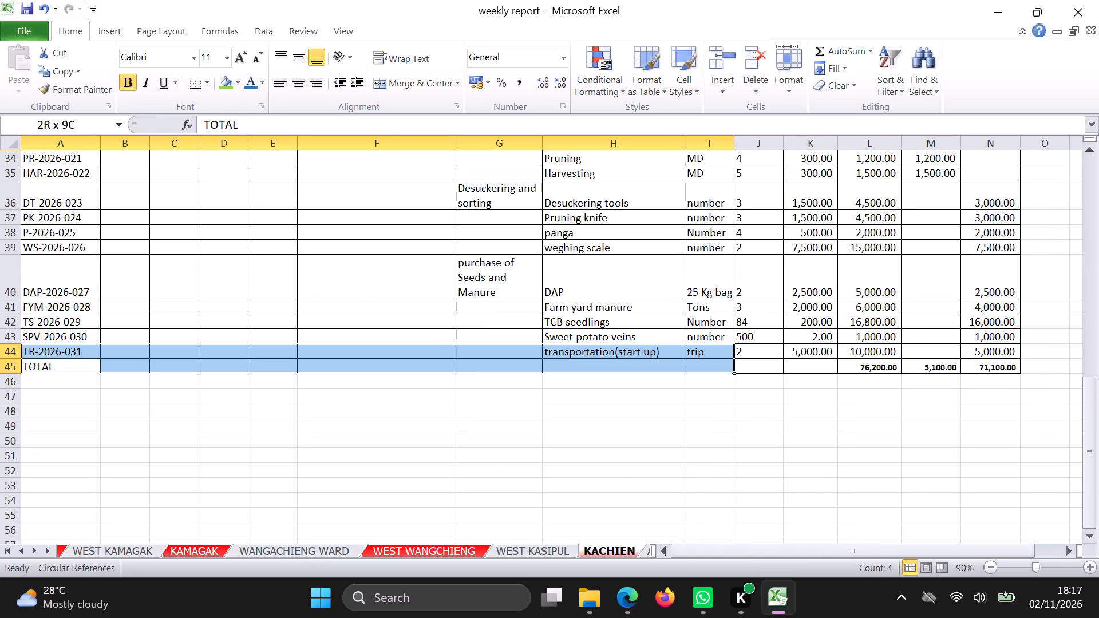
left_click_drag(745, 354, 975, 362)
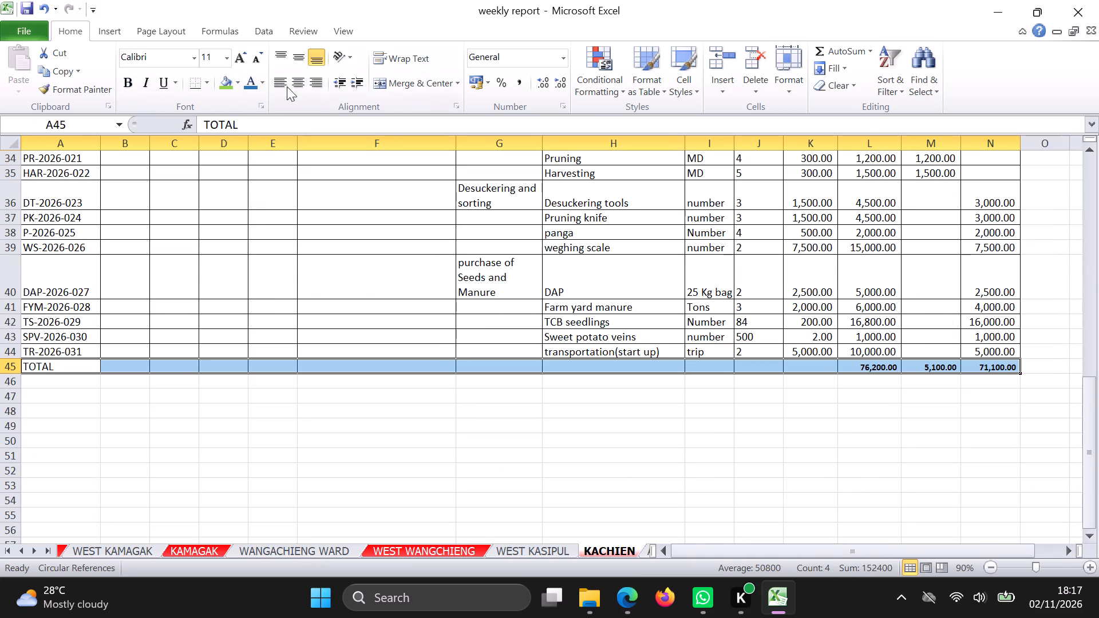
left_click(228, 81)
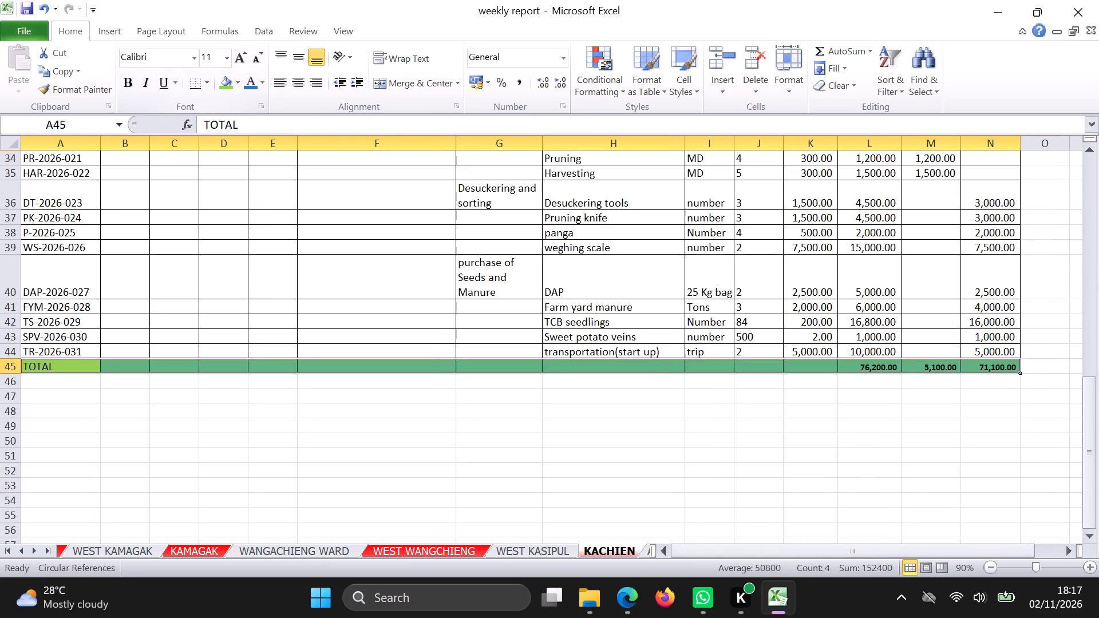
On the ARUJO sheet, fill the banana project's TOTAL row, A25 to N25, with light green.
triple_click(34, 550)
double_click(34, 549)
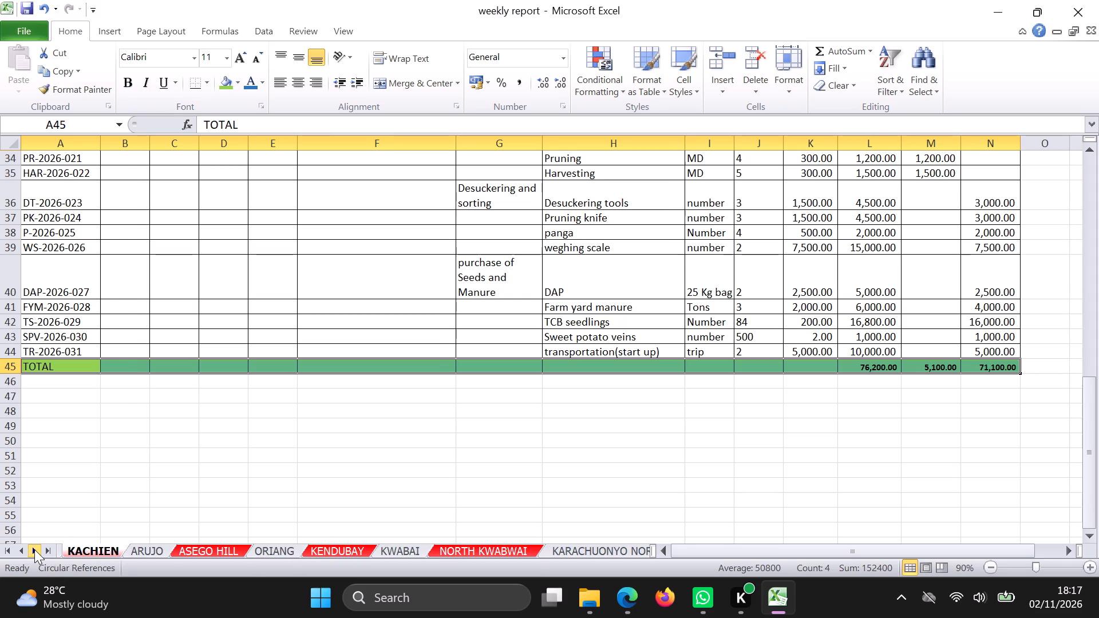
left_click(154, 544)
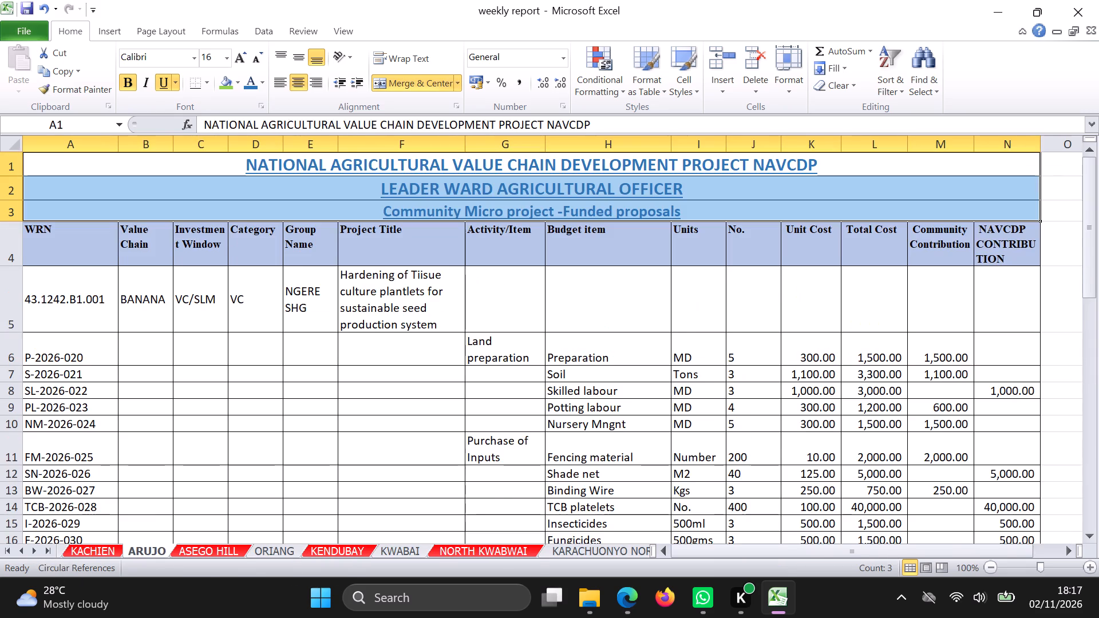
scroll(202, 397, "down", 3)
scroll(100, 428, "down", 1)
left_click_drag(37, 395, 832, 405)
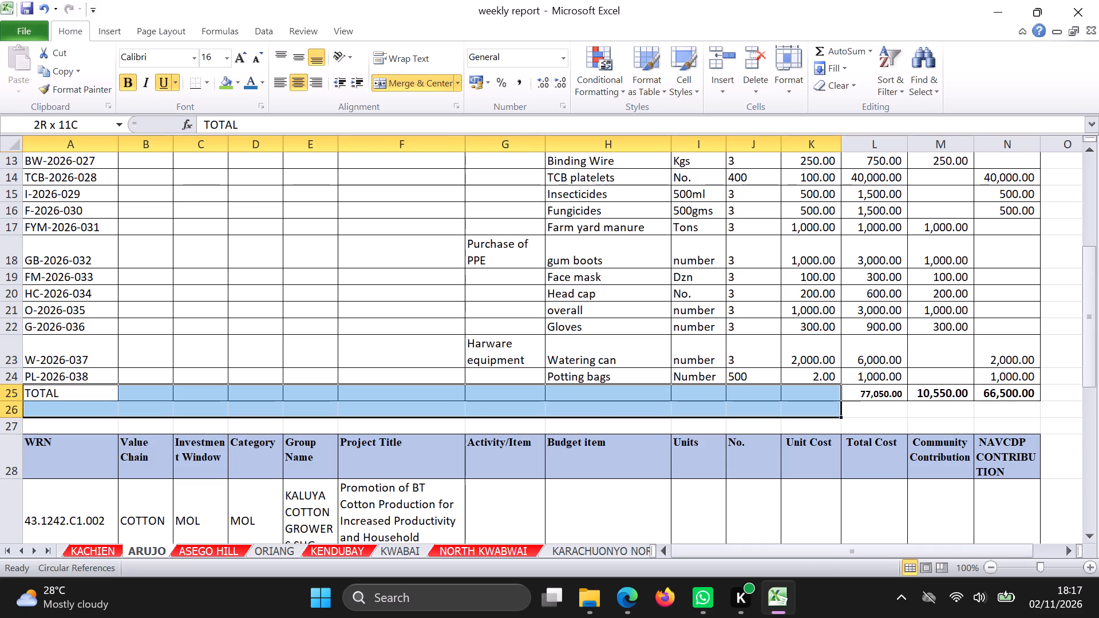
left_click_drag(832, 405, 1001, 389)
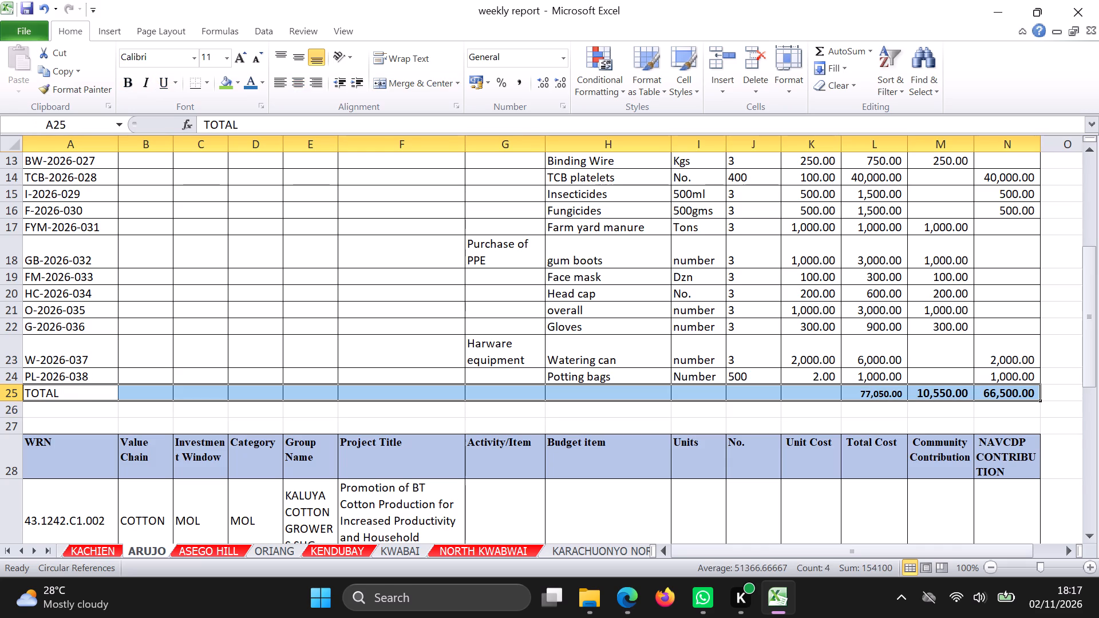
left_click(226, 79)
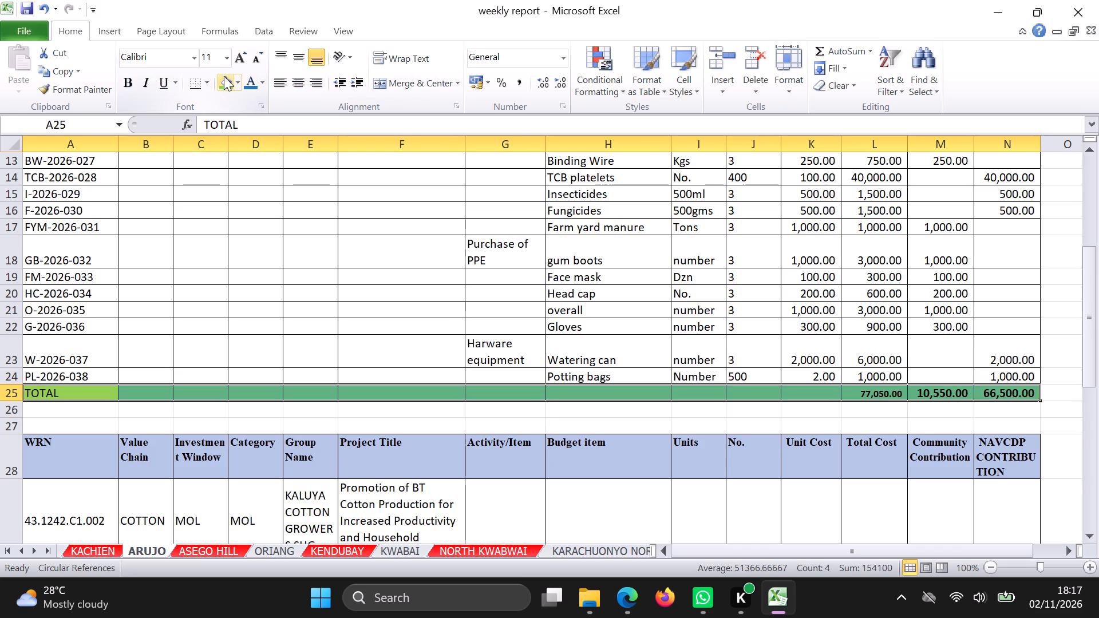
Make the ARUJO cotton project's TOTAL row, A50 to N50, bold and fill it with light green.
scroll(241, 418, "down", 8)
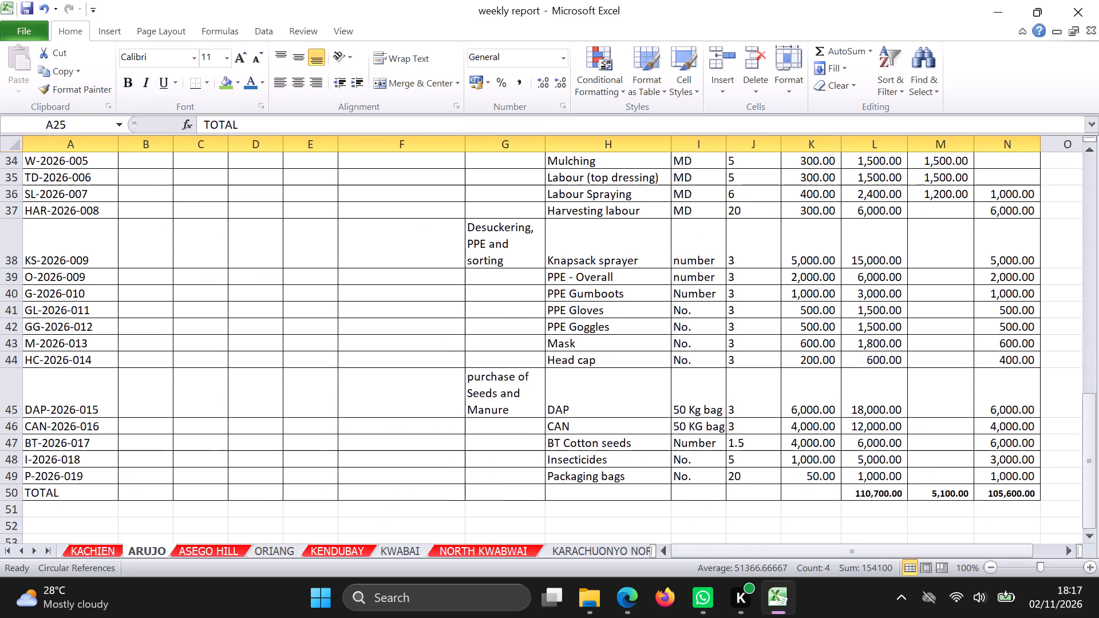
left_click_drag(22, 440, 367, 439)
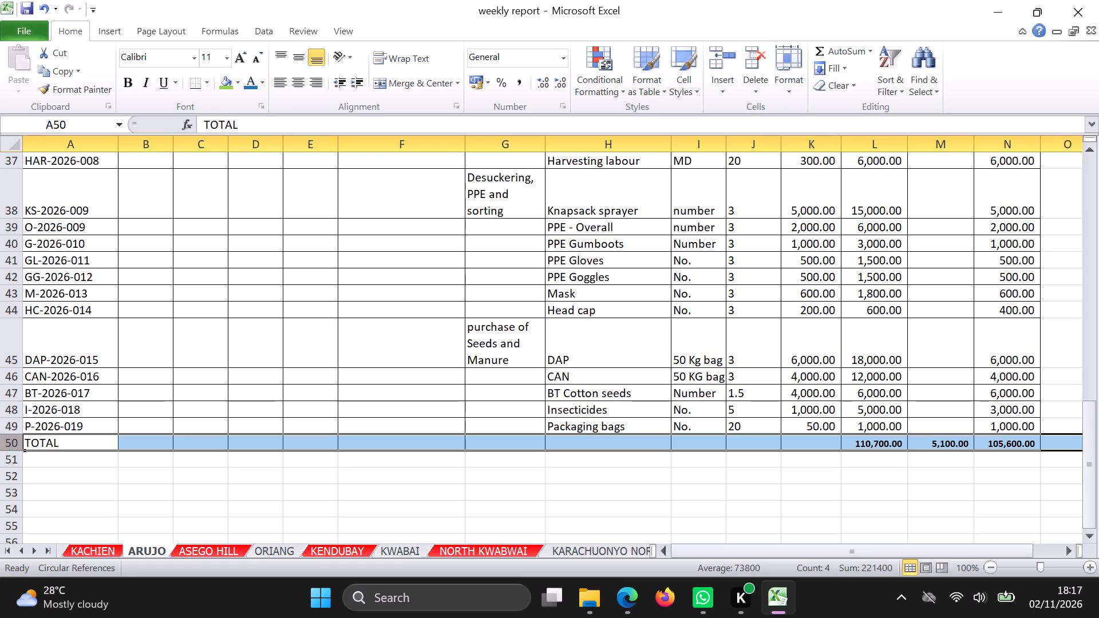
left_click(370, 439)
left_click_drag(45, 438, 360, 436)
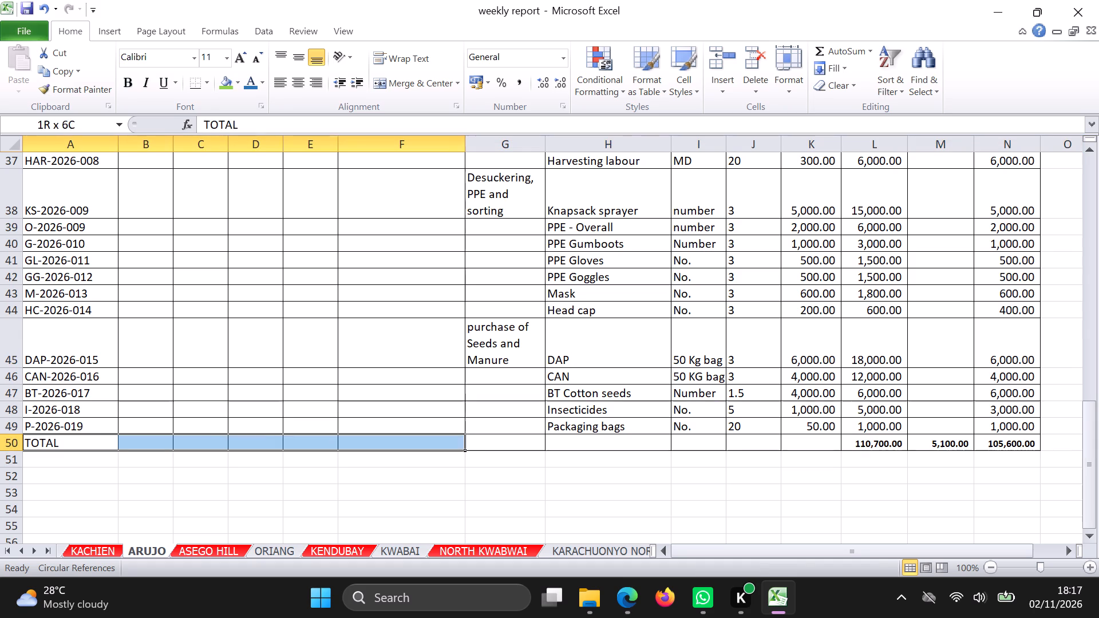
left_click_drag(360, 436, 989, 446)
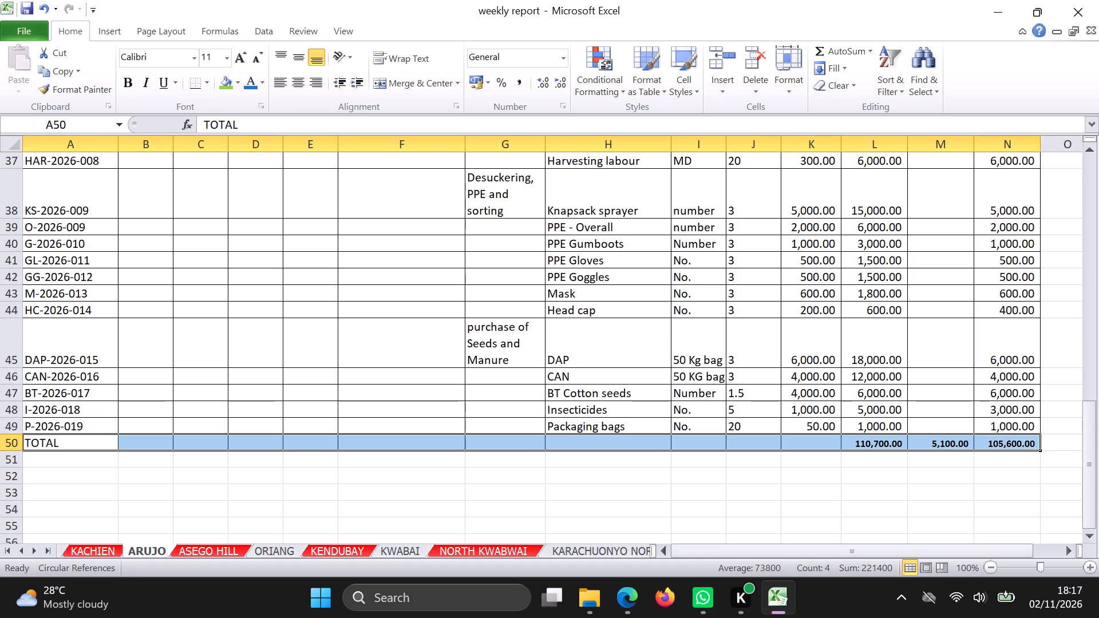
left_click(131, 78)
left_click(228, 84)
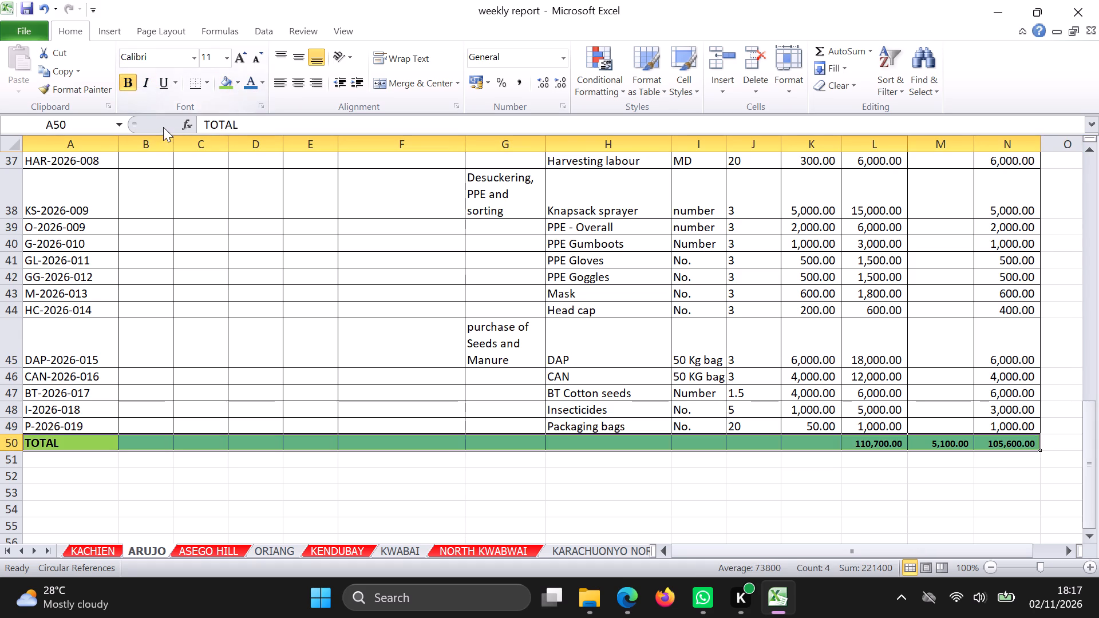
On the ASEGO HILL sheet, fill the first project's TOTAL row, A25 to N25, with light green.
scroll(188, 402, "down", 4)
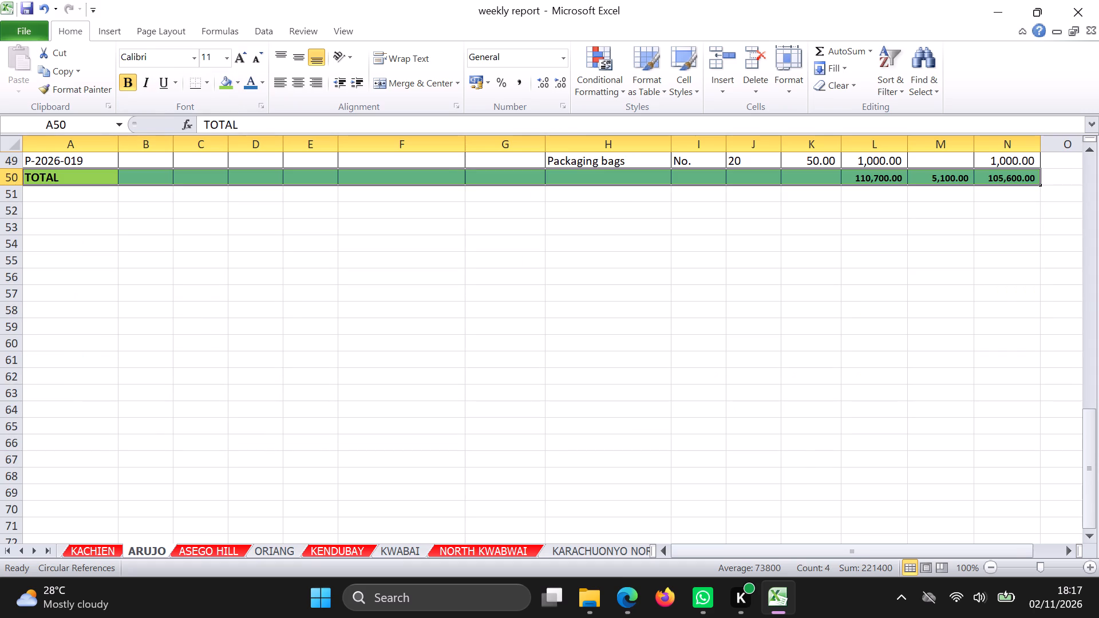
left_click(196, 548)
scroll(228, 417, "down", 4)
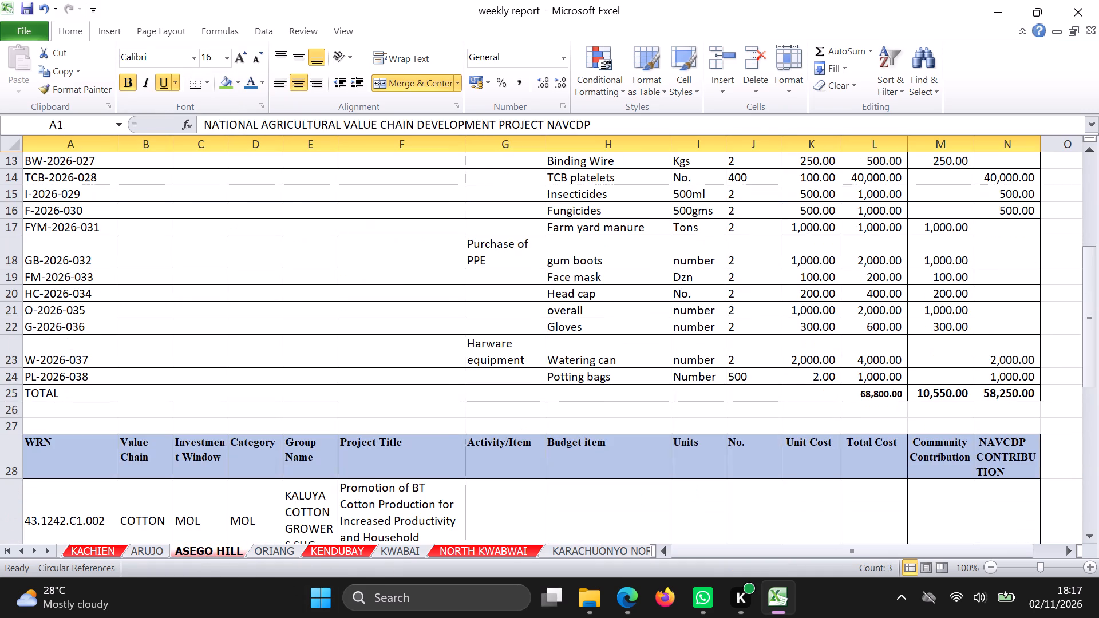
left_click_drag(38, 395, 314, 391)
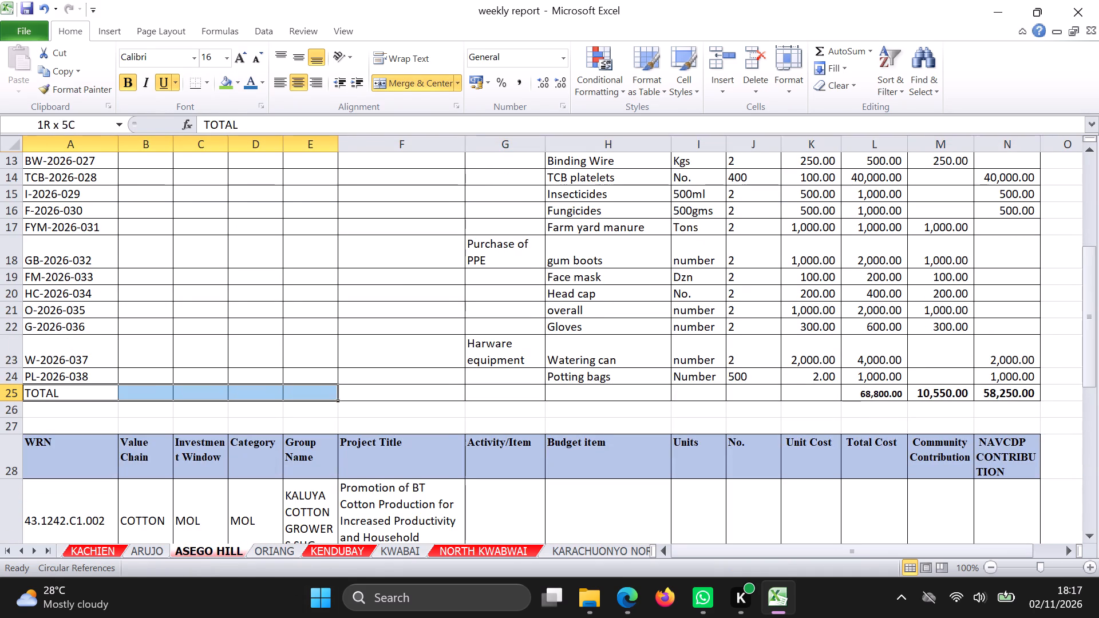
left_click_drag(314, 391, 1001, 390)
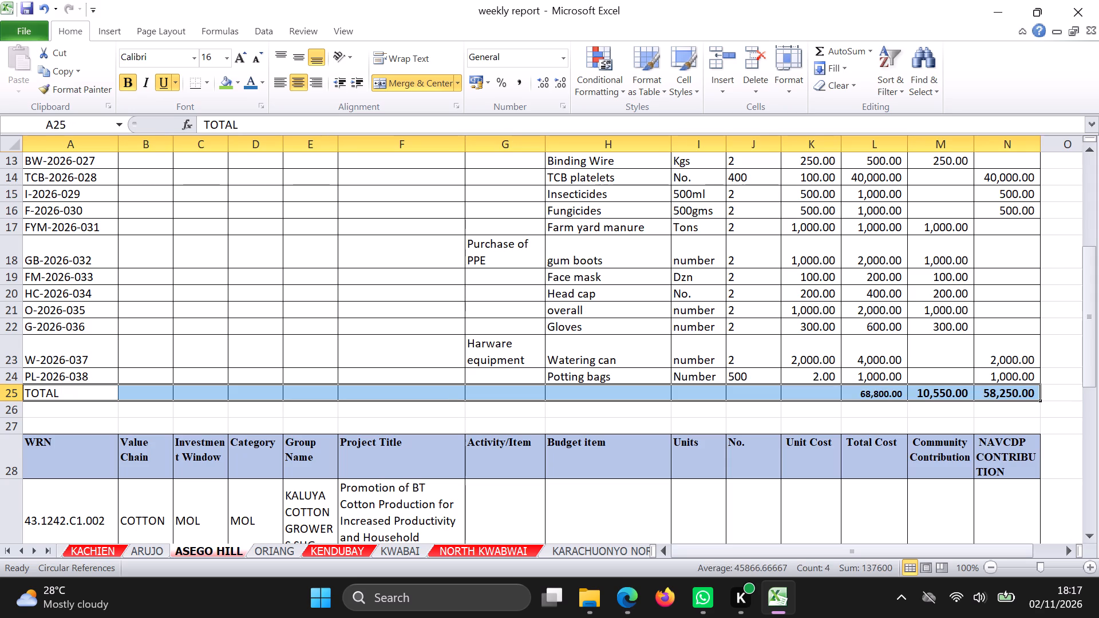
left_click(225, 76)
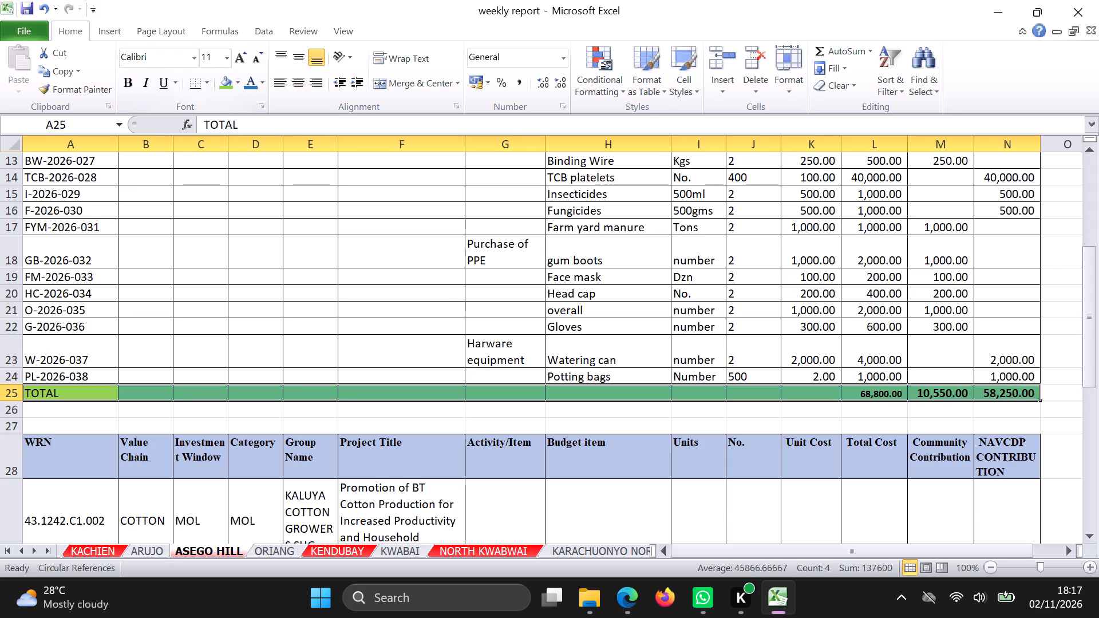
Fill the ASEGO HILL cotton project's TOTAL row, A50 to N50, with light green and make it bold.
scroll(213, 437, "down", 7)
left_click_drag(54, 492, 77, 489)
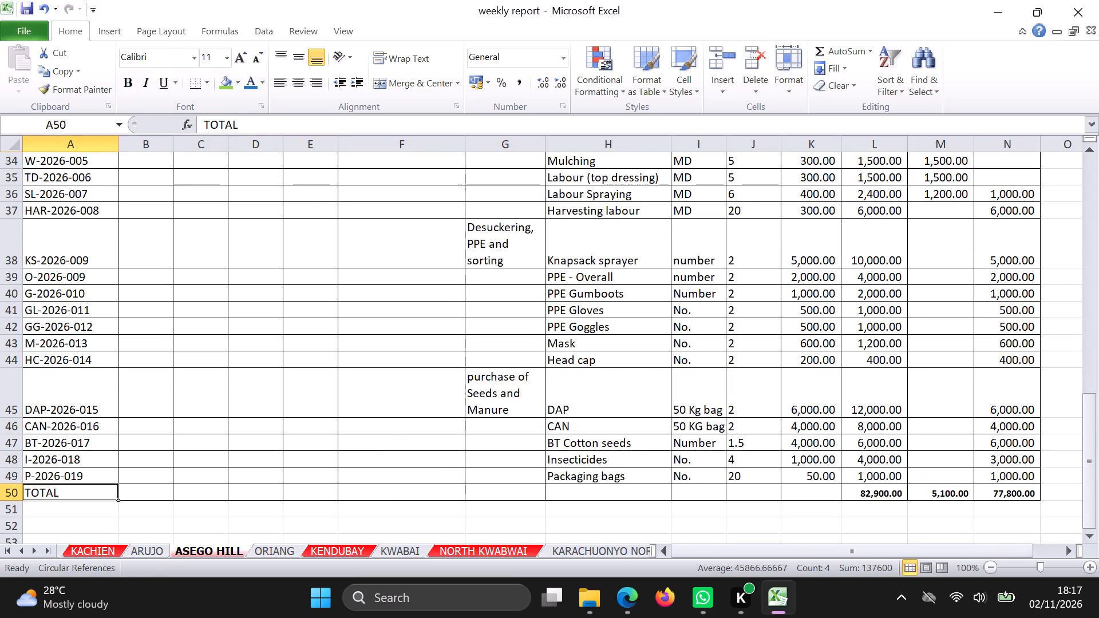
left_click_drag(77, 489, 1005, 498)
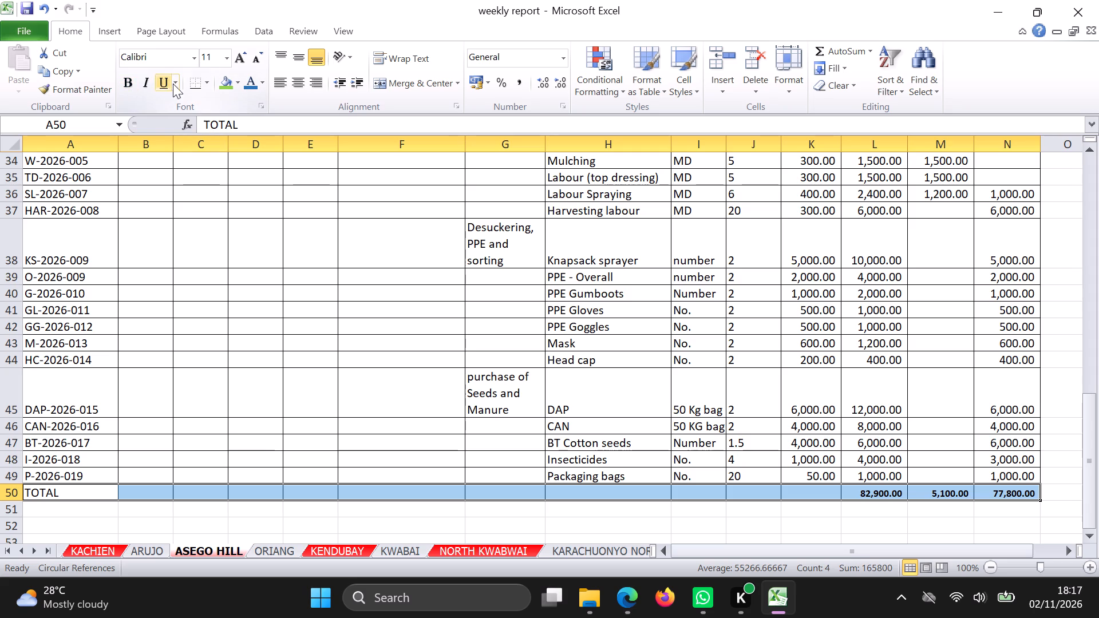
left_click(215, 80)
left_click(223, 82)
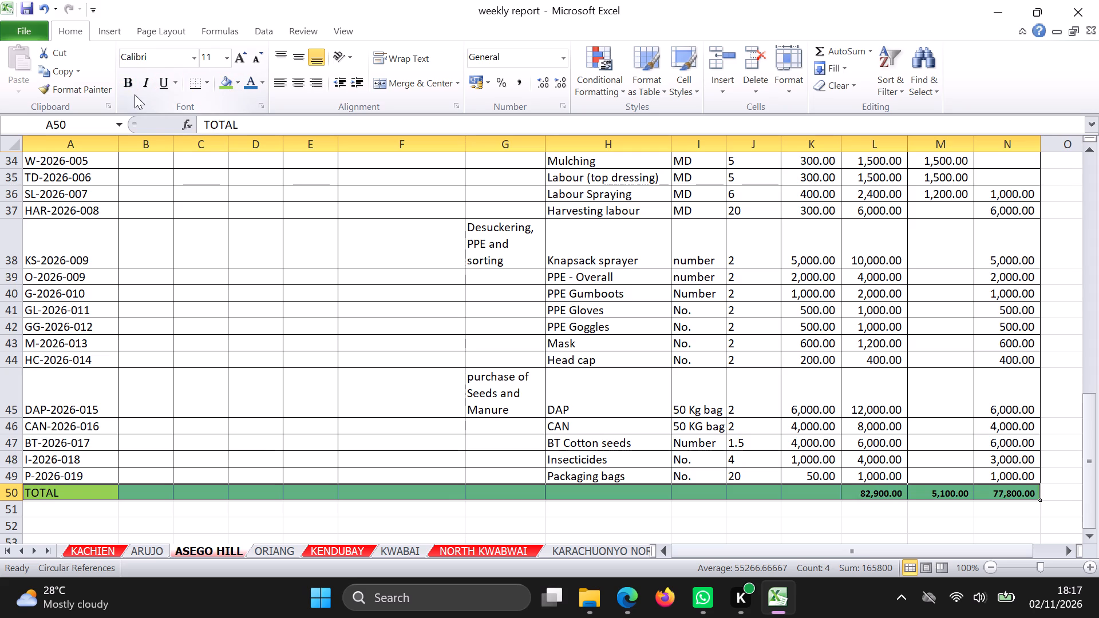
left_click(129, 83)
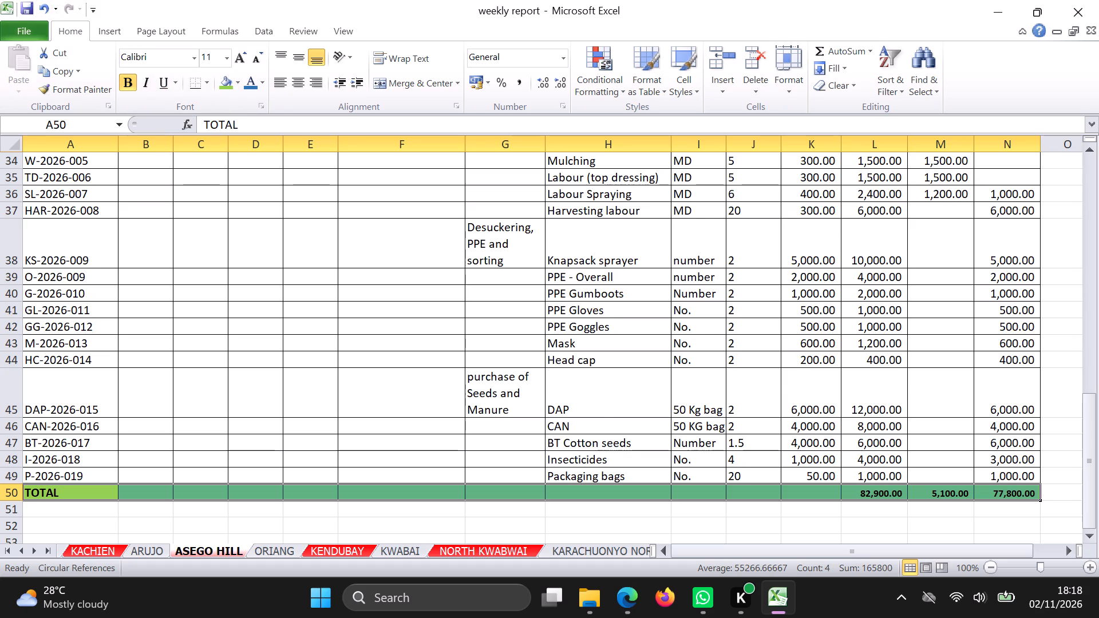
Review the ASEGO HILL sheet's project budgets and the highlighting of both TOTAL rows.
scroll(369, 290, "down", 8)
scroll(372, 298, "up", 10)
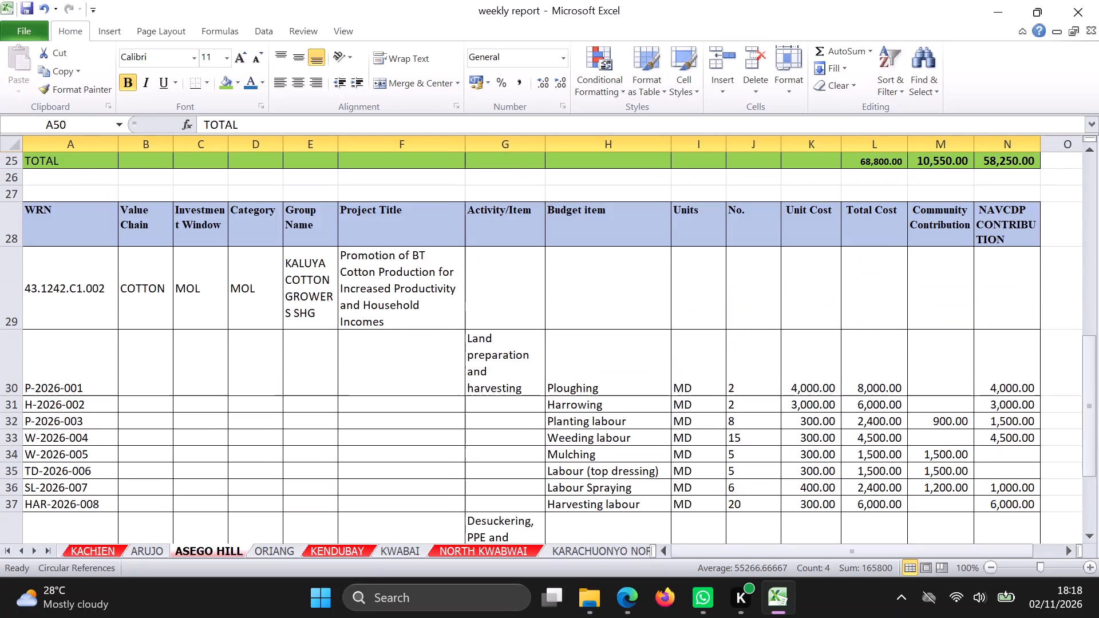
scroll(372, 298, "up", 2)
scroll(373, 296, "down", 5)
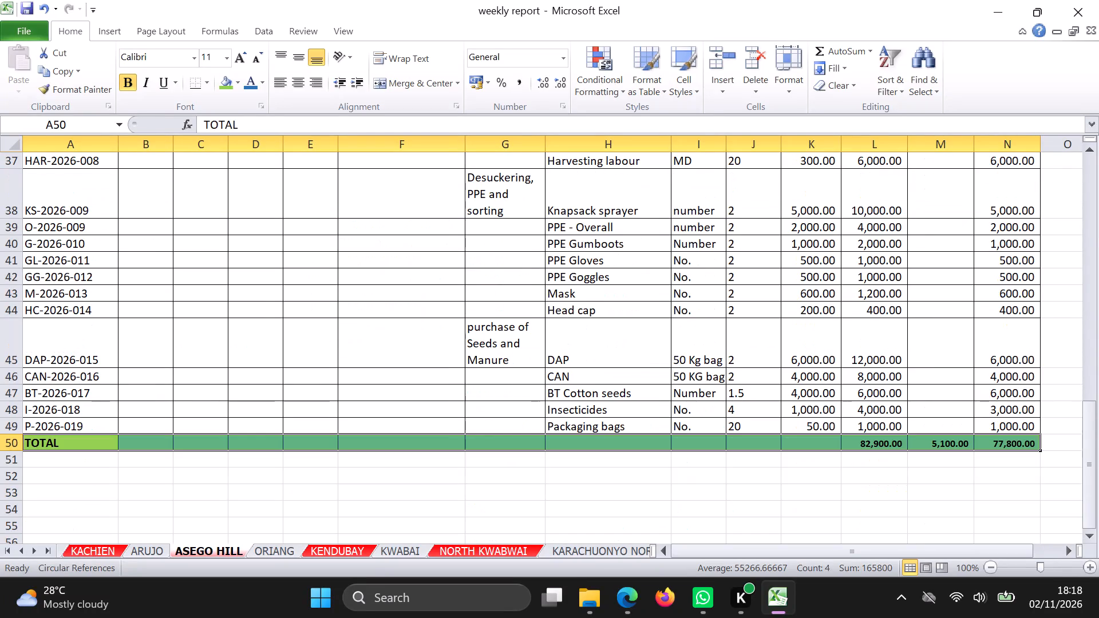
scroll(374, 299, "down", 8)
scroll(374, 302, "up", 7)
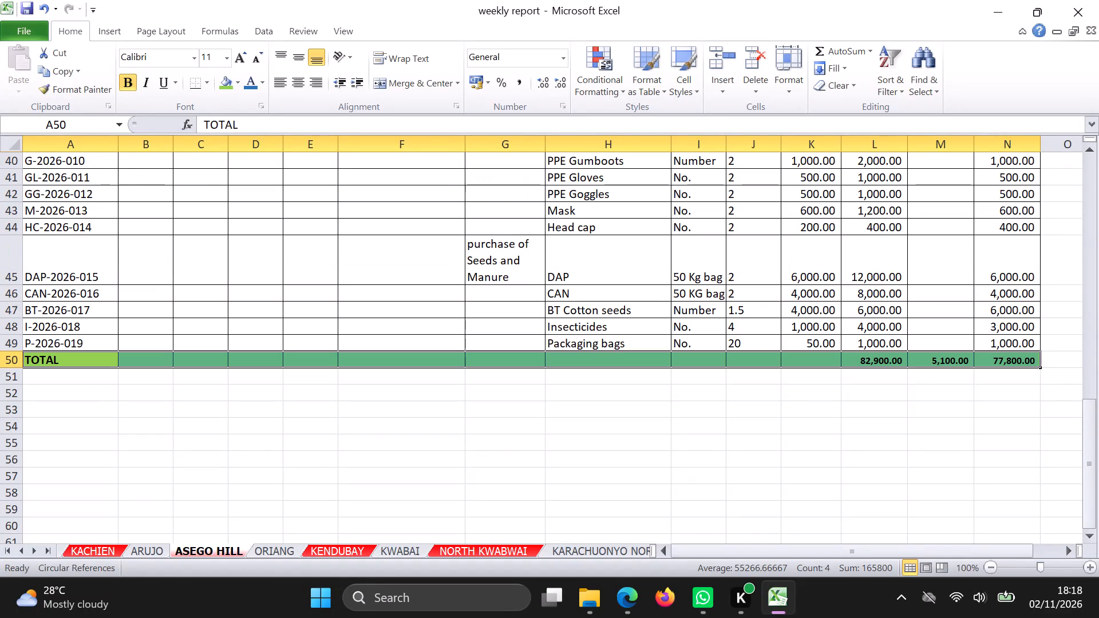
On the ORIANG sheet, fill the banana project's TOTAL row, A25 to N25, with light green.
left_click(274, 551)
scroll(367, 456, "up", 2)
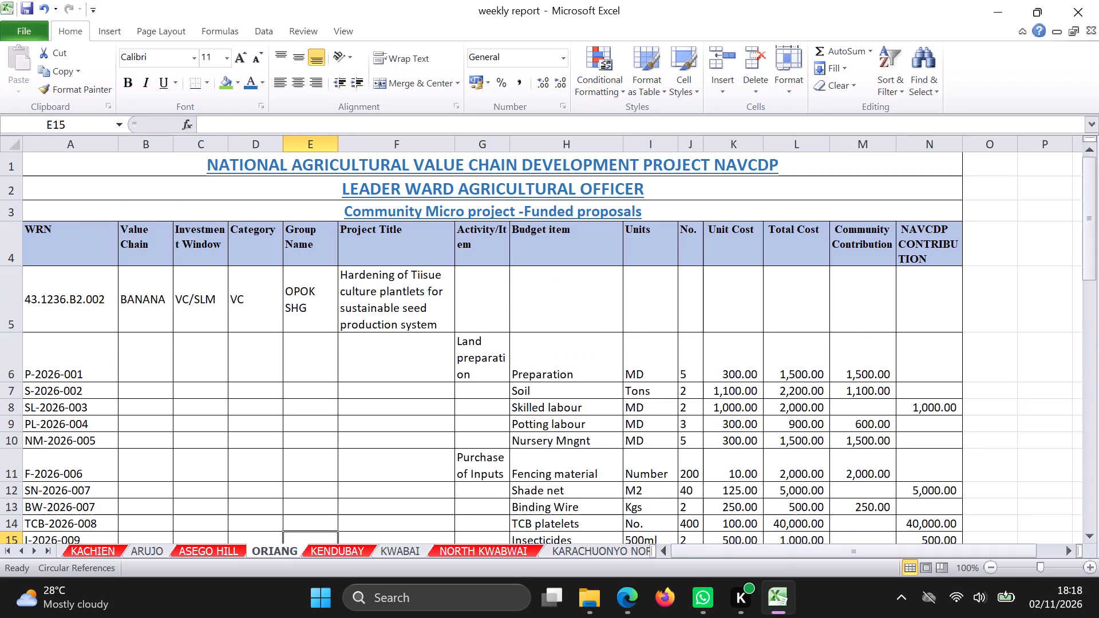
scroll(367, 456, "down", 4)
left_click_drag(52, 412, 301, 406)
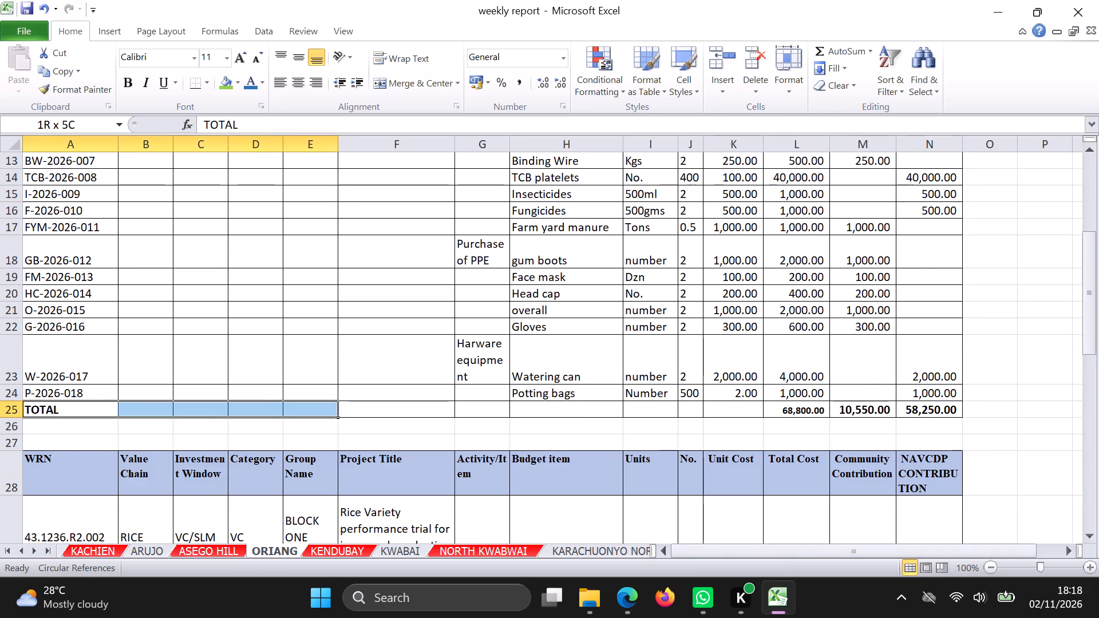
left_click_drag(301, 406, 931, 411)
left_click(227, 80)
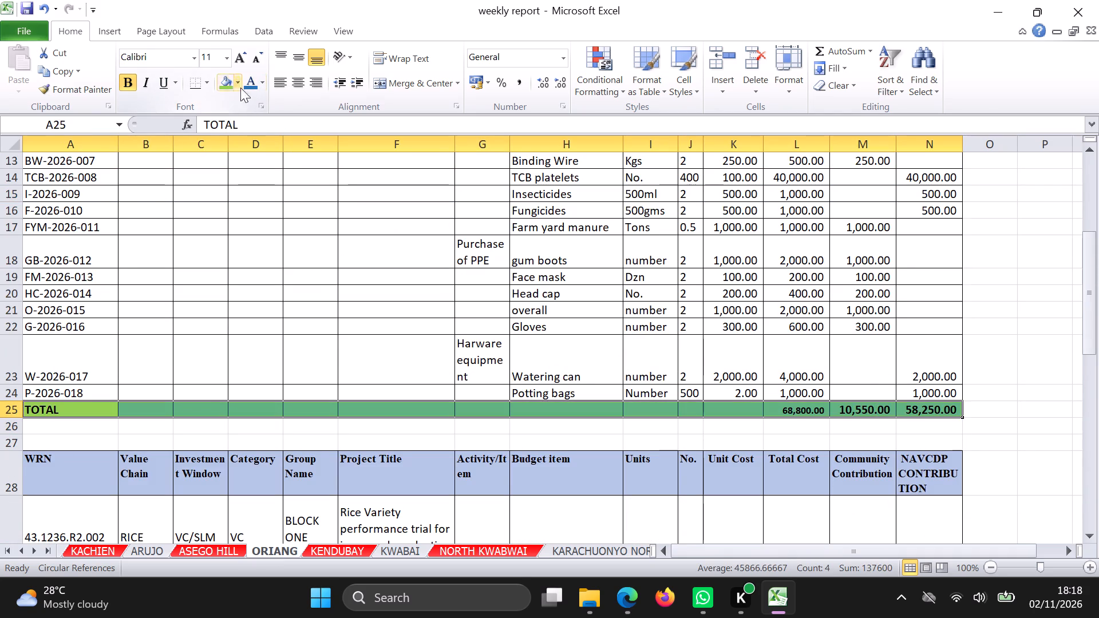
Fill the ORIANG rice project's TOTAL row, A58 to N58, with light green.
scroll(294, 200, "down", 6)
scroll(83, 422, "down", 2)
scroll(44, 453, "down", 3)
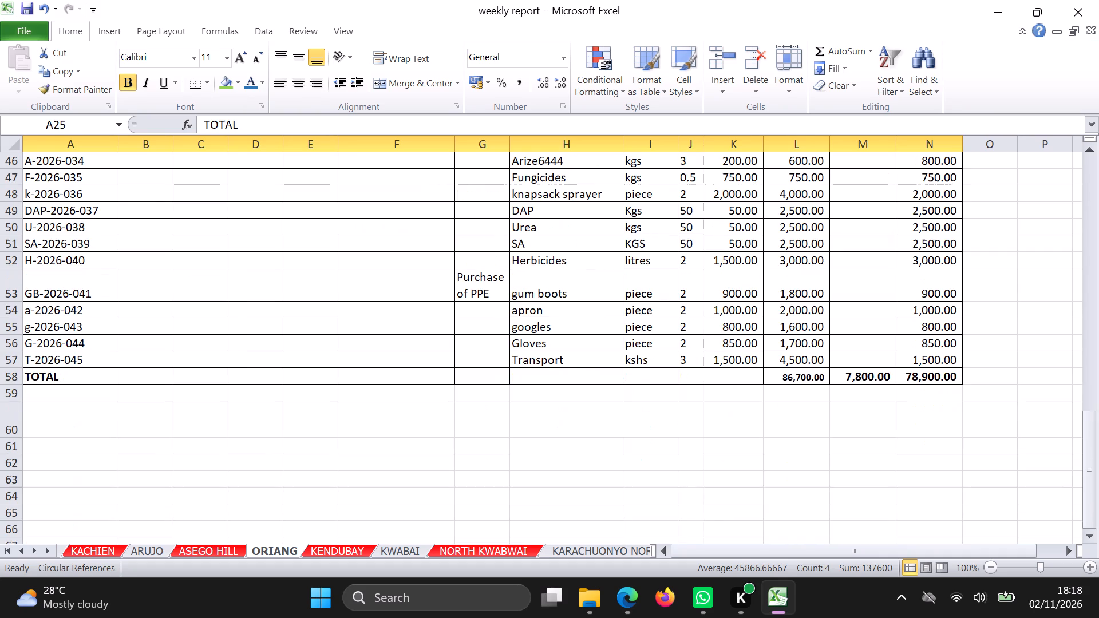
left_click_drag(29, 381, 185, 377)
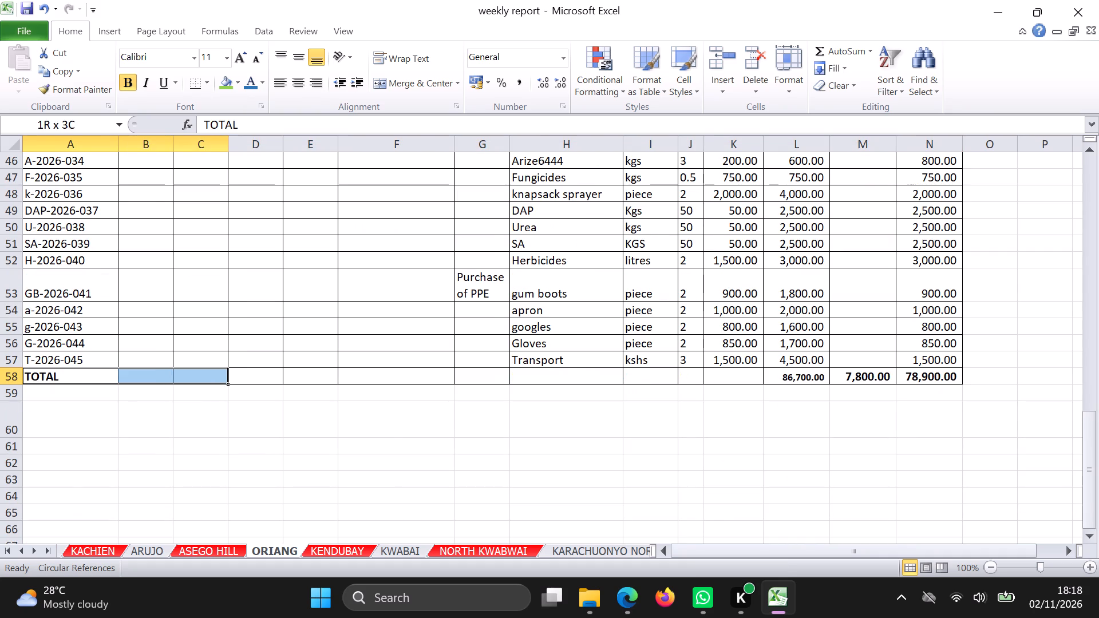
left_click_drag(185, 377, 922, 374)
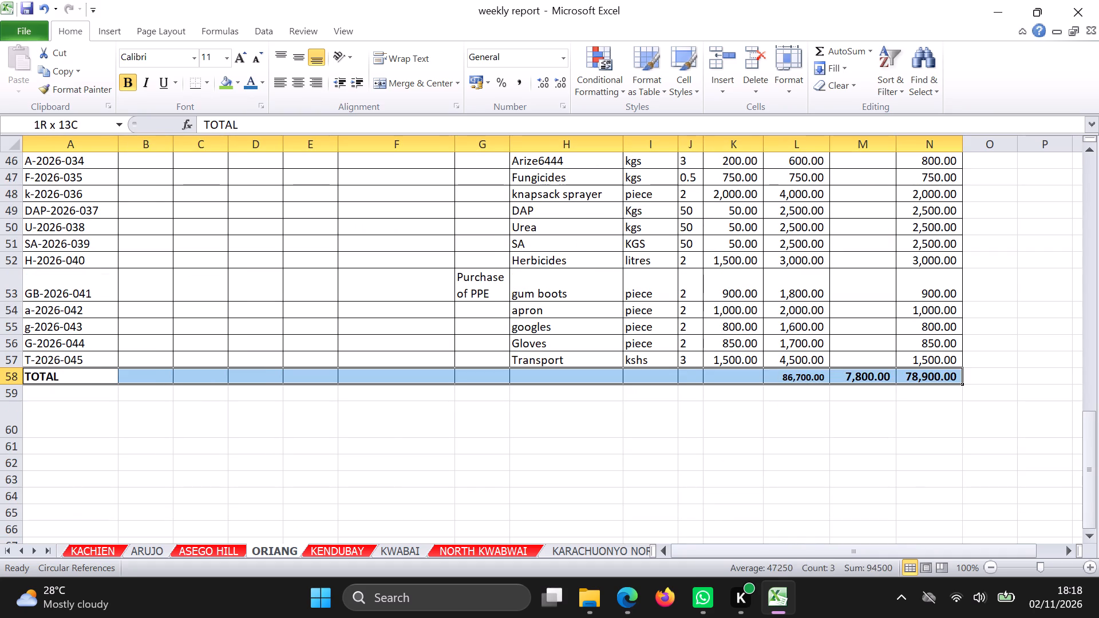
left_click_drag(922, 374, 923, 373)
left_click(222, 78)
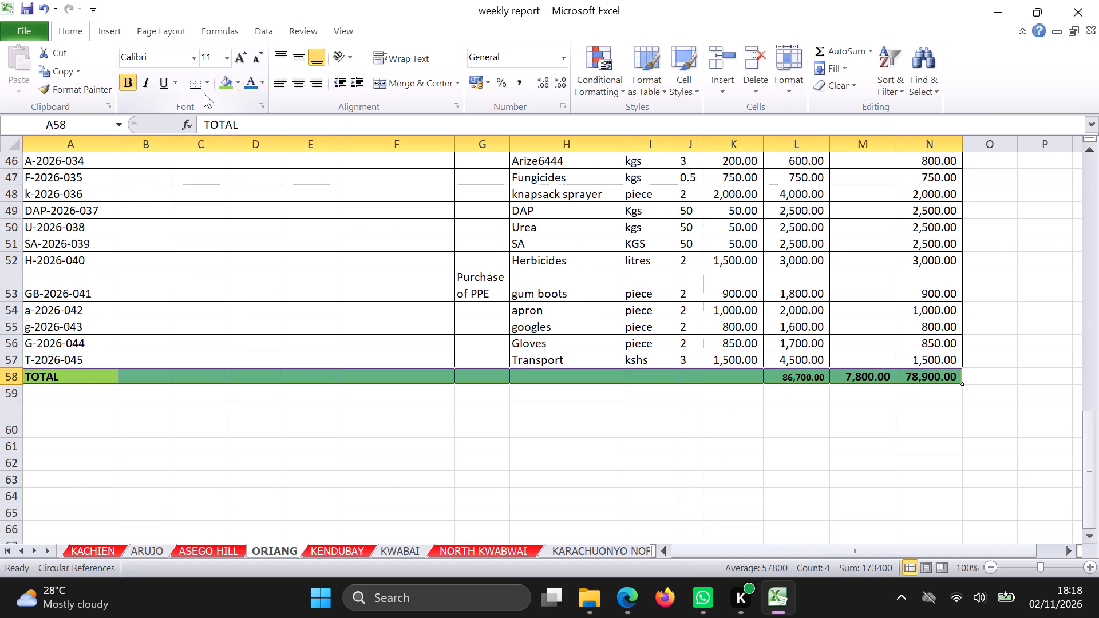
Review the ORIANG sheet's rice project budget and the highlighting of both TOTAL rows.
scroll(165, 330, "up", 7)
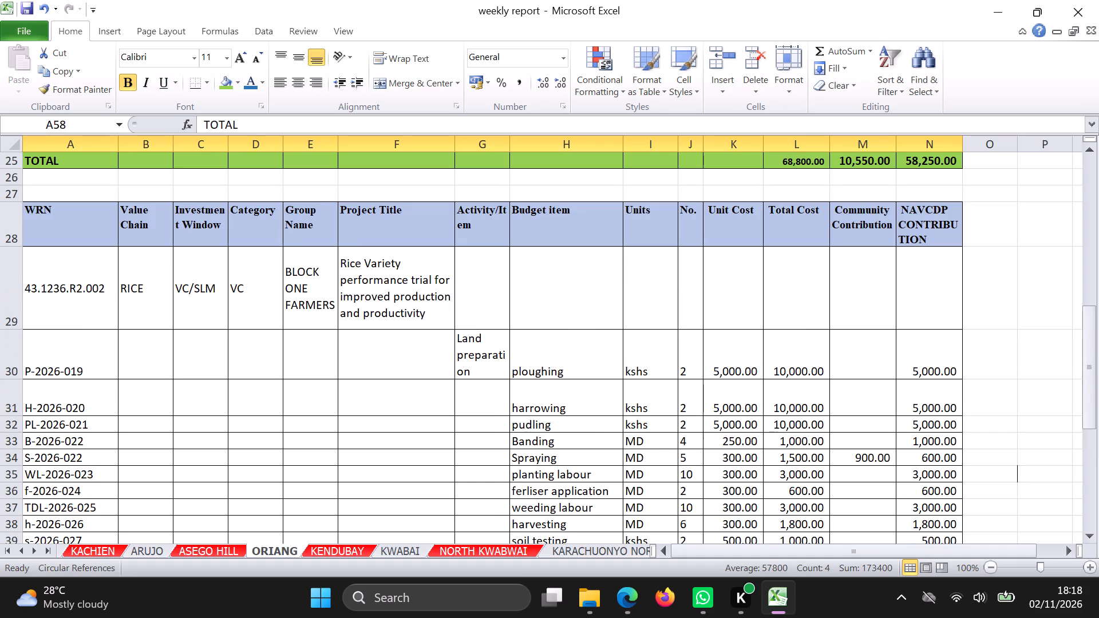
scroll(185, 259, "down", 2)
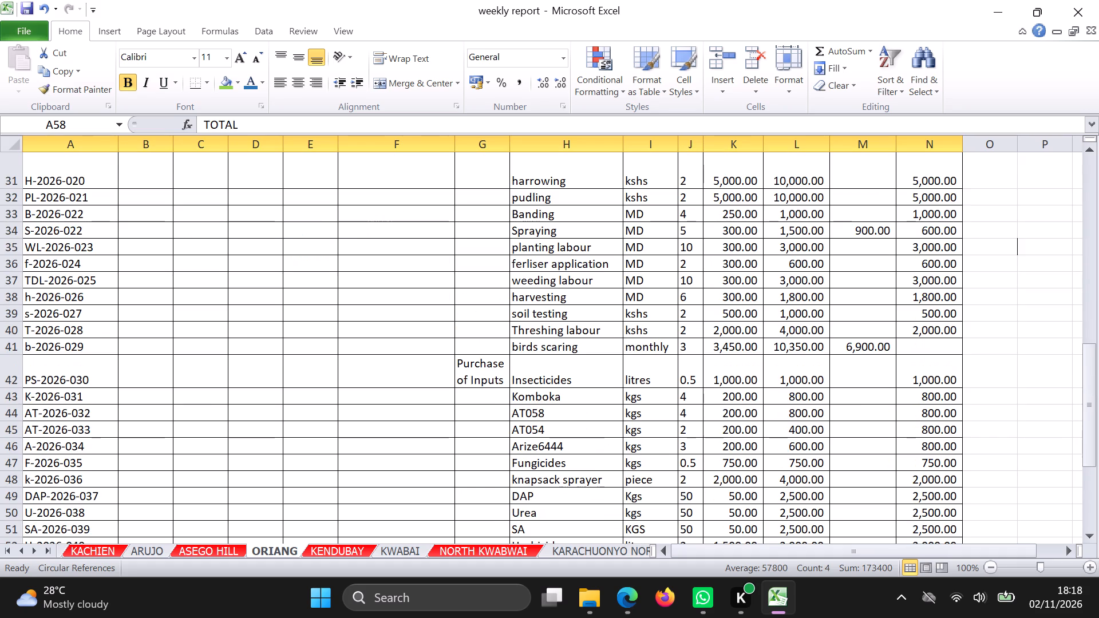
scroll(232, 328, "down", 6)
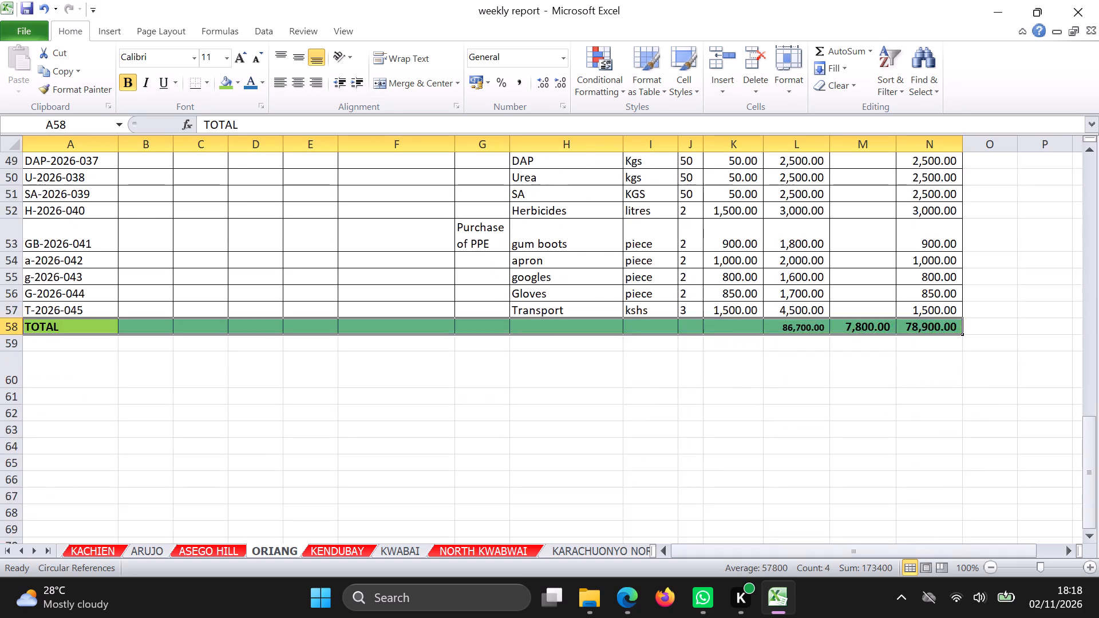
scroll(236, 332, "up", 11)
scroll(239, 331, "down", 6)
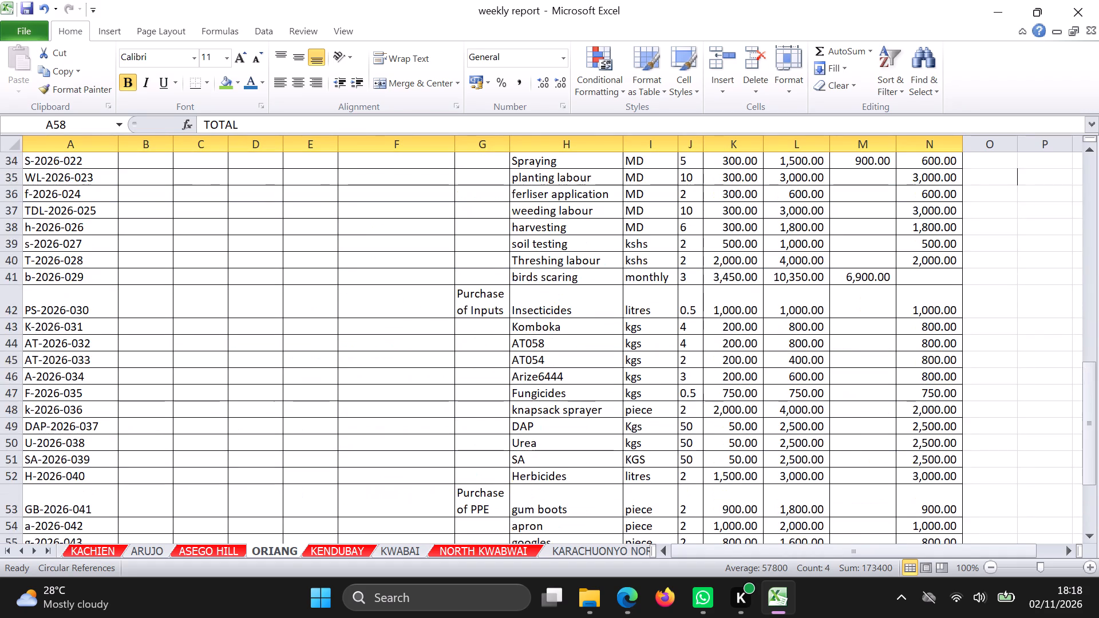
scroll(240, 331, "down", 6)
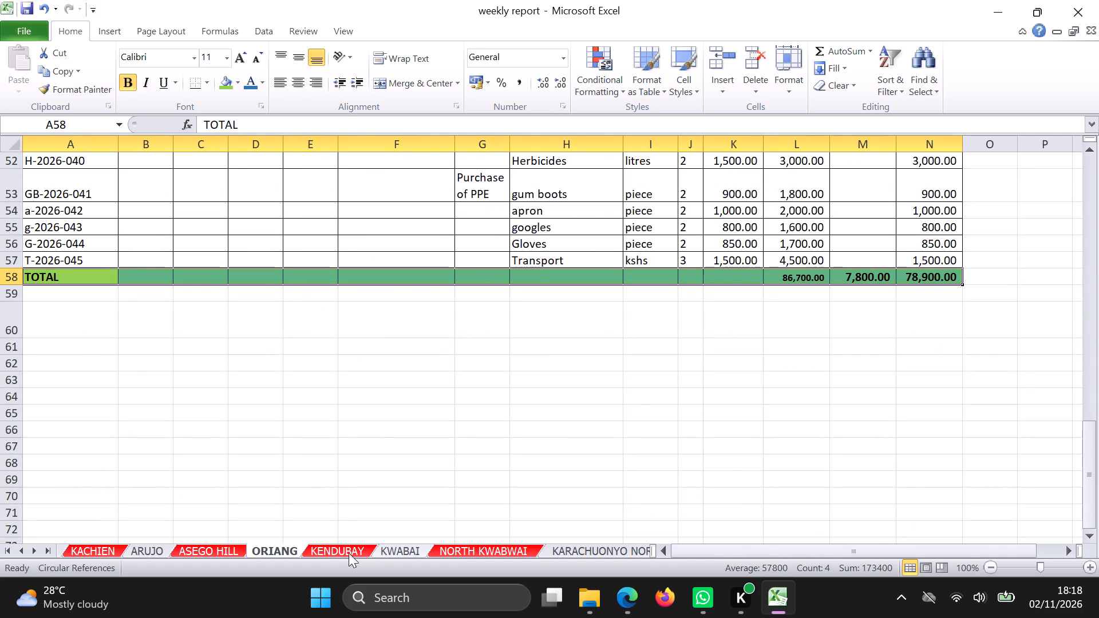
On the KENDUBAY sheet, fill the first project's TOTAL row, A25 to N25, with light green.
left_click(342, 554)
scroll(307, 436, "down", 4)
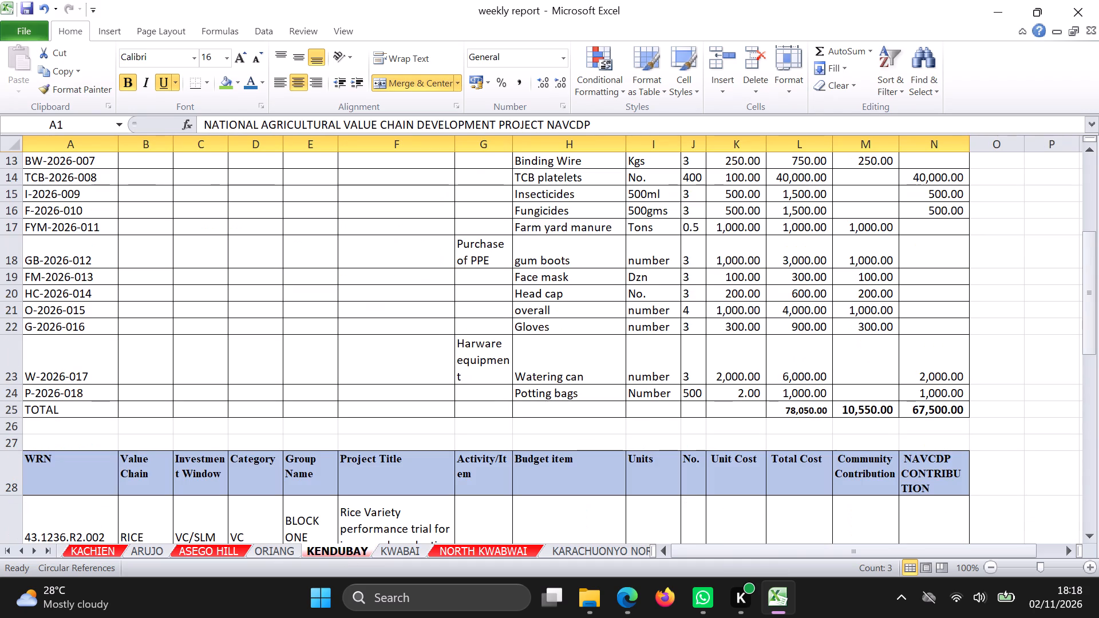
left_click_drag(35, 410, 494, 397)
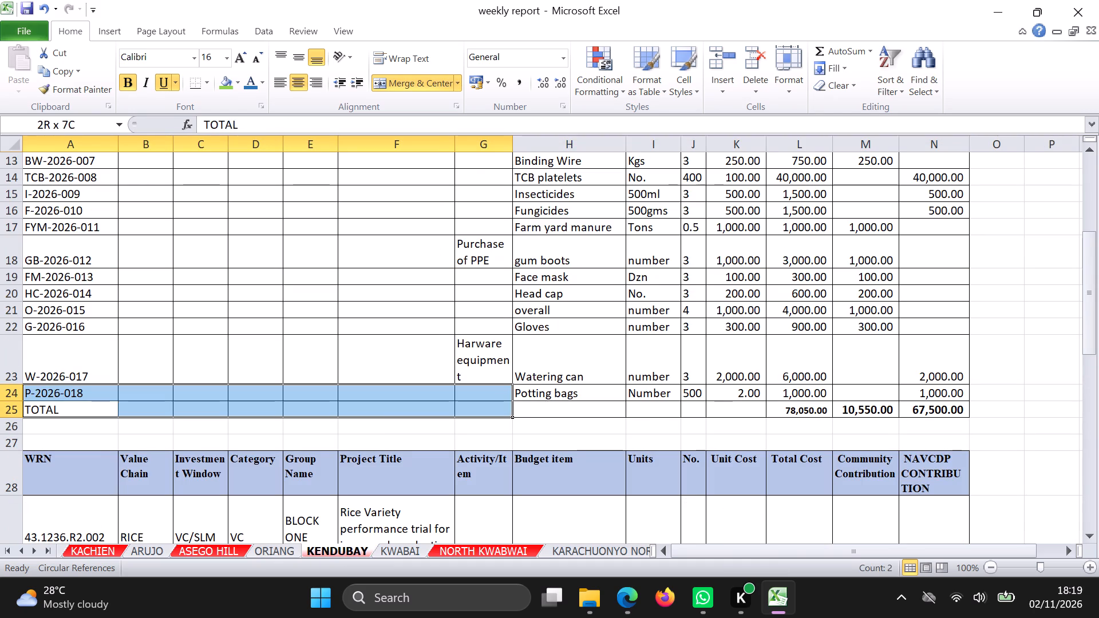
left_click_drag(494, 397, 926, 413)
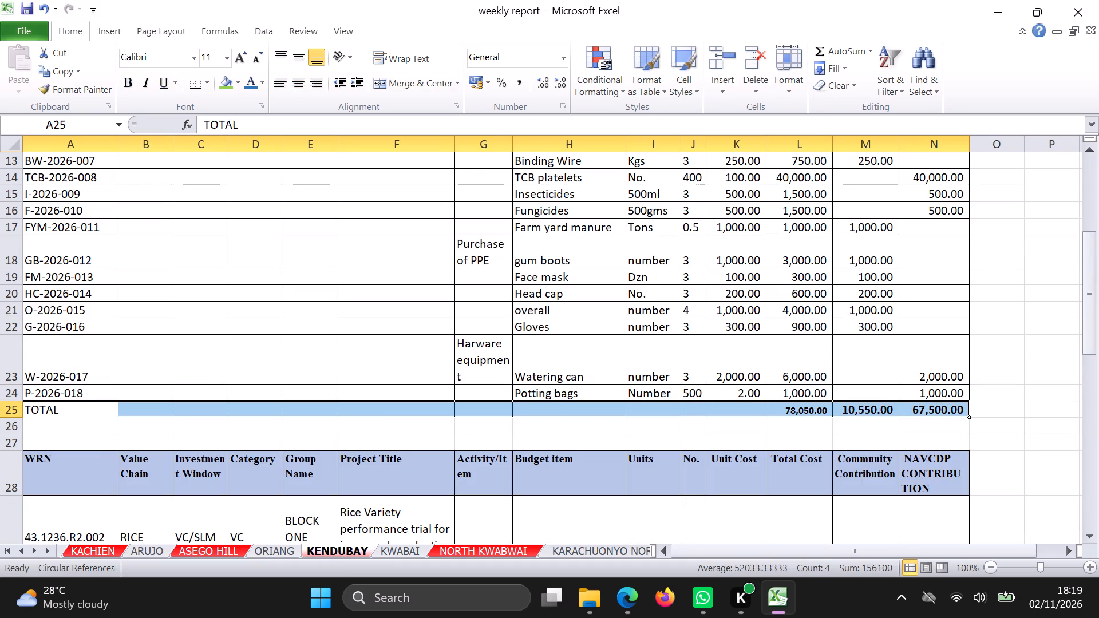
left_click(221, 82)
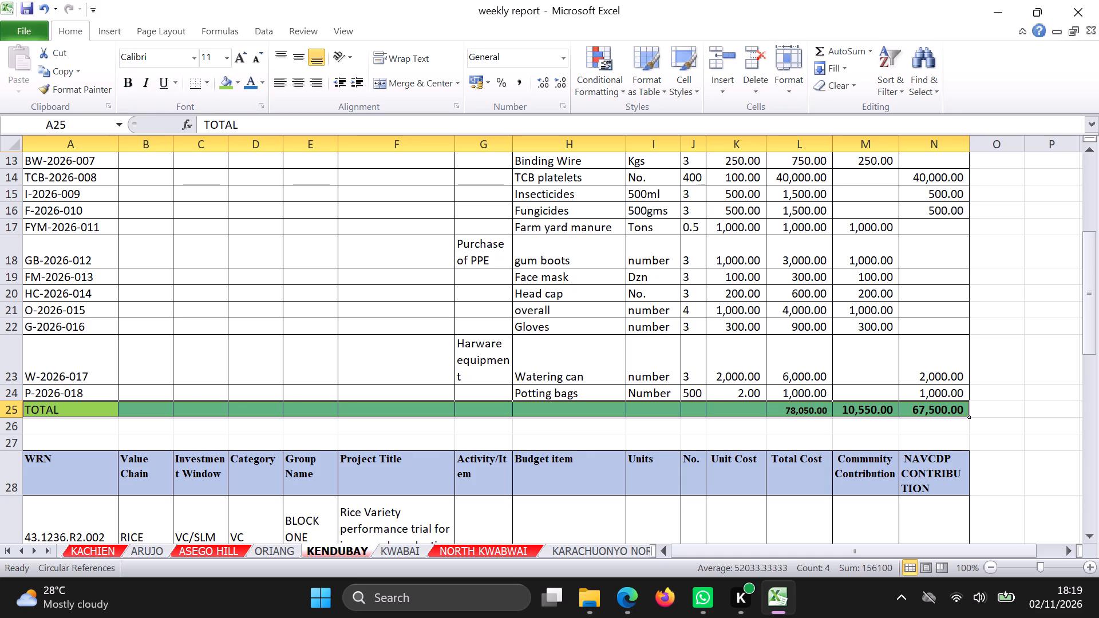
Fill the KENDUBAY rice project's TOTAL row, A58 to N58, with light green.
scroll(339, 428, "down", 12)
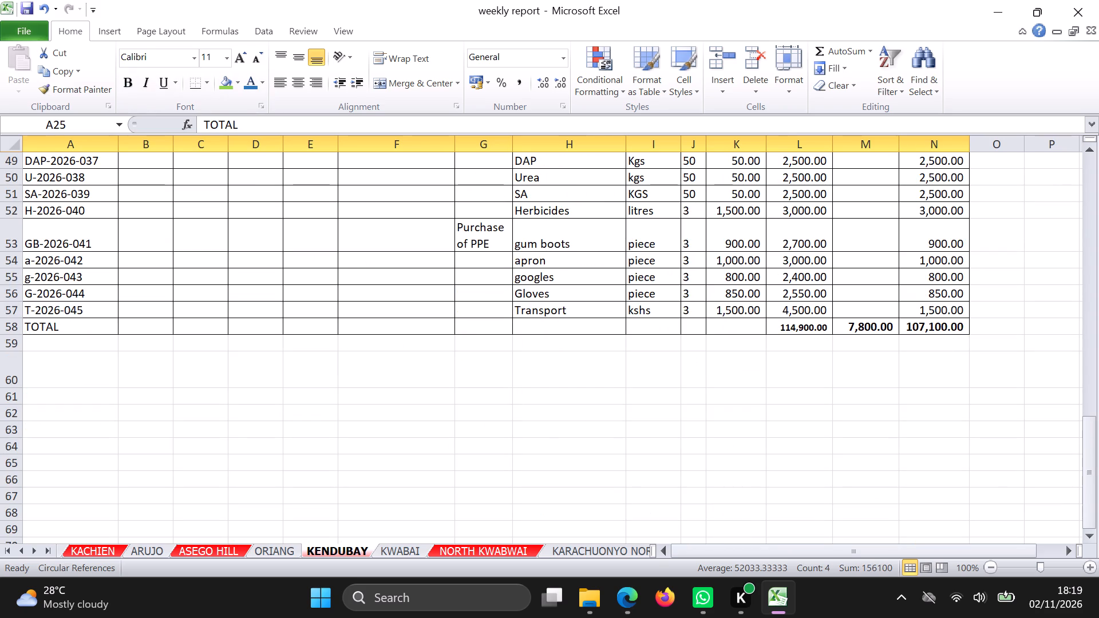
left_click_drag(38, 327, 418, 330)
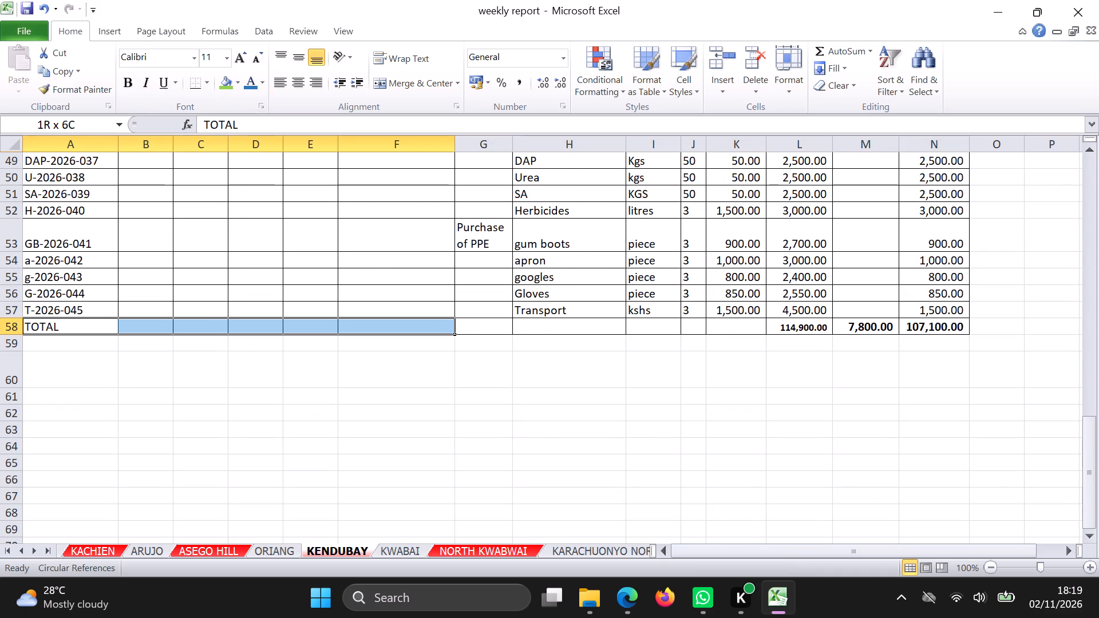
left_click_drag(418, 330, 936, 326)
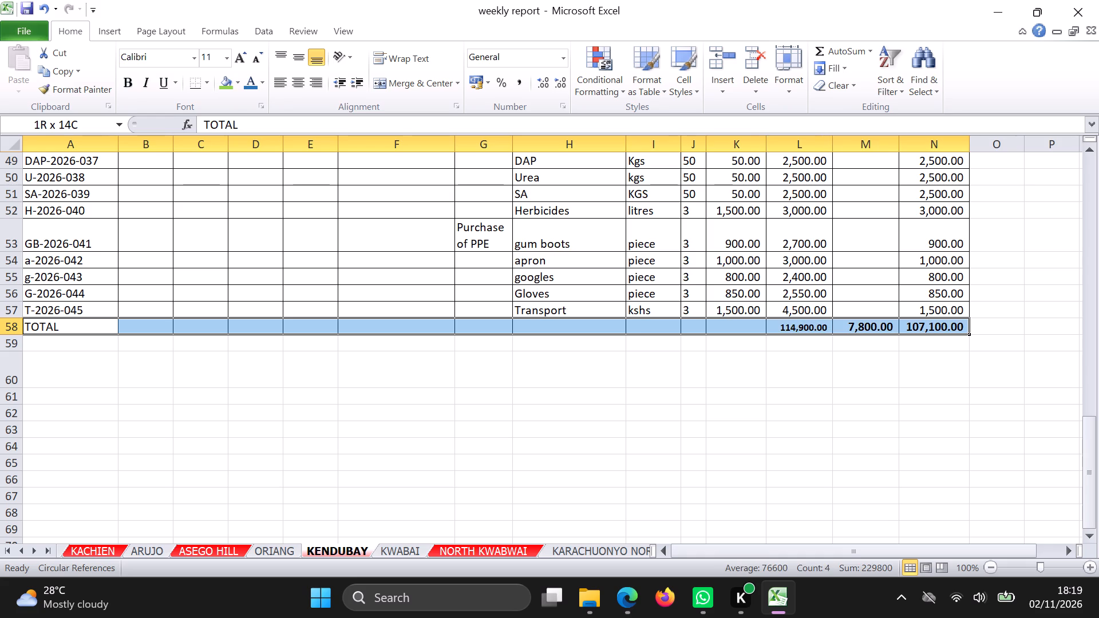
left_click(223, 83)
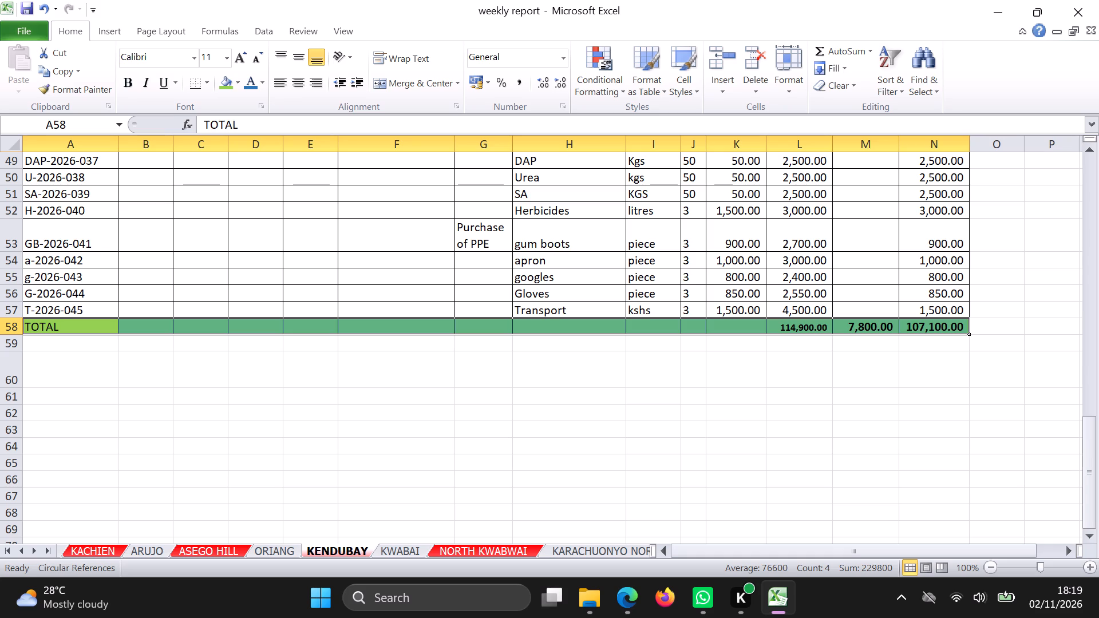
scroll(239, 317, "up", 3)
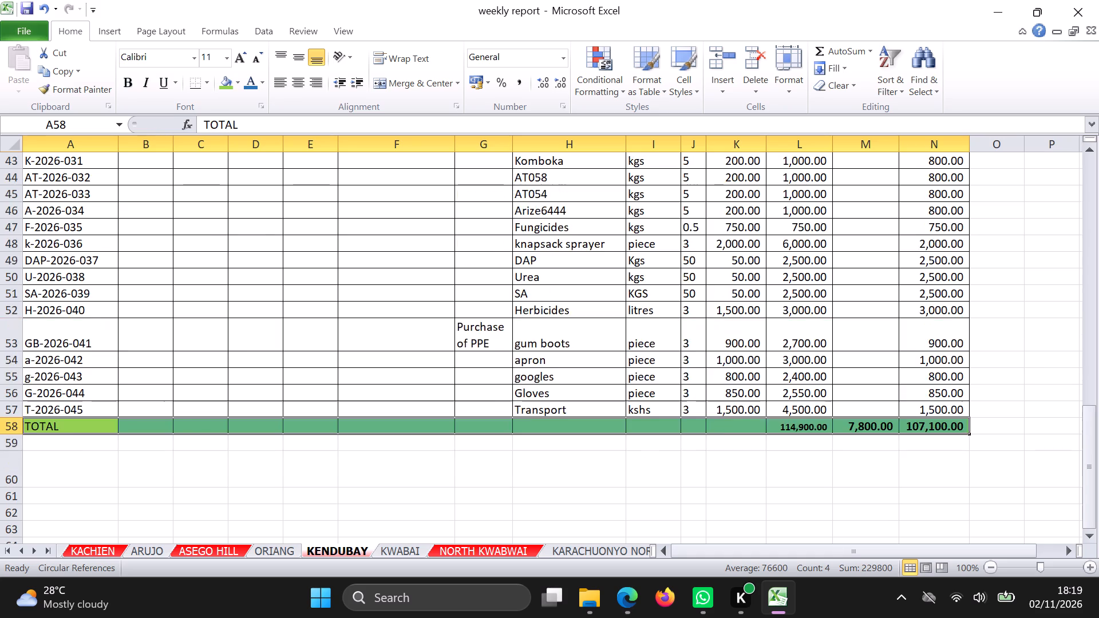
scroll(240, 317, "up", 8)
scroll(241, 318, "down", 11)
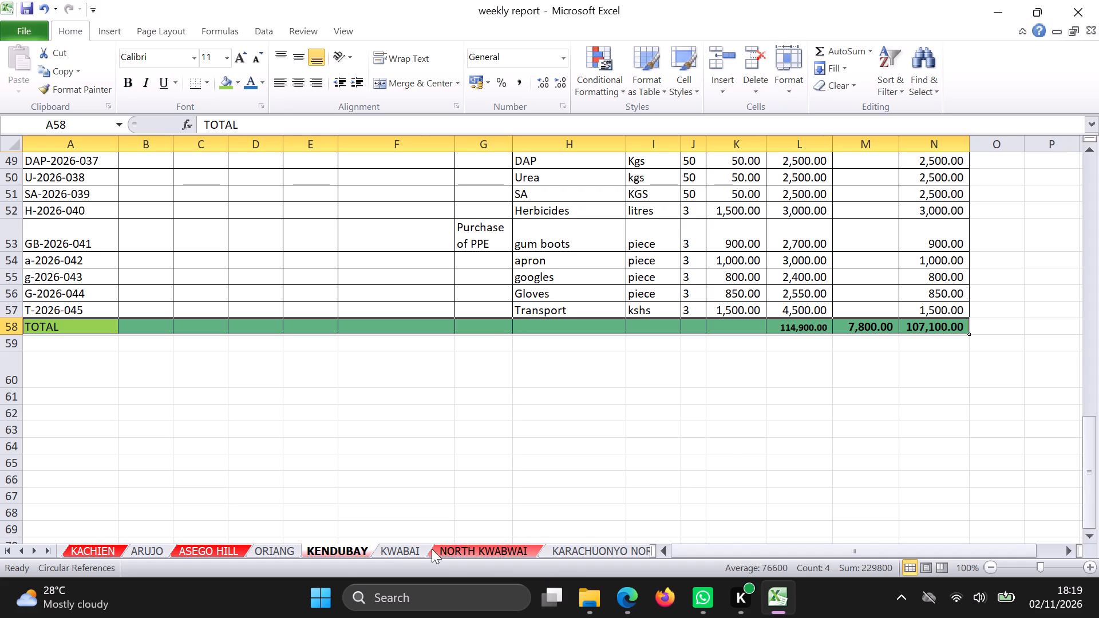
On the KWABAI sheet, fill the banana project's TOTAL row, A25 to N25, with light green.
left_click(392, 550)
scroll(317, 428, "down", 2)
scroll(317, 428, "up", 1)
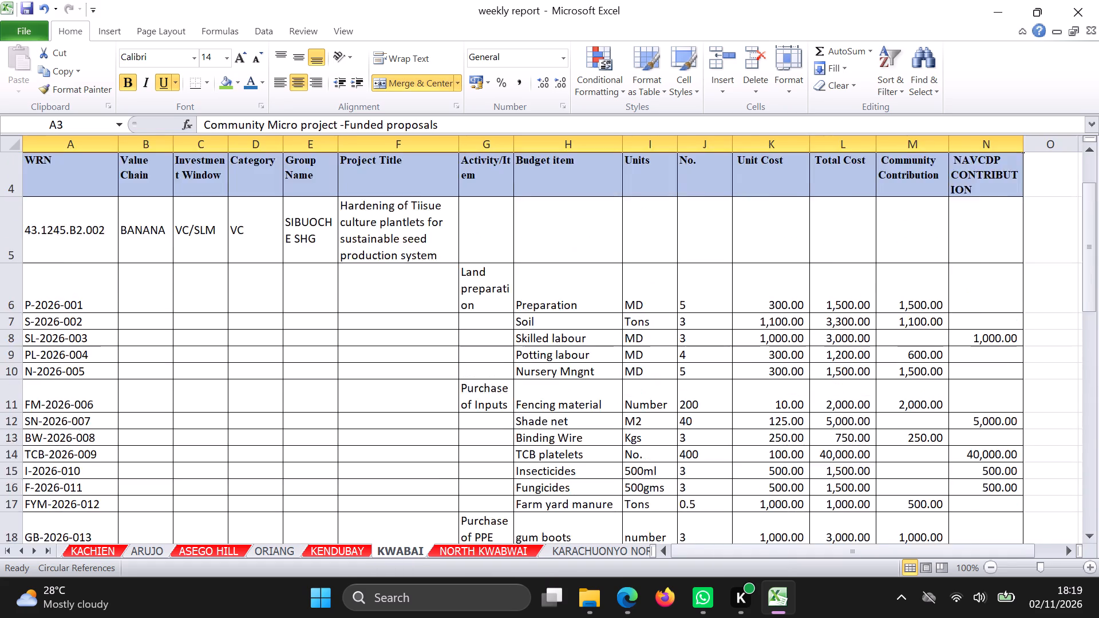
scroll(317, 428, "down", 5)
left_click_drag(54, 289, 313, 294)
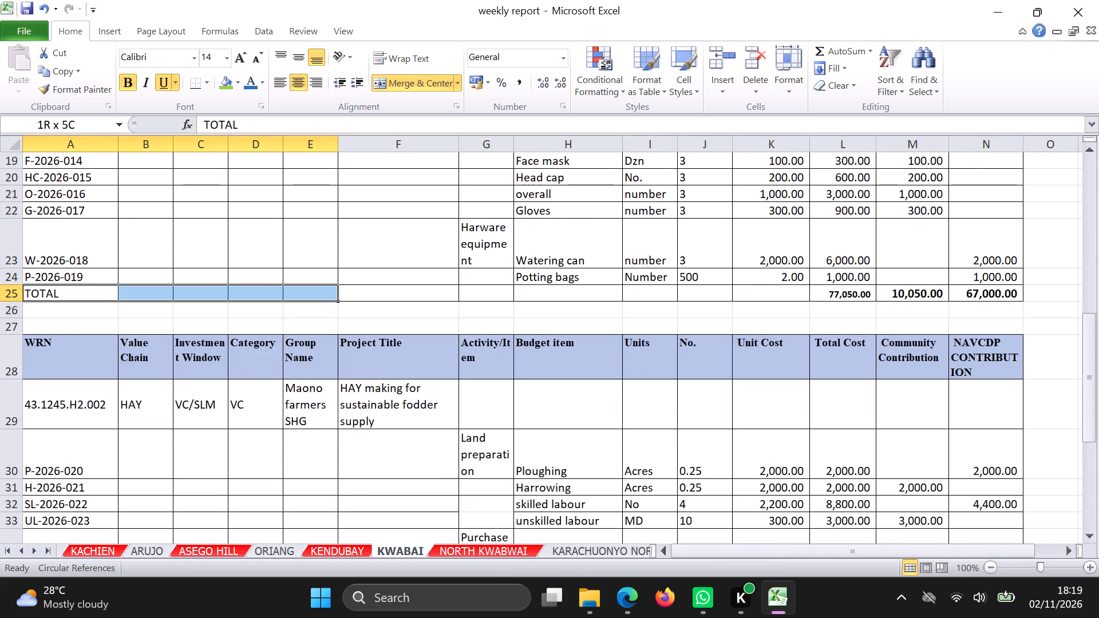
left_click_drag(313, 294, 970, 292)
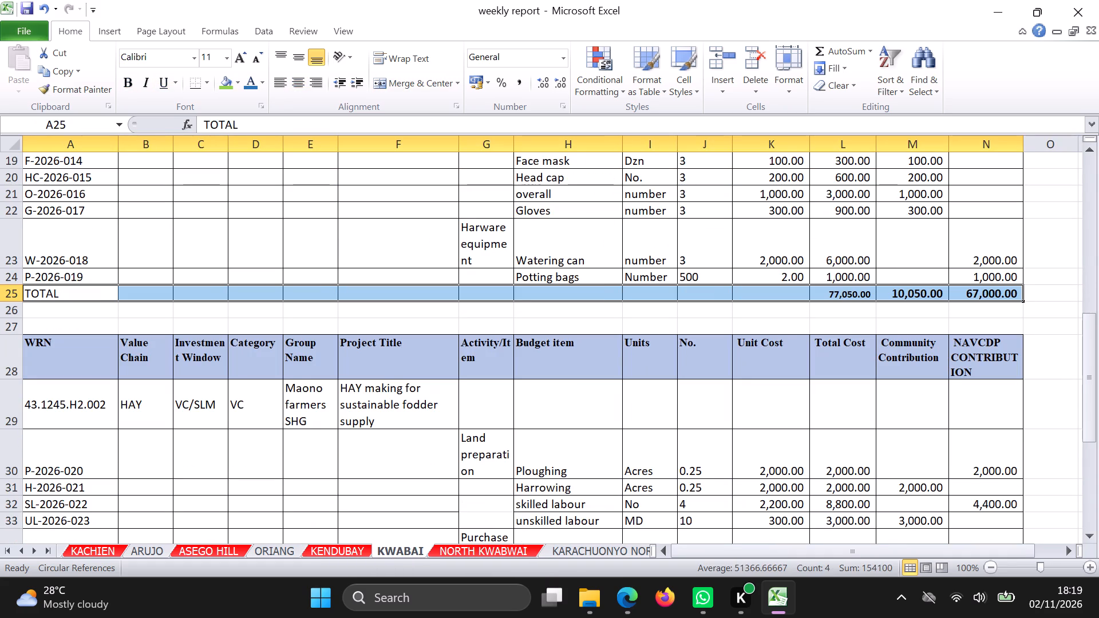
left_click(224, 80)
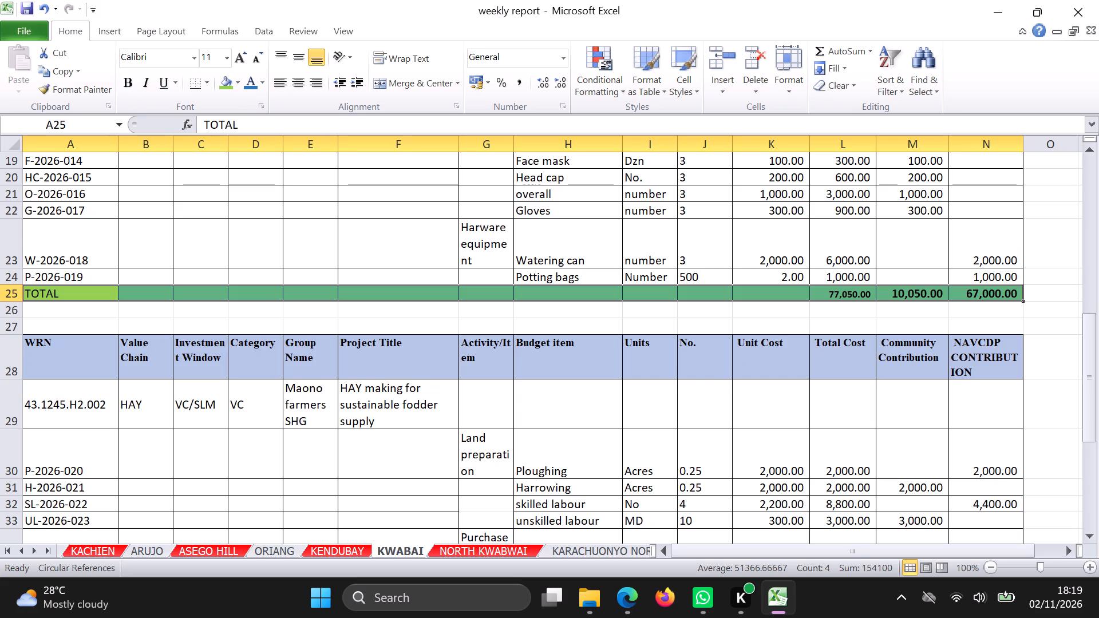
Fill the KWABAI hay project's TOTAL row, A43 to N43, with light green.
scroll(392, 290, "down", 1)
scroll(345, 375, "down", 5)
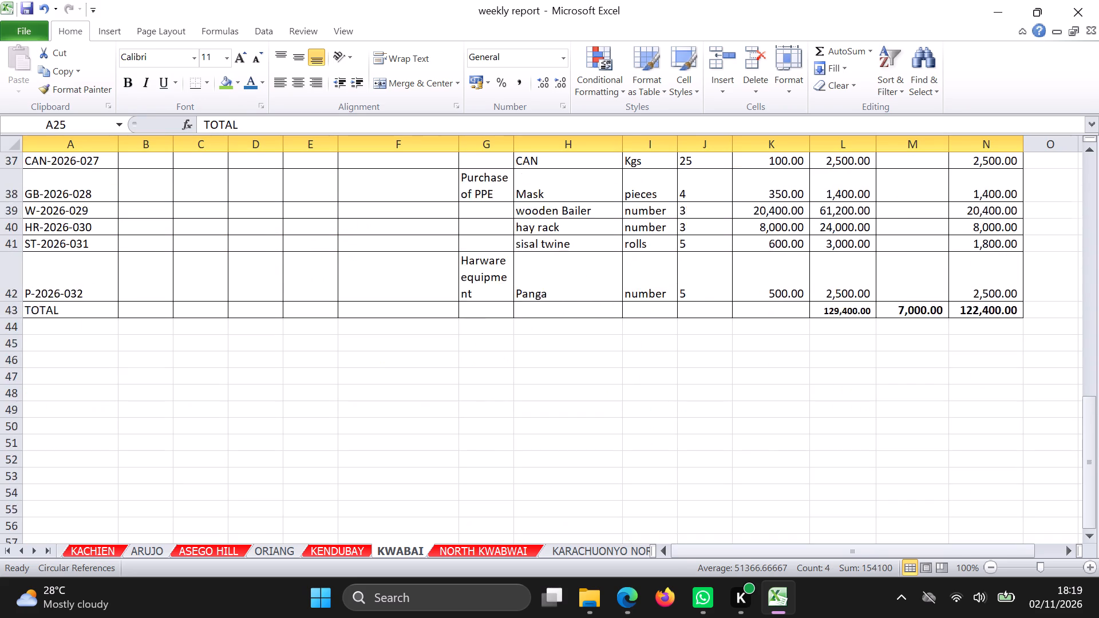
scroll(284, 390, "down", 1)
left_click_drag(40, 245, 222, 242)
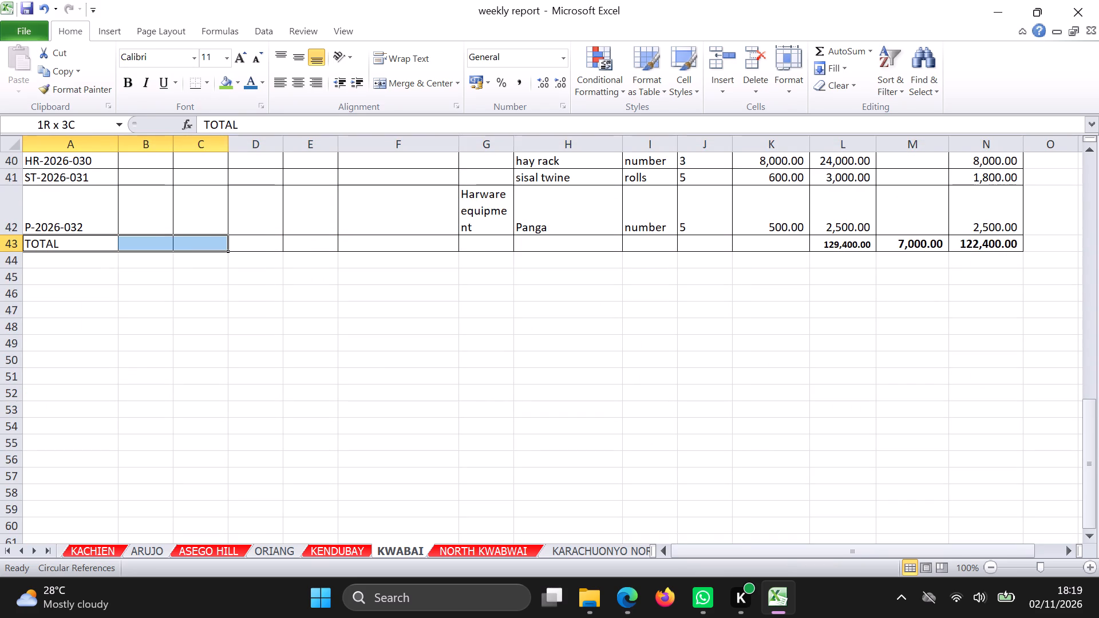
left_click_drag(222, 242, 908, 245)
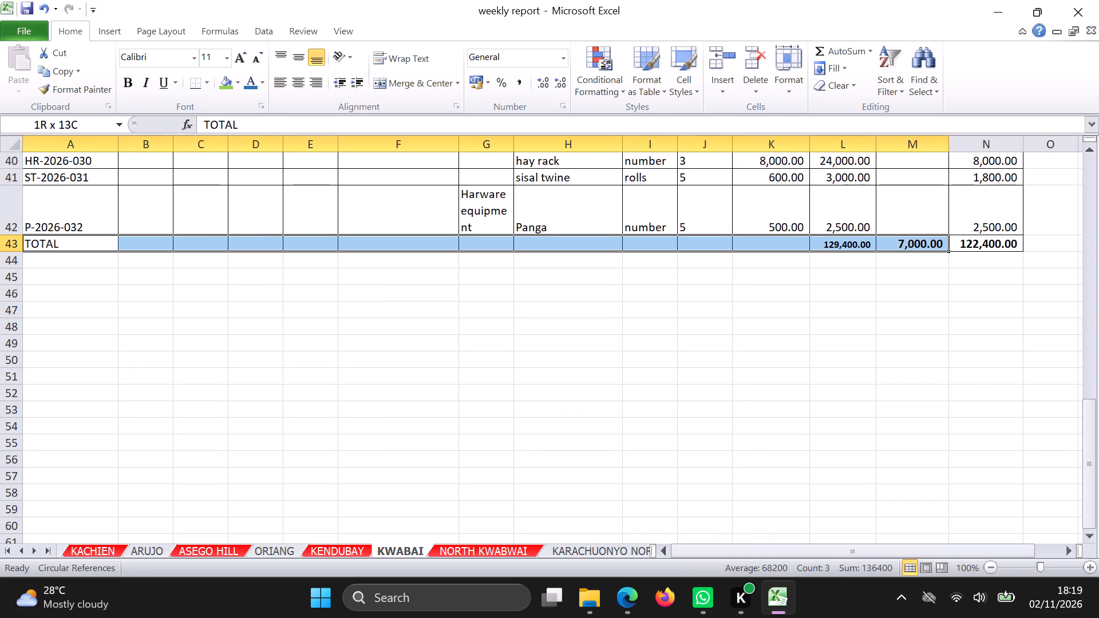
left_click_drag(908, 245, 974, 239)
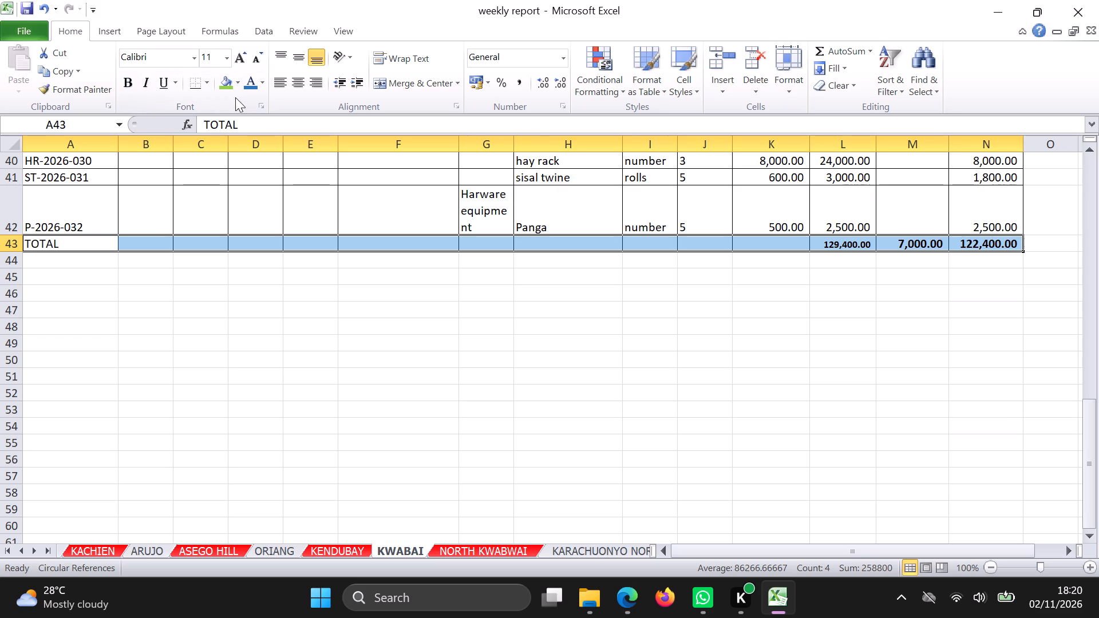
left_click(226, 84)
scroll(301, 257, "down", 1)
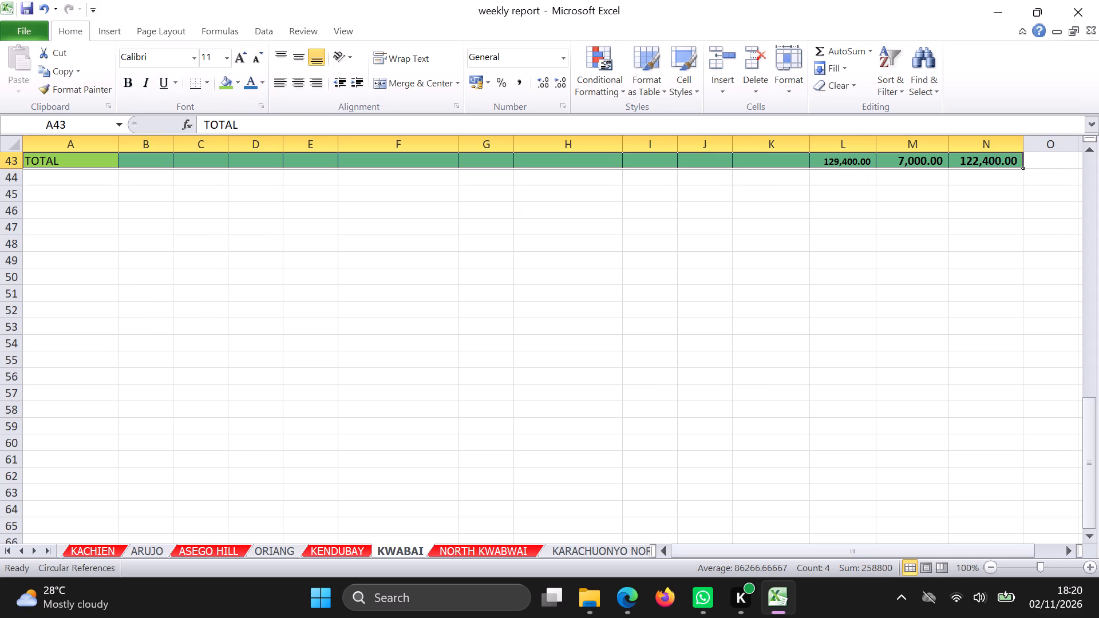
scroll(243, 284, "down", 1)
scroll(243, 291, "up", 2)
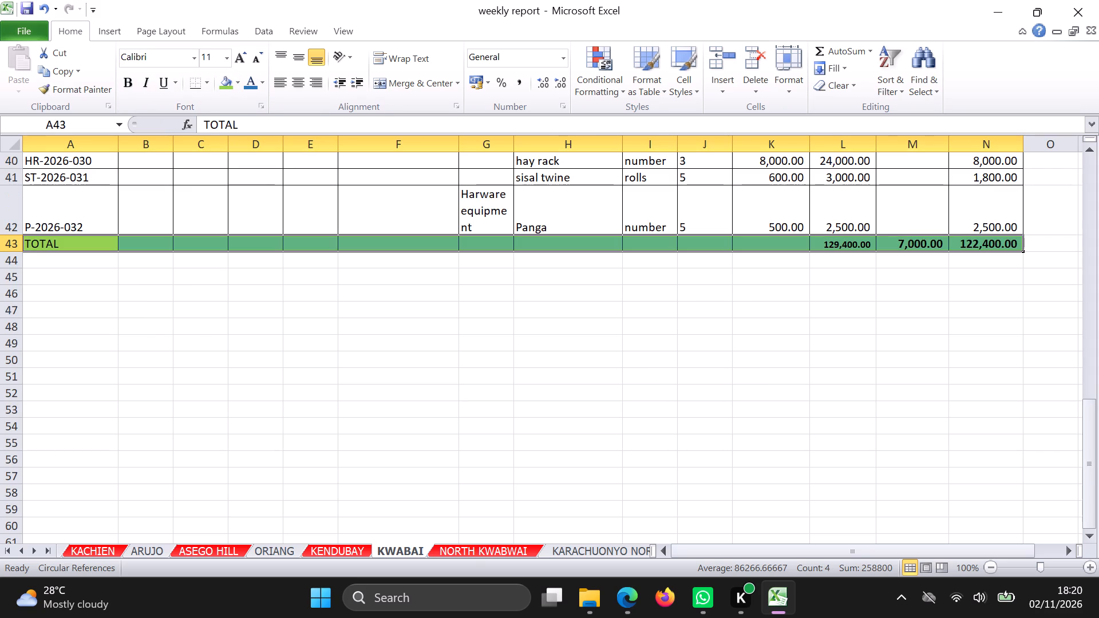
On the NORTH KWABWAI sheet, fill the banana project's TOTAL row, A25 to N25, with light green.
left_click(458, 554)
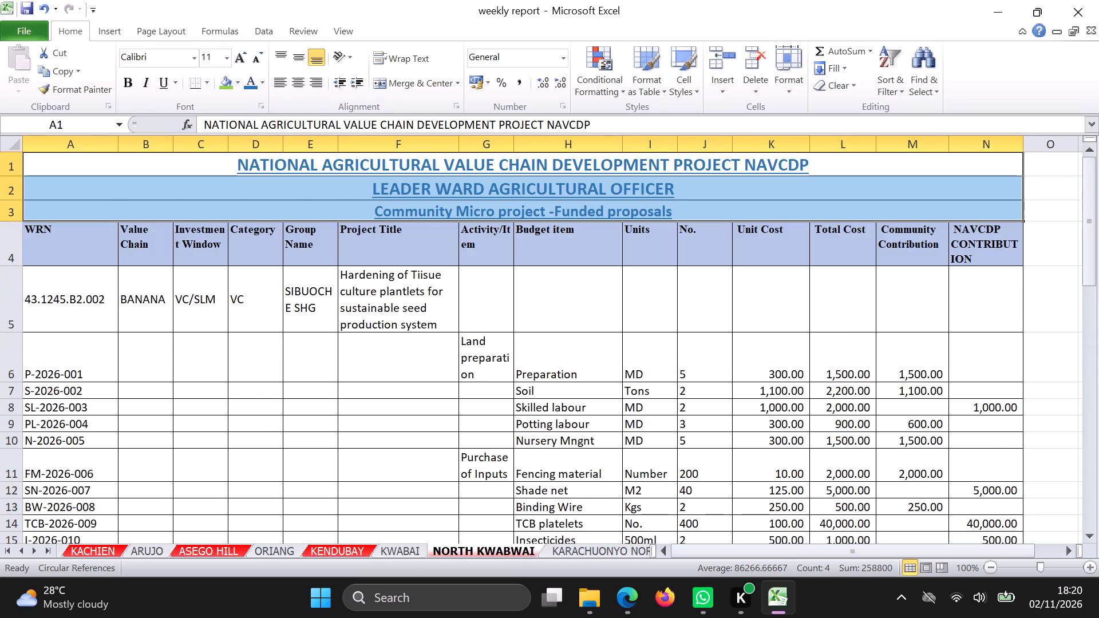
scroll(218, 348, "down", 3)
scroll(58, 434, "down", 3)
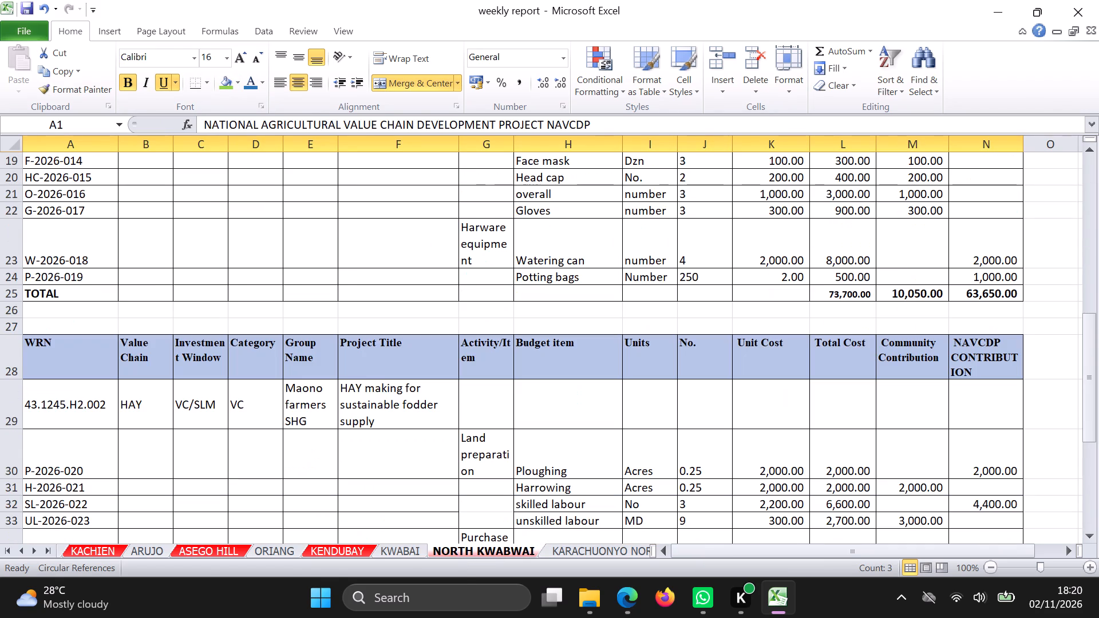
left_click_drag(31, 293, 973, 291)
left_click(220, 81)
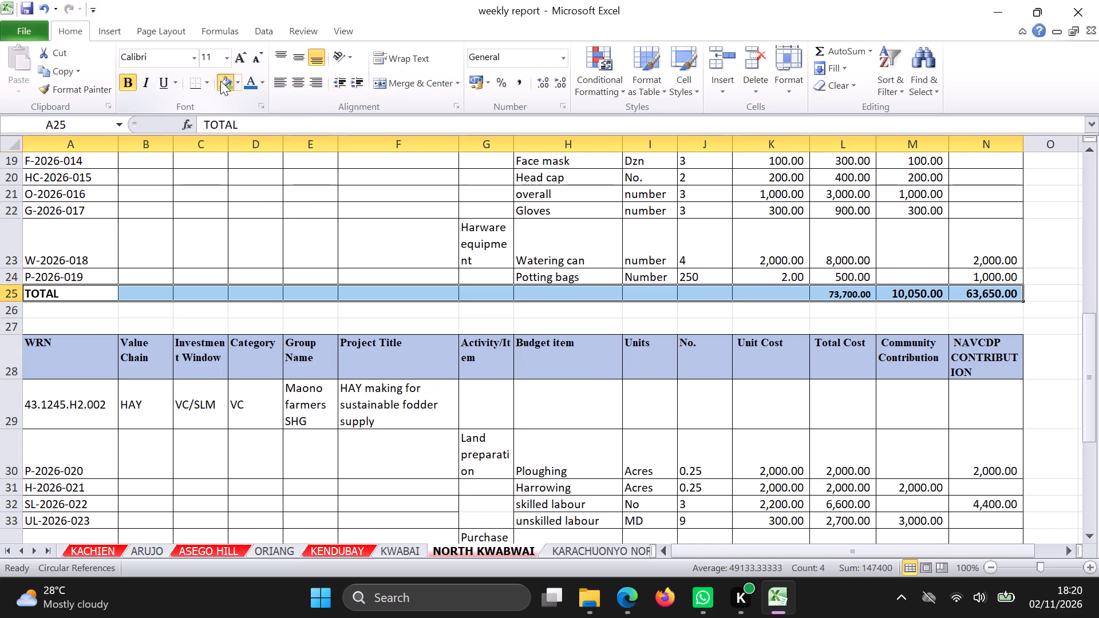
Fill the NORTH KWABWAI hay project's TOTAL row, A43 to N43, with light green.
scroll(198, 351, "down", 5)
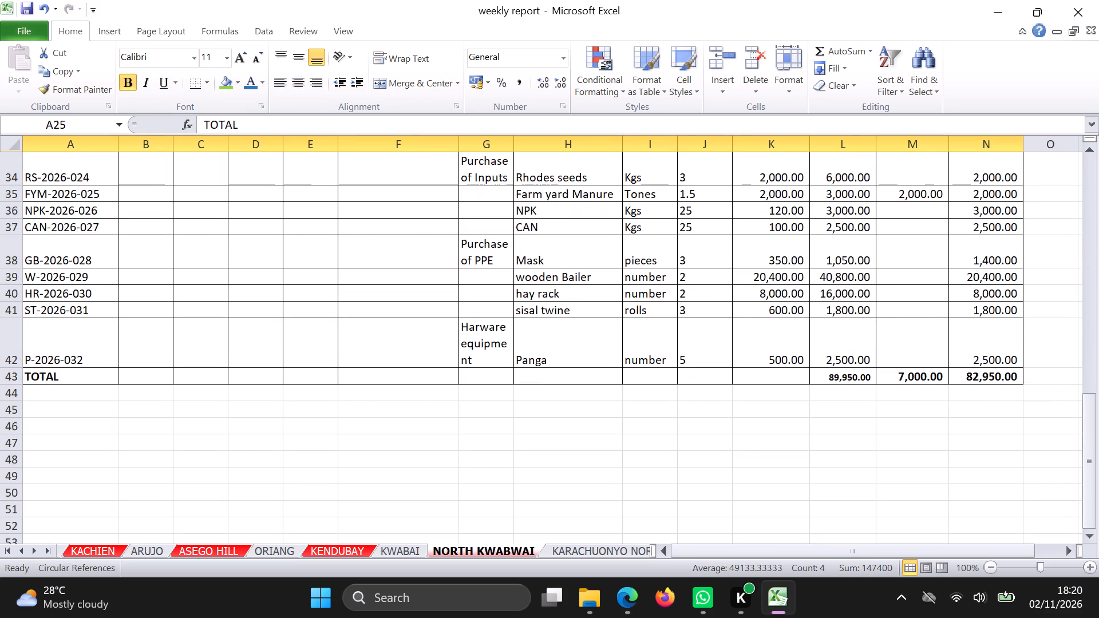
left_click_drag(38, 379, 204, 378)
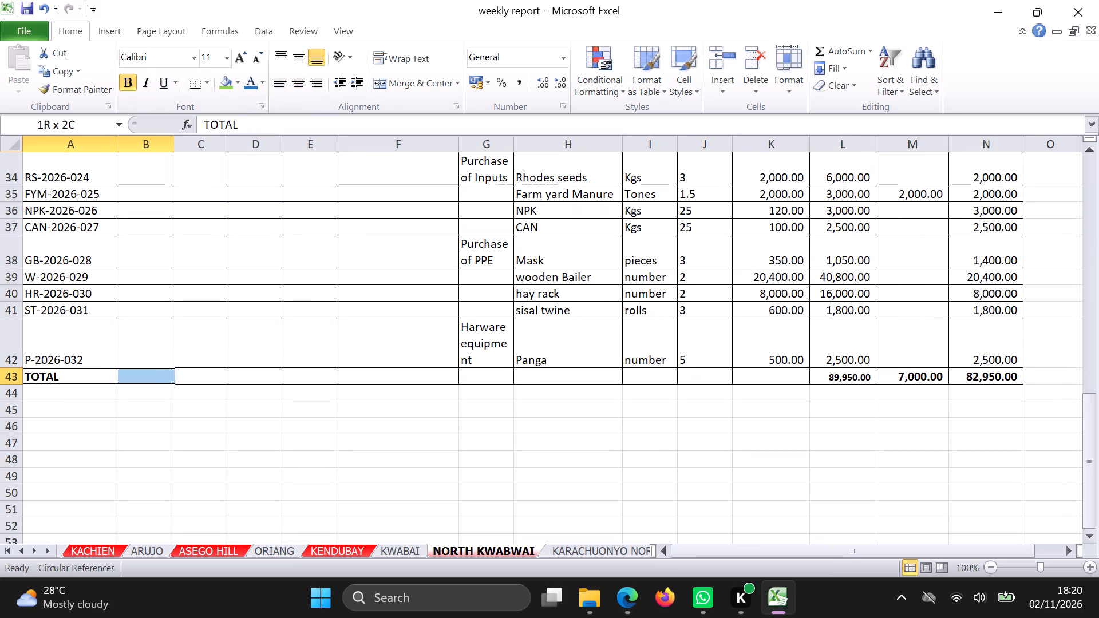
left_click_drag(204, 378, 934, 379)
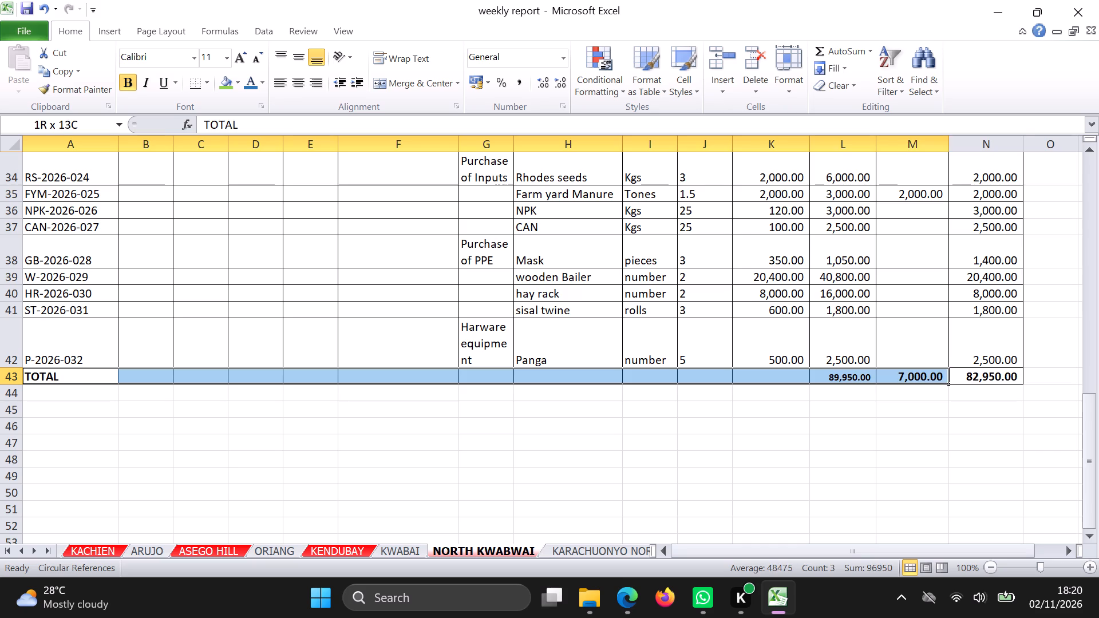
left_click_drag(934, 379, 977, 374)
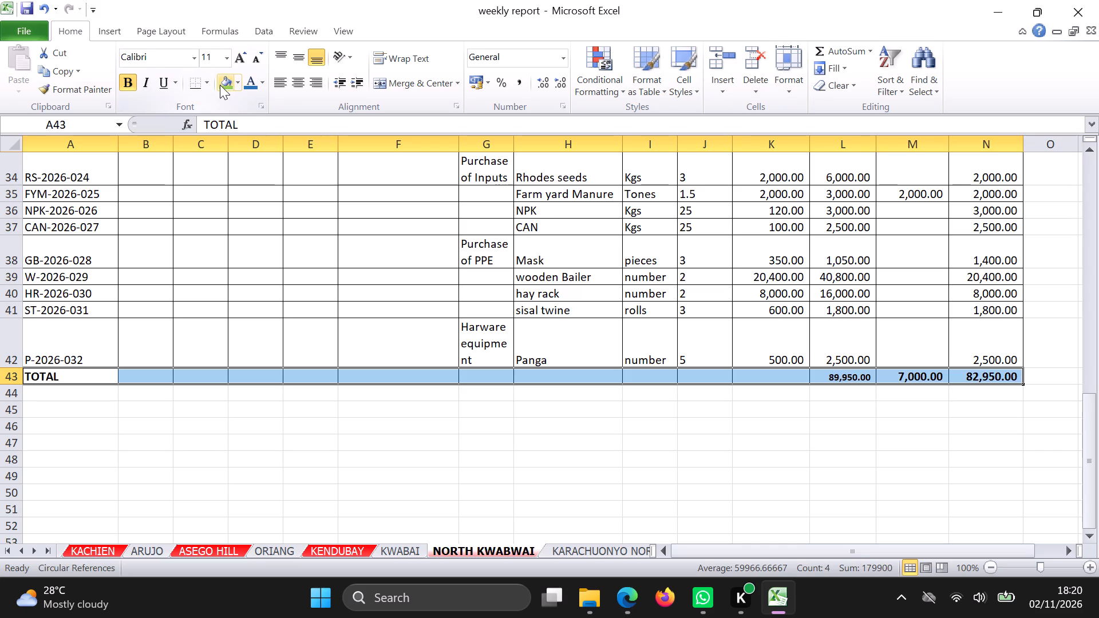
left_click(226, 86)
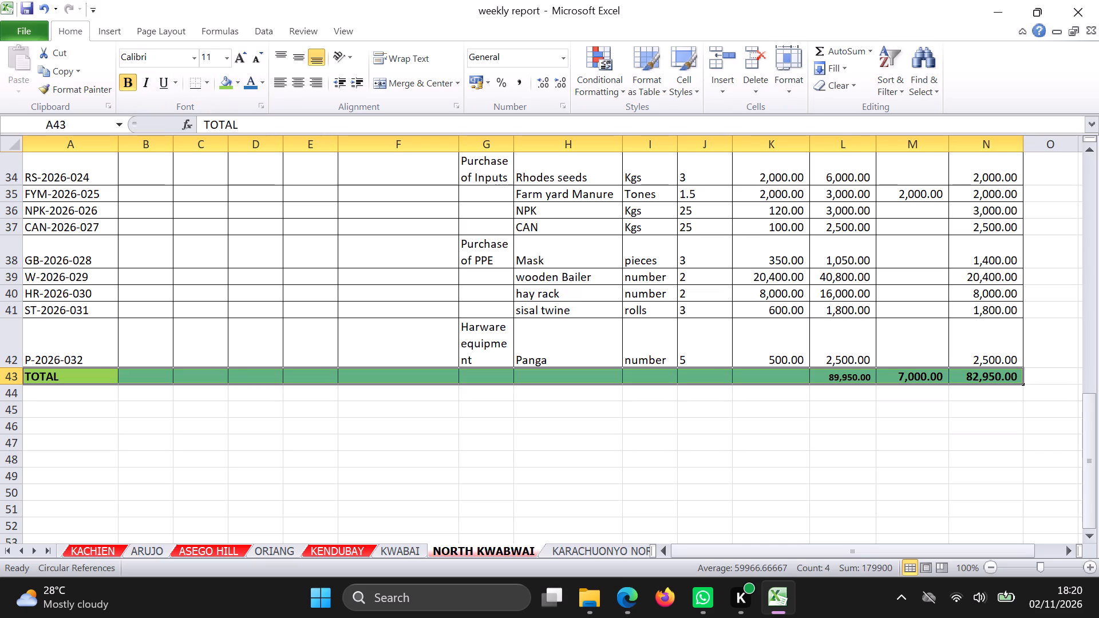
On the KARACHUONYO NORTH sheet, fill the dairy project's TOTAL row, A13 to N13, with light green.
left_click(585, 550)
scroll(299, 351, "down", 2)
scroll(299, 352, "up", 3)
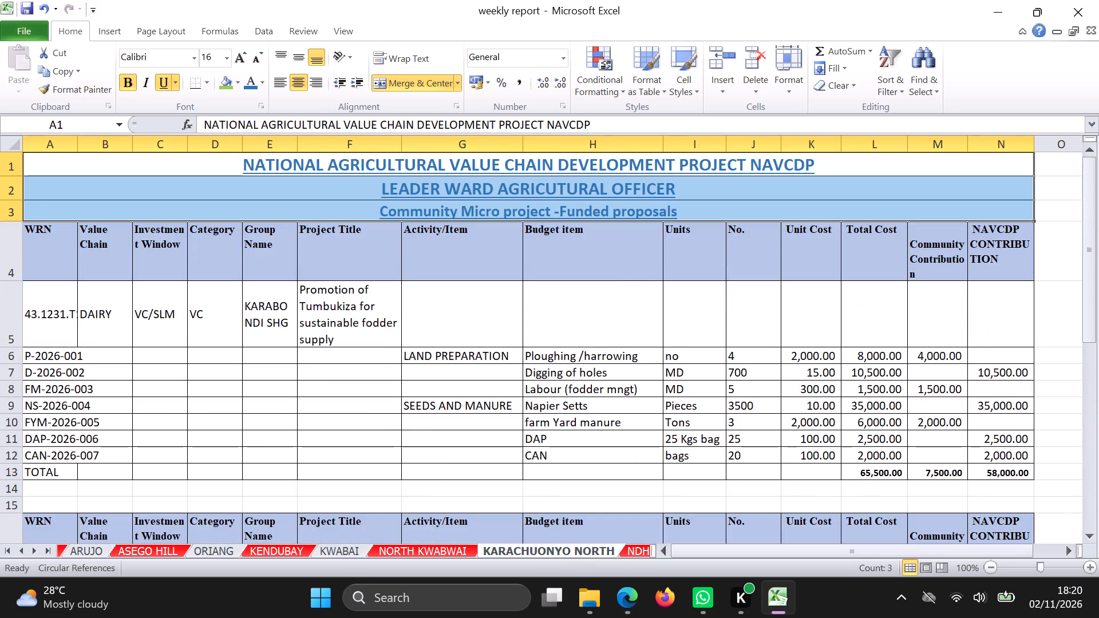
scroll(241, 369, "down", 3)
left_click_drag(39, 209, 152, 214)
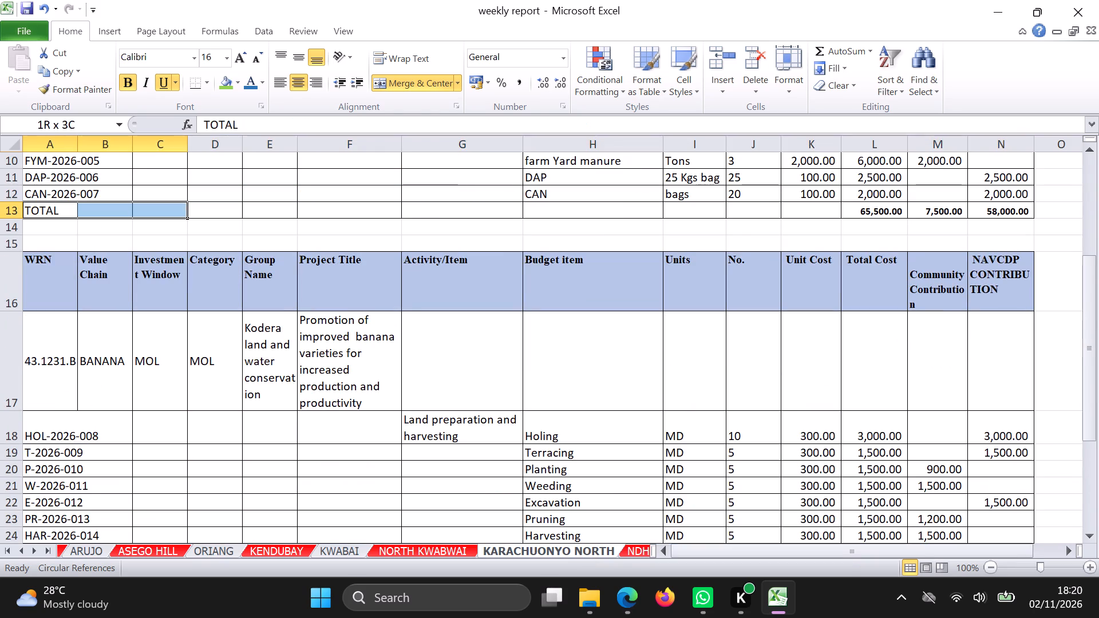
left_click_drag(152, 214, 914, 212)
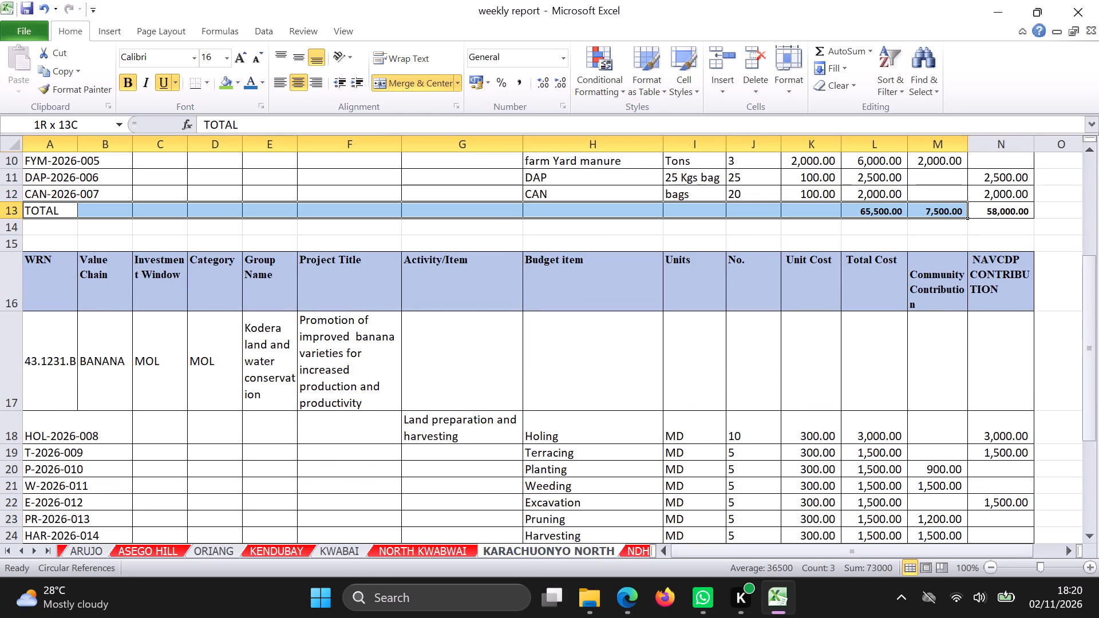
left_click_drag(914, 212, 984, 214)
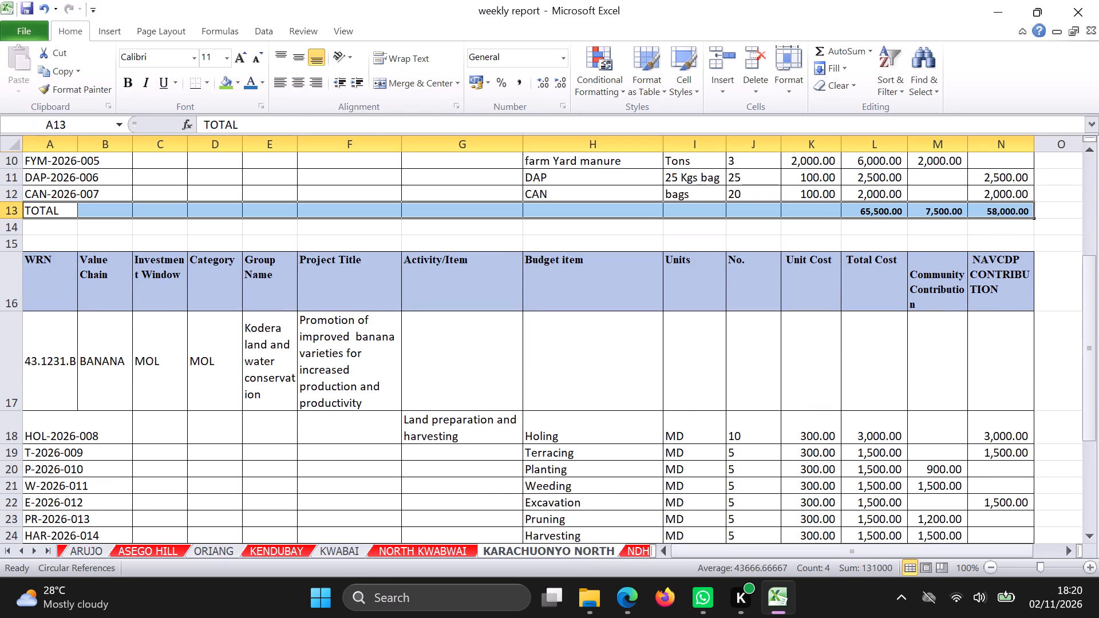
left_click(219, 82)
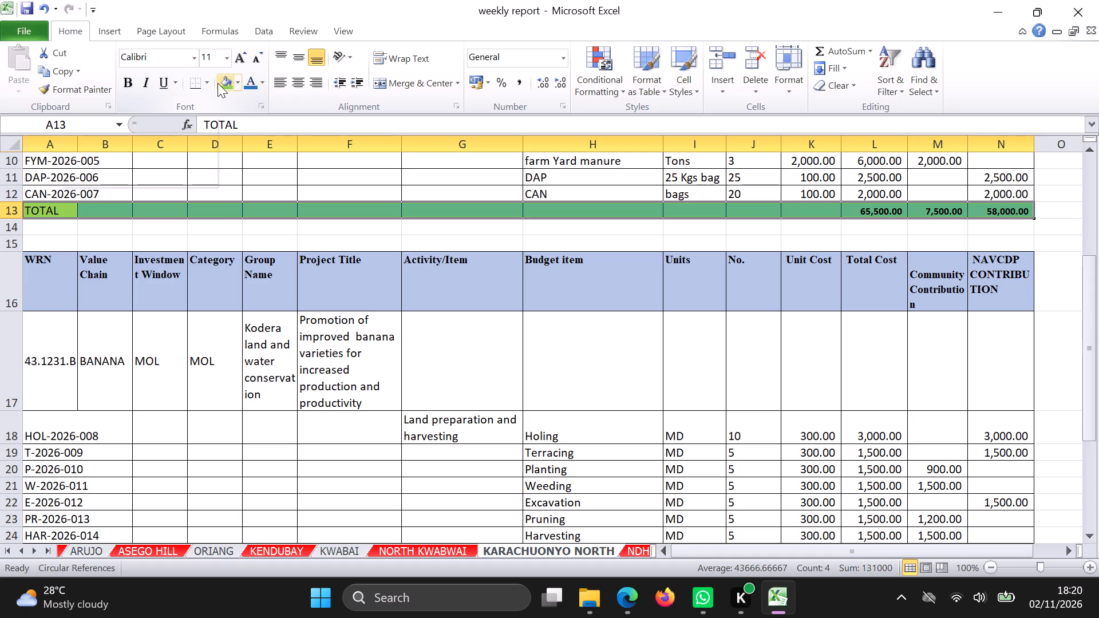
Fill the KARACHUONYO NORTH banana project's TOTAL row, A34 to N34, with light green.
scroll(326, 449, "down", 3)
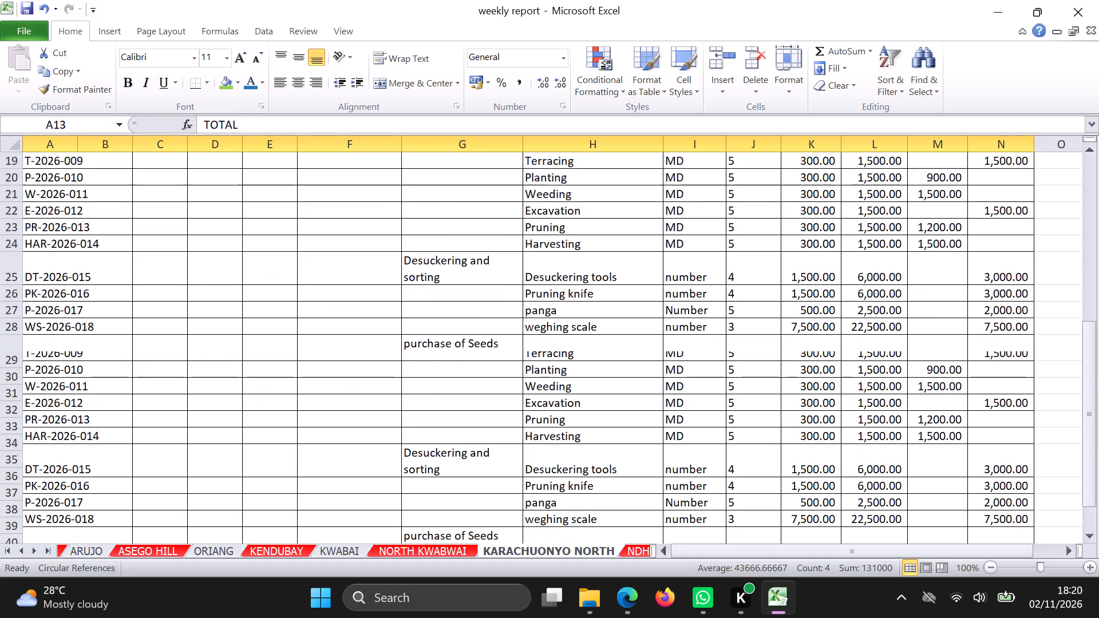
scroll(325, 449, "down", 3)
left_click_drag(44, 279, 219, 274)
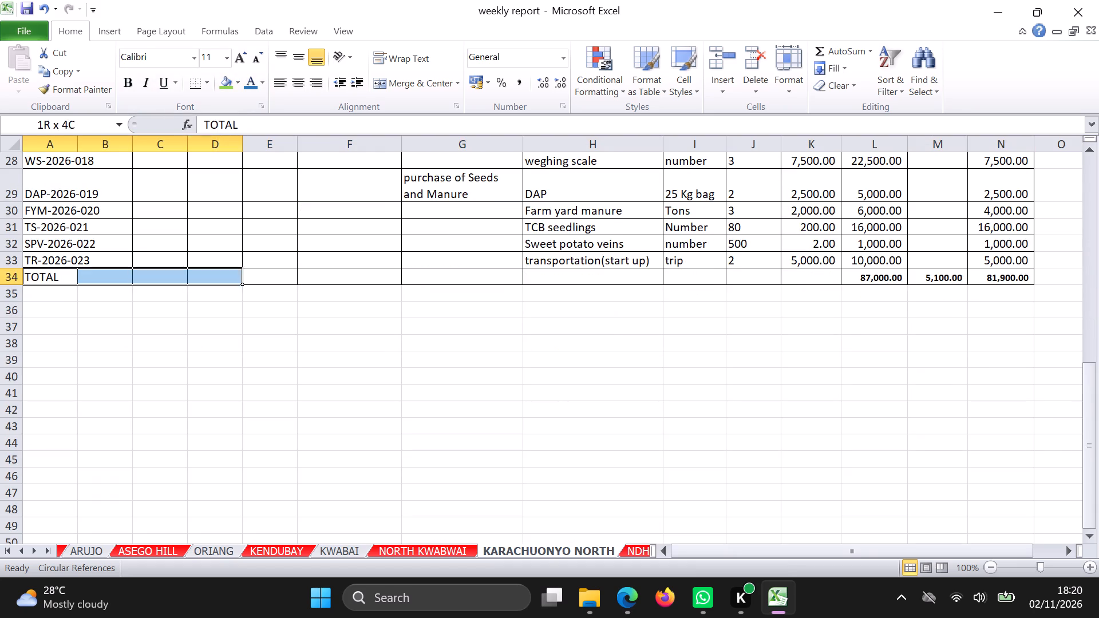
left_click_drag(219, 274, 1013, 282)
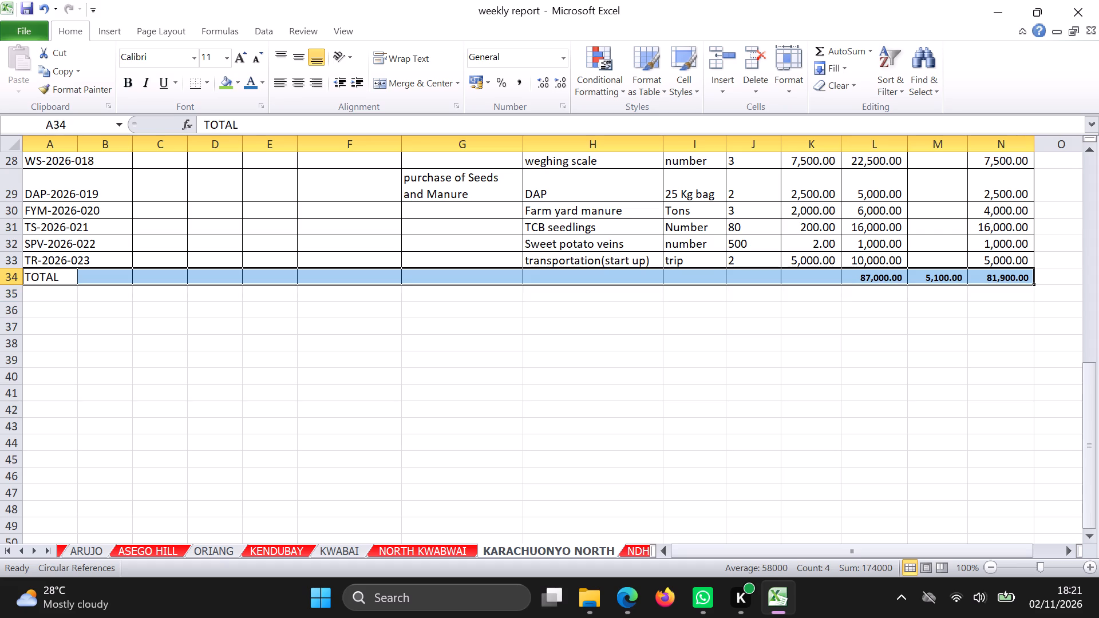
left_click(226, 82)
scroll(256, 331, "up", 3)
scroll(256, 331, "down", 3)
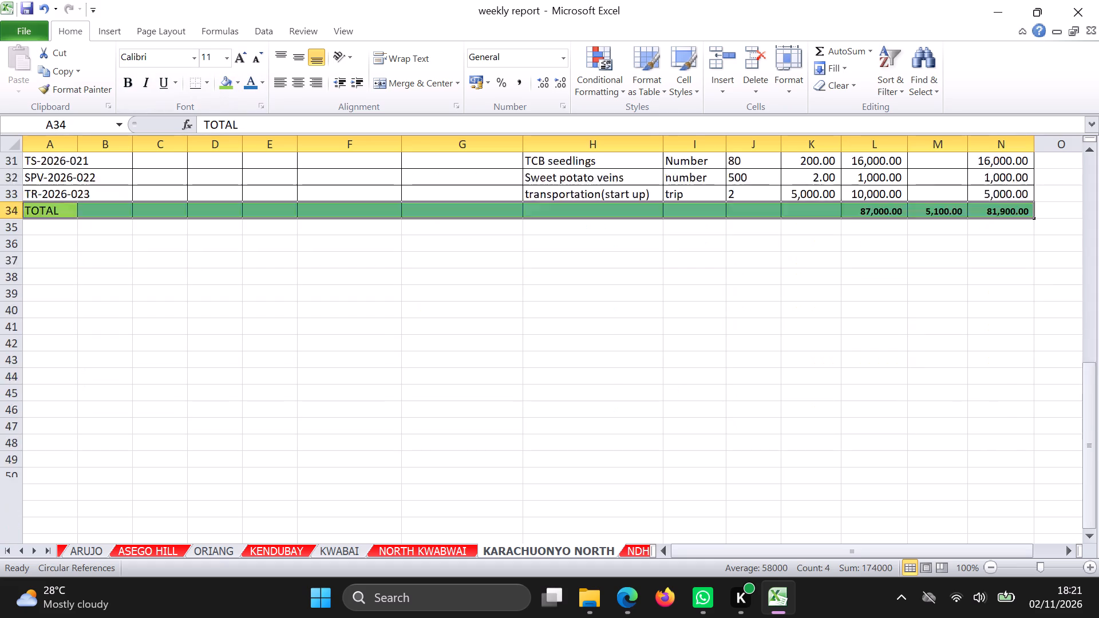
scroll(256, 334, "down", 2)
scroll(259, 333, "up", 4)
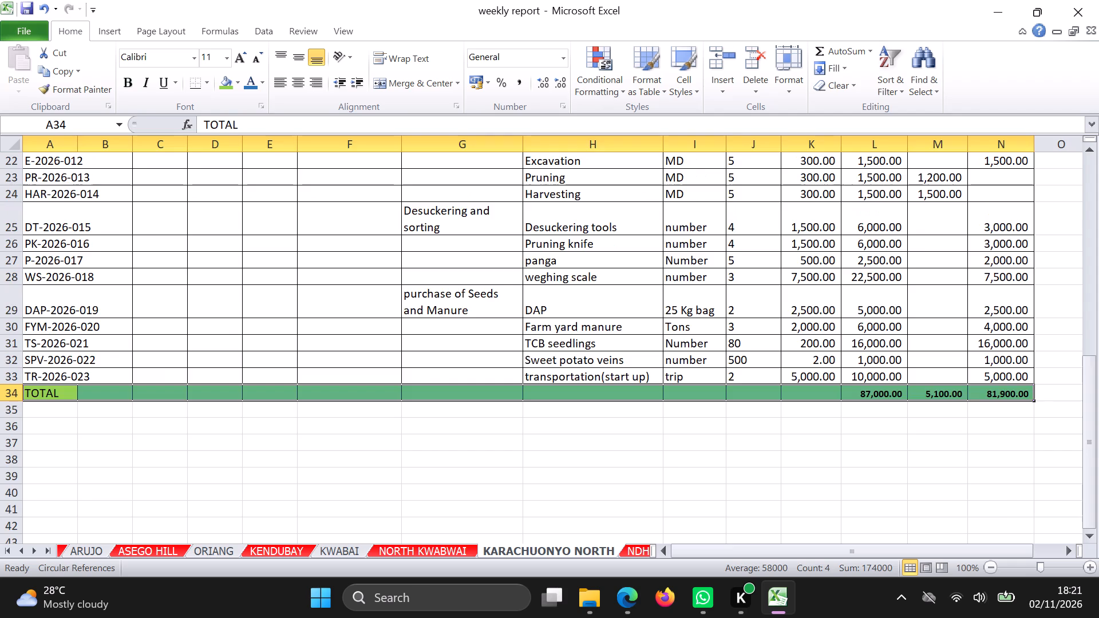
On the NDHIWA sheet, fill the dairy project's TOTAL row, A13 to N13, with light green.
scroll(259, 333, "up", 4)
scroll(259, 333, "down", 7)
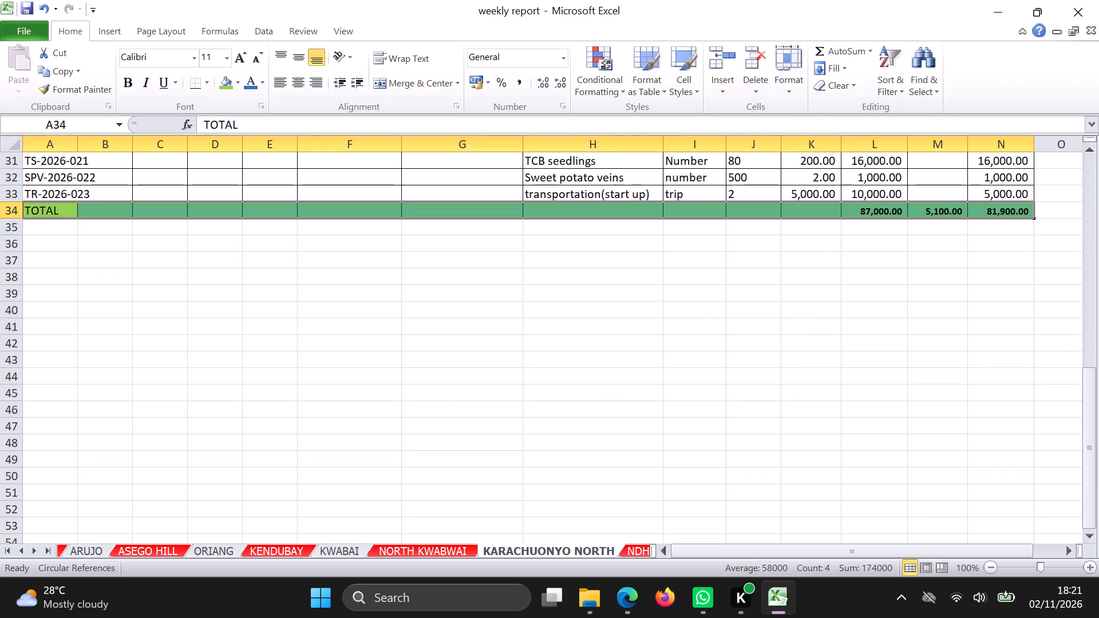
triple_click(32, 550)
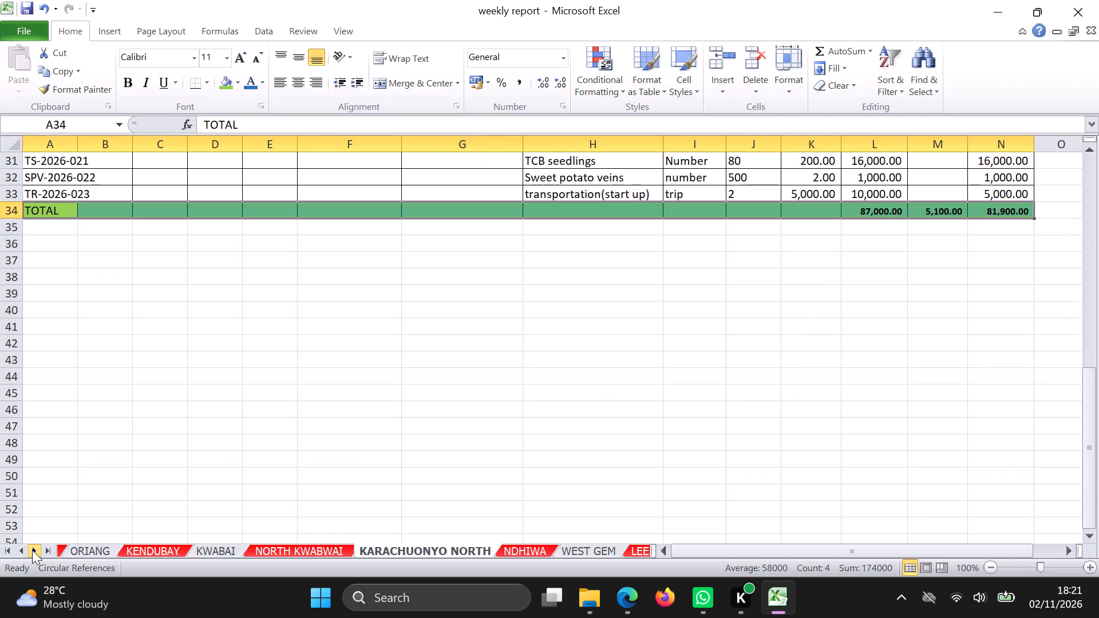
triple_click(32, 550)
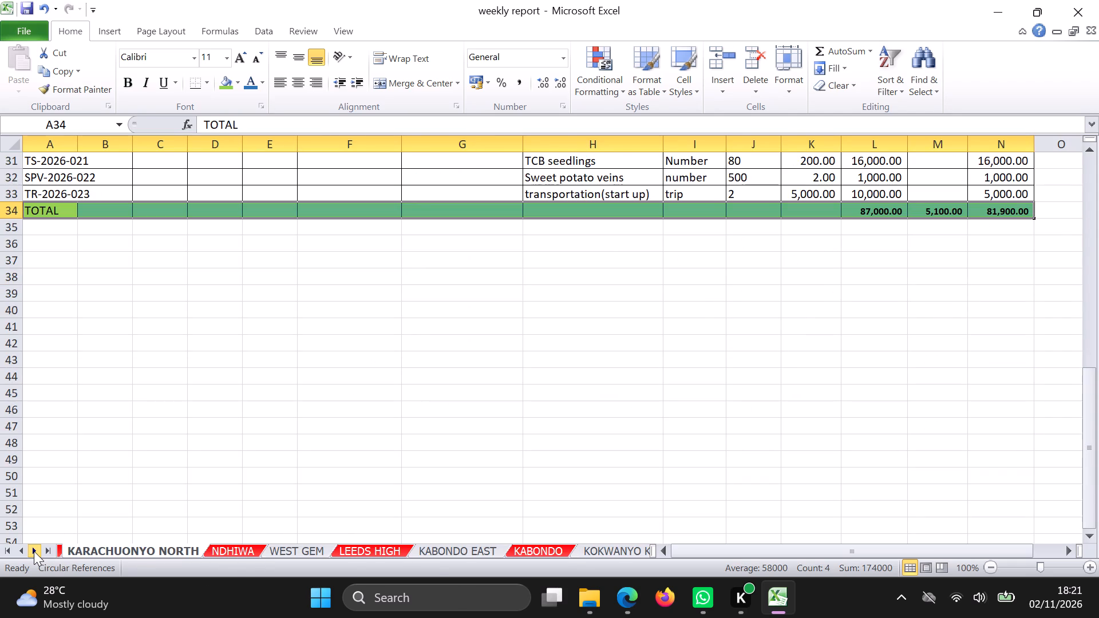
left_click(221, 545)
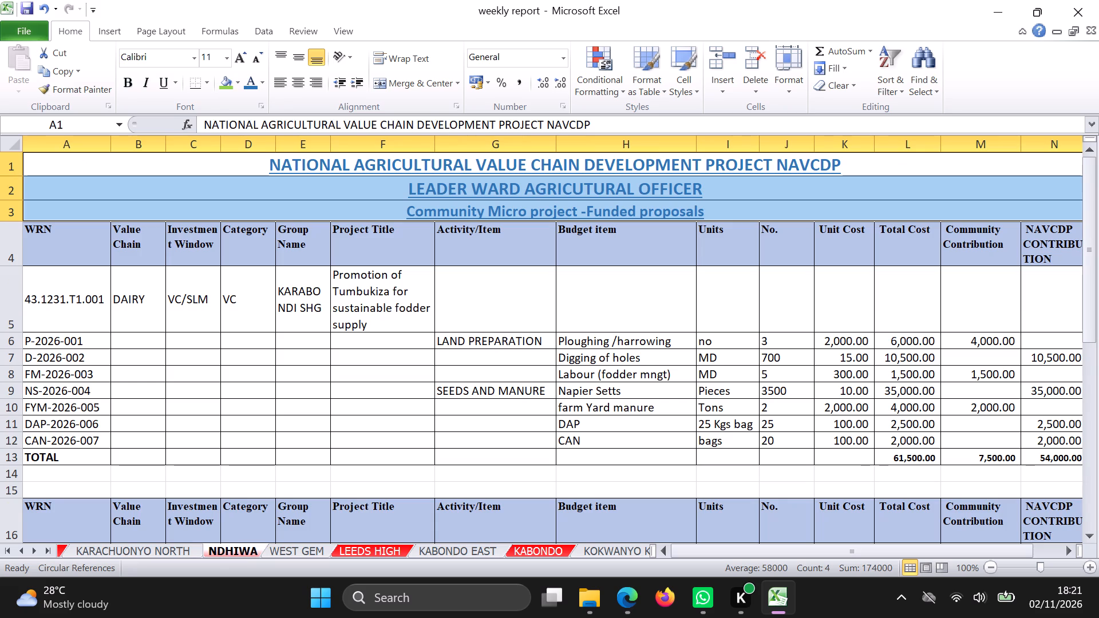
left_click_drag(71, 454, 920, 443)
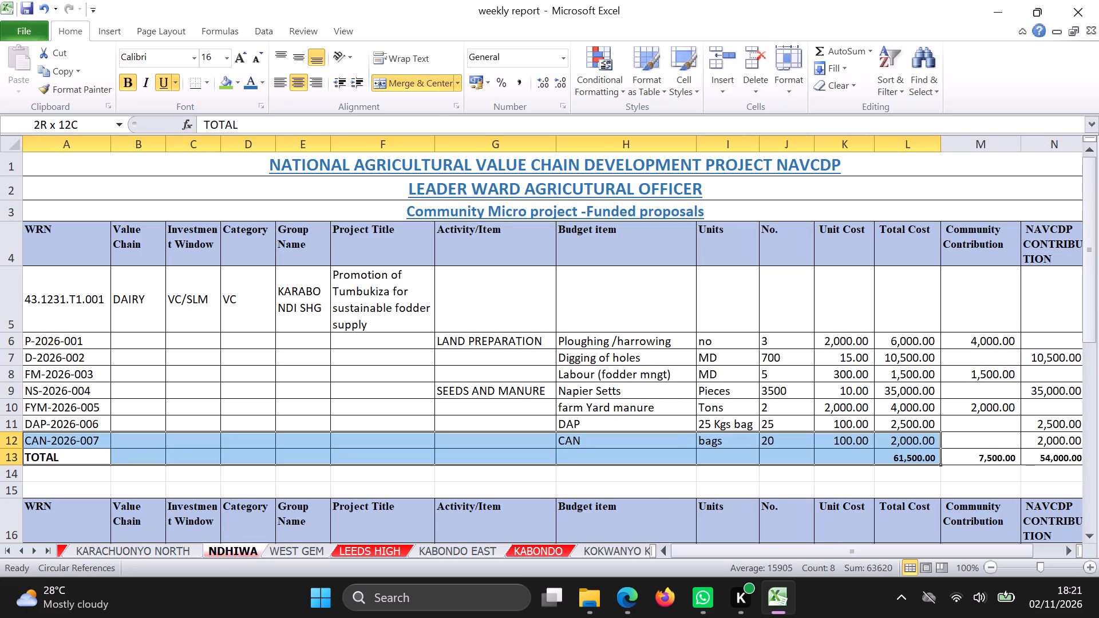
left_click_drag(920, 443, 1030, 453)
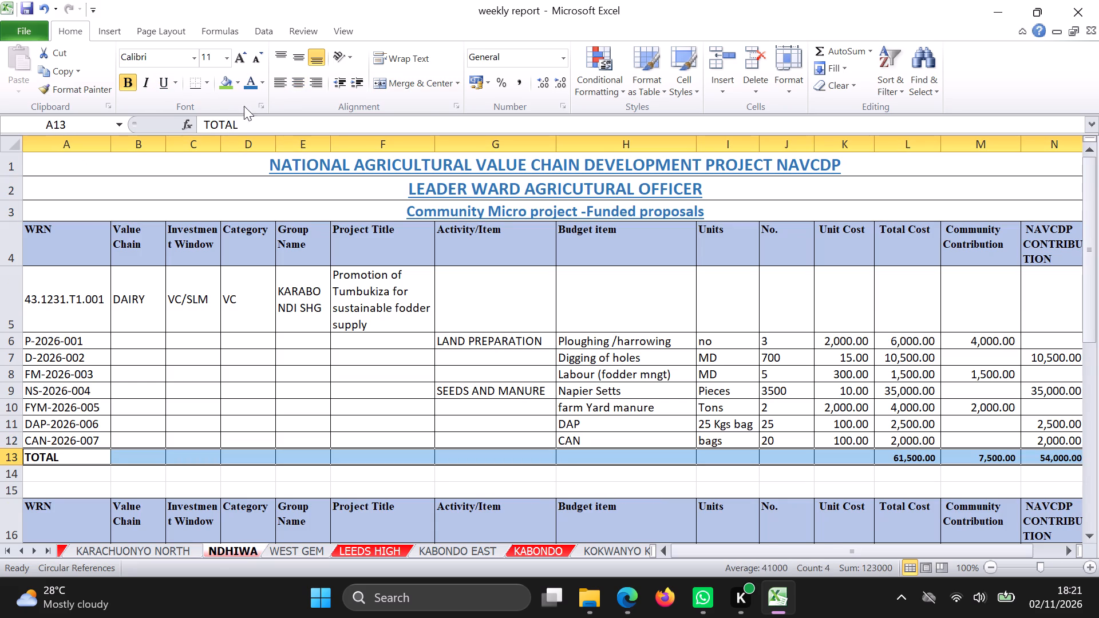
left_click(220, 85)
Fill the NDHIWA banana project's TOTAL row, A34 to N34, with light green and check the sheet.
scroll(252, 366, "down", 5)
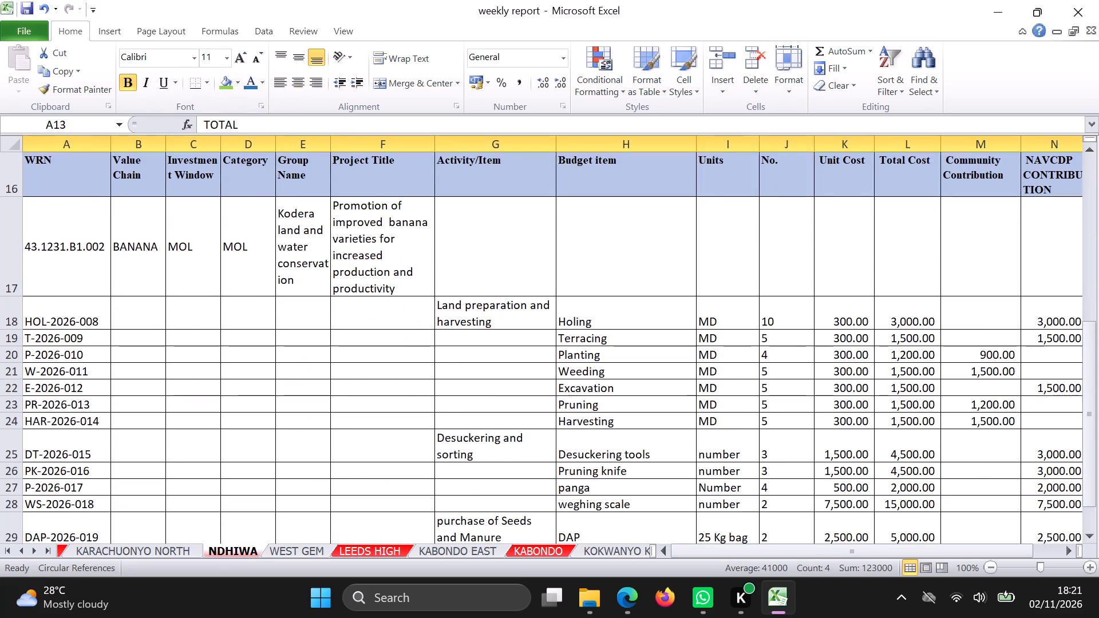
scroll(249, 353, "down", 4)
left_click_drag(39, 274, 309, 266)
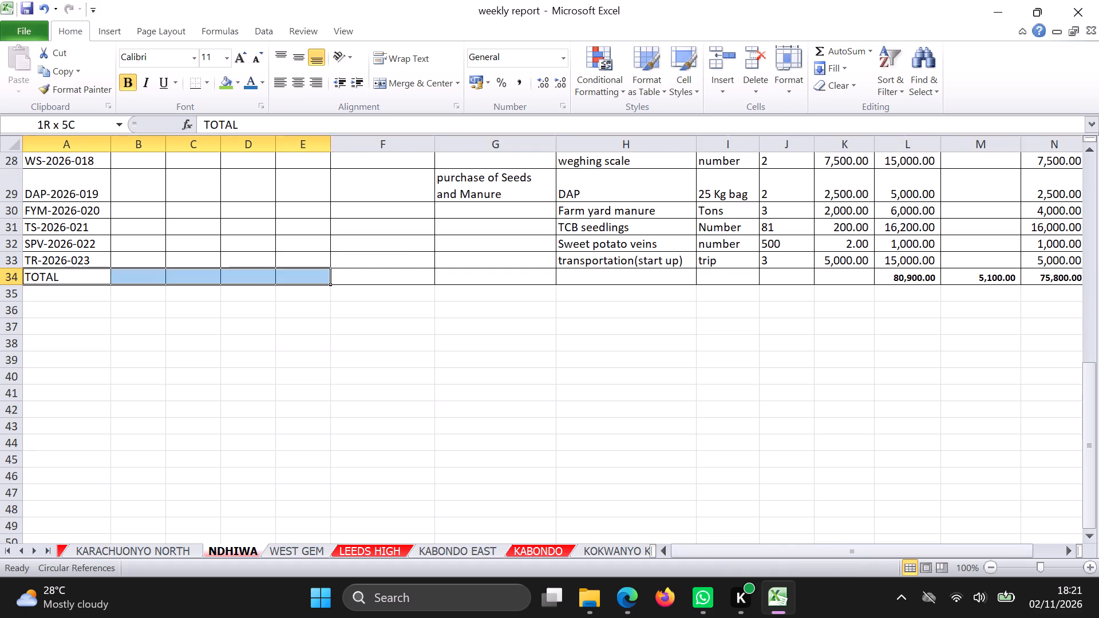
left_click_drag(309, 266, 1040, 262)
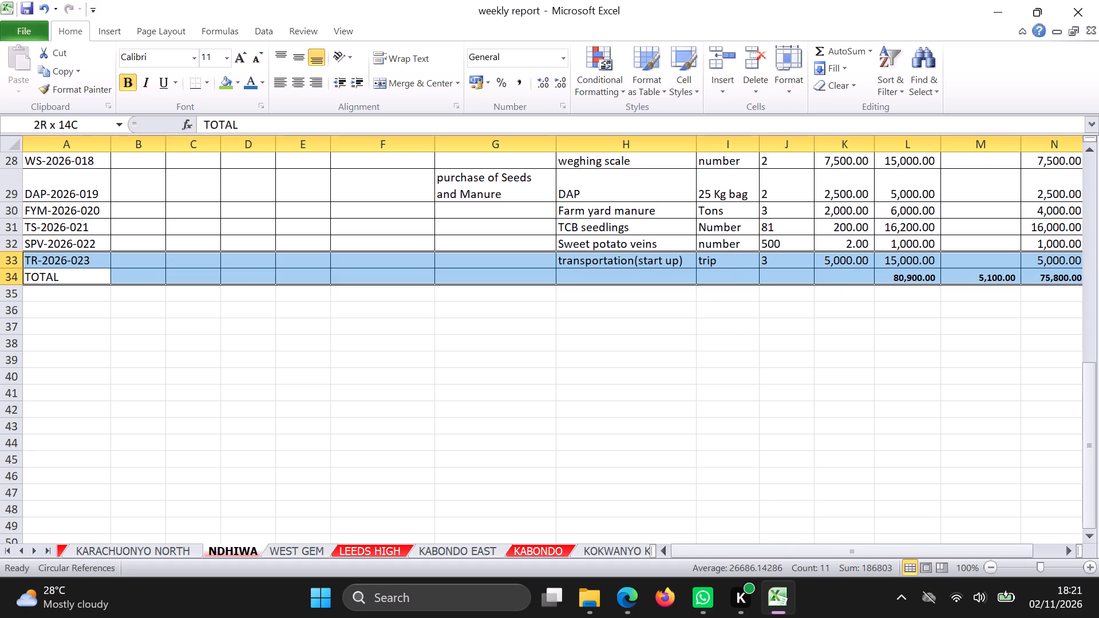
left_click_drag(1040, 262, 1060, 281)
left_click(226, 82)
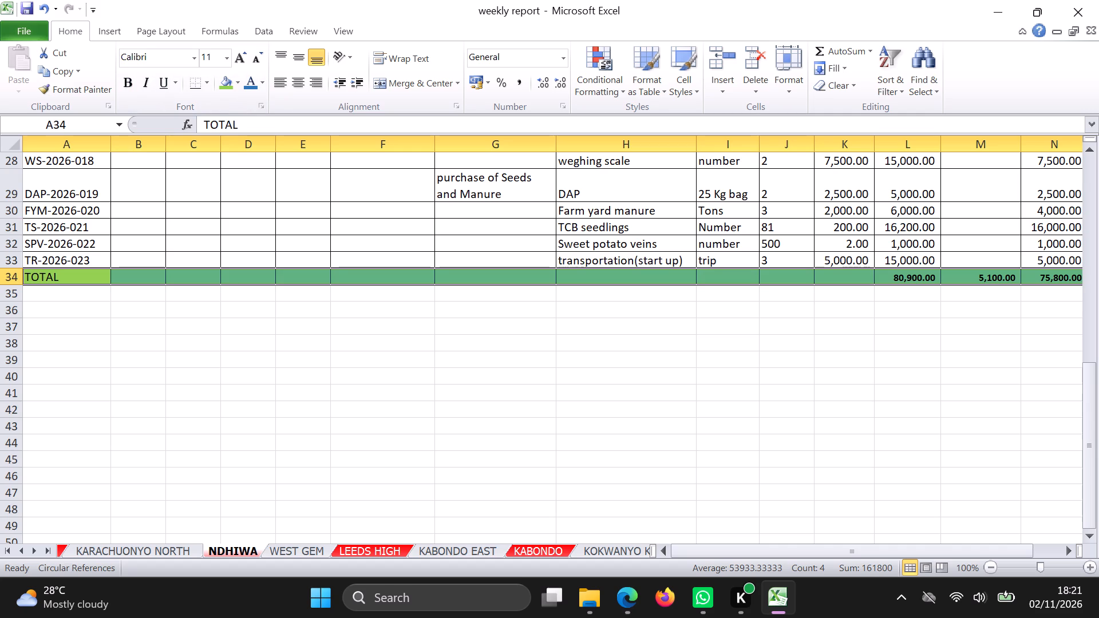
scroll(72, 375, "down", 4)
scroll(75, 375, "up", 9)
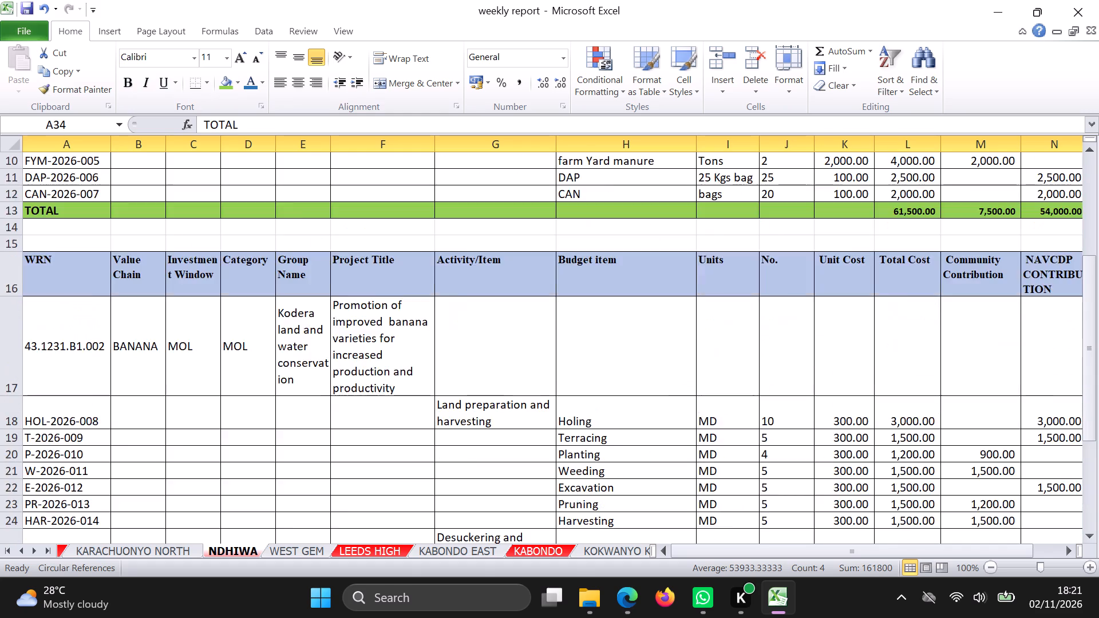
scroll(82, 373, "up", 6)
scroll(82, 373, "down", 4)
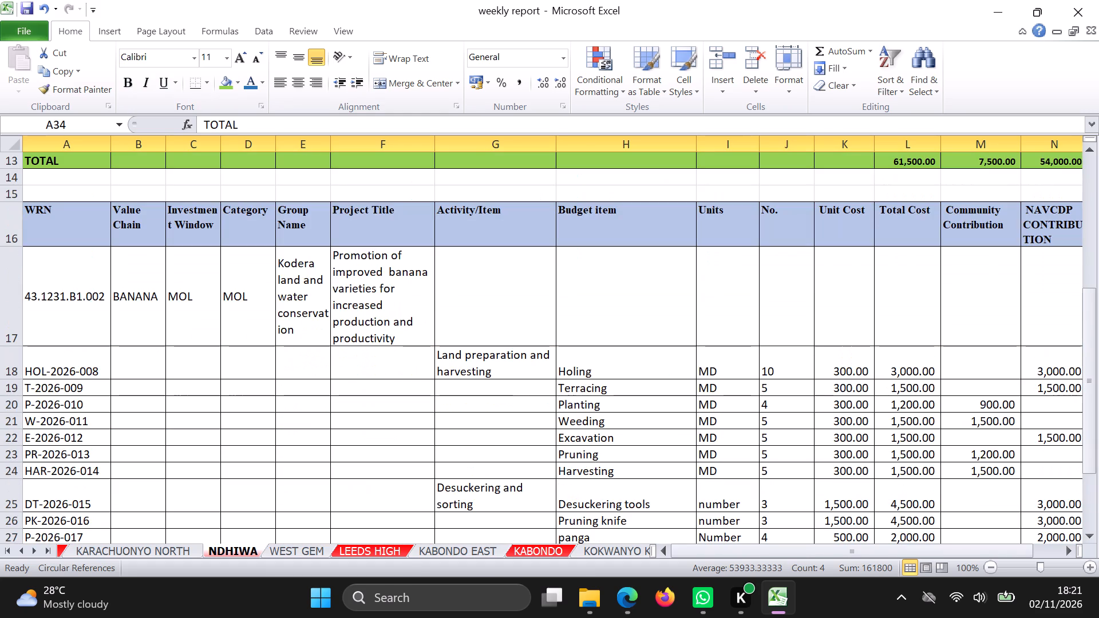
scroll(120, 285, "down", 5)
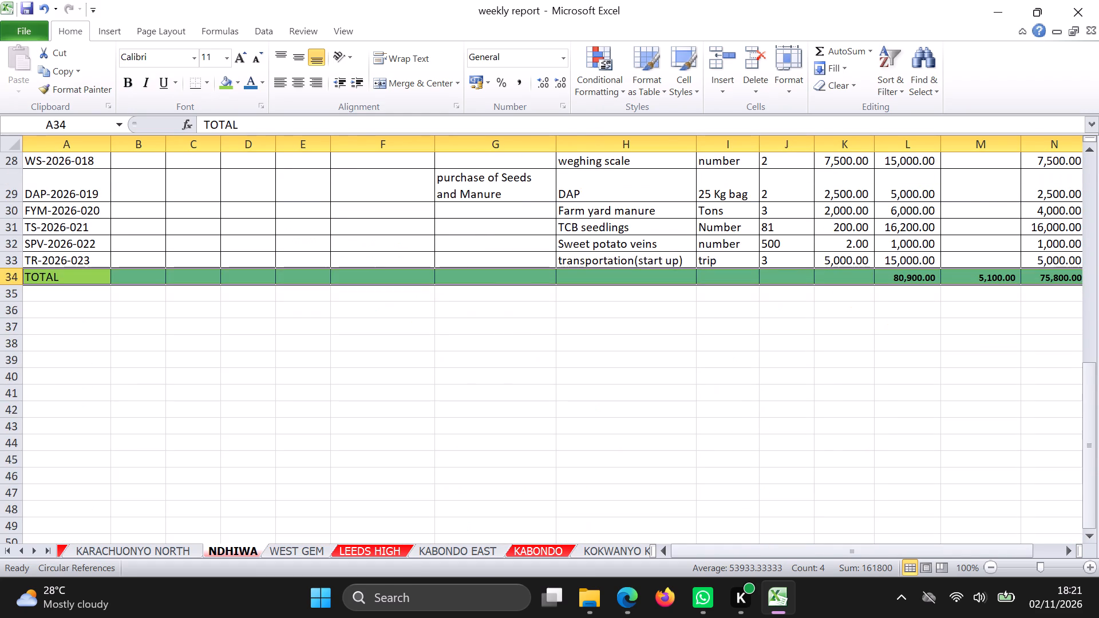
On the WEST GEM sheet, fill the first project's TOTAL row, A26 to N26, with light green.
left_click(296, 550)
scroll(298, 437, "down", 3)
scroll(131, 410, "down", 1)
left_click_drag(38, 408, 414, 410)
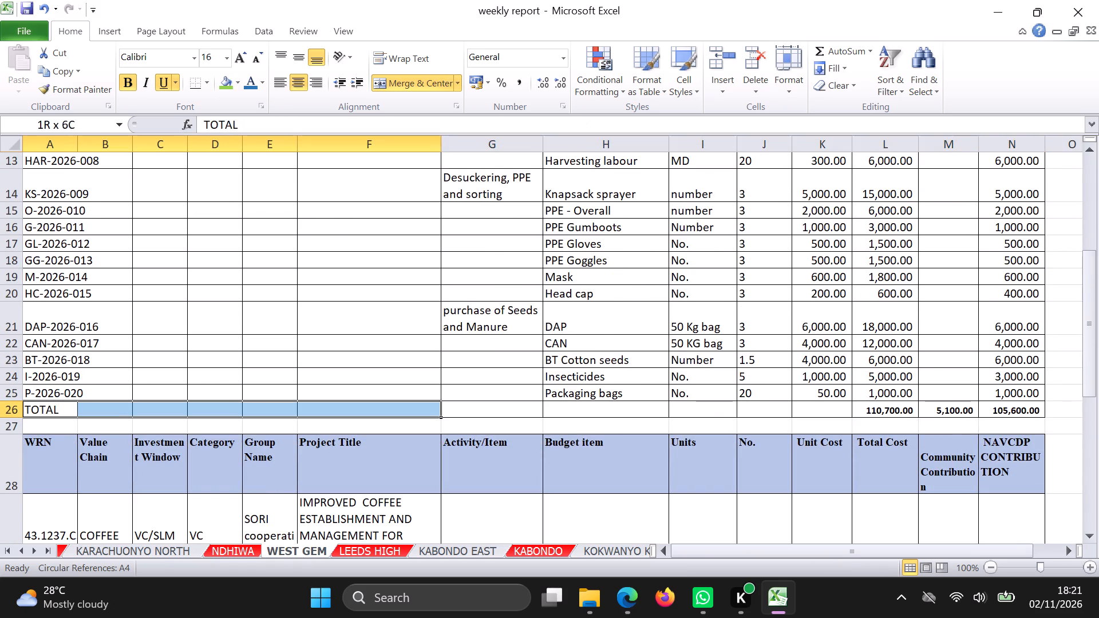
left_click_drag(414, 410, 1004, 414)
left_click(223, 83)
Fill the WEST GEM coffee project's TOTAL row, A48 to N48, with light green.
scroll(262, 172, "down", 3)
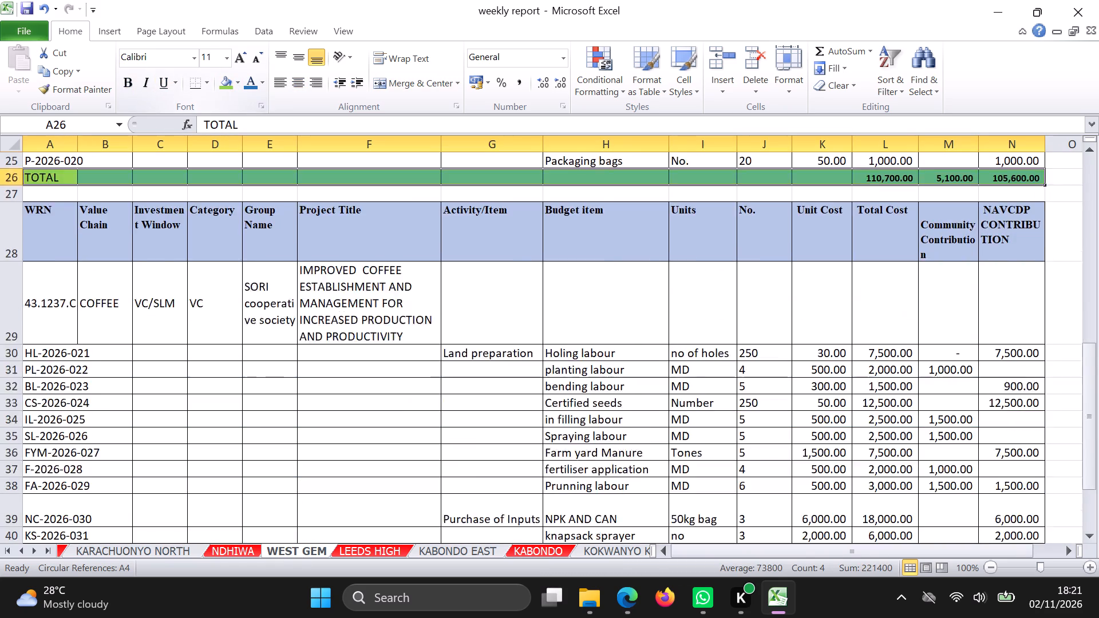
scroll(323, 280, "down", 2)
scroll(208, 350, "down", 4)
left_click_drag(49, 326, 317, 339)
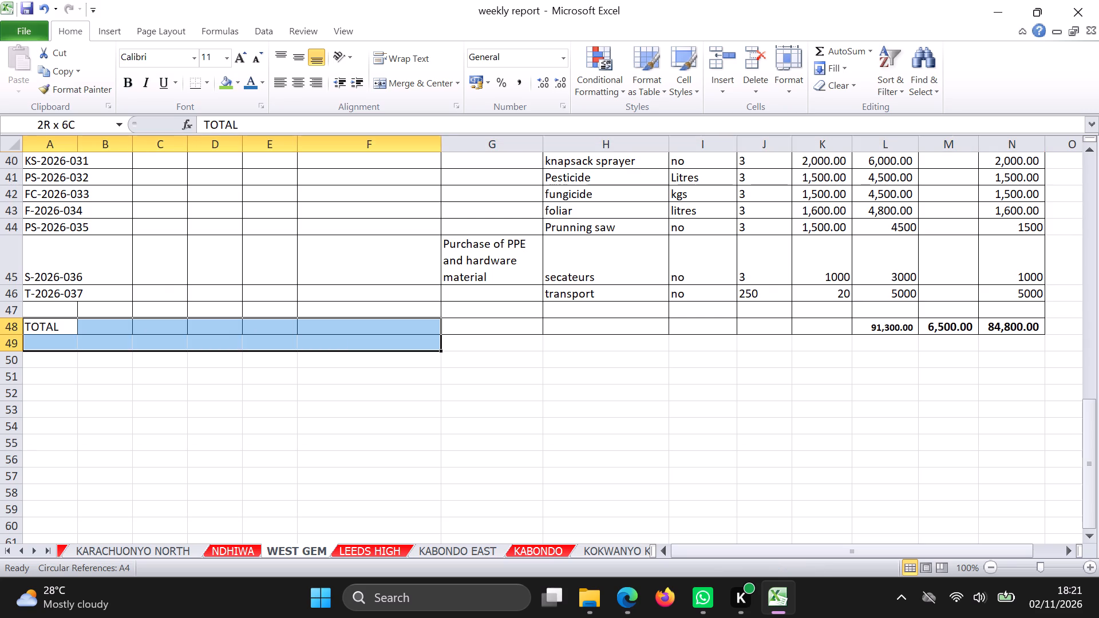
left_click_drag(317, 339, 986, 330)
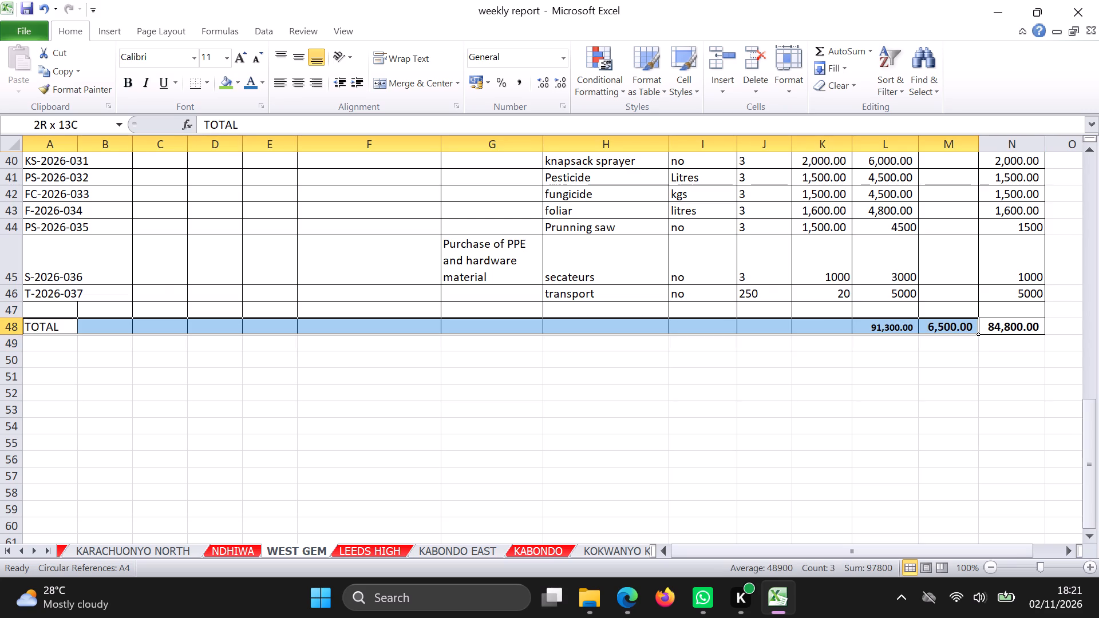
left_click_drag(986, 330, 1003, 326)
left_click(224, 74)
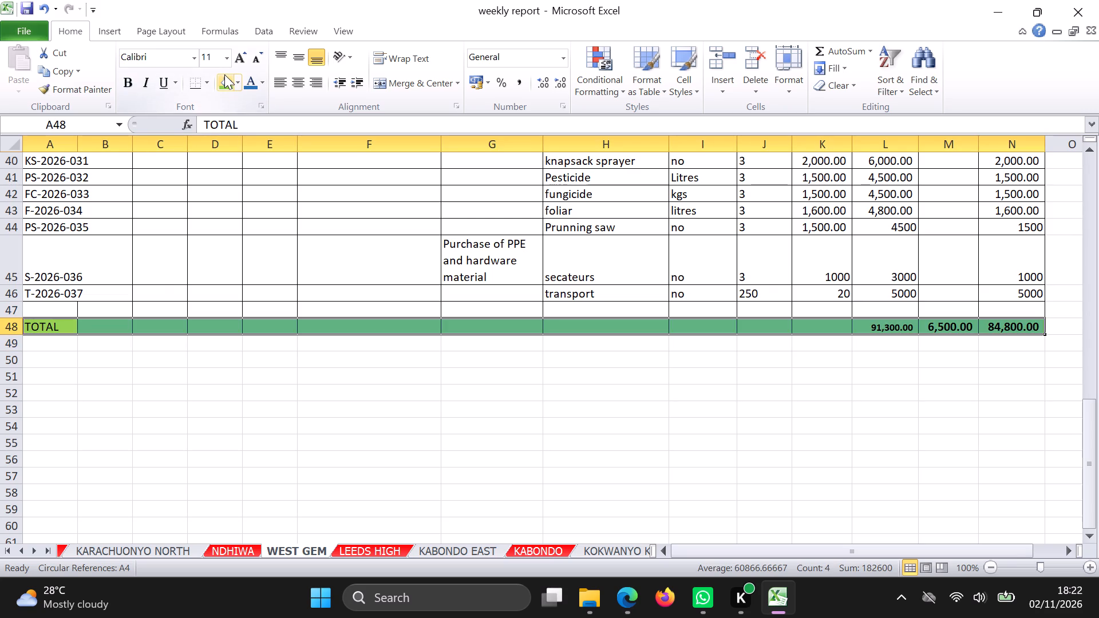
On the LEEDS HIGH sheet, fill the first project's TOTAL row, A26 to N26, with light green.
left_click(354, 550)
scroll(242, 362, "down", 4)
left_click_drag(42, 413, 1048, 421)
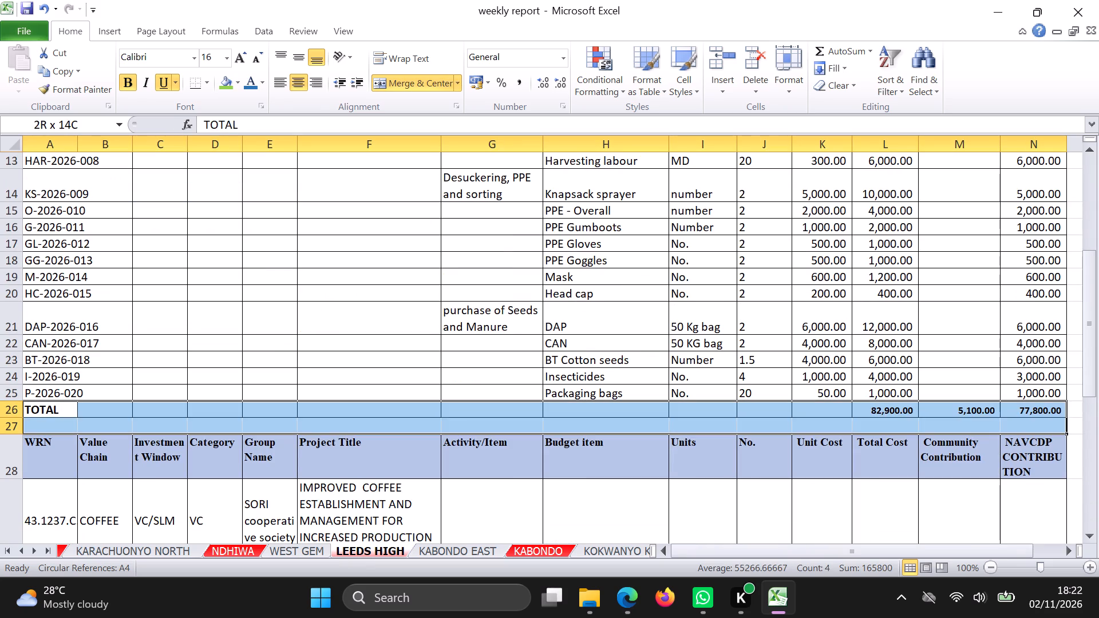
left_click_drag(1048, 421, 1056, 415)
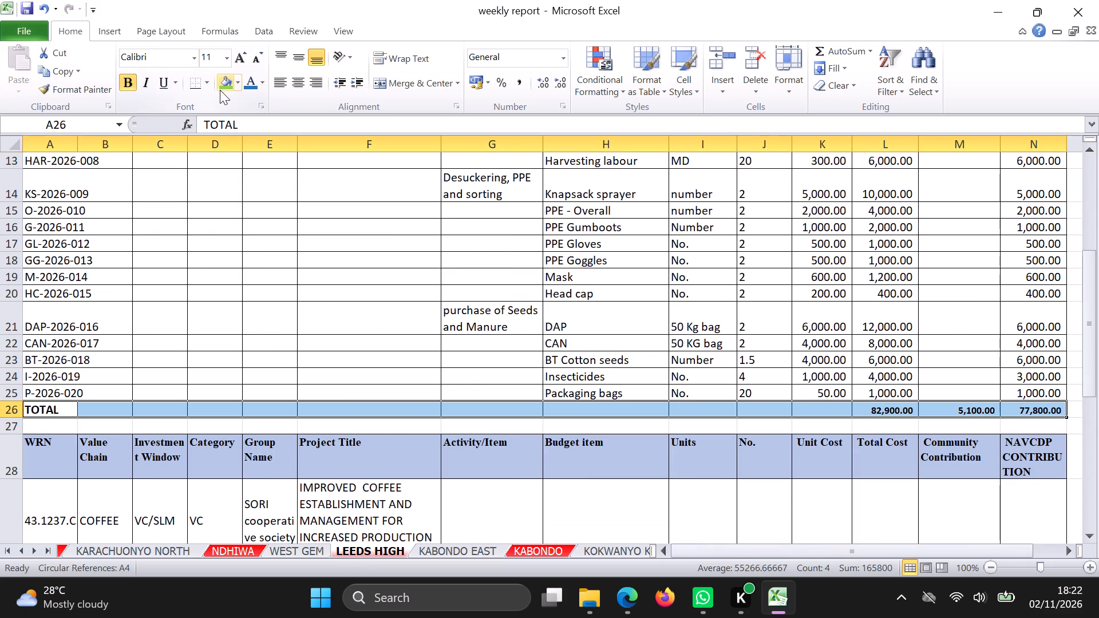
left_click(222, 88)
Fill the LEEDS HIGH coffee project's TOTAL row, A48 to N48, with light green.
scroll(157, 401, "down", 5)
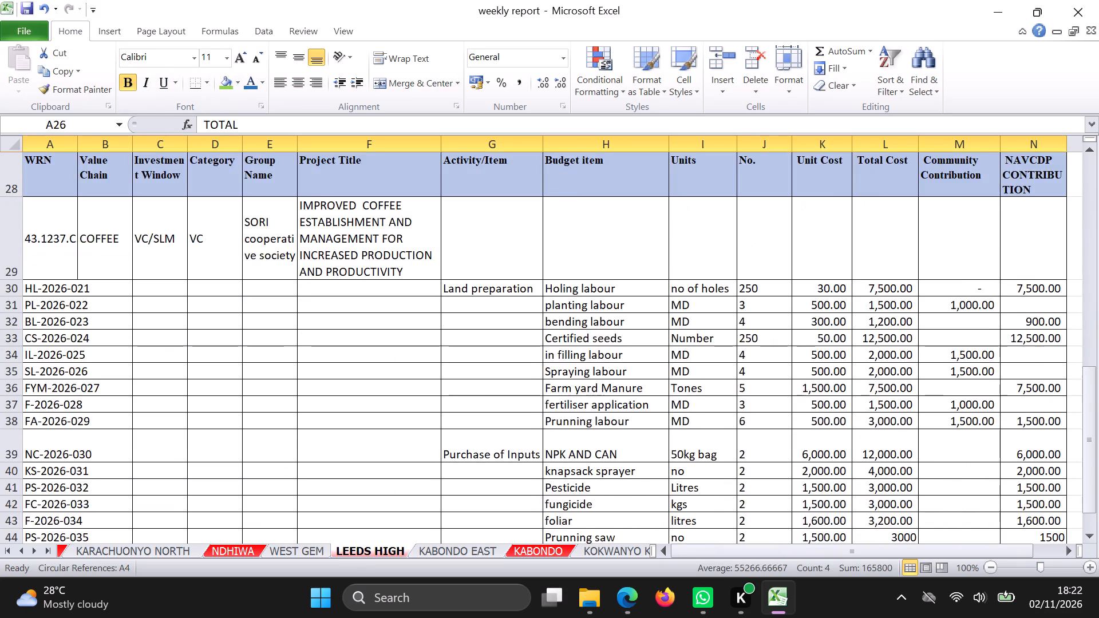
scroll(157, 391, "down", 5)
left_click_drag(47, 280, 349, 266)
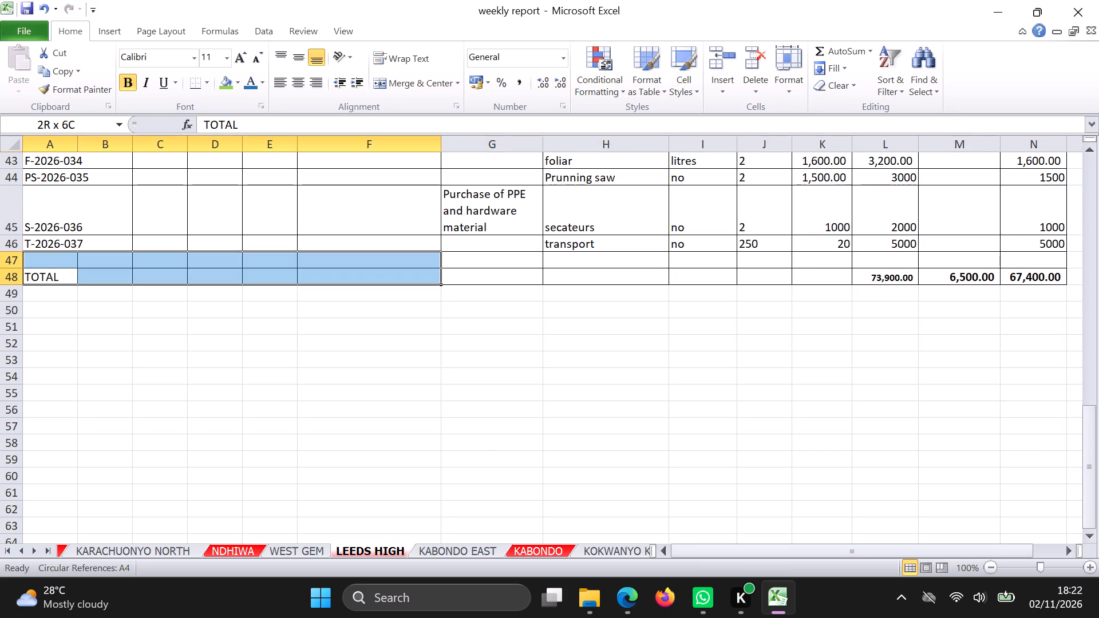
left_click_drag(349, 266, 966, 286)
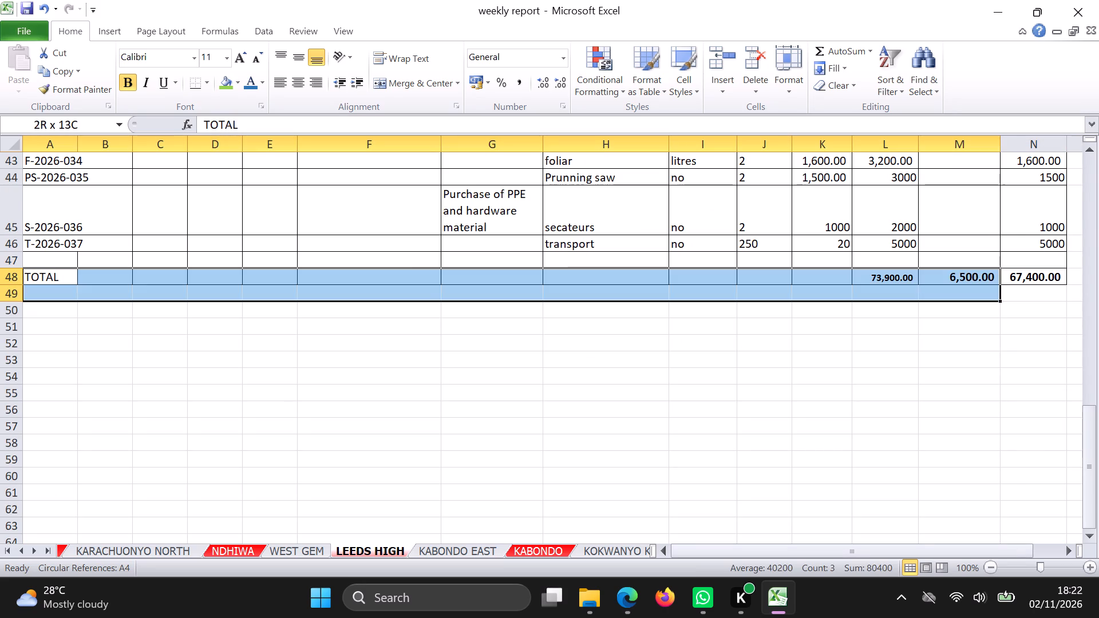
left_click_drag(966, 286, 1031, 276)
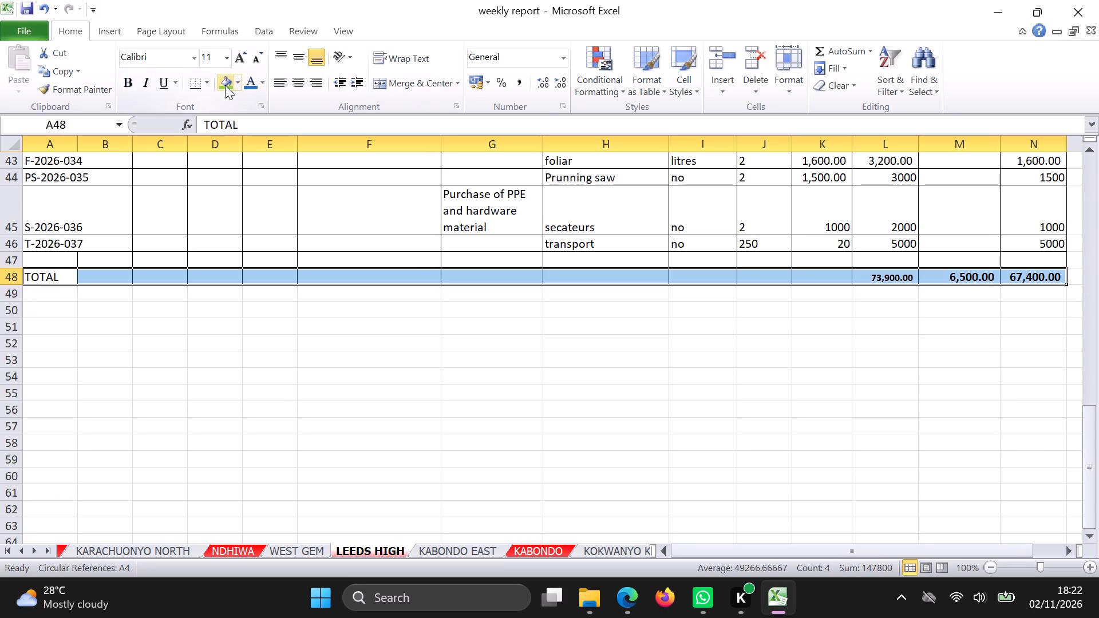
left_click(222, 79)
AutoFit the width of column A on the LEEDS HIGH sheet so the full WRN codes fit.
scroll(297, 347, "up", 6)
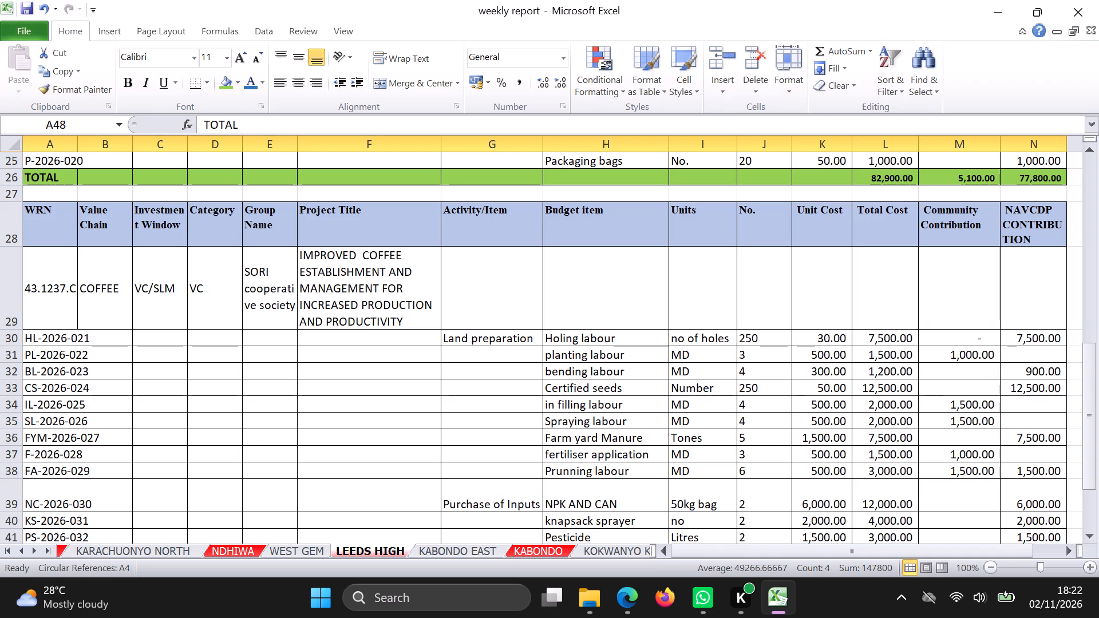
double_click(73, 140)
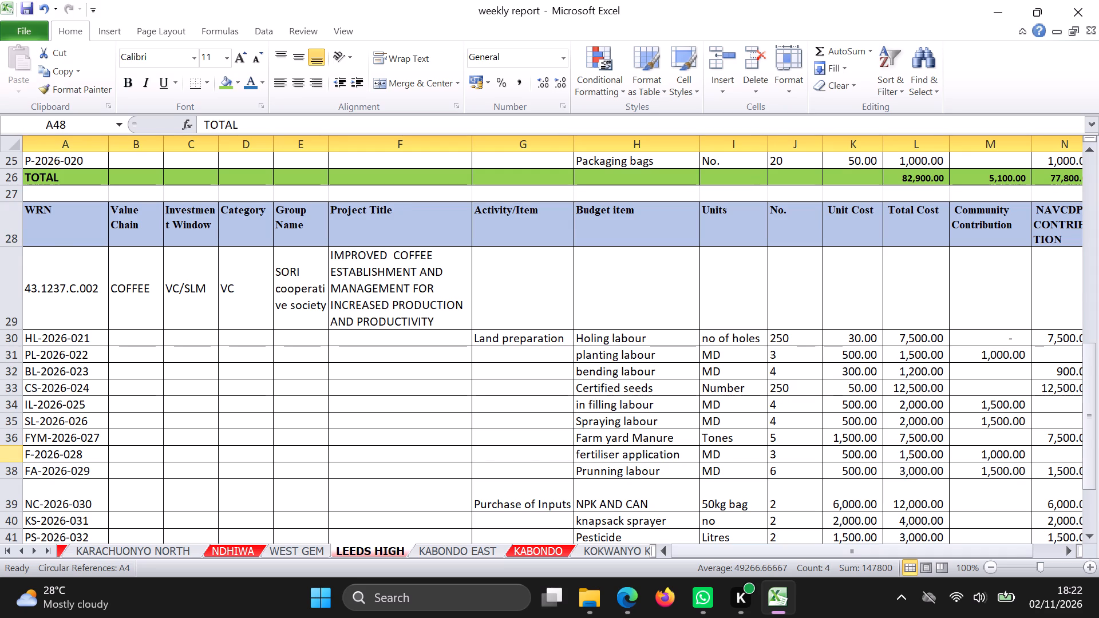
scroll(351, 378, "down", 6)
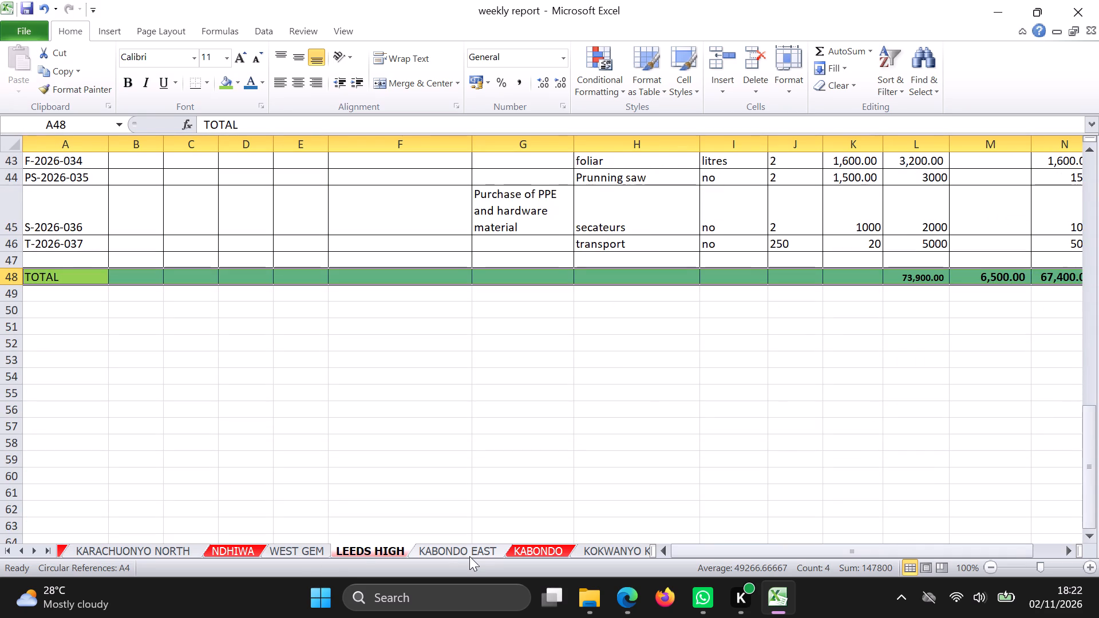
On the KABONDO EAST sheet, fill the dairy project's TOTAL row, A22 to N22, with light green.
left_click(456, 553)
scroll(188, 431, "up", 2)
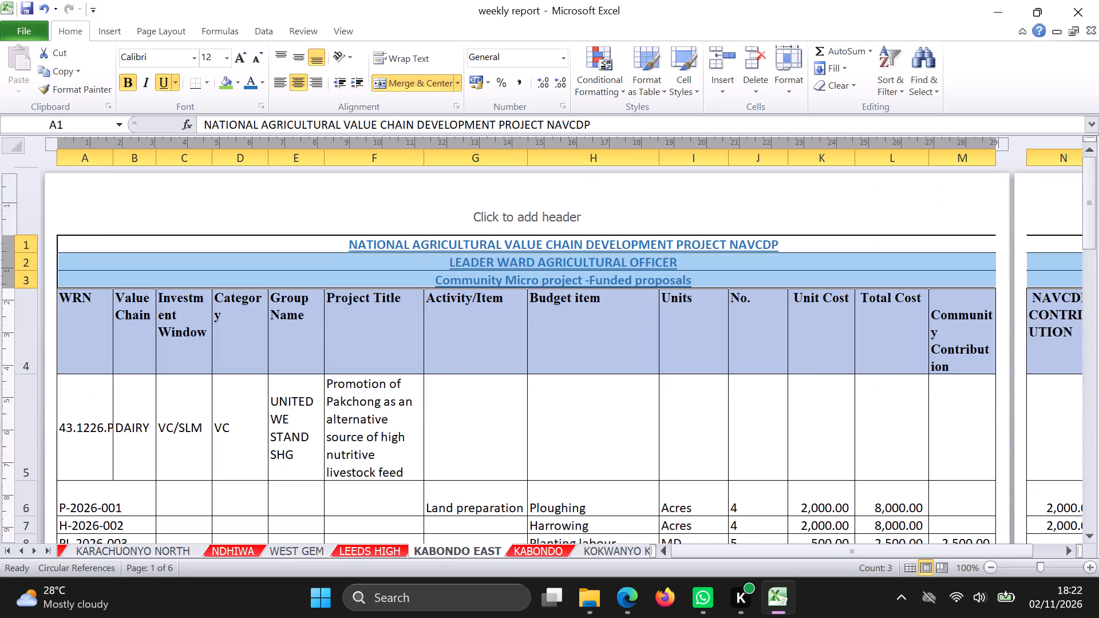
scroll(188, 431, "up", 4)
scroll(188, 431, "down", 7)
scroll(187, 433, "up", 5)
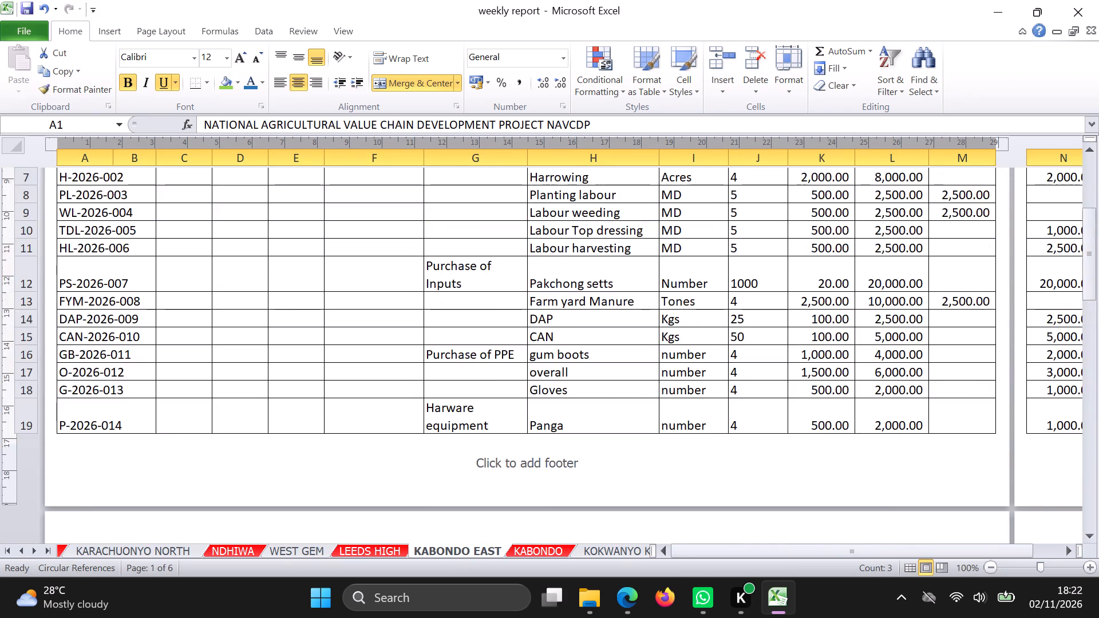
scroll(187, 432, "up", 3)
scroll(187, 432, "down", 8)
scroll(147, 420, "up", 2)
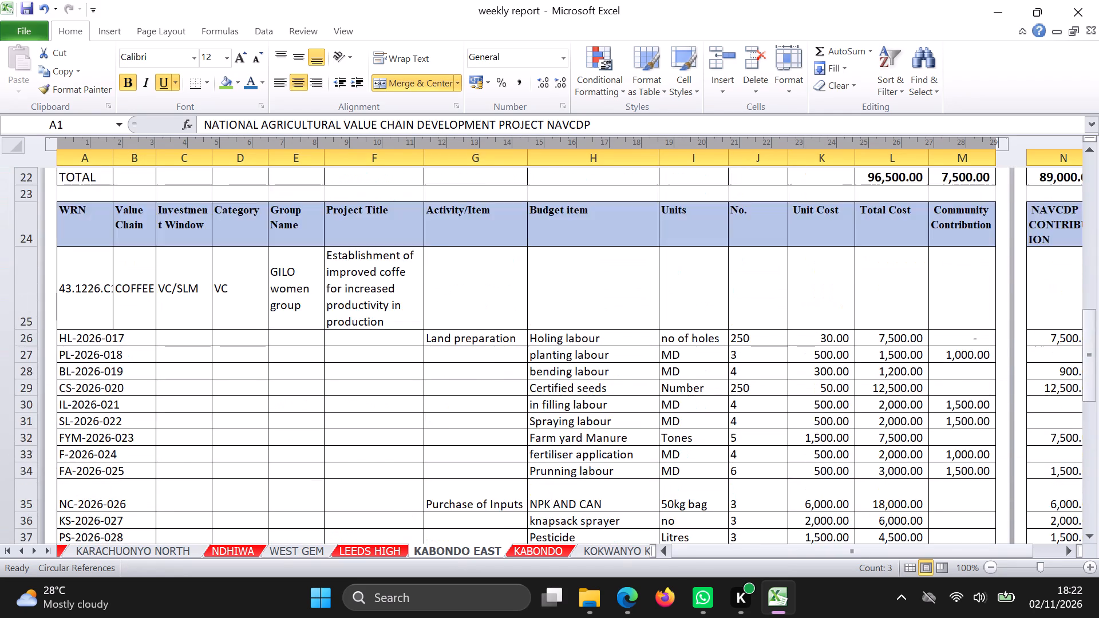
left_click_drag(80, 387, 278, 392)
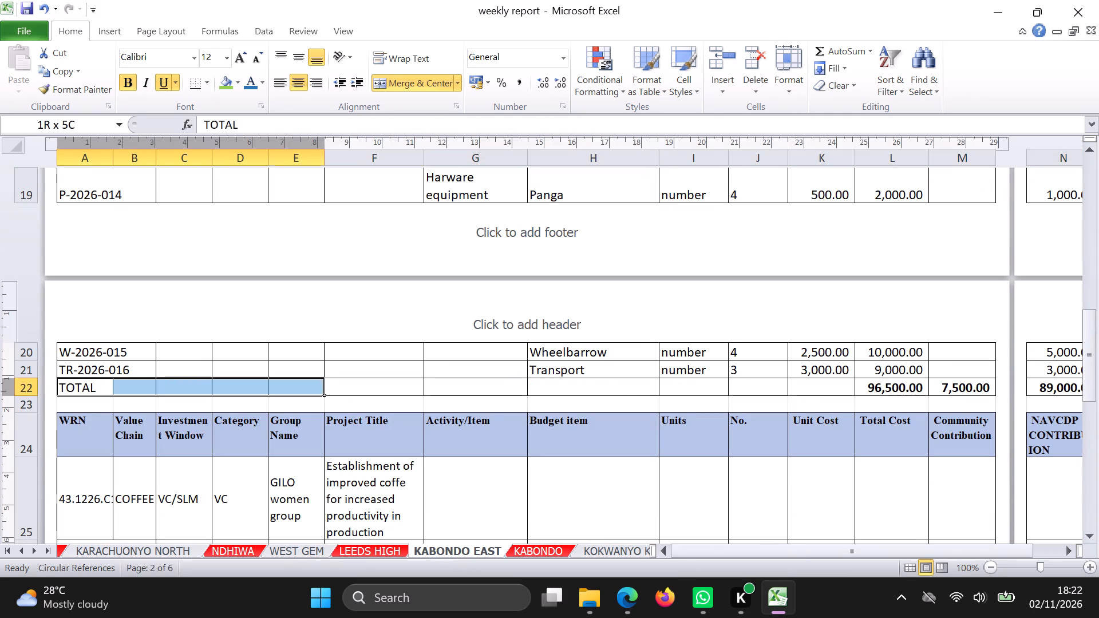
left_click_drag(278, 392, 1040, 379)
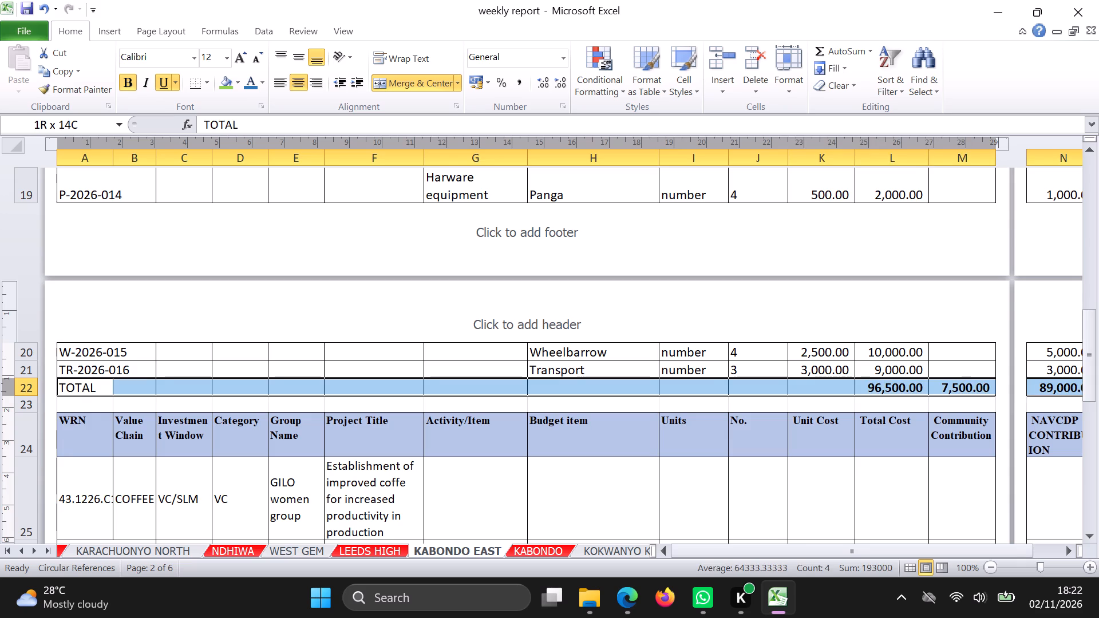
left_click_drag(1040, 379, 1010, 393)
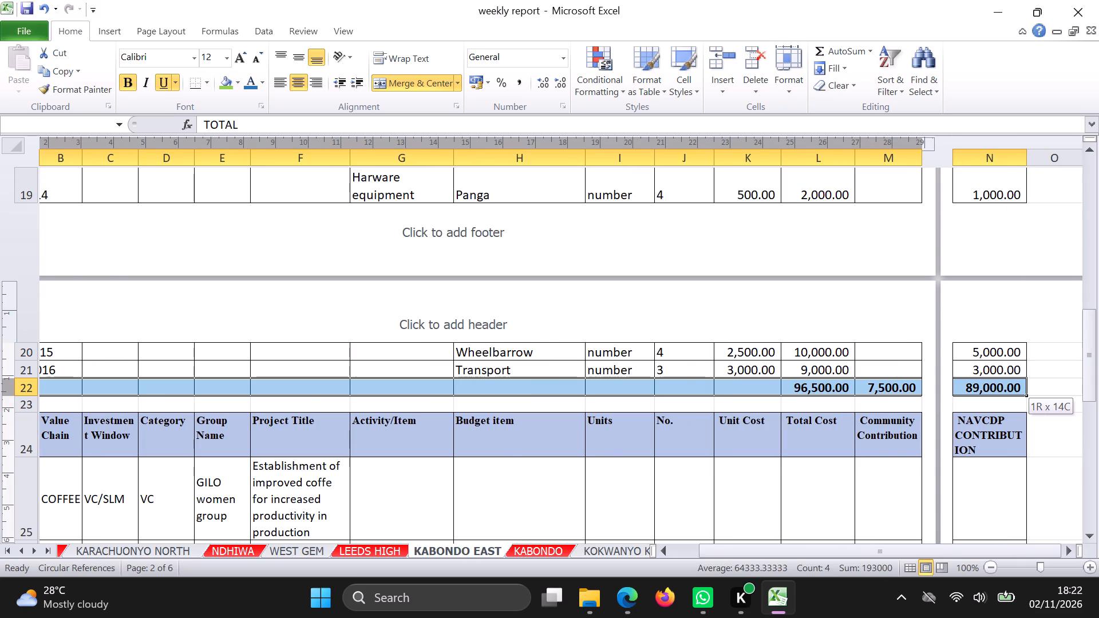
left_click_drag(1010, 393, 1009, 393)
left_click(226, 81)
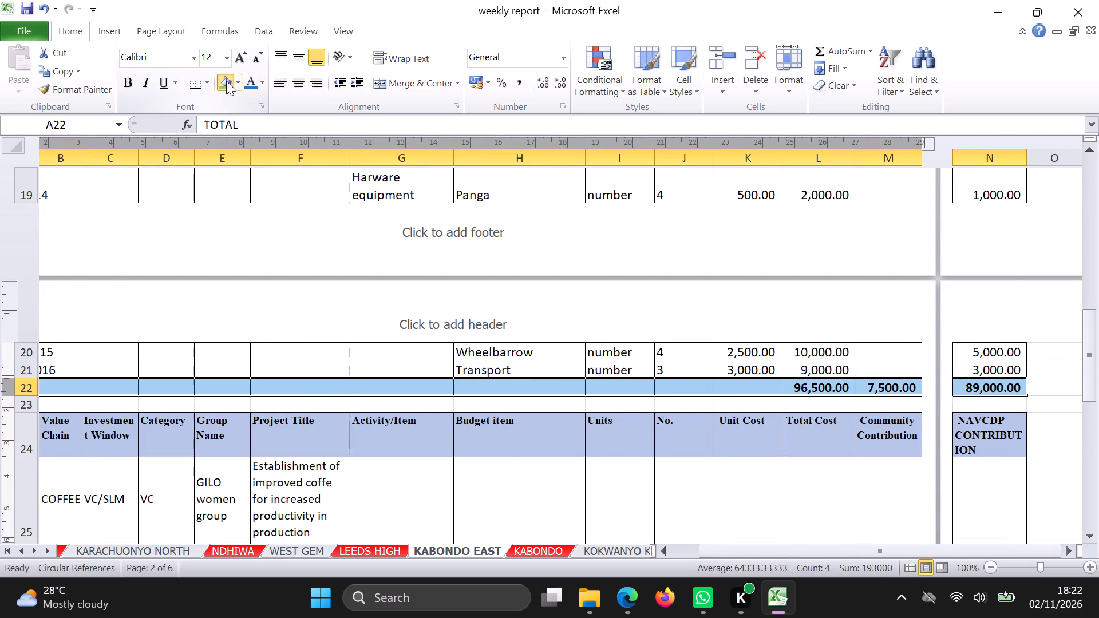
On the KABONDO EAST sheet, fill the coffee project's blank row and totals row, A43 to N44, with light green.
scroll(328, 316, "down", 4)
scroll(293, 348, "down", 1)
scroll(84, 396, "down", 2)
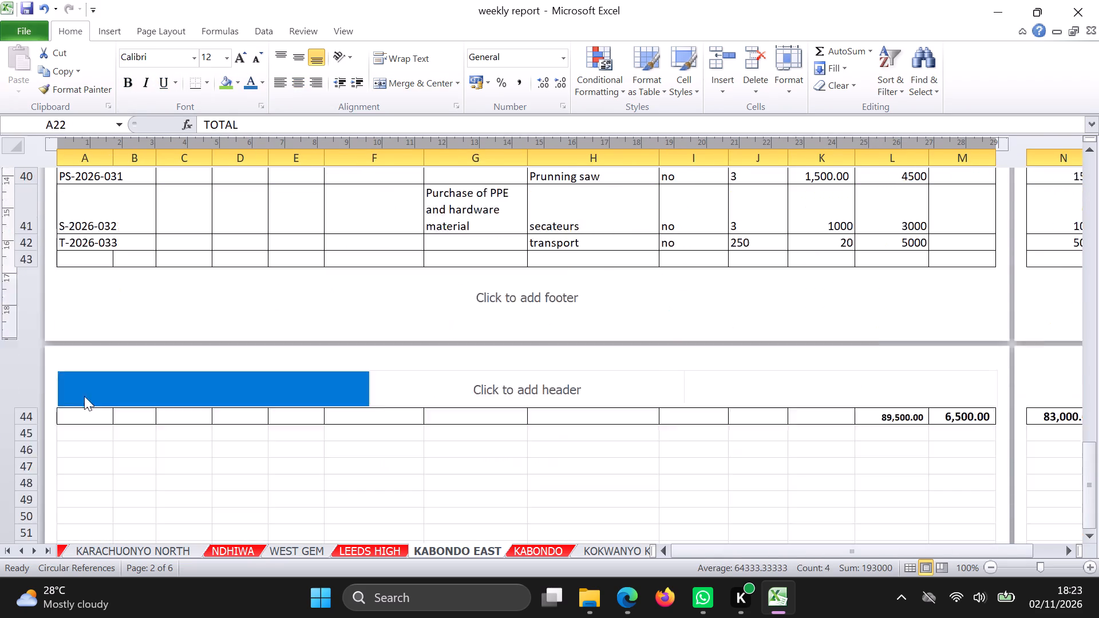
scroll(84, 396, "down", 3)
scroll(90, 381, "up", 3)
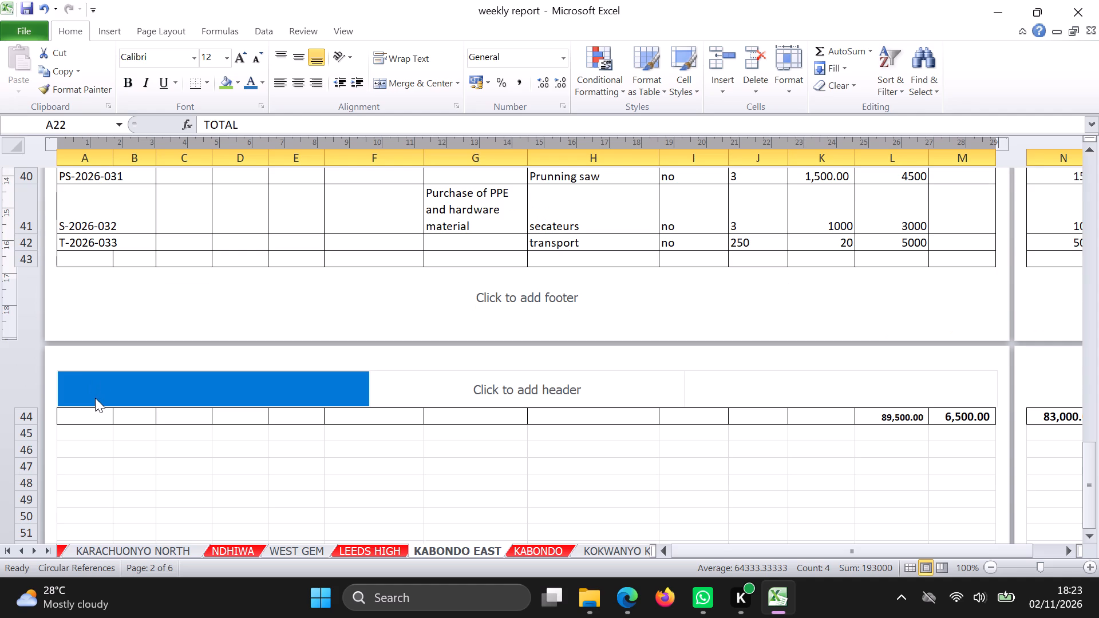
left_click(87, 418)
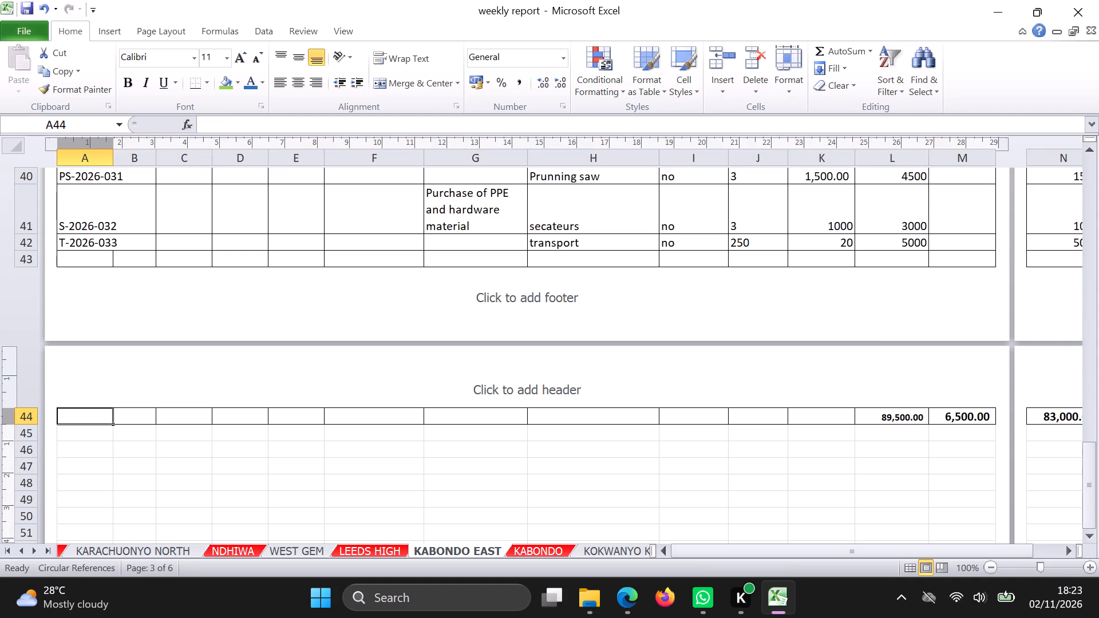
left_click_drag(87, 418, 938, 435)
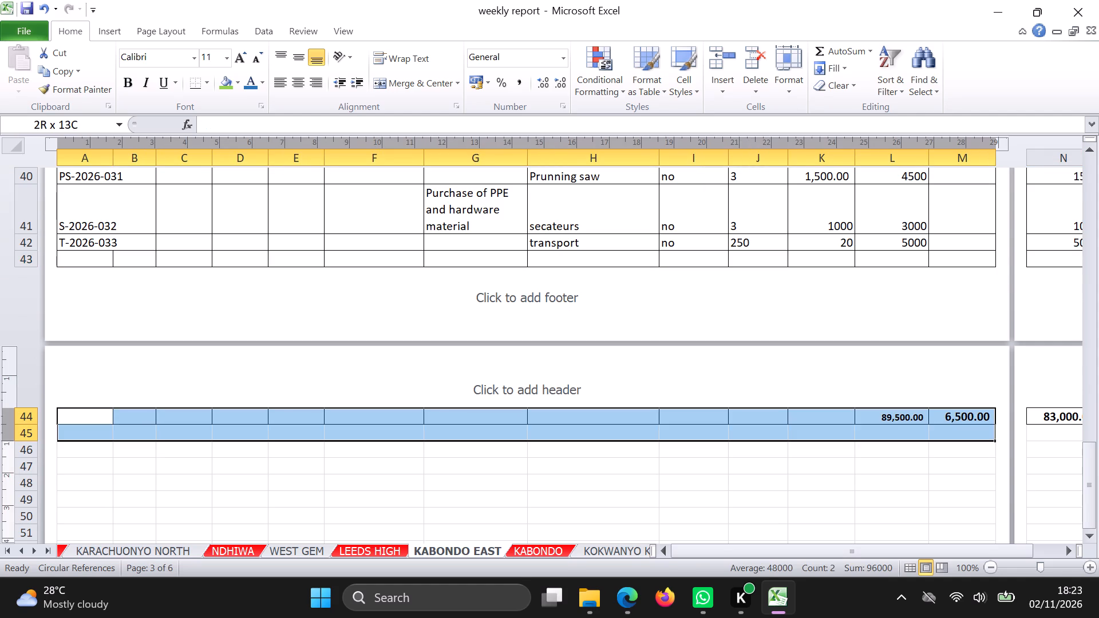
left_click_drag(938, 435, 1025, 399)
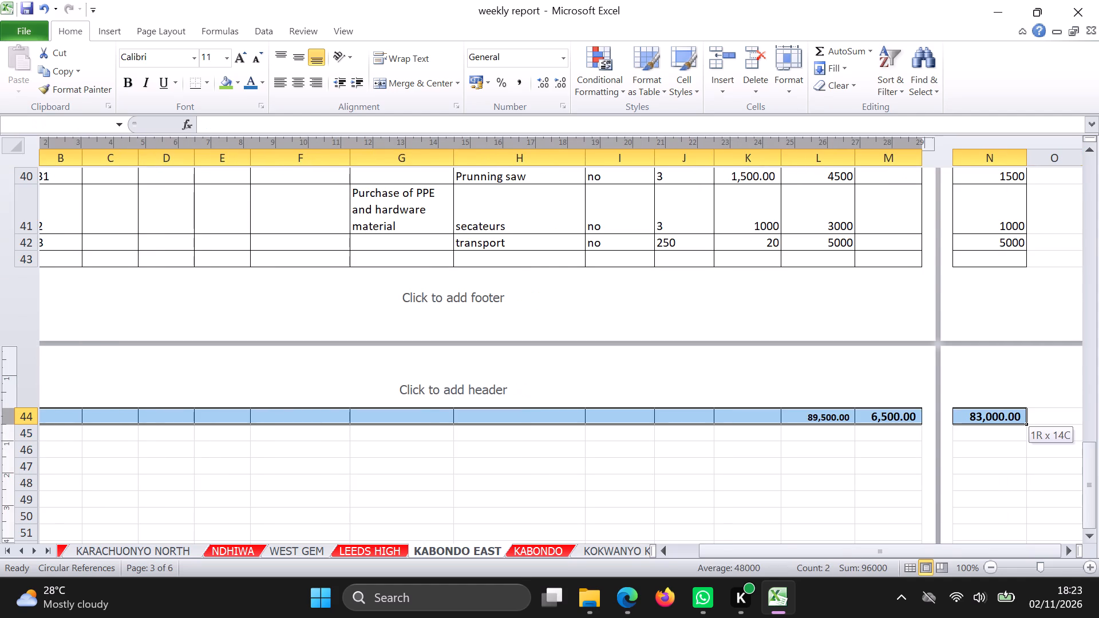
left_click_drag(1025, 399, 1014, 407)
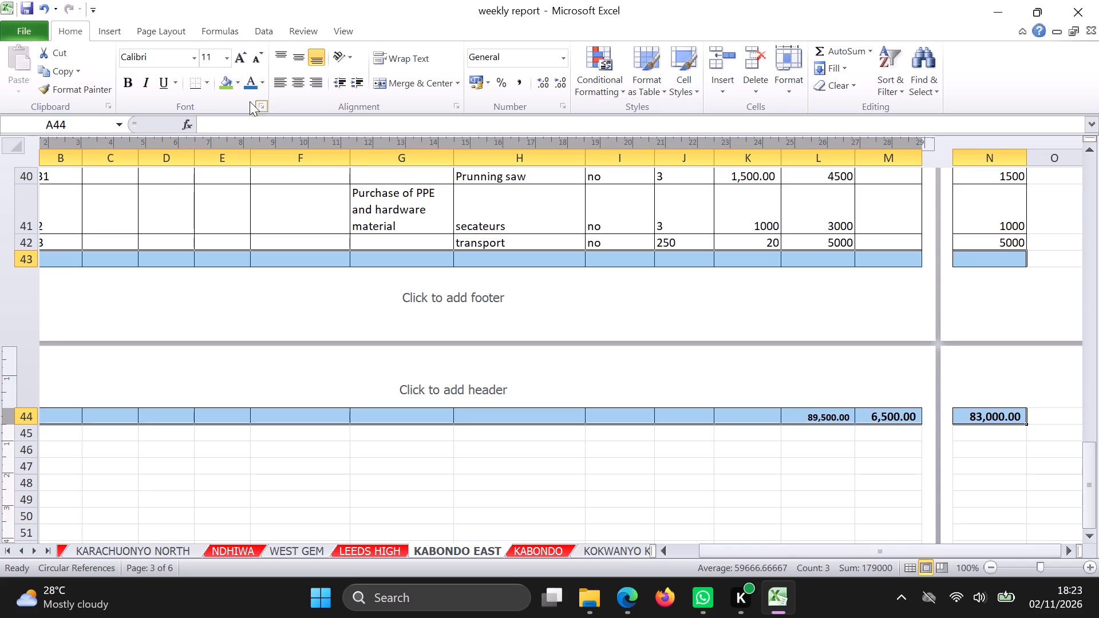
left_click(219, 84)
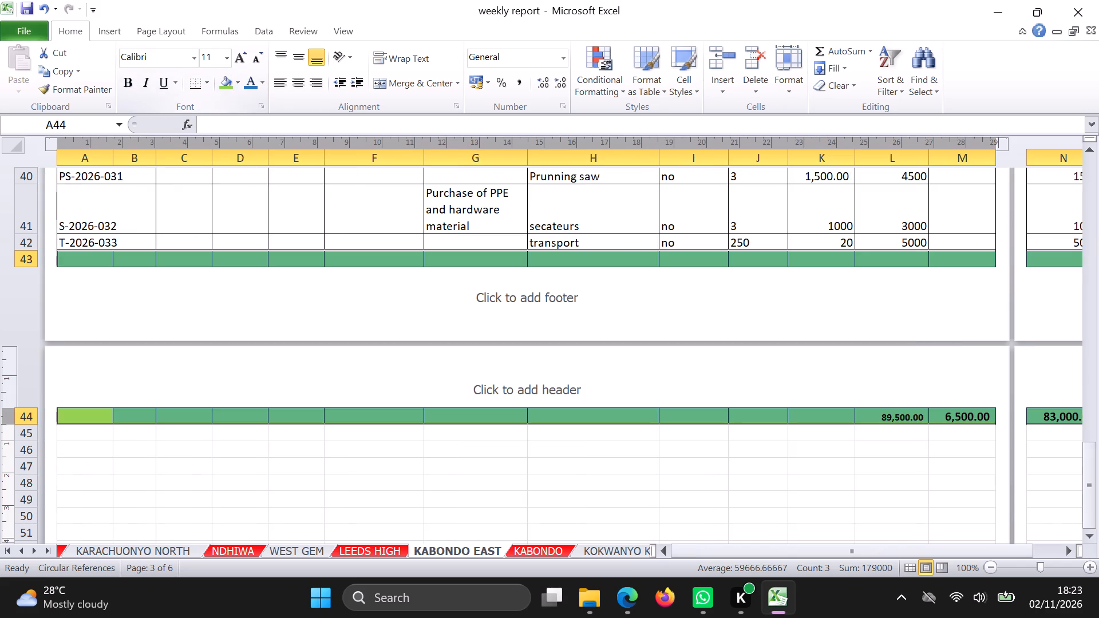
scroll(262, 240, "down", 5)
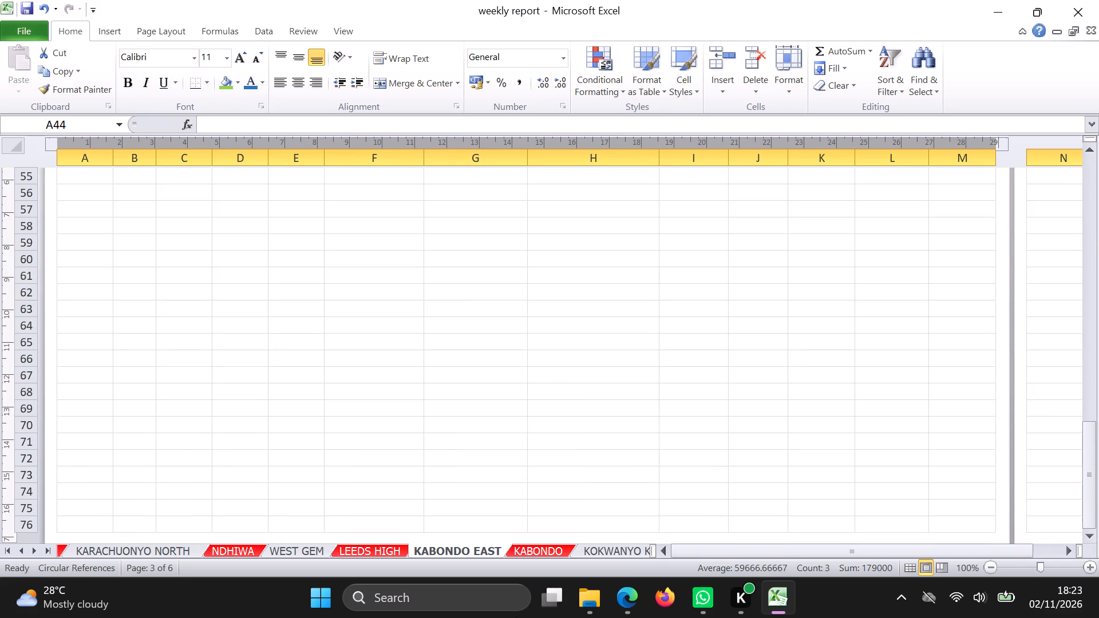
On the KABONDO sheet, fill the first project's TOTAL row, A22 to N22, with light green.
left_click(540, 549)
scroll(284, 461, "down", 4)
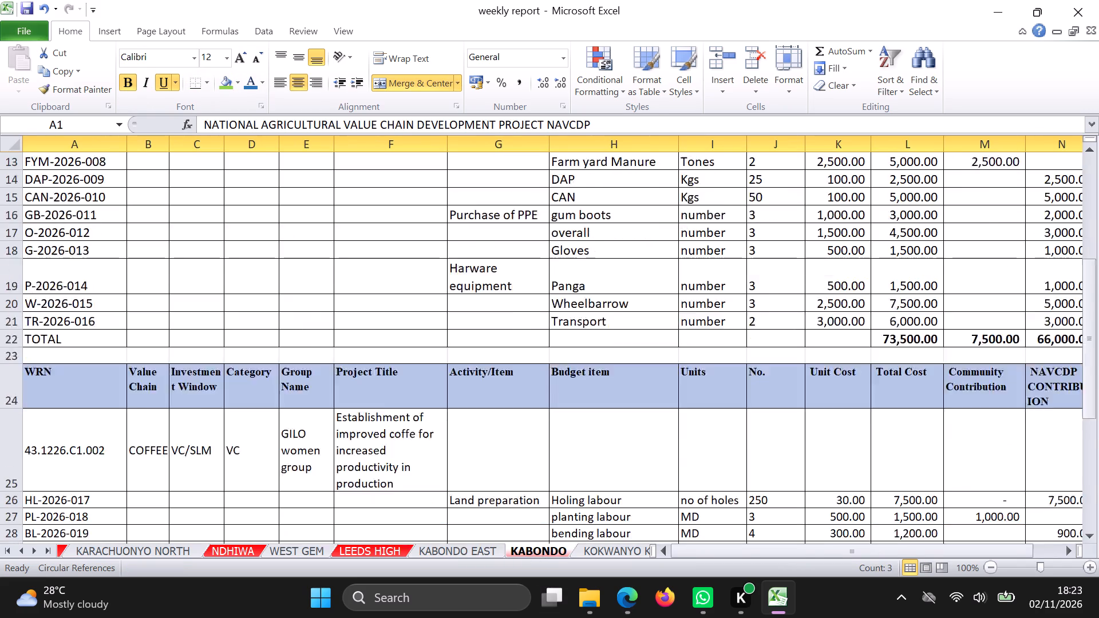
scroll(302, 453, "down", 1)
left_click_drag(34, 288, 462, 293)
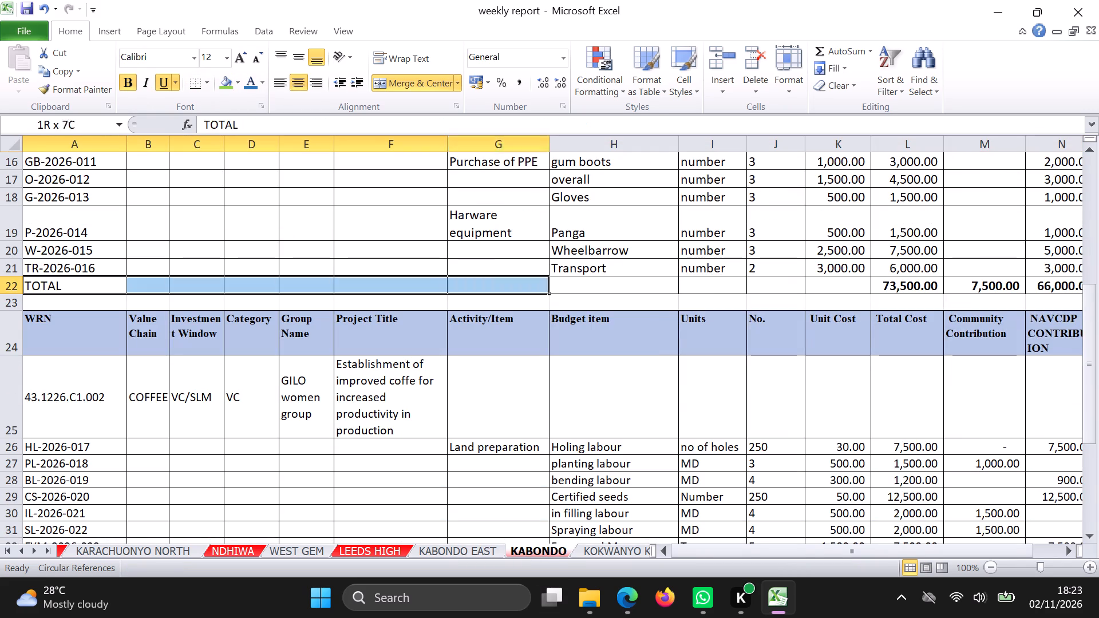
left_click_drag(462, 293, 1044, 287)
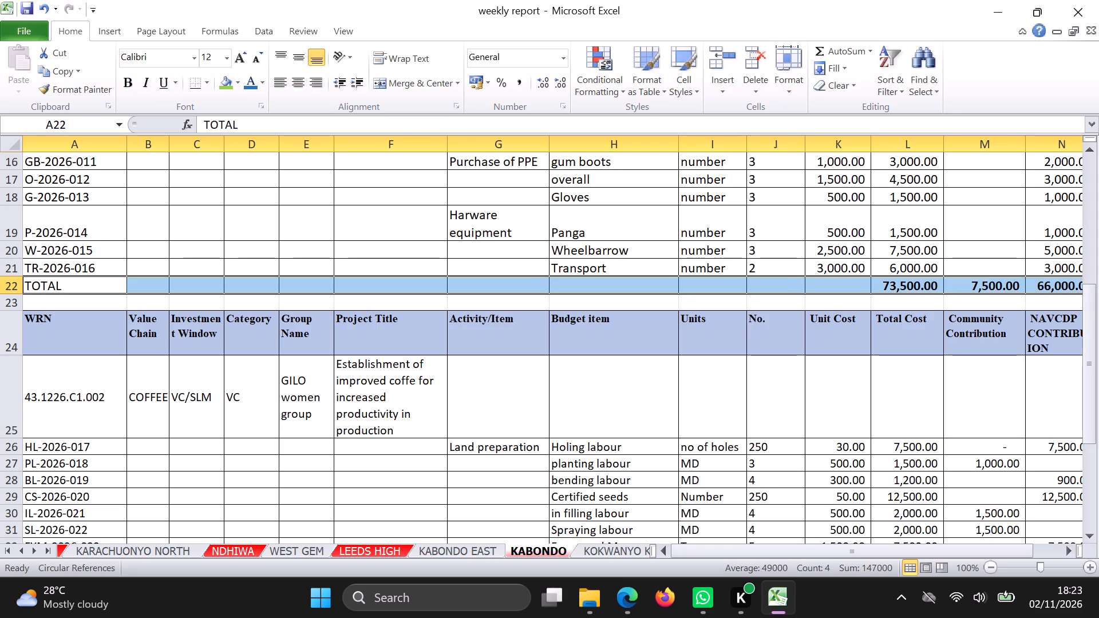
left_click(222, 82)
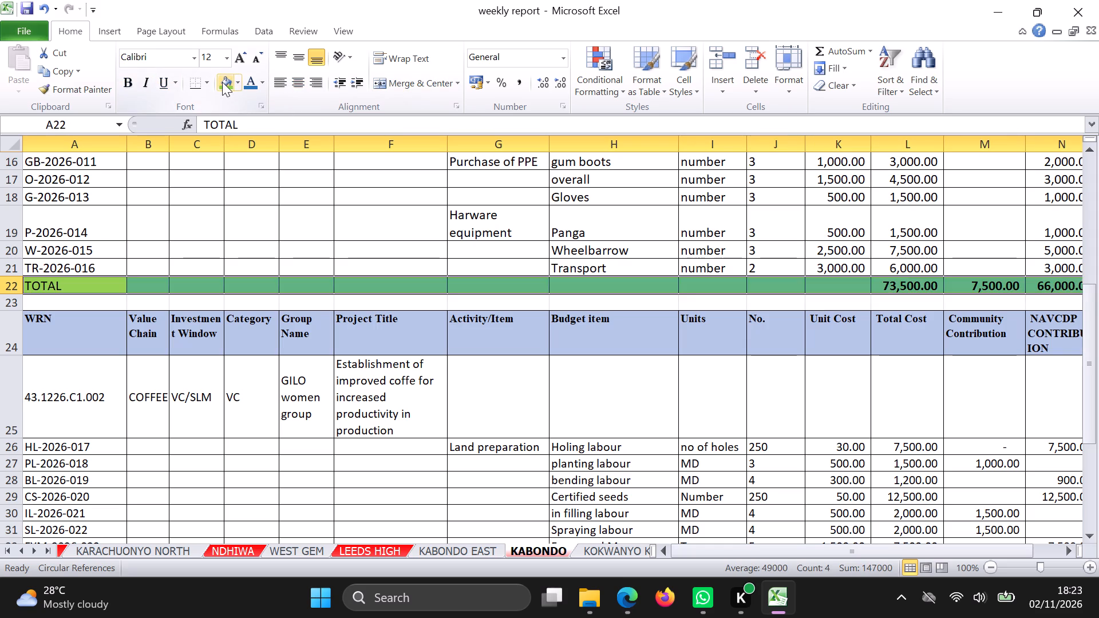
Fill the KABONDO coffee project's unlabelled totals row, A44 to N44, with light green.
scroll(277, 288, "down", 5)
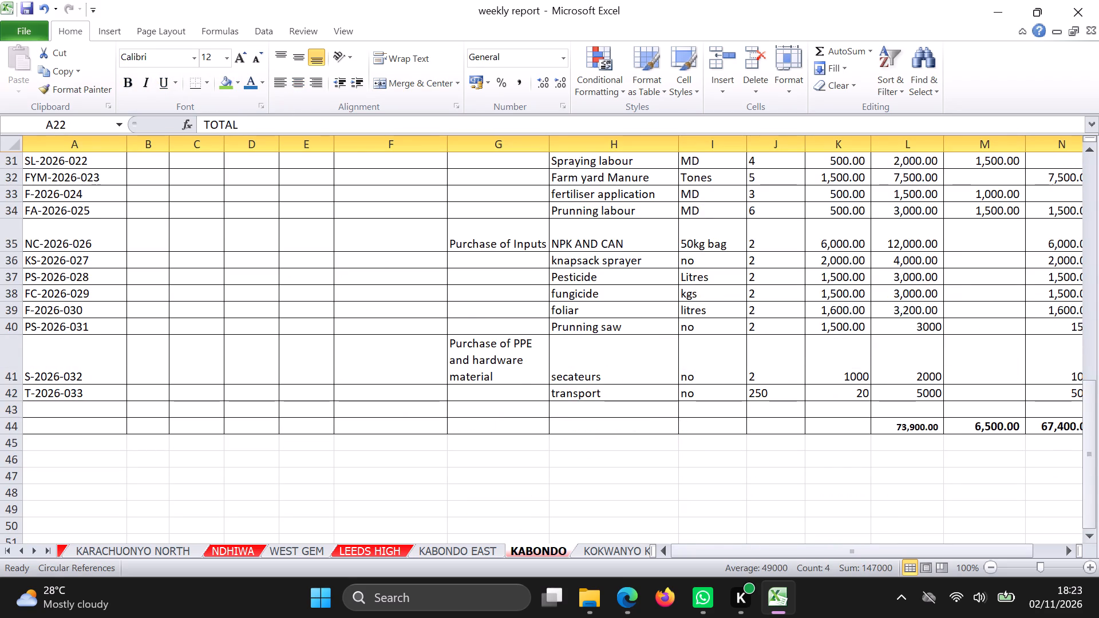
scroll(238, 318, "down", 1)
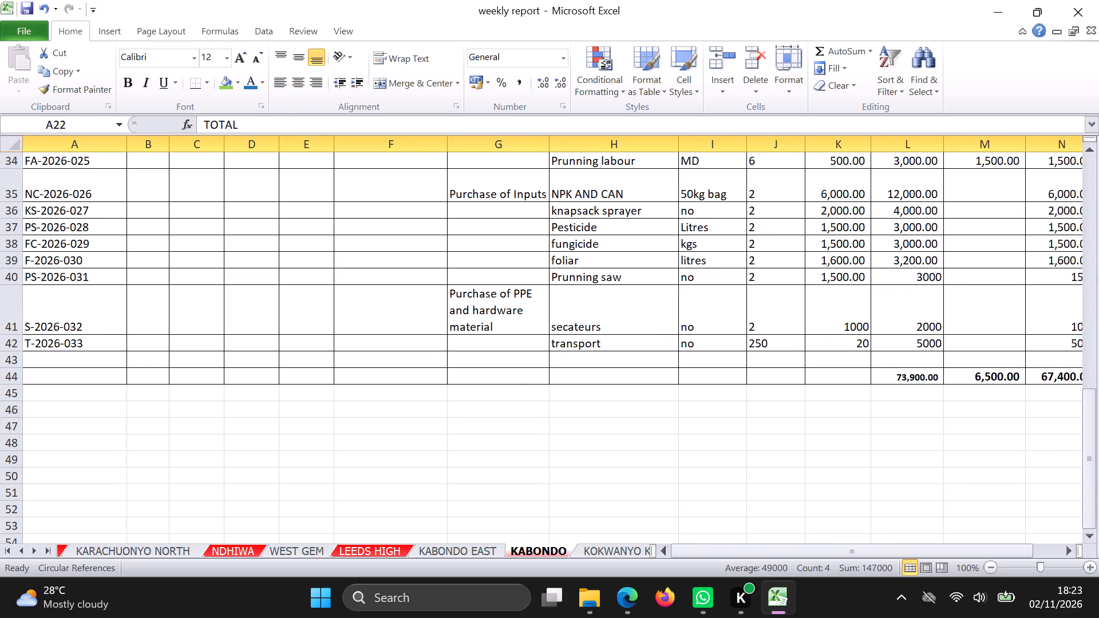
left_click_drag(64, 375, 952, 366)
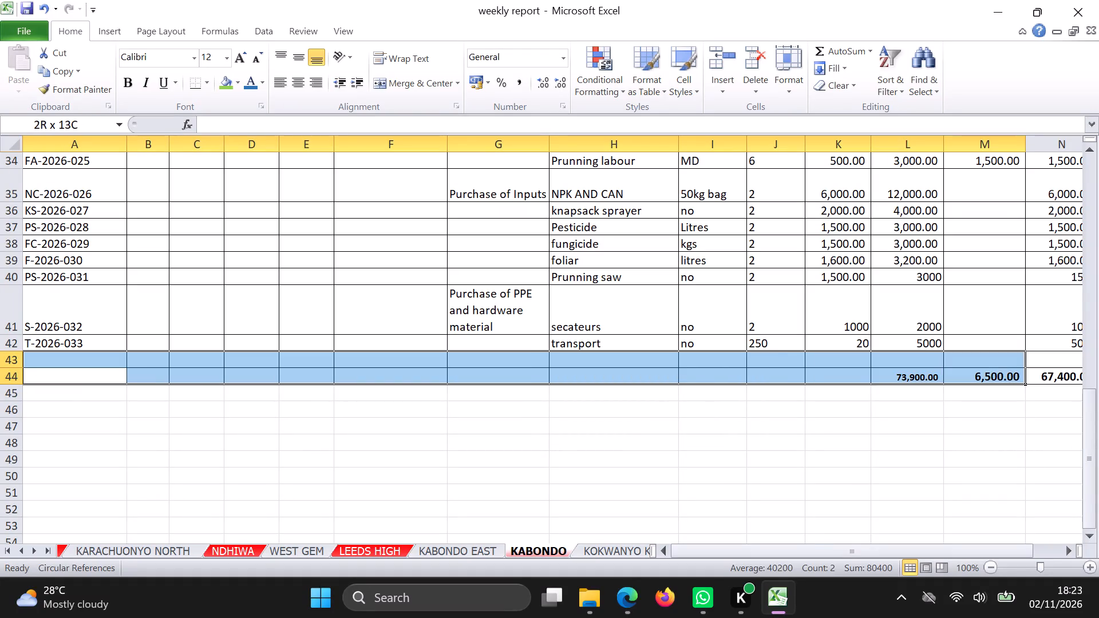
left_click_drag(952, 366, 1088, 377)
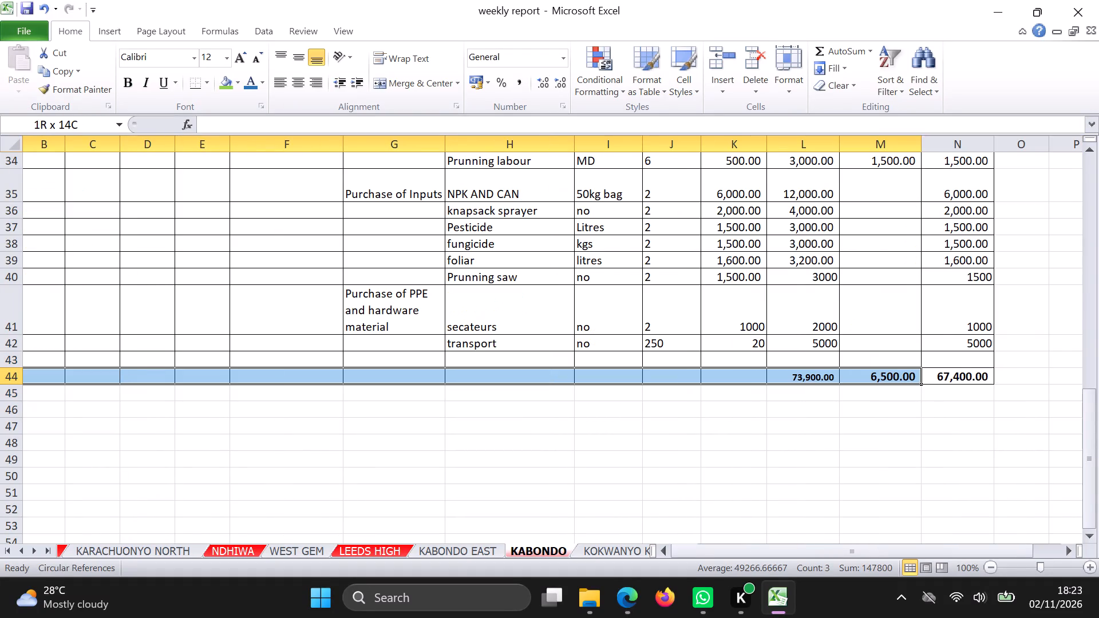
left_click_drag(1088, 377, 977, 378)
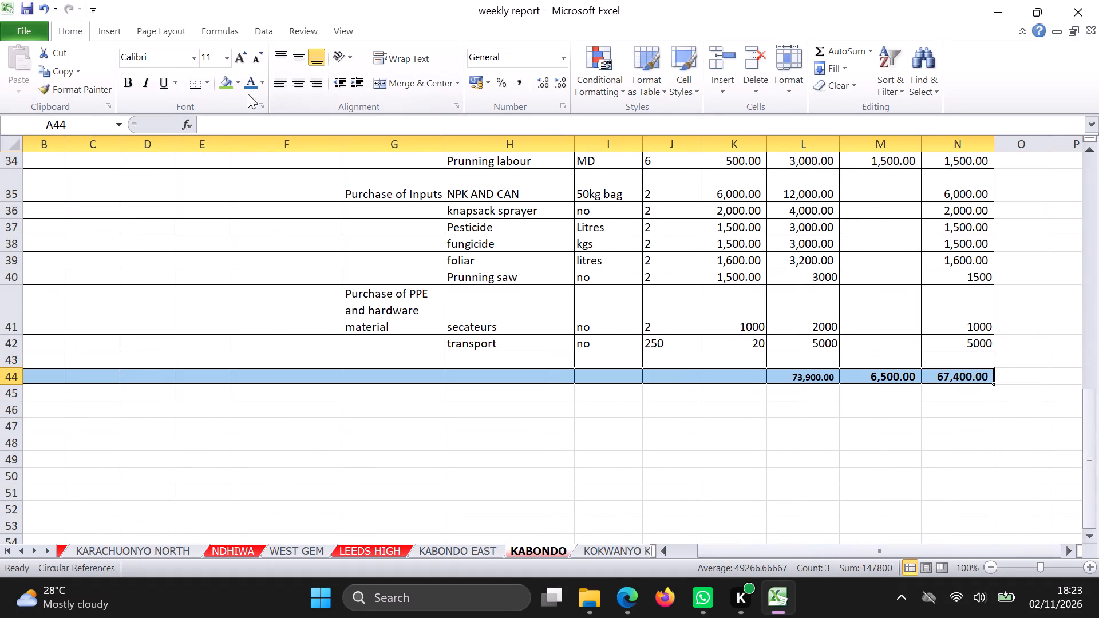
left_click(225, 78)
Review both project budgets on the KABONDO sheet and check the fill of their totals rows.
scroll(227, 410, "down", 6)
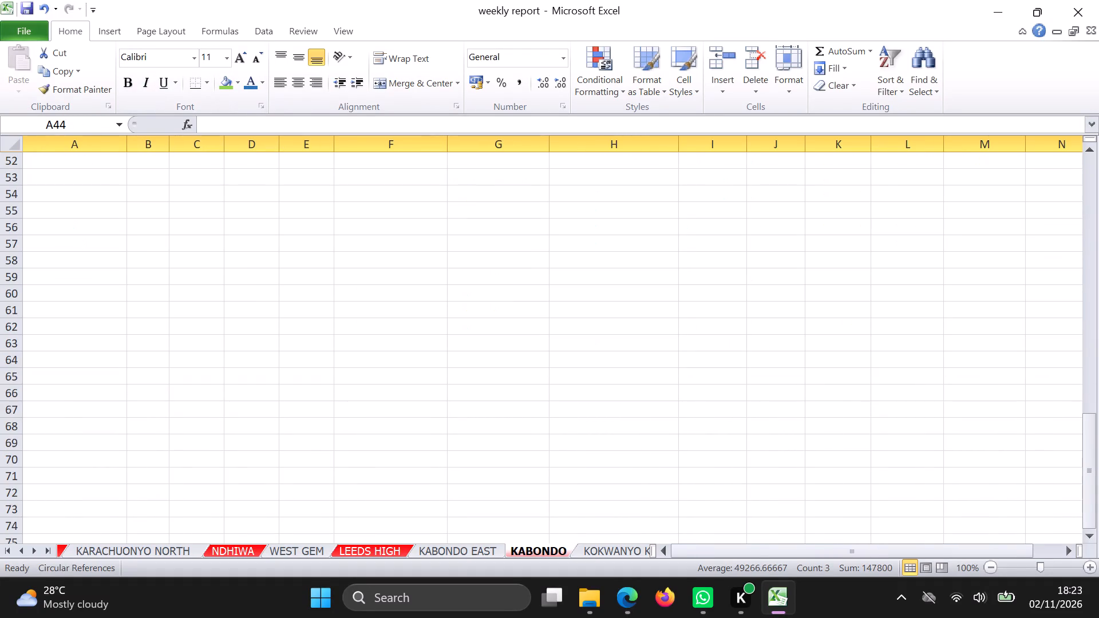
scroll(225, 409, "down", 4)
scroll(224, 411, "up", 16)
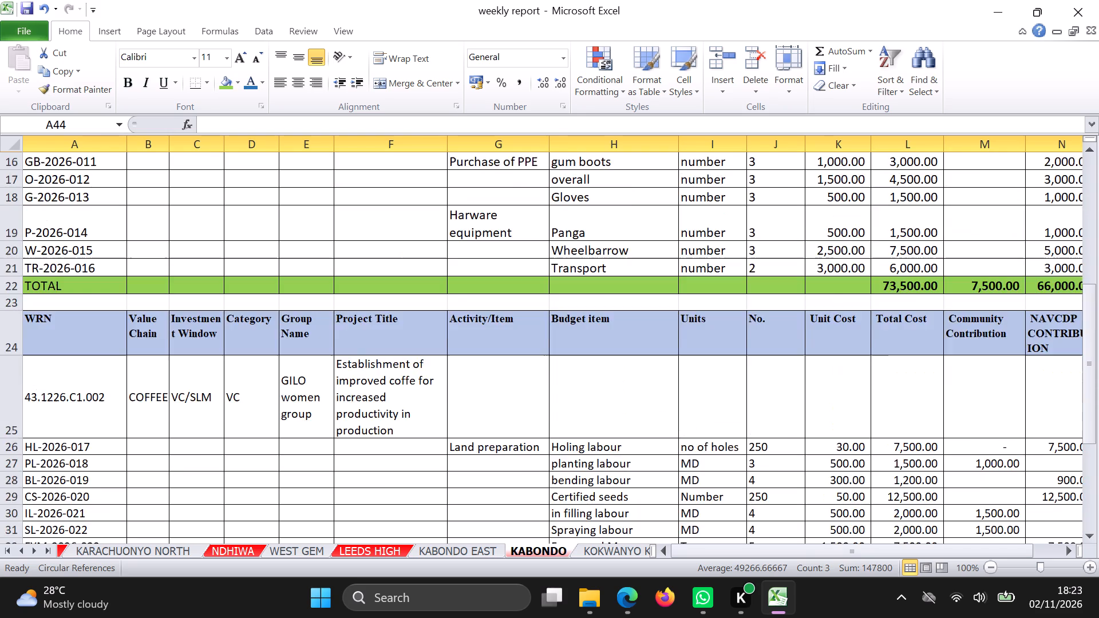
scroll(235, 399, "up", 10)
scroll(284, 317, "down", 5)
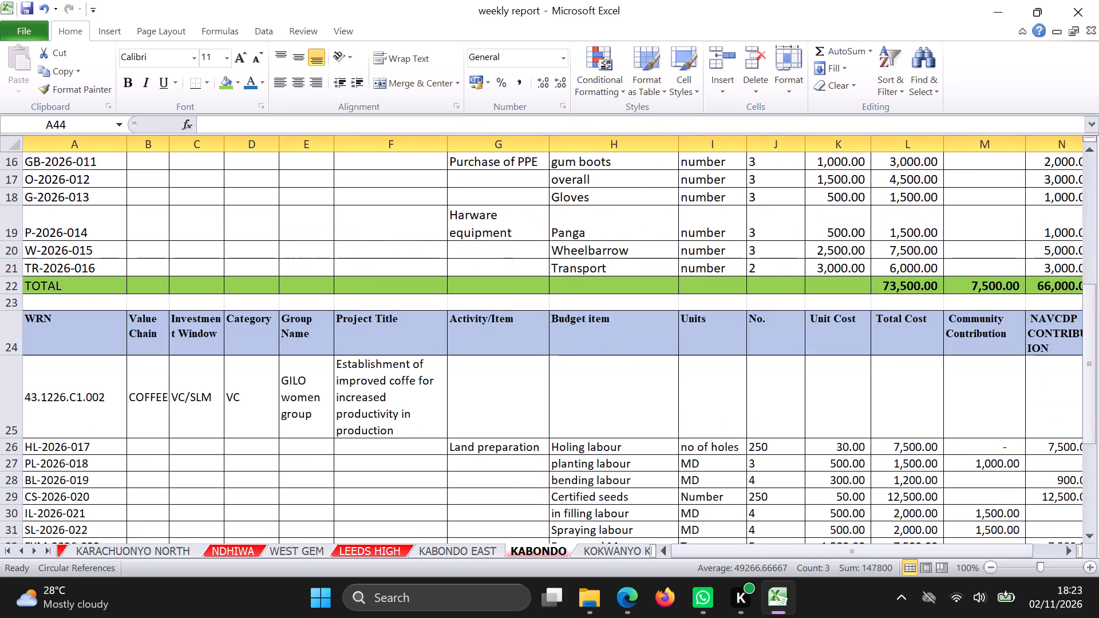
scroll(286, 322, "down", 4)
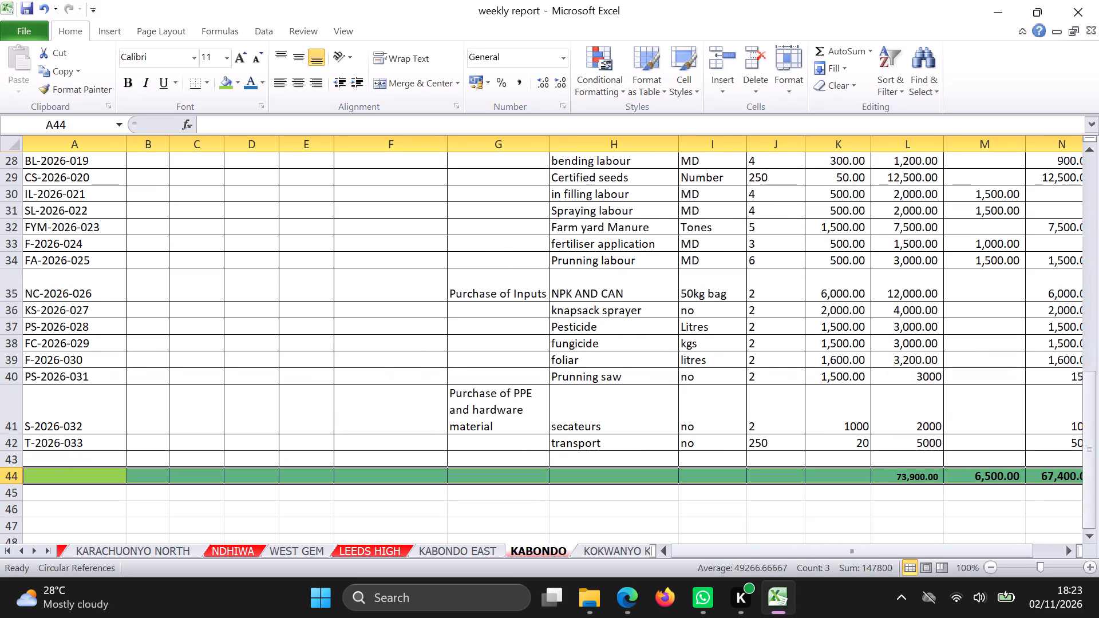
scroll(304, 445, "down", 1)
left_click(598, 546)
scroll(317, 334, "down", 4)
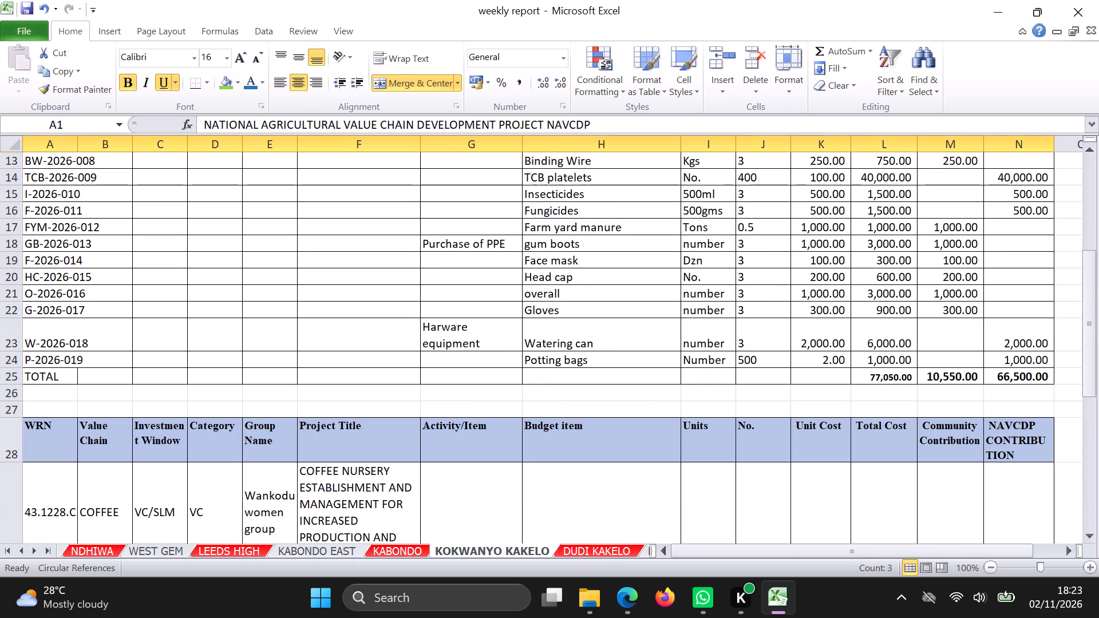
left_click_drag(33, 378, 84, 378)
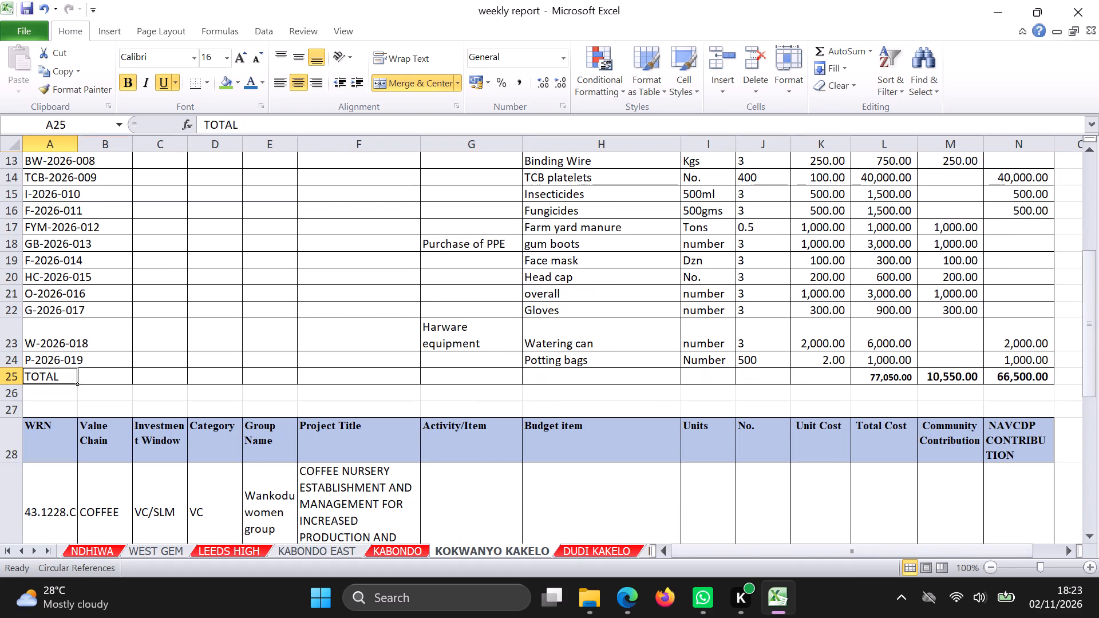
left_click_drag(84, 378, 971, 381)
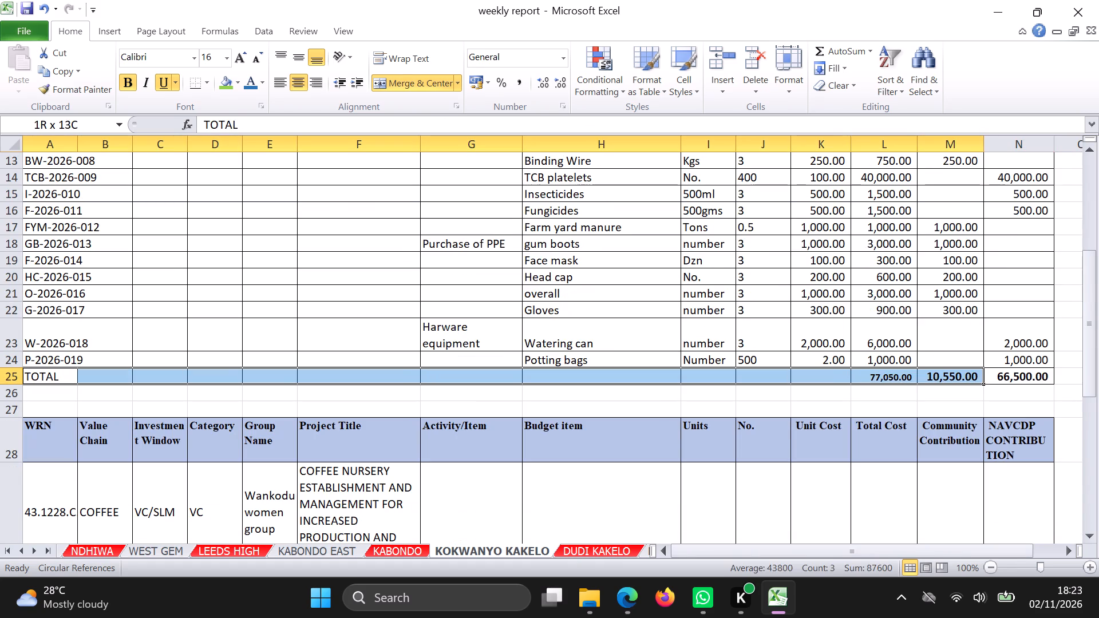
left_click_drag(971, 381, 1016, 383)
left_click(219, 84)
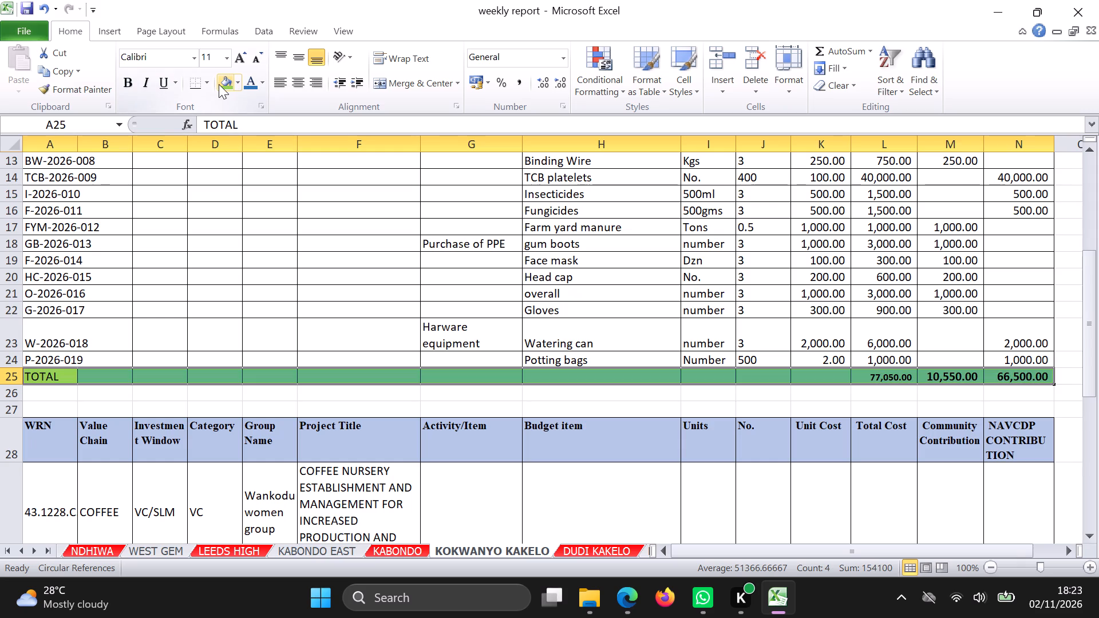
Fill the KOKWANYO KAKELO coffee project's TOTAL row, A48 to N48, with light green and check both highlighted rows.
scroll(195, 476, "down", 6)
scroll(204, 421, "down", 2)
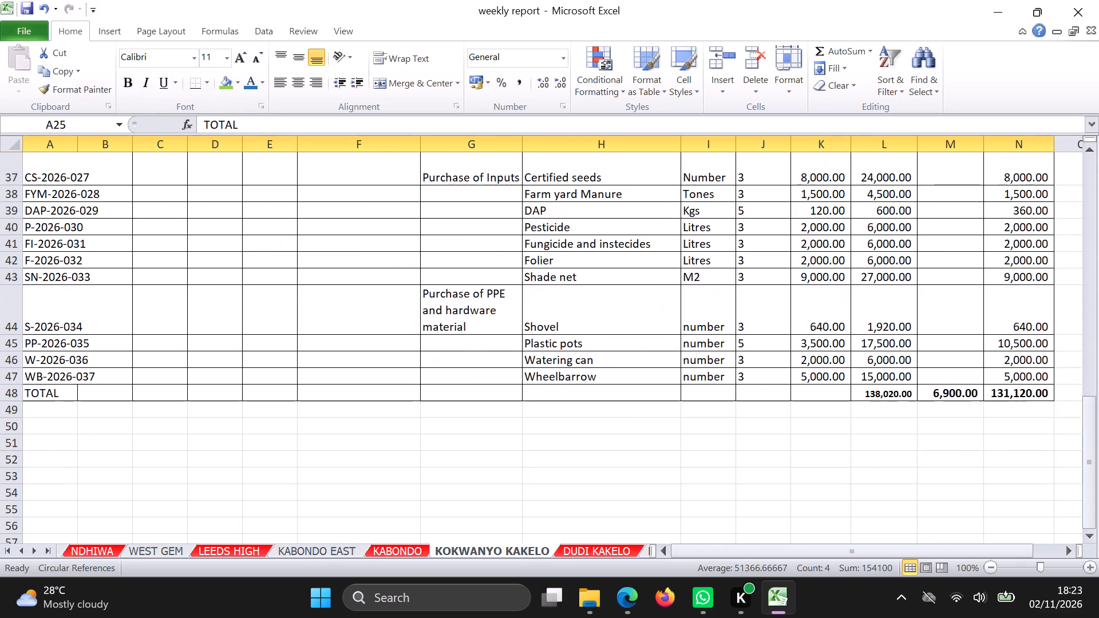
left_click_drag(48, 394, 514, 385)
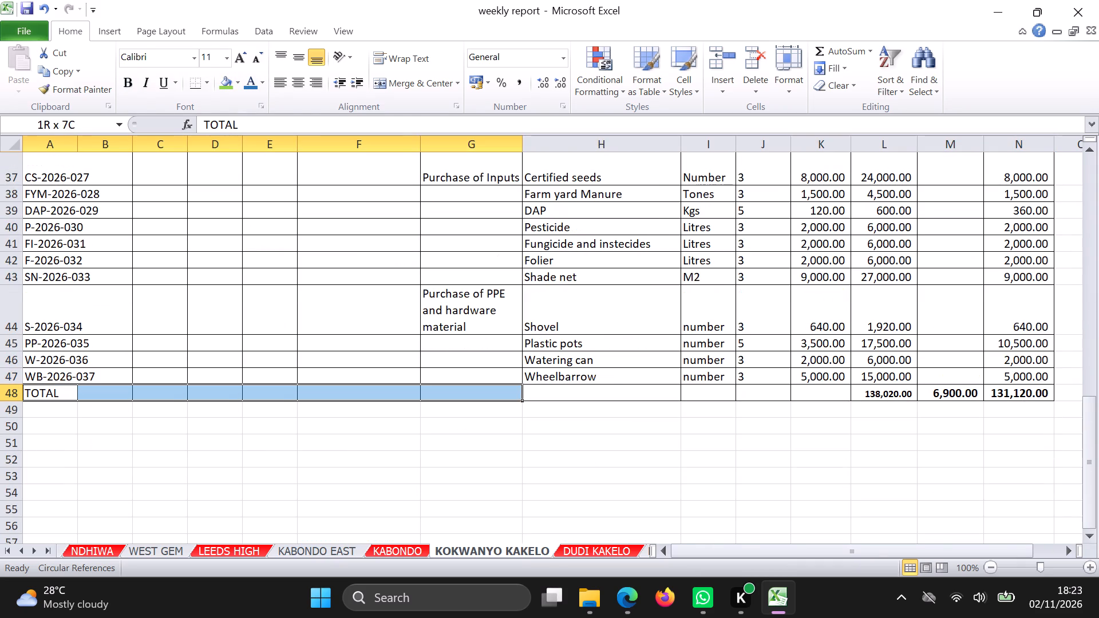
left_click_drag(514, 385, 1018, 395)
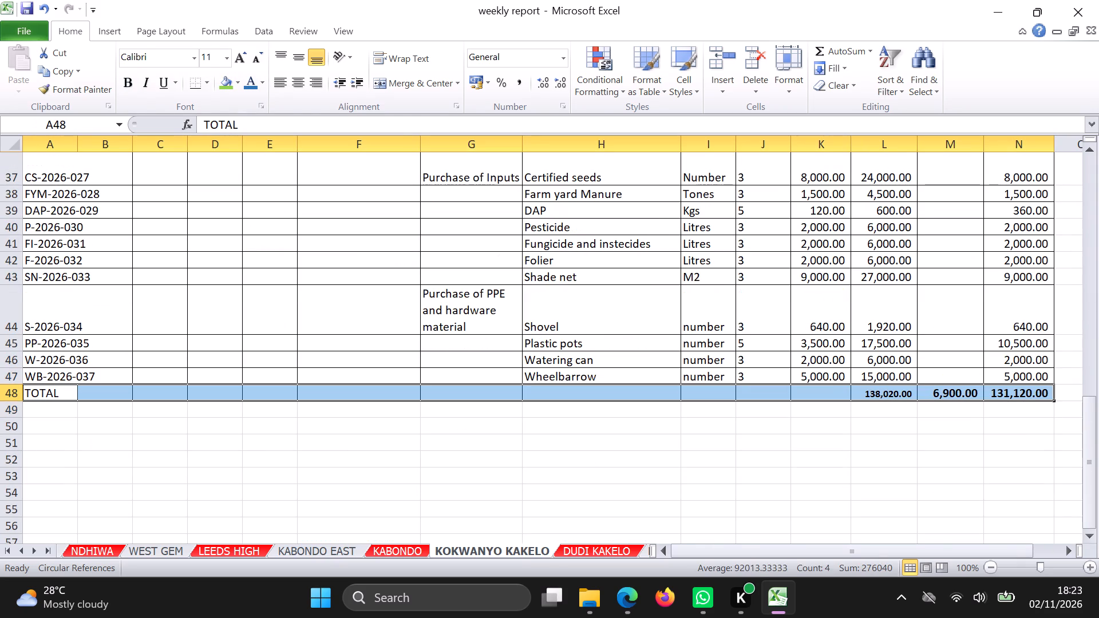
left_click(223, 84)
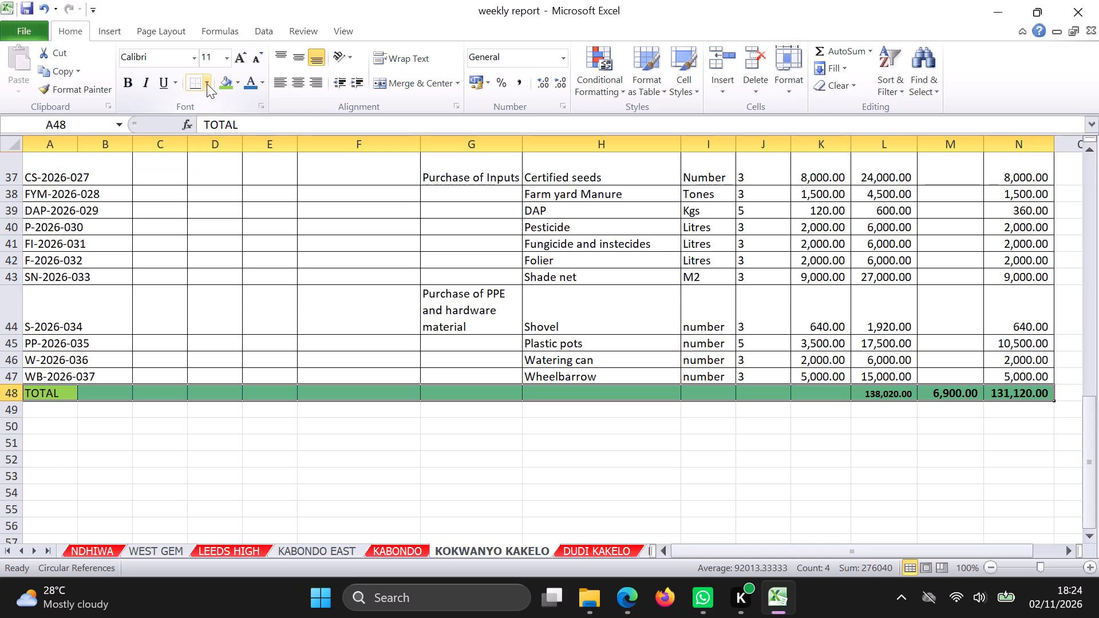
scroll(439, 328, "up", 5)
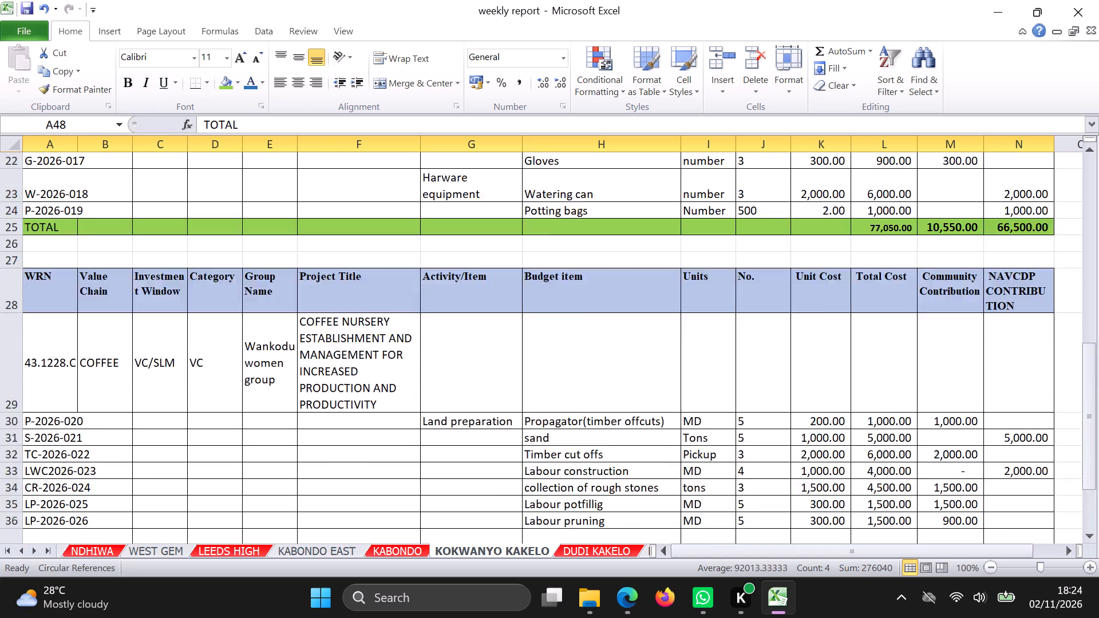
scroll(441, 328, "up", 2)
scroll(441, 334, "down", 7)
scroll(337, 388, "down", 1)
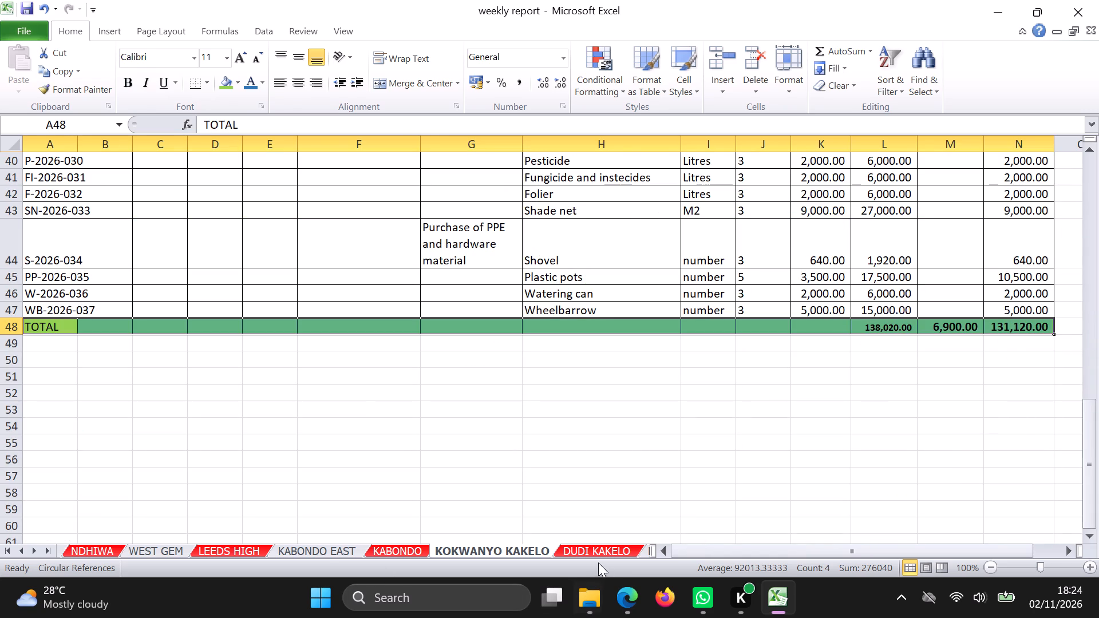
On the DUDI KAKELO sheet, fill the banana project's TOTAL row, A25 to N25, with light green.
left_click(577, 551)
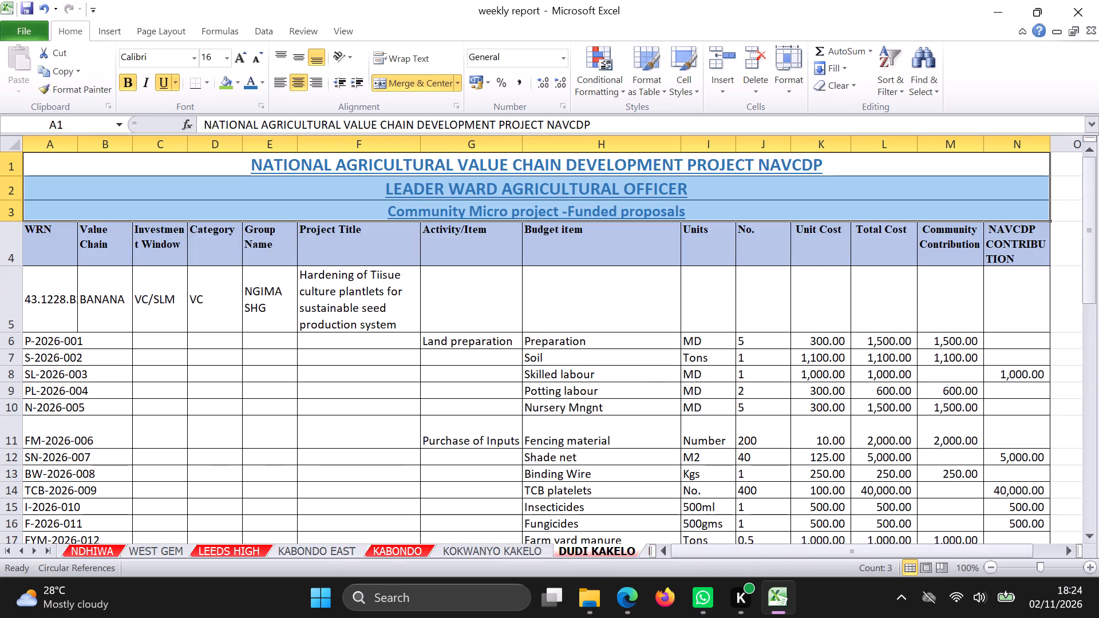
scroll(209, 330, "down", 4)
left_click_drag(40, 378, 90, 375)
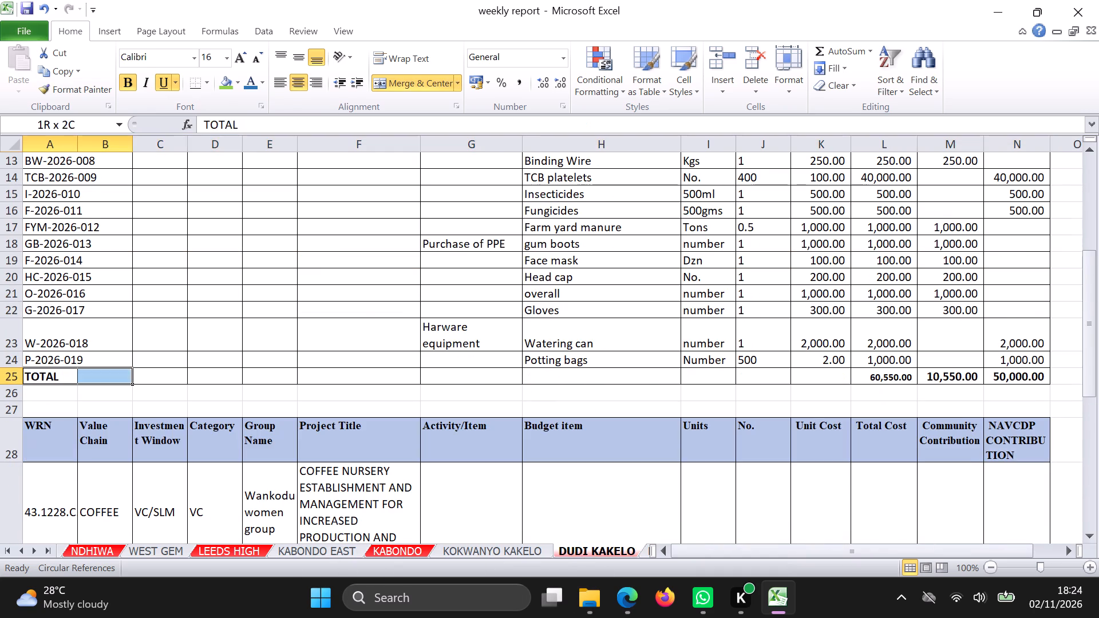
left_click_drag(90, 375, 786, 389)
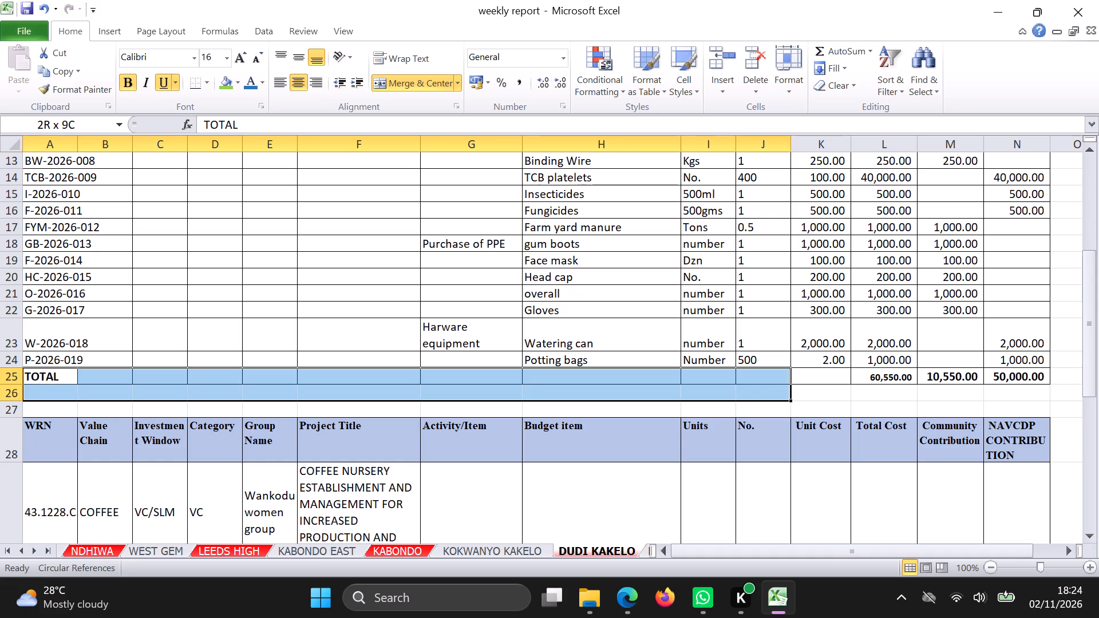
left_click_drag(786, 389, 1001, 373)
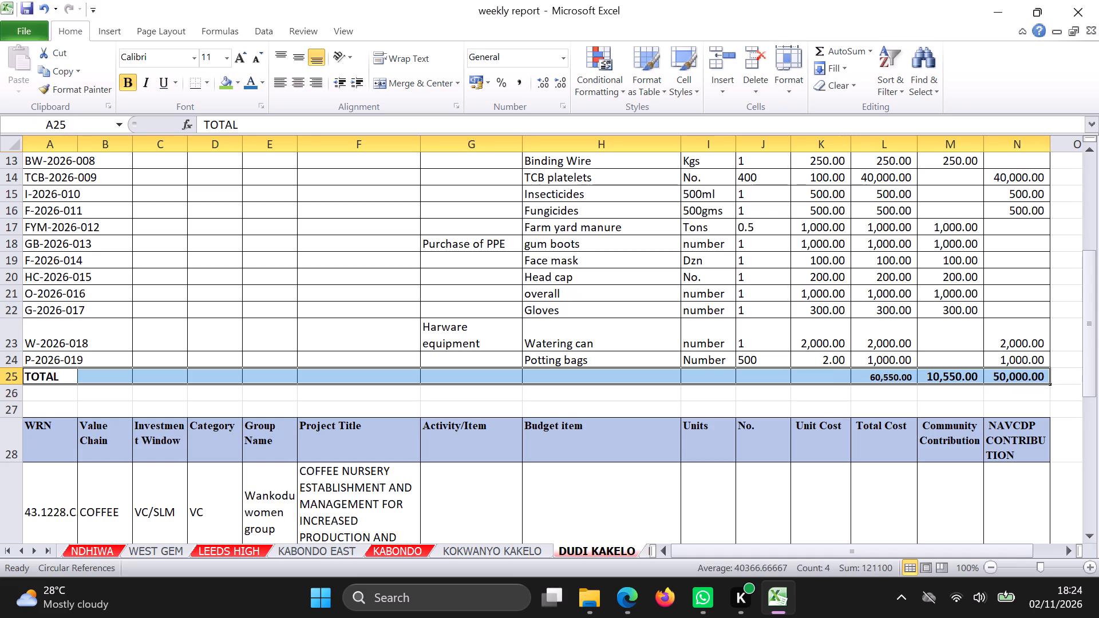
left_click(219, 75)
Fill the DUDI KAKELO coffee project's TOTAL row, A48 to N48, with light green.
scroll(191, 353, "down", 7)
left_click_drag(54, 443, 917, 449)
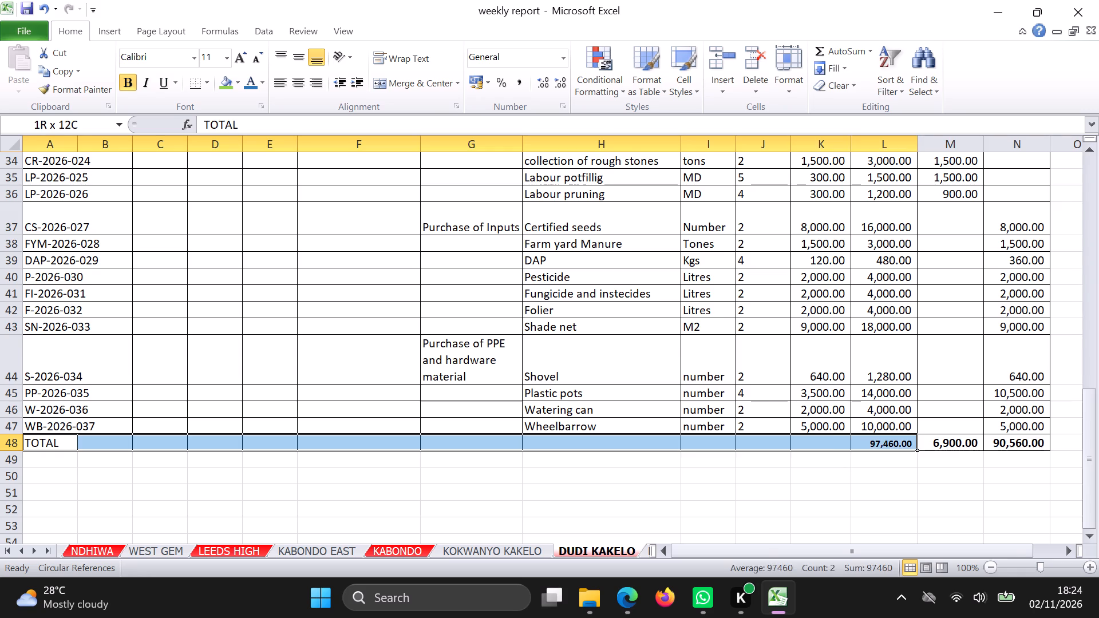
left_click_drag(917, 449, 1036, 448)
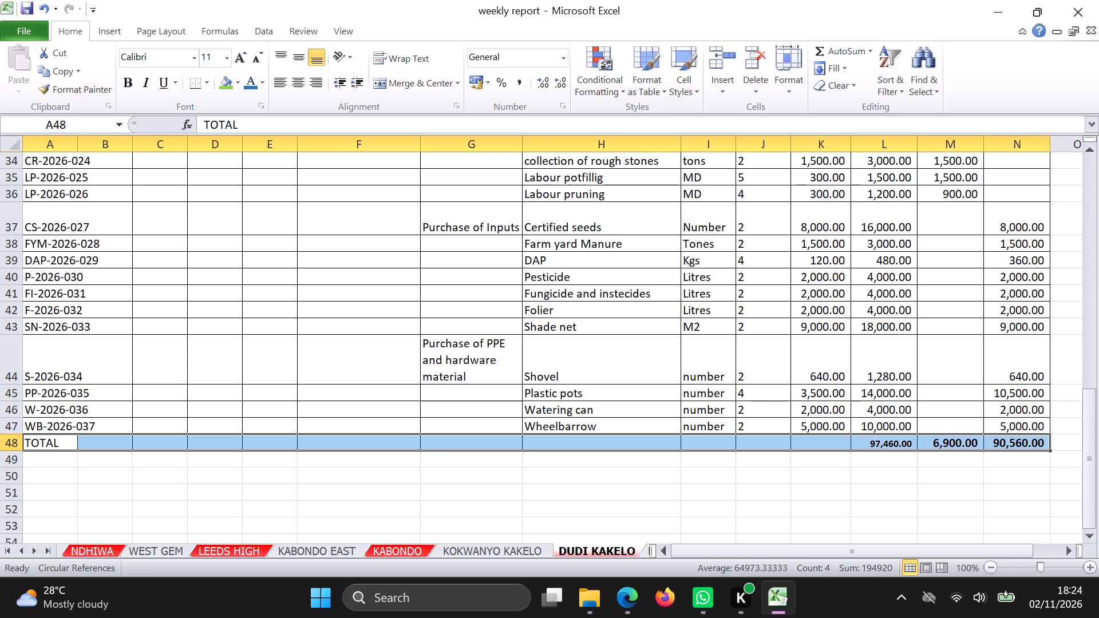
left_click(226, 83)
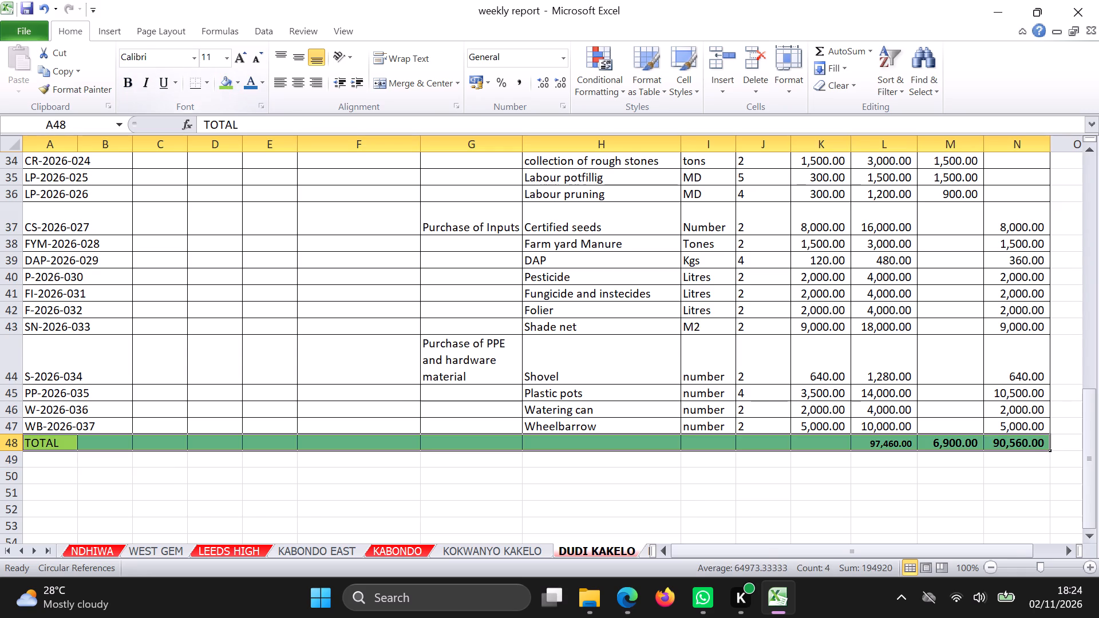
scroll(381, 348, "down", 4)
scroll(396, 349, "up", 3)
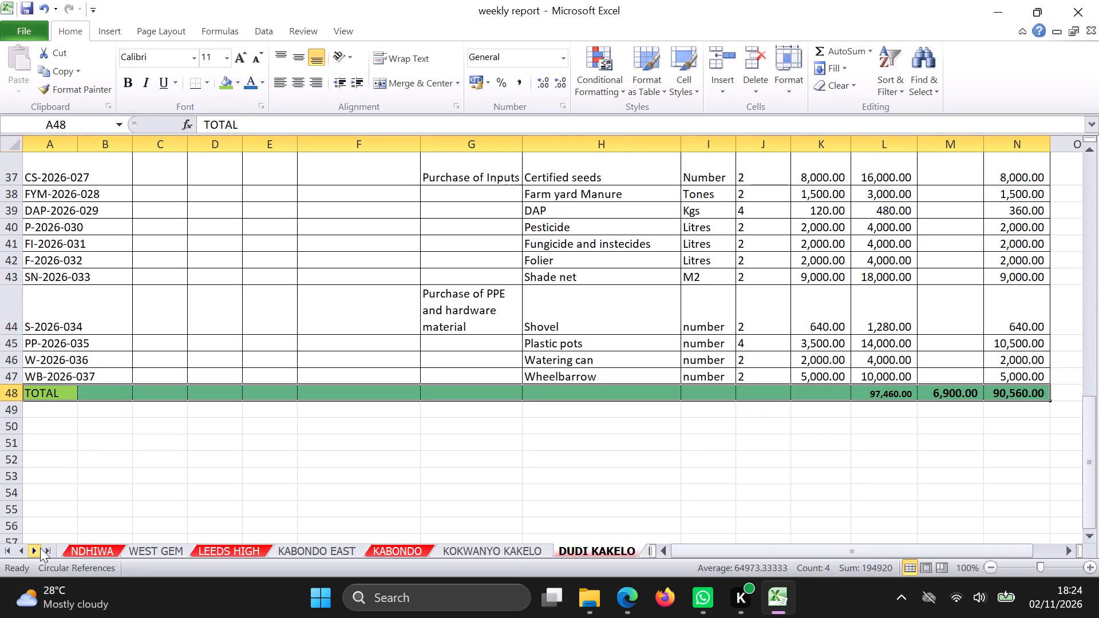
On the RUSINGA sheet, fill the dairy project's TOTAL row, A13 to N13, with light green.
left_click(37, 548)
left_click(37, 548)
left_click(37, 548)
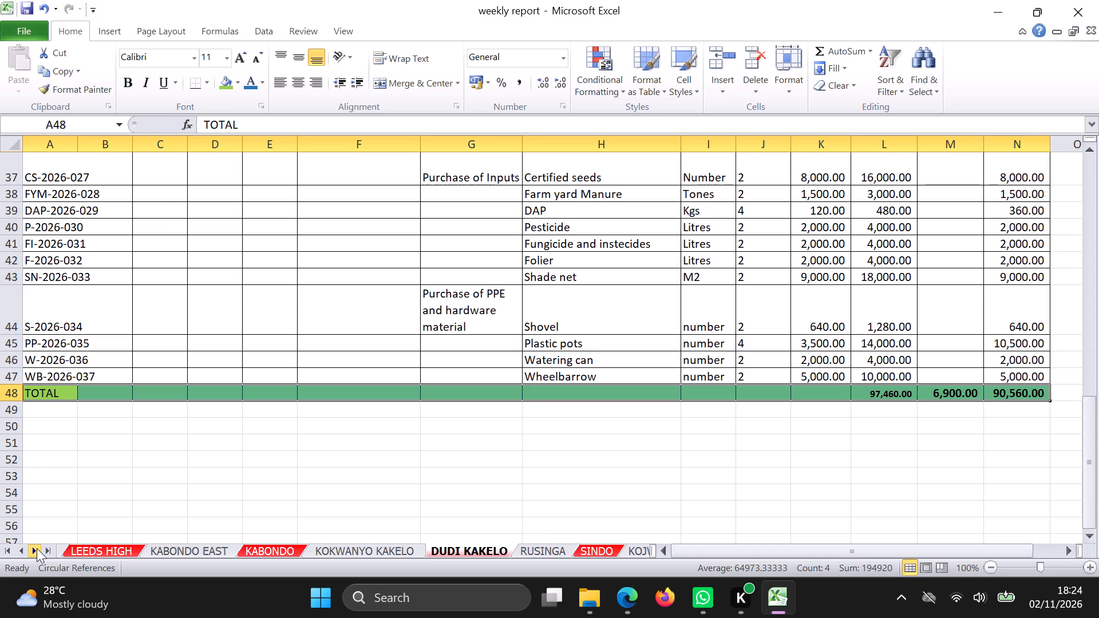
left_click(37, 548)
left_click(37, 548)
left_click(37, 548)
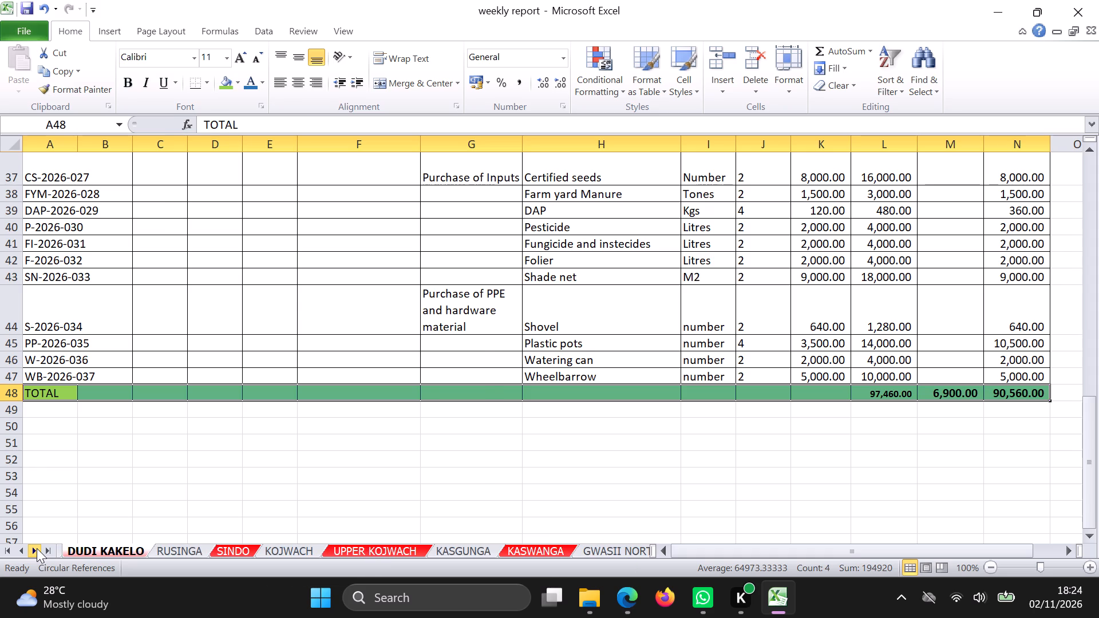
left_click(179, 547)
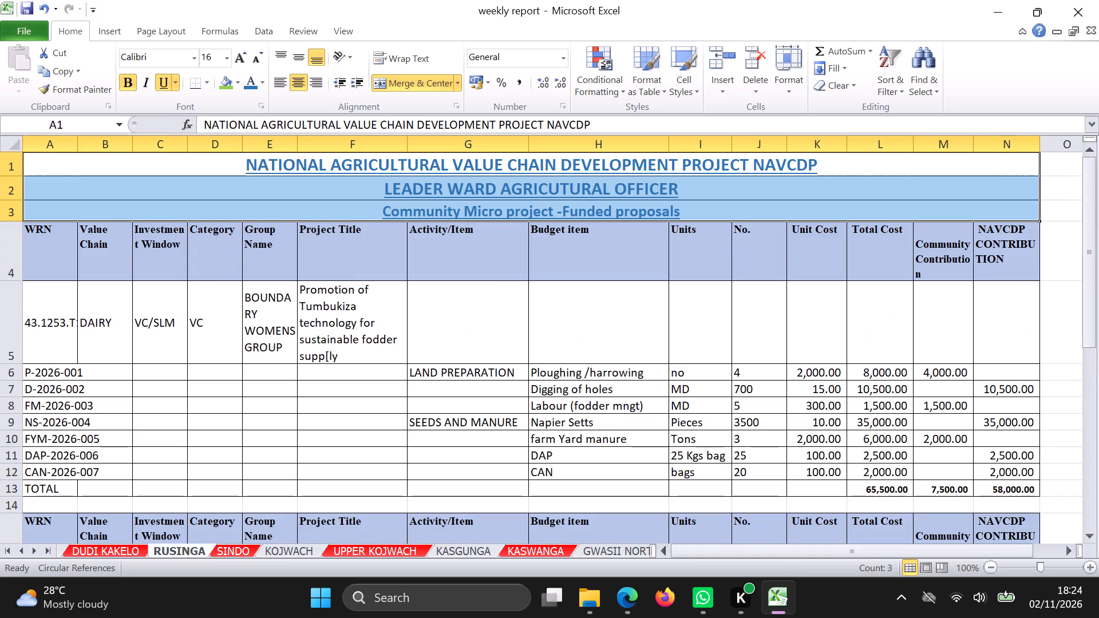
scroll(249, 393, "down", 4)
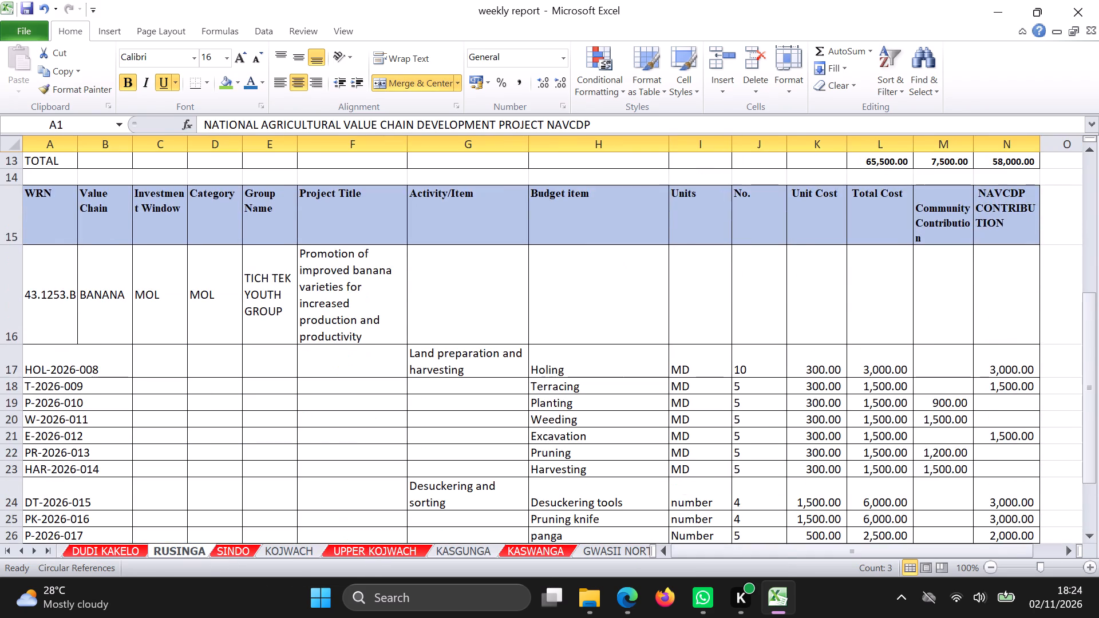
scroll(239, 352, "up", 1)
left_click_drag(64, 208, 129, 212)
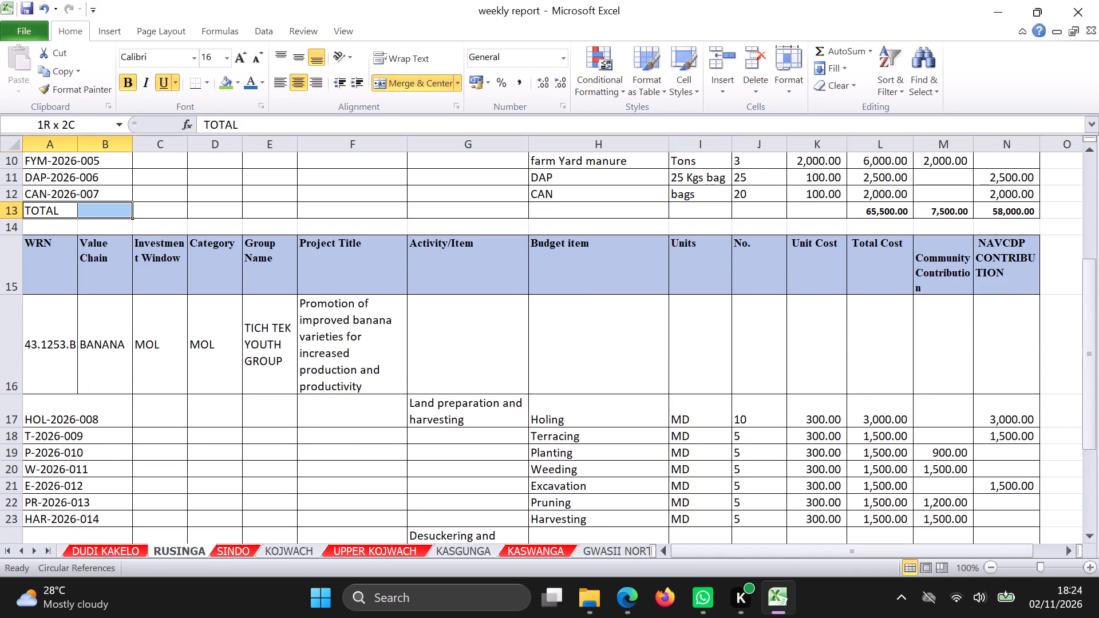
left_click_drag(129, 212, 972, 211)
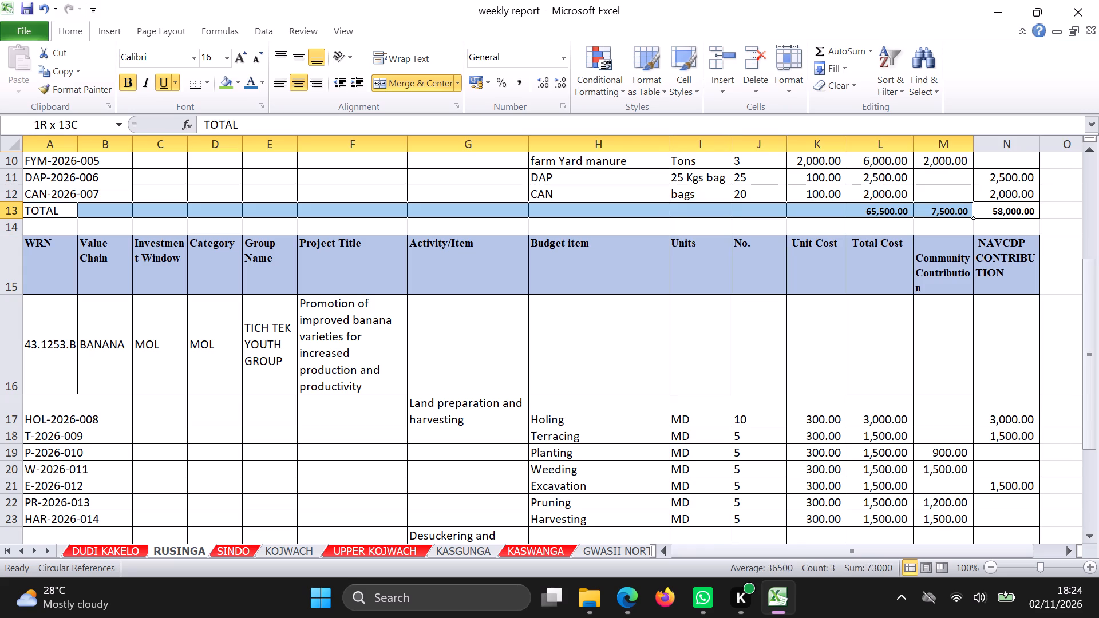
left_click_drag(972, 211, 990, 211)
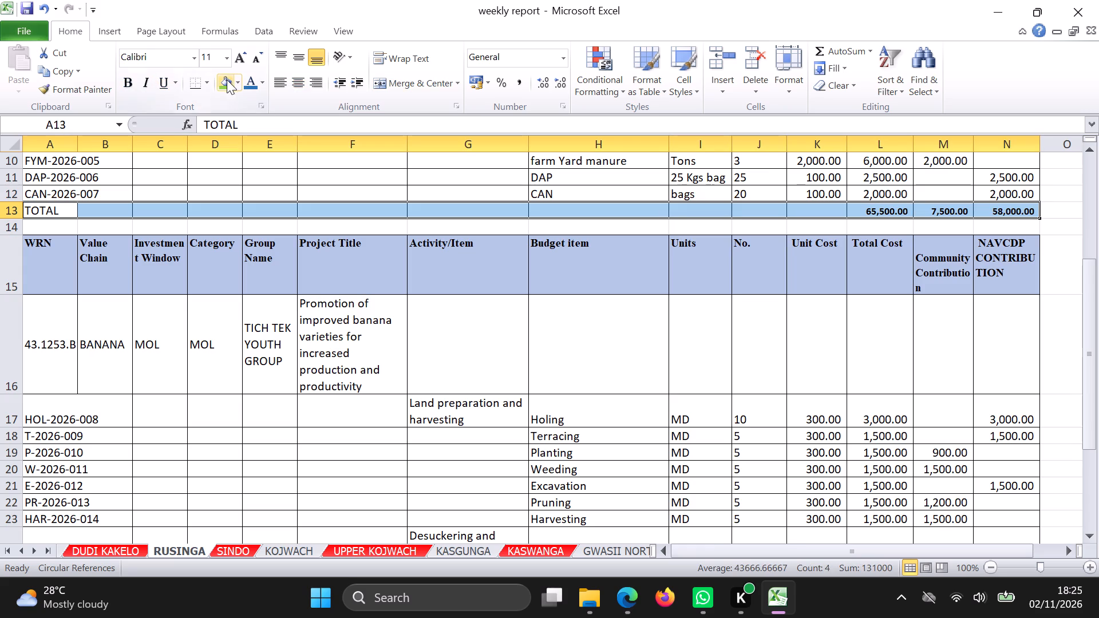
left_click(226, 81)
Fill the RUSINGA banana project's TOTAL row, A33 to N33, with light green.
scroll(236, 268, "down", 4)
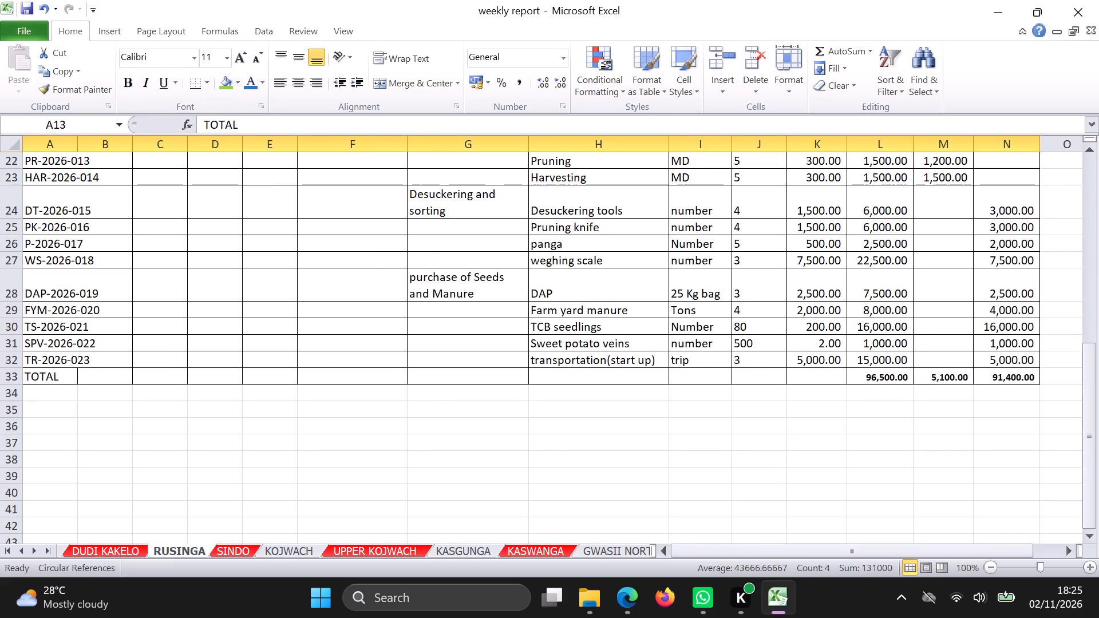
left_click_drag(46, 377, 745, 391)
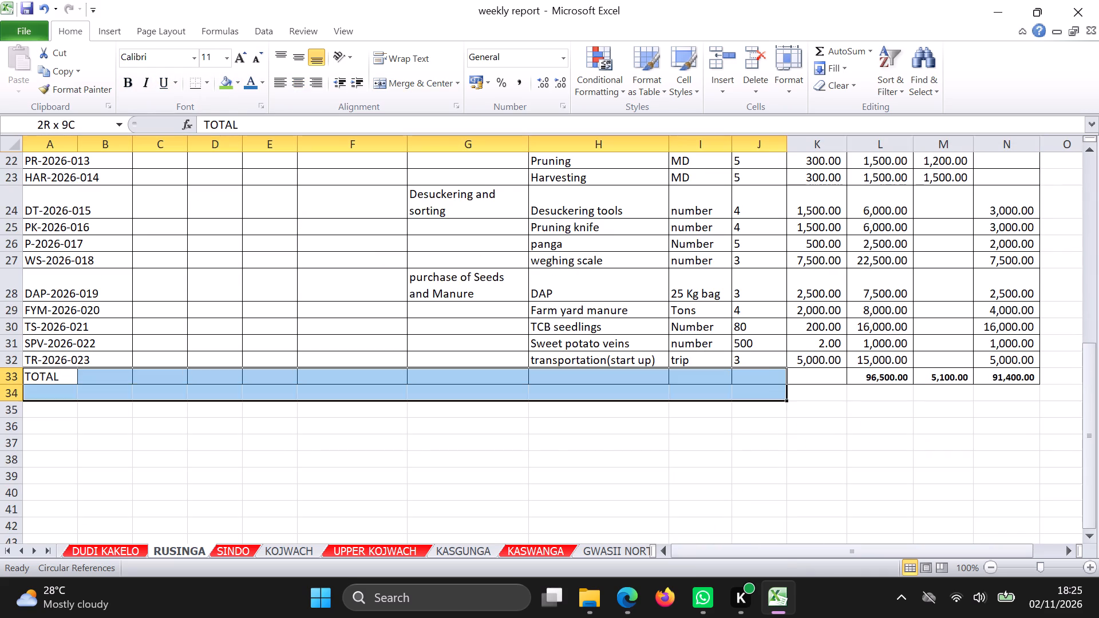
left_click_drag(745, 391, 1000, 371)
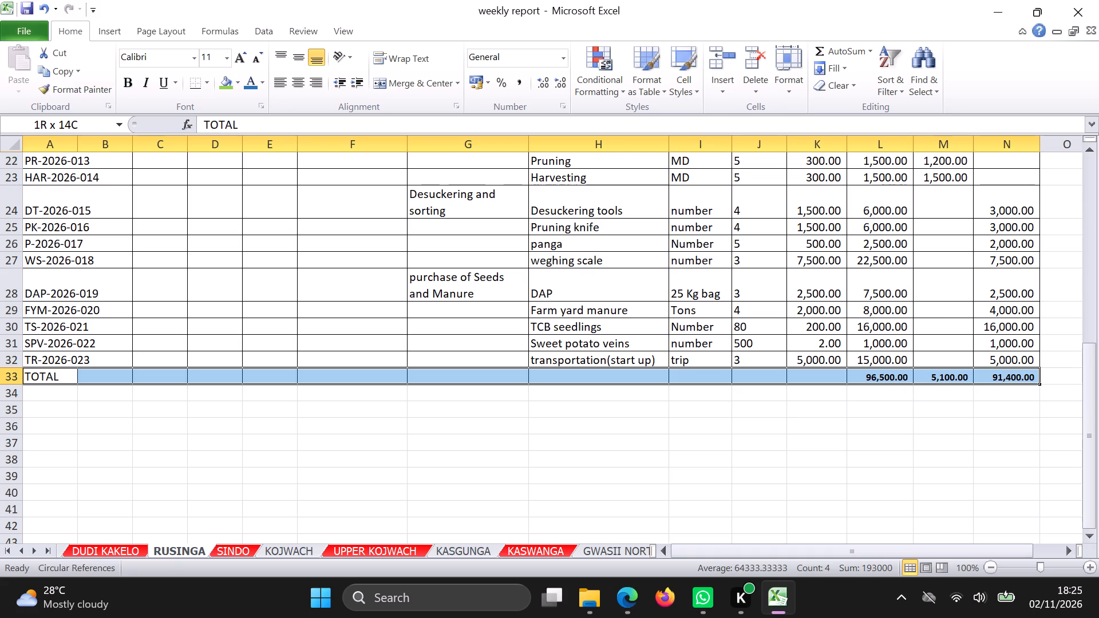
left_click(223, 81)
scroll(448, 419, "down", 2)
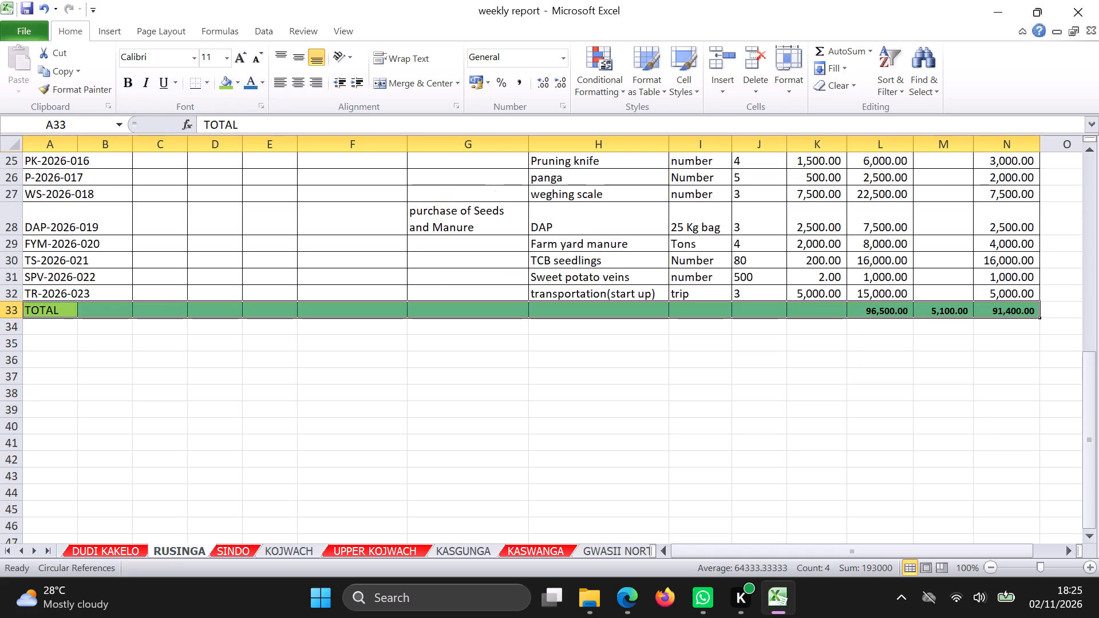
scroll(453, 422, "down", 2)
On the SINDO sheet, fill the dairy project's TOTAL row, A13 to N13, with light green.
left_click(241, 550)
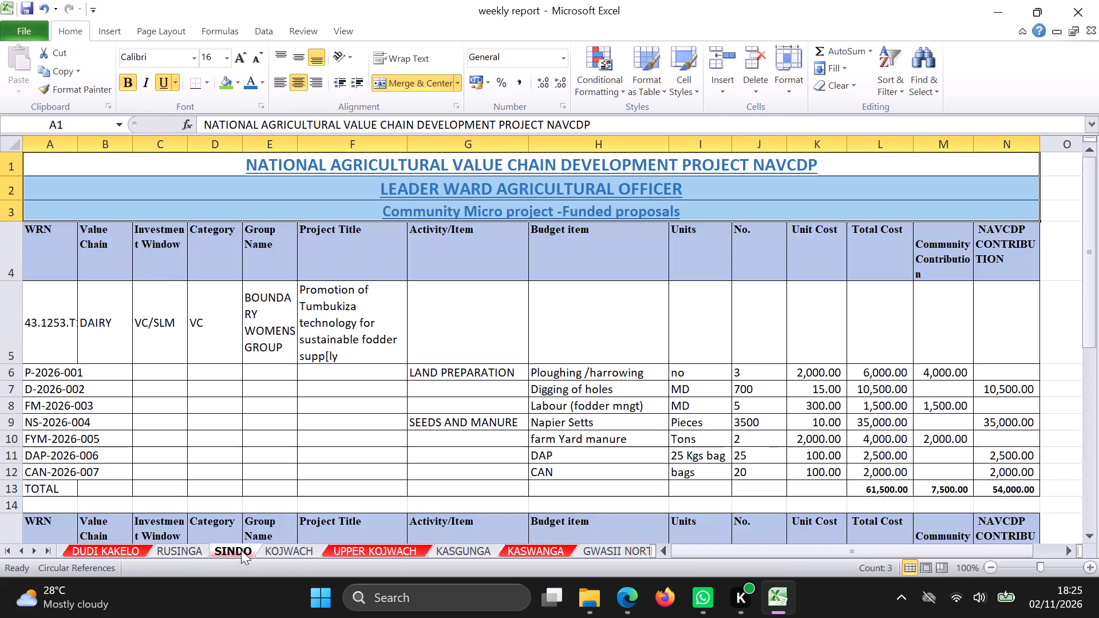
scroll(228, 418, "down", 3)
left_click_drag(46, 212, 46, 211)
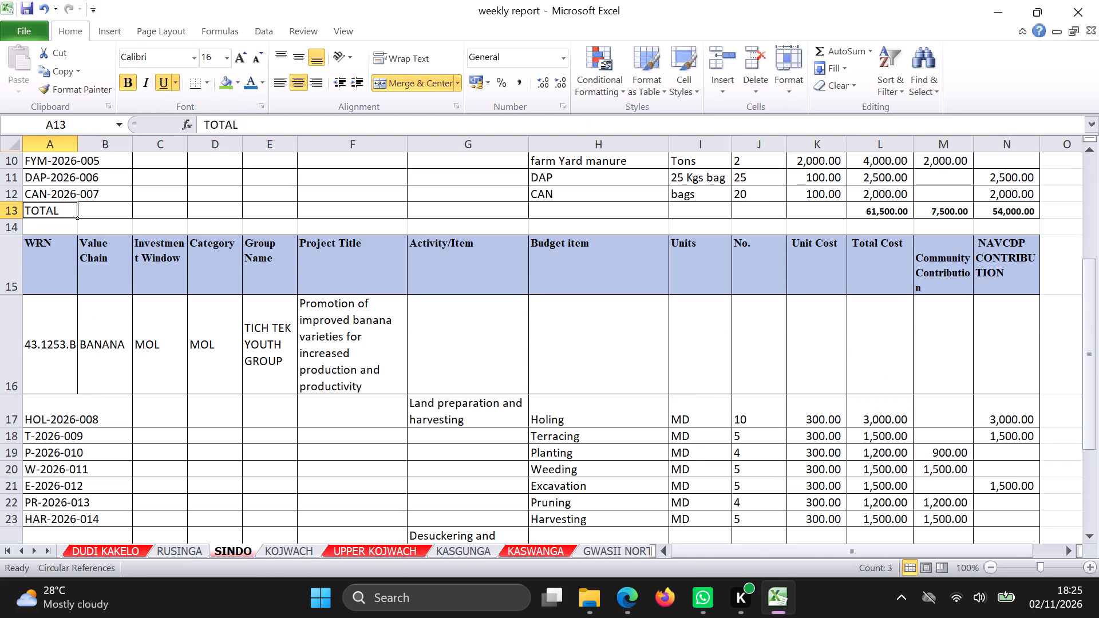
left_click_drag(46, 211, 952, 222)
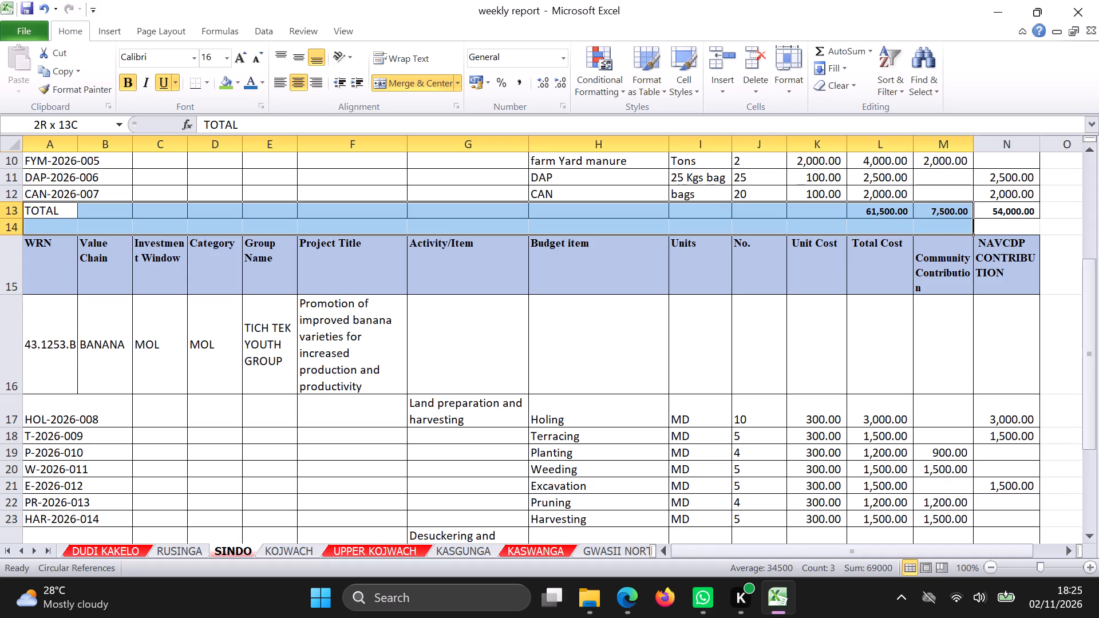
left_click_drag(952, 222, 995, 217)
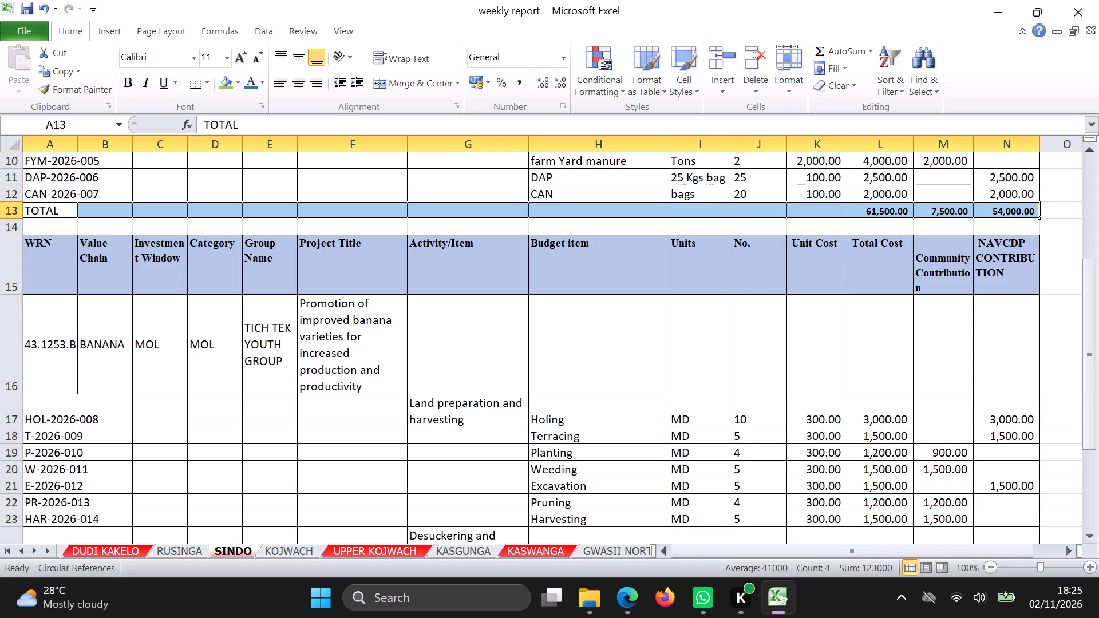
left_click(226, 79)
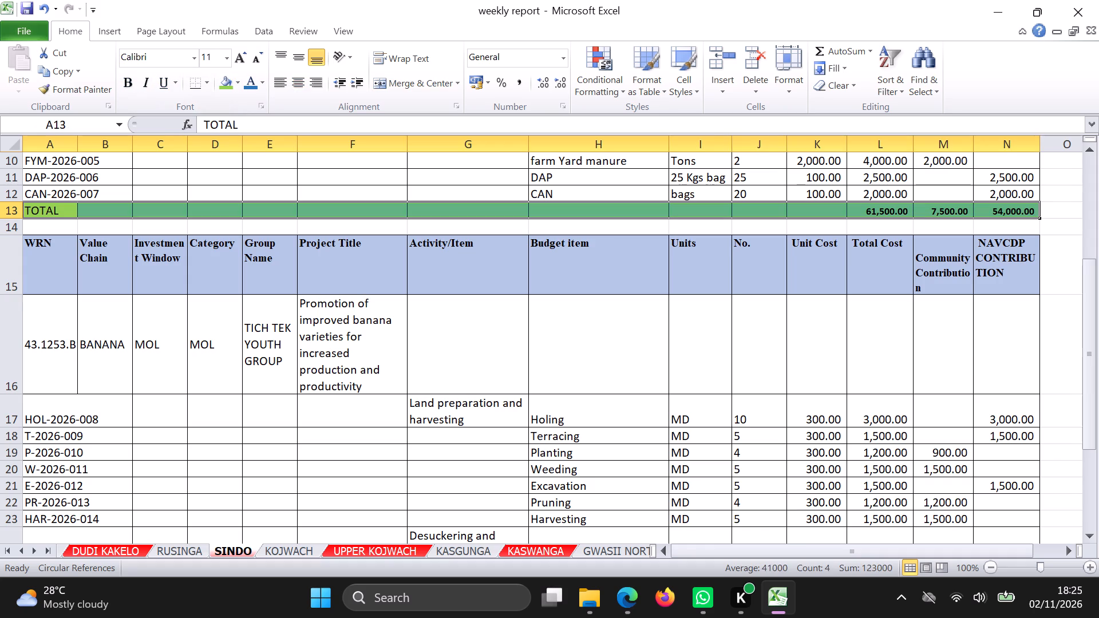
Fill the SINDO banana project's TOTAL row, A33 to N33, with light green.
scroll(374, 482, "down", 3)
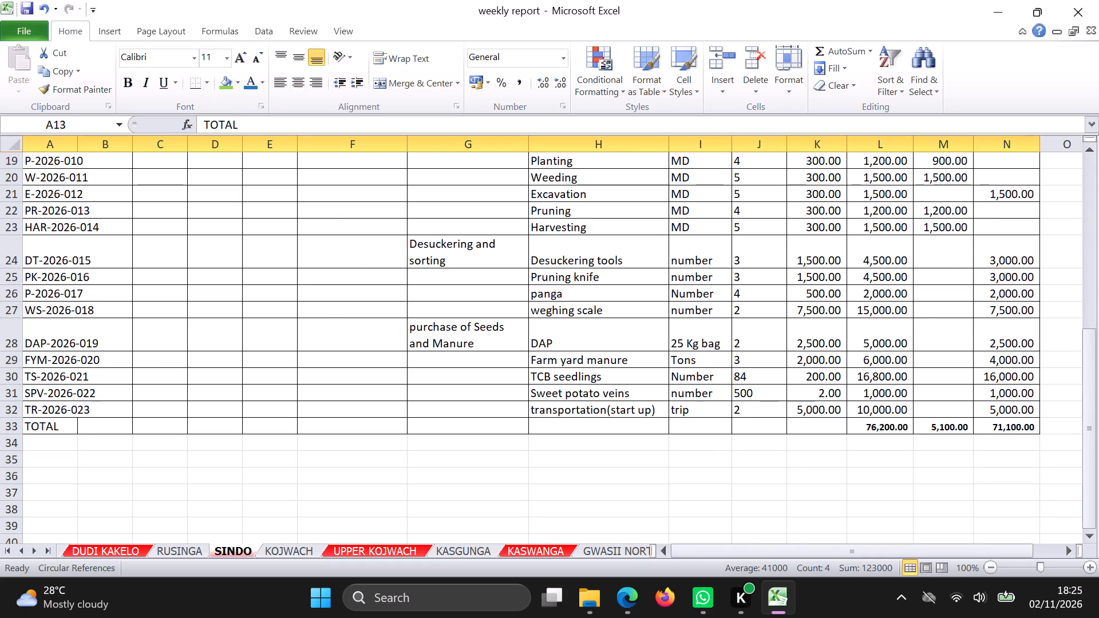
left_click_drag(58, 429, 618, 429)
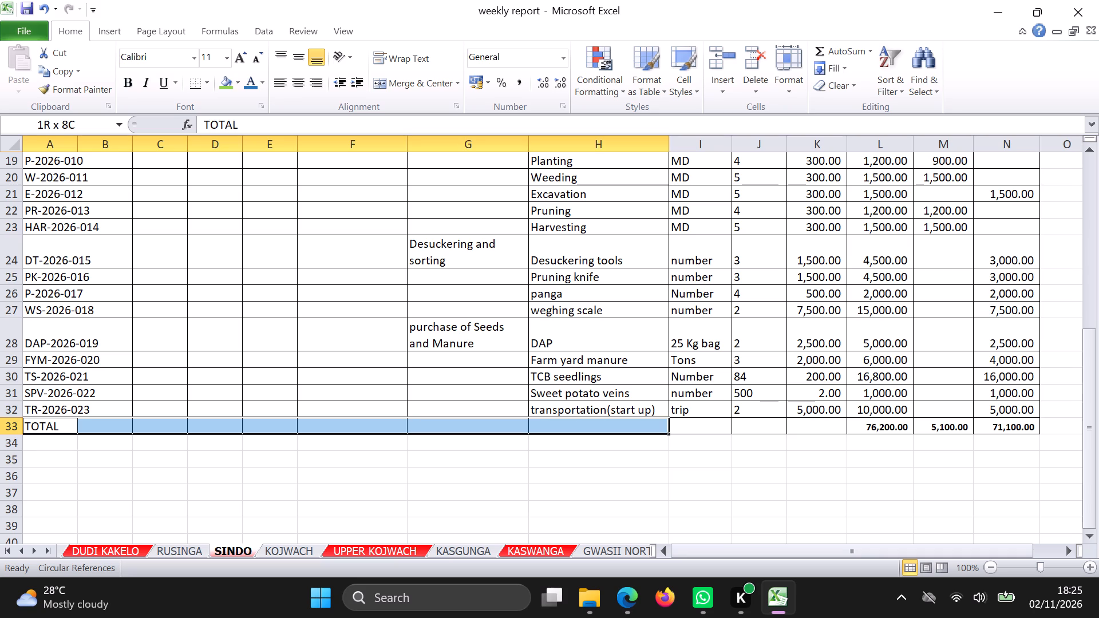
left_click_drag(618, 429, 1003, 428)
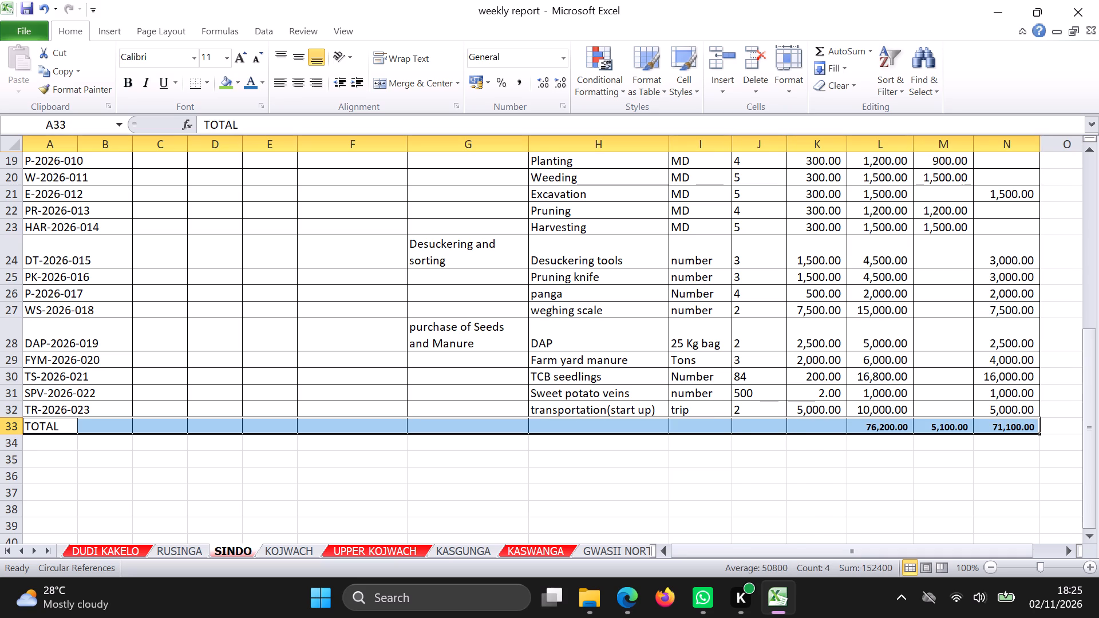
left_click(224, 81)
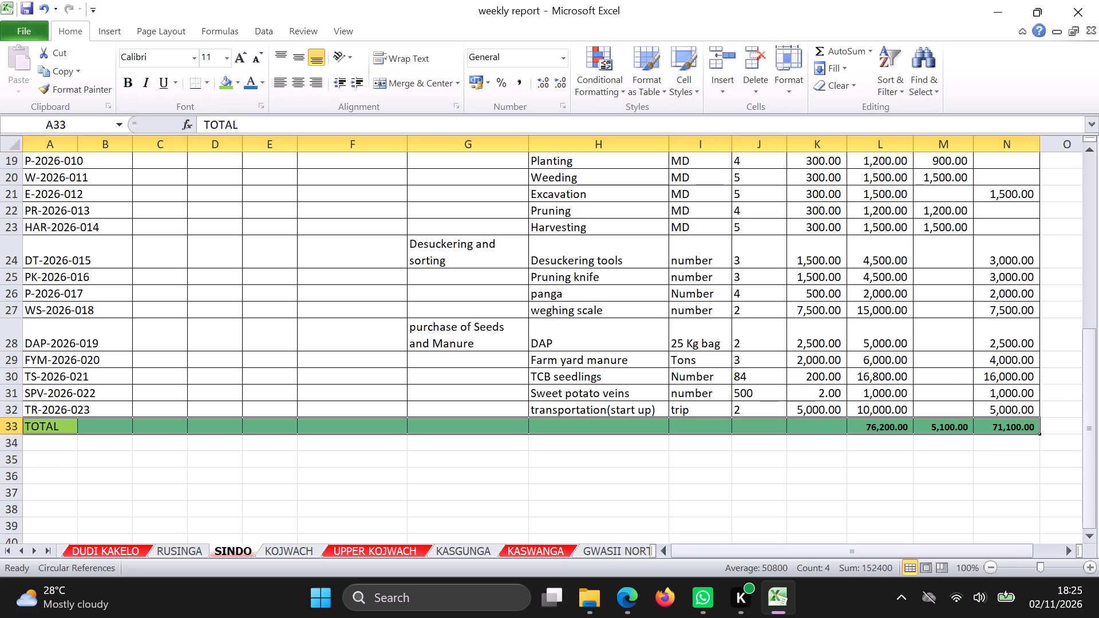
scroll(339, 343, "down", 2)
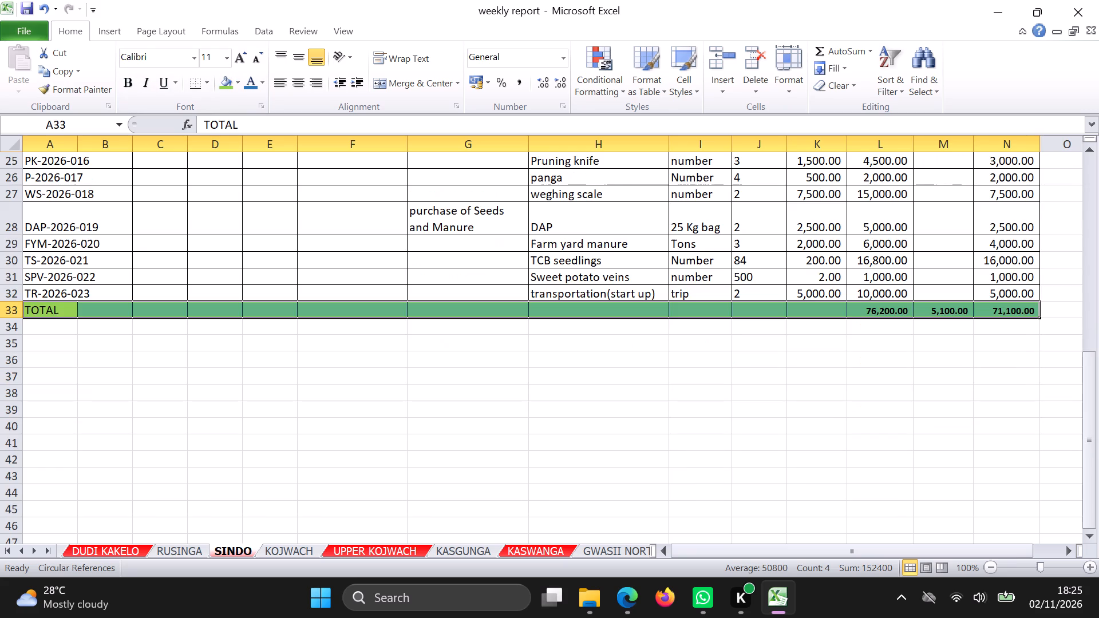
On the KOJWACH sheet, fill the banana project's TOTAL row, A22 to N22, with light green.
left_click(280, 549)
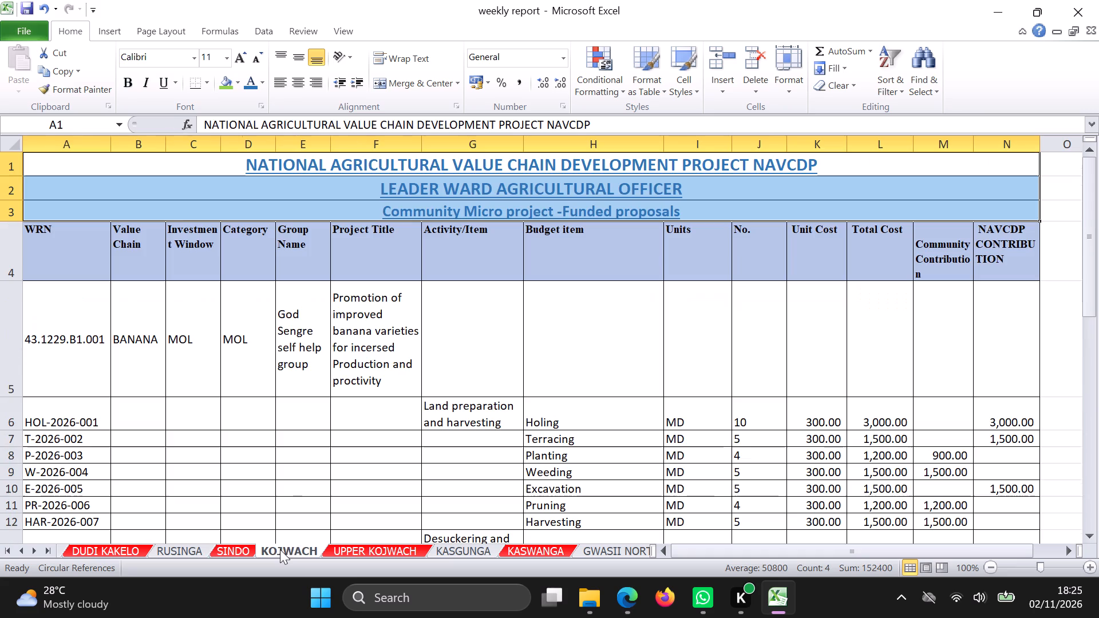
scroll(297, 414, "down", 3)
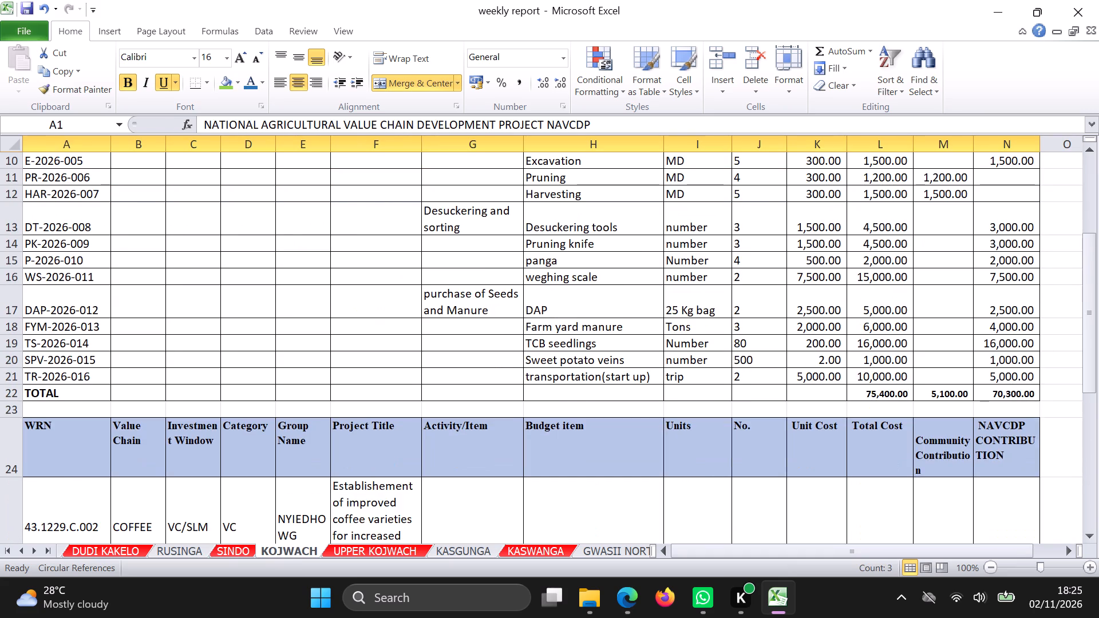
left_click_drag(64, 396, 809, 406)
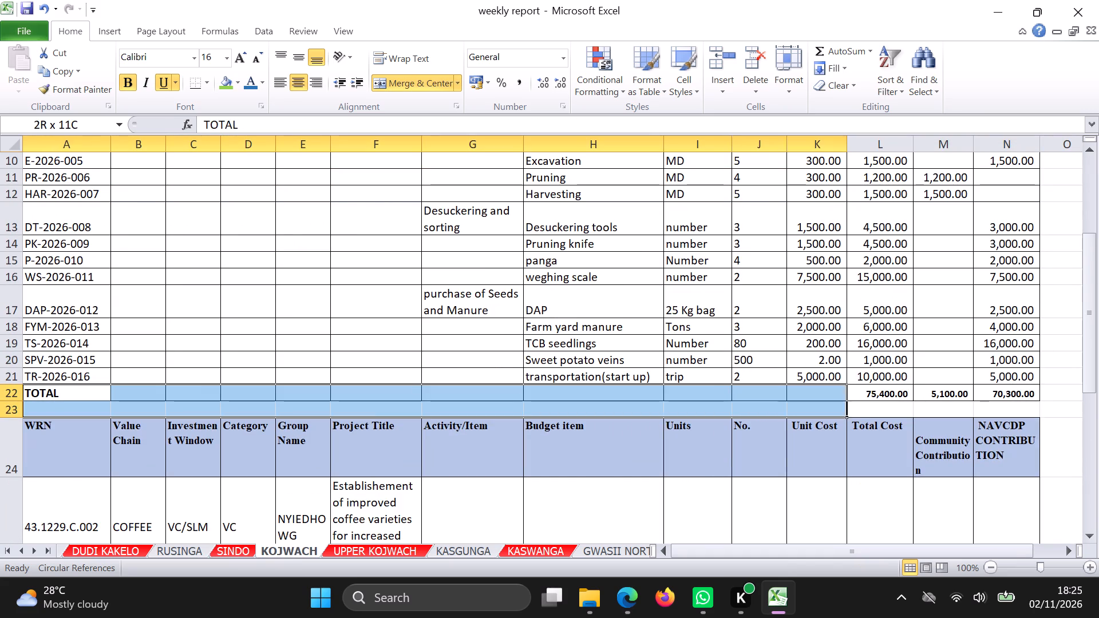
left_click_drag(809, 406, 1015, 394)
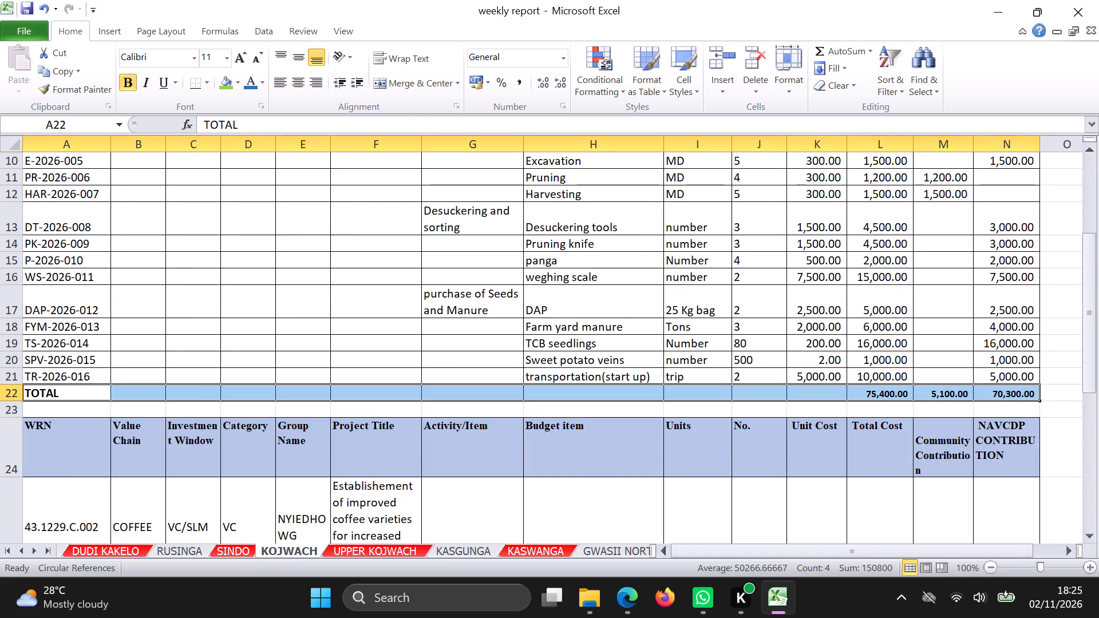
left_click(227, 81)
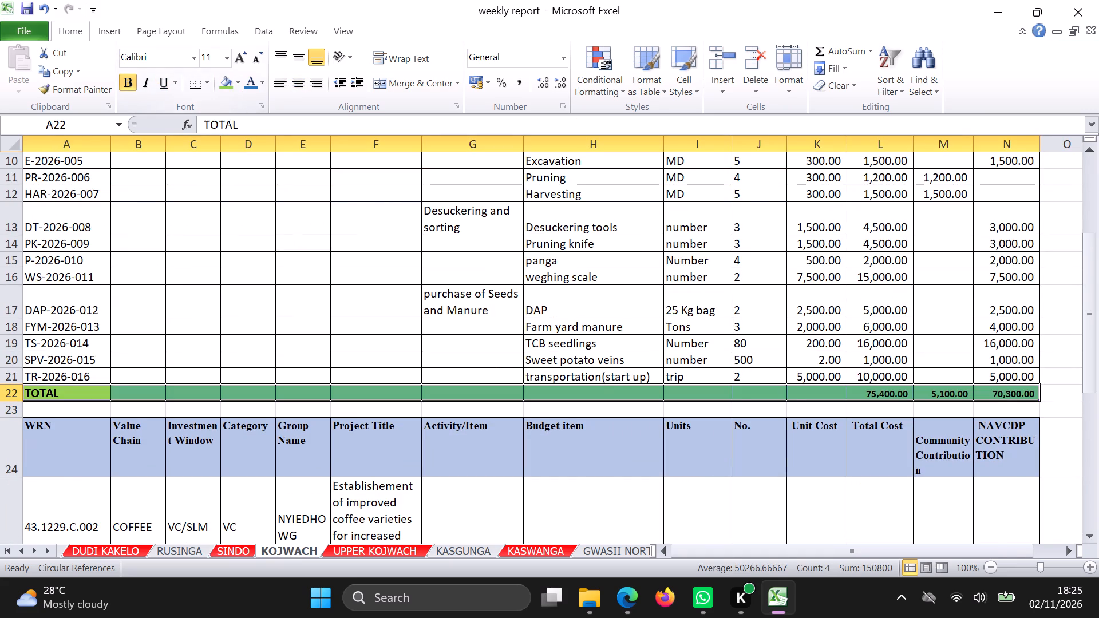
Fill the KOJWACH coffee project's TOTAL row, A44 to N44, with light green.
scroll(168, 460, "down", 7)
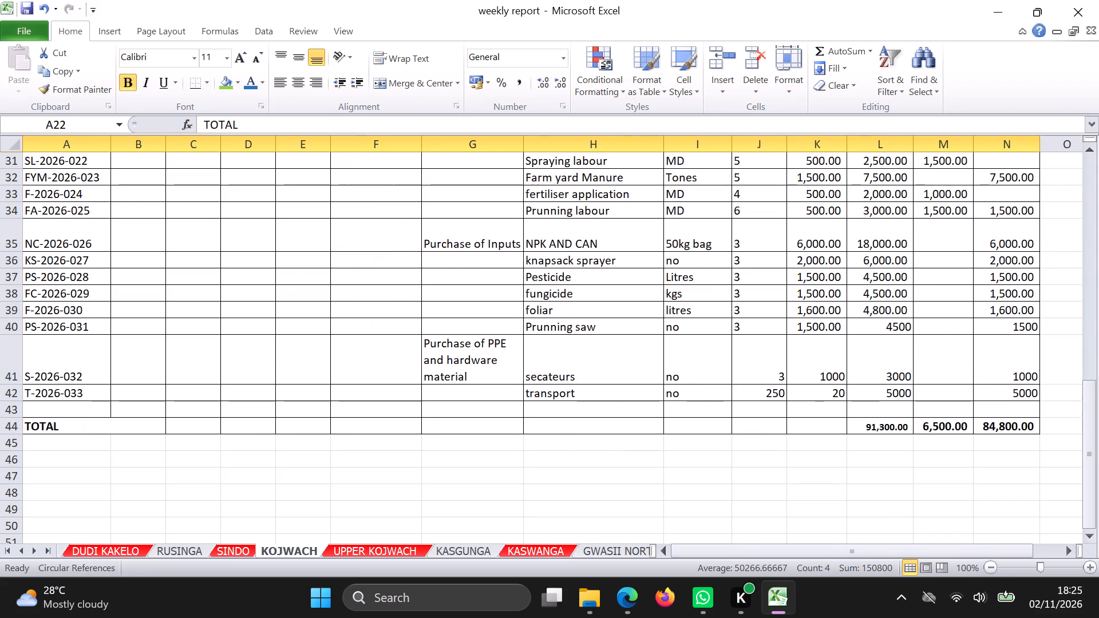
left_click_drag(38, 426, 516, 434)
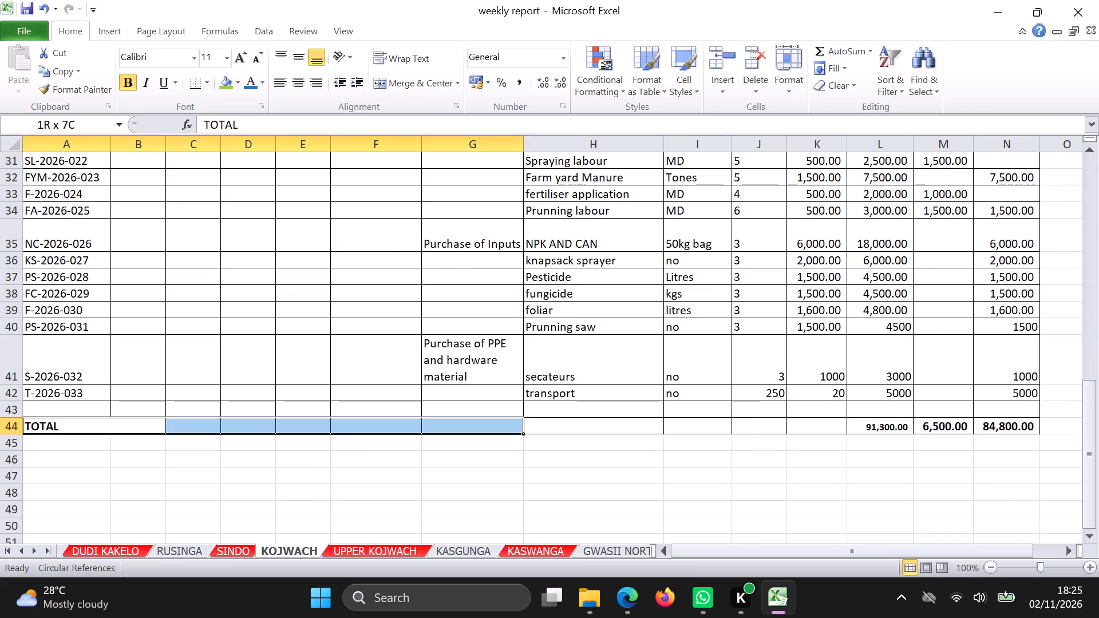
left_click_drag(516, 434, 954, 427)
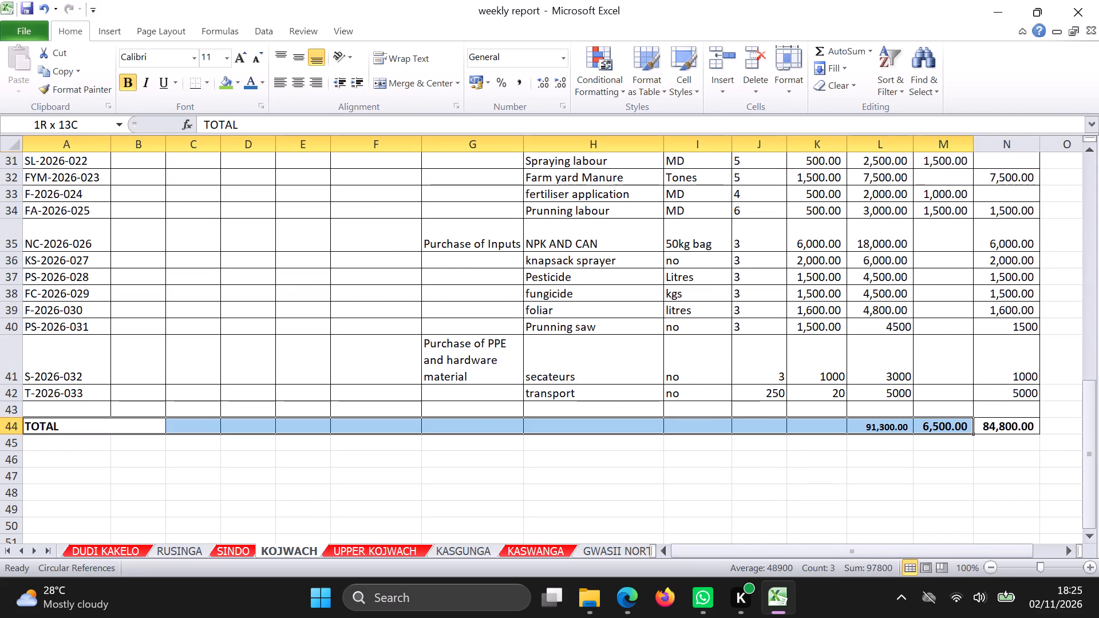
left_click_drag(954, 427, 1004, 427)
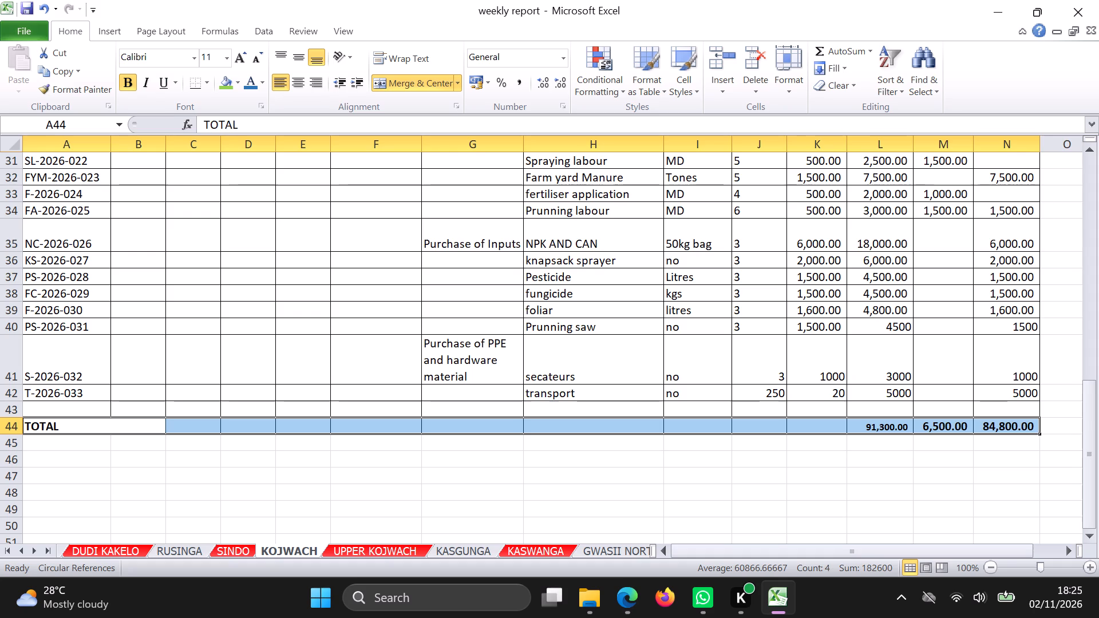
left_click(224, 85)
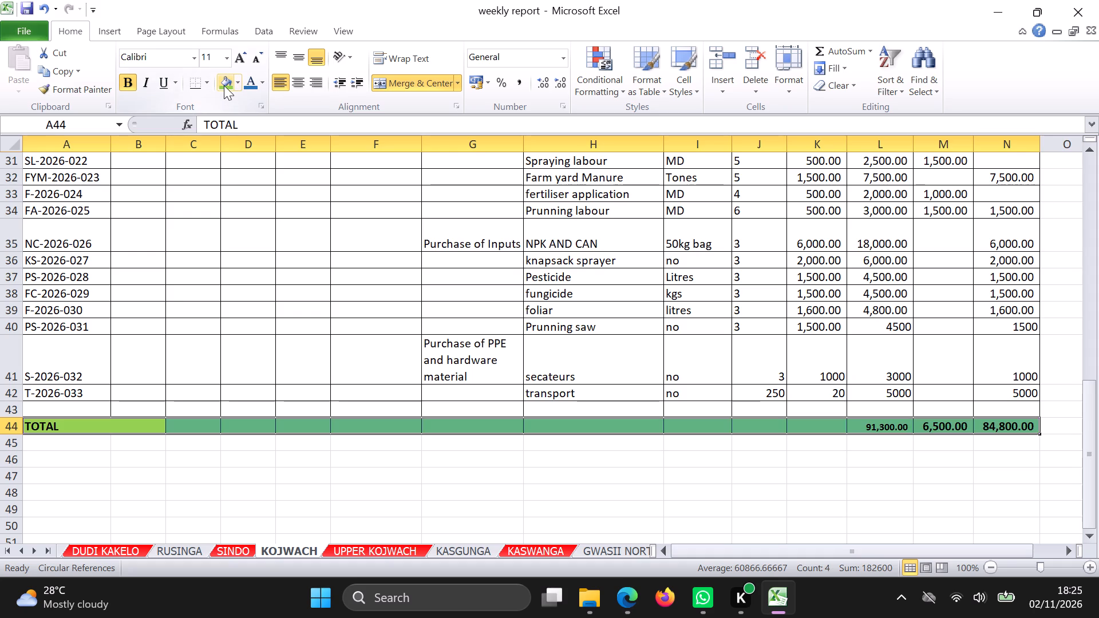
scroll(326, 361, "down", 2)
scroll(326, 364, "up", 3)
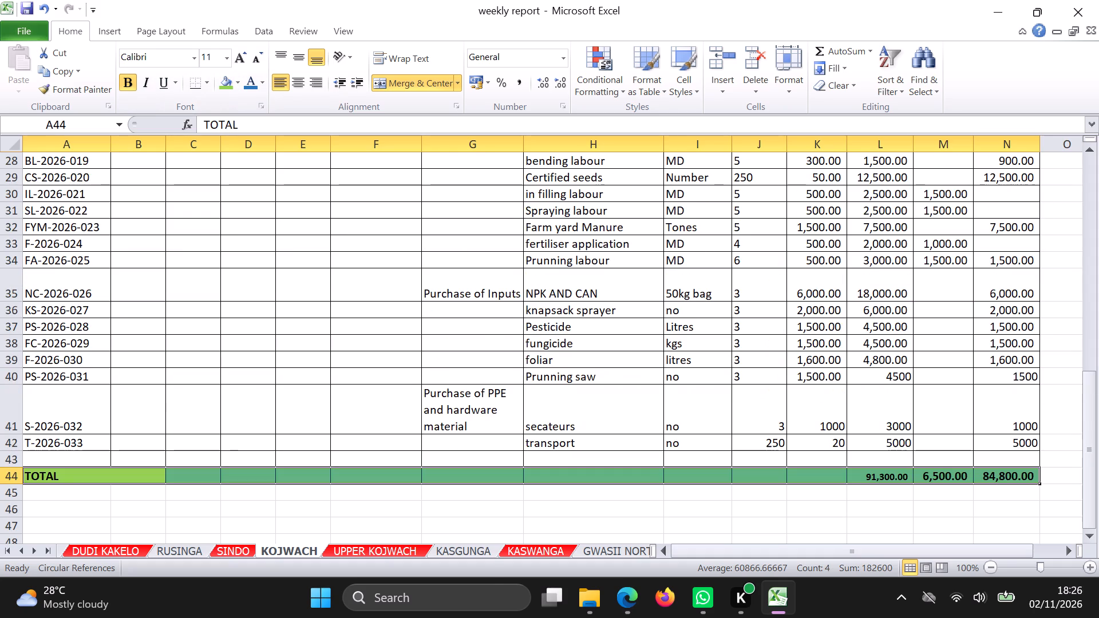
On the UPPER KOJWACH sheet, fill the banana project's TOTAL row, A22 to N22, with light green.
left_click(341, 549)
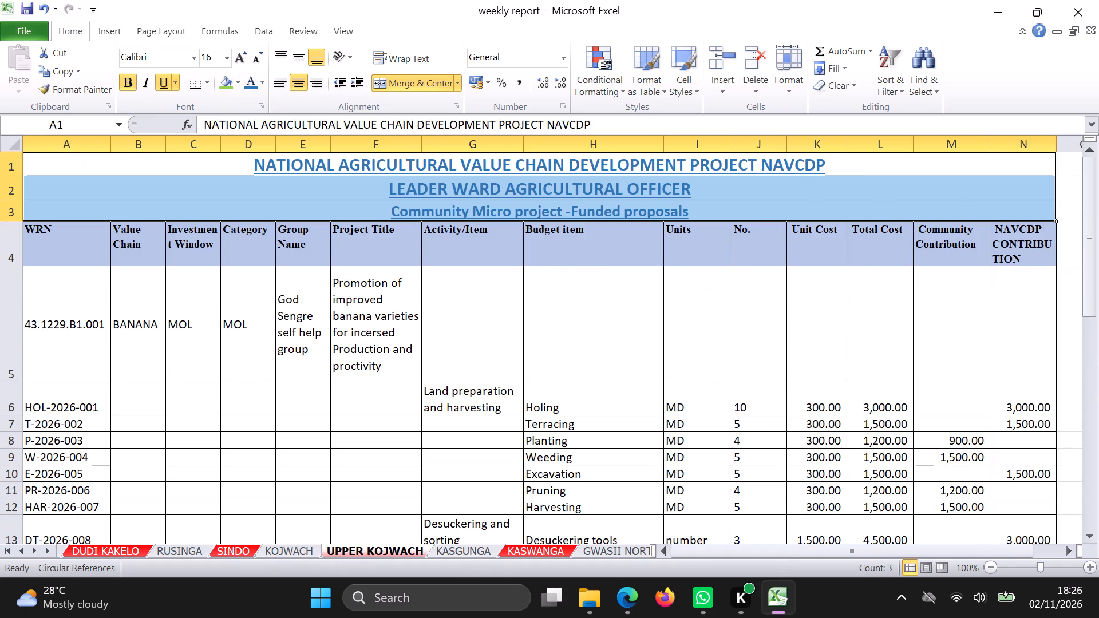
scroll(285, 405, "down", 4)
left_click_drag(50, 346, 305, 337)
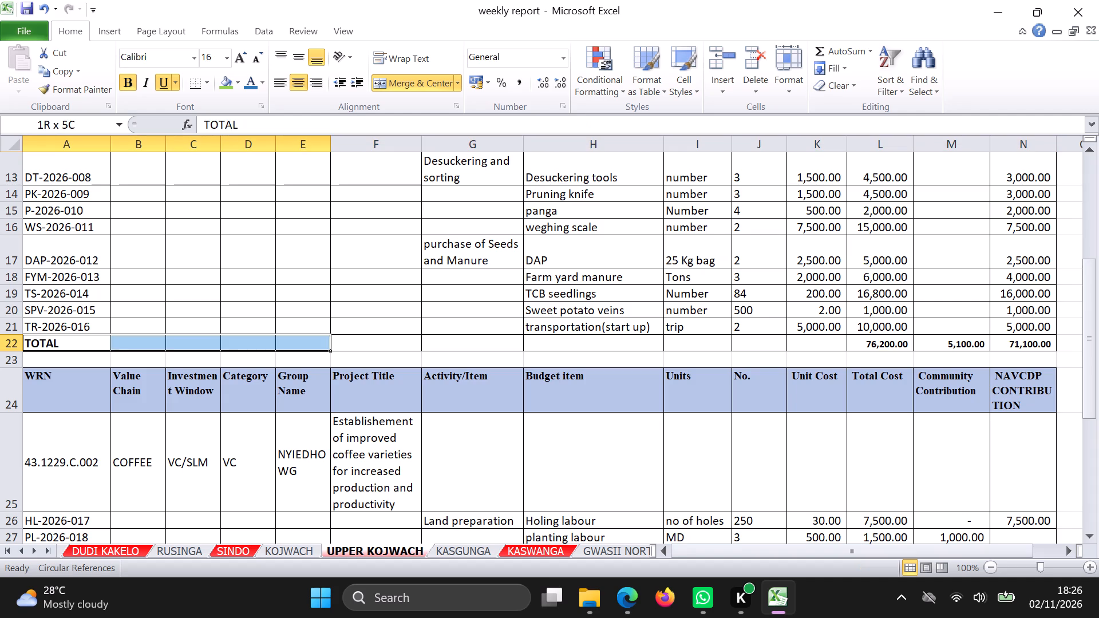
left_click_drag(305, 337, 954, 345)
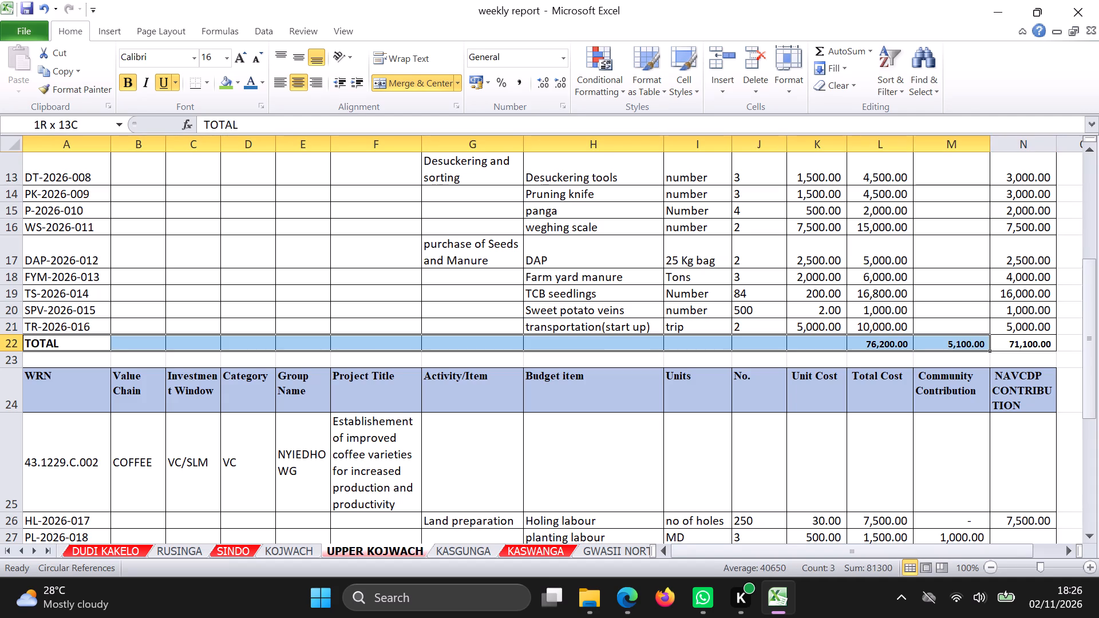
left_click_drag(954, 345, 1007, 348)
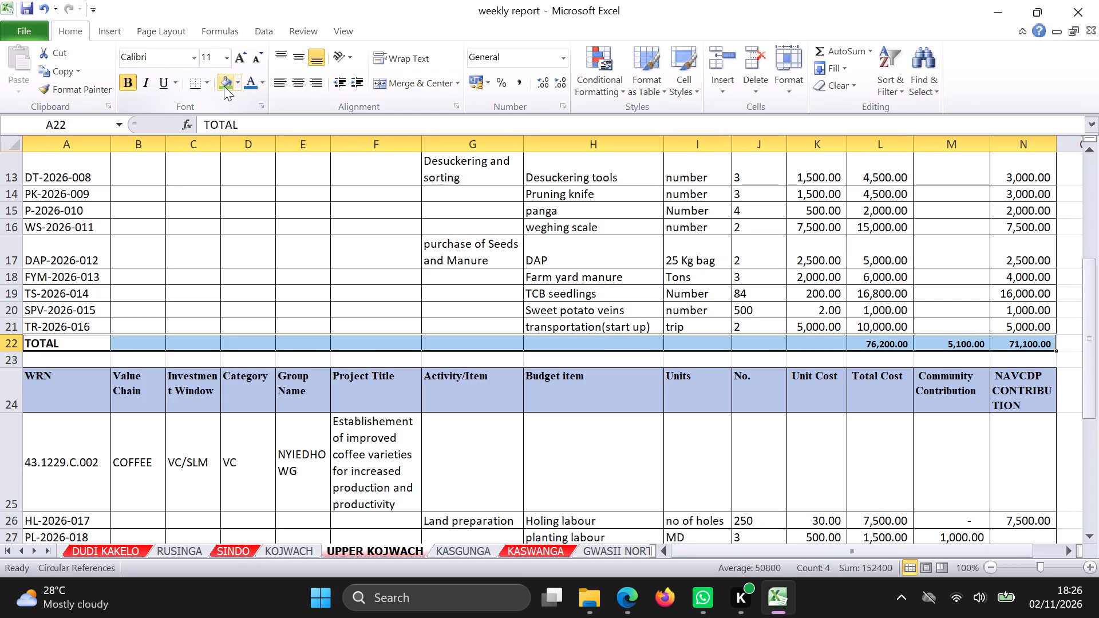
left_click(222, 83)
Fill A44 to N45, covering the UPPER KOJWACH coffee project's TOTAL row and the row below it, with light green.
scroll(200, 343, "down", 3)
scroll(174, 412, "down", 2)
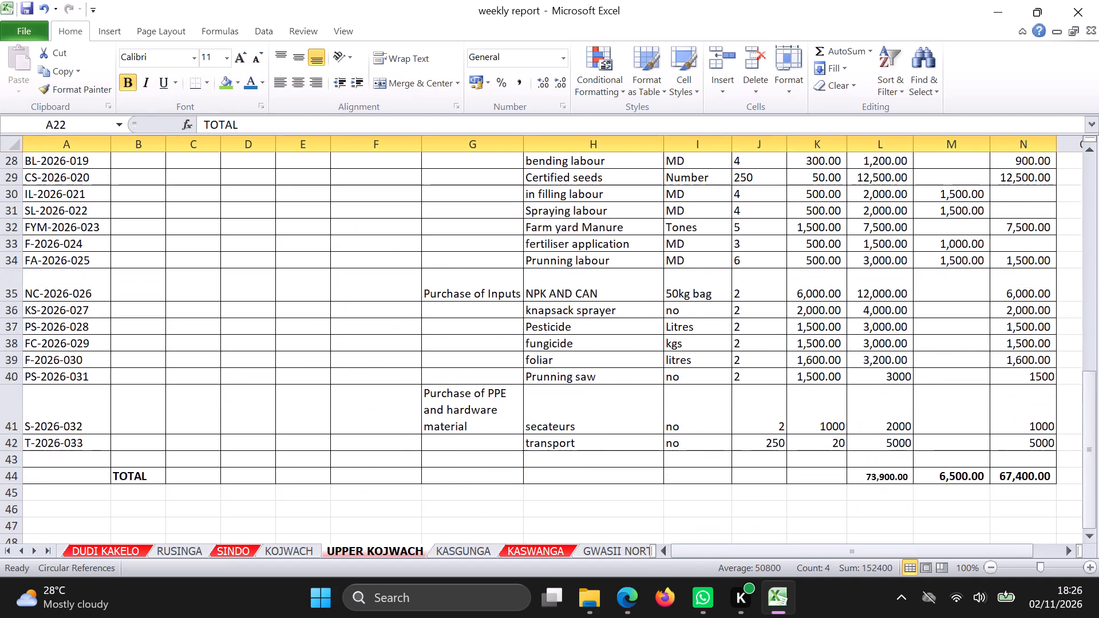
scroll(171, 419, "down", 1)
left_click_drag(80, 426, 300, 422)
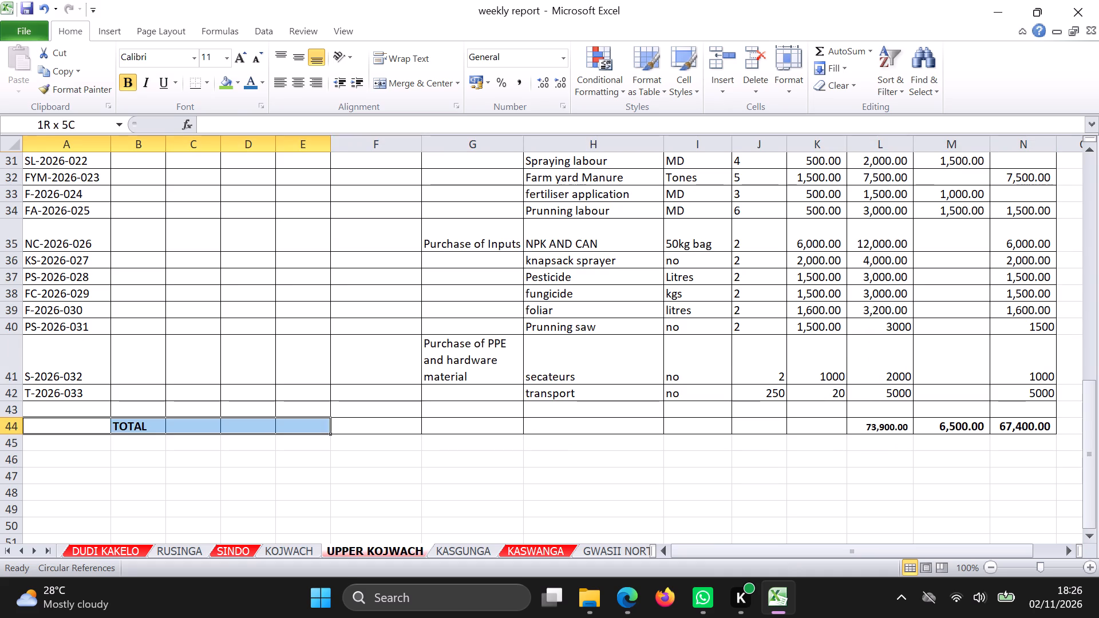
left_click_drag(300, 422, 963, 429)
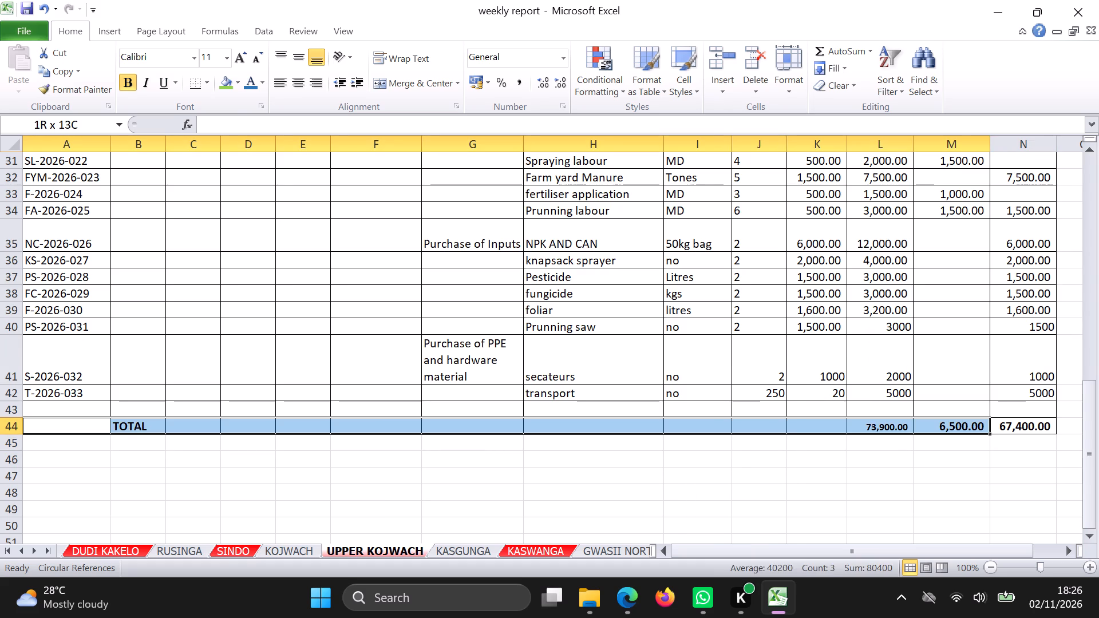
left_click_drag(963, 429, 1021, 435)
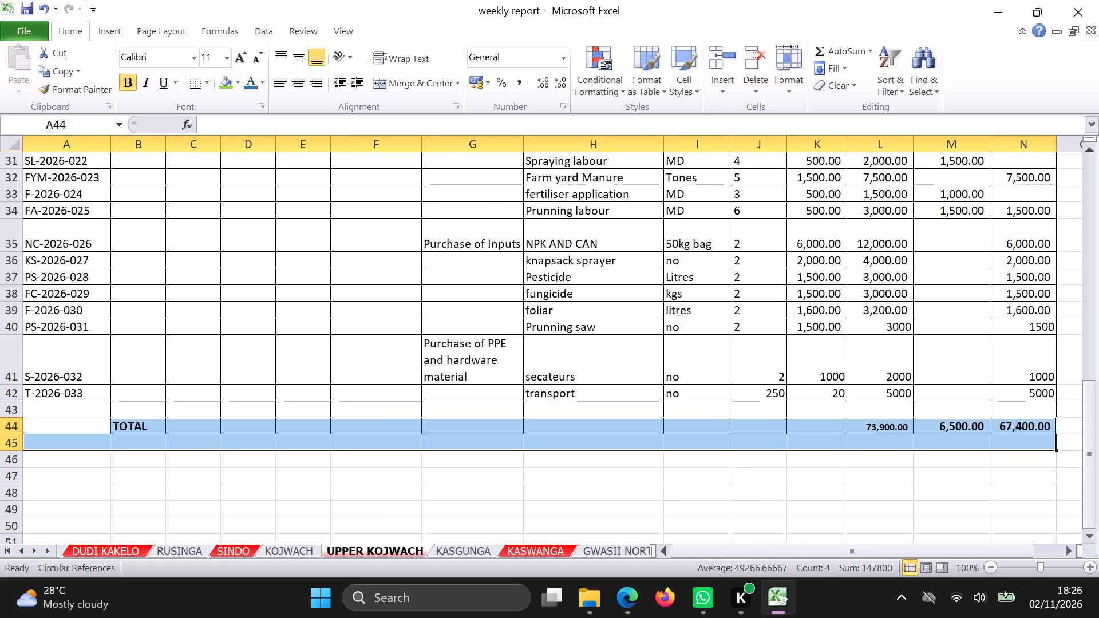
left_click(223, 80)
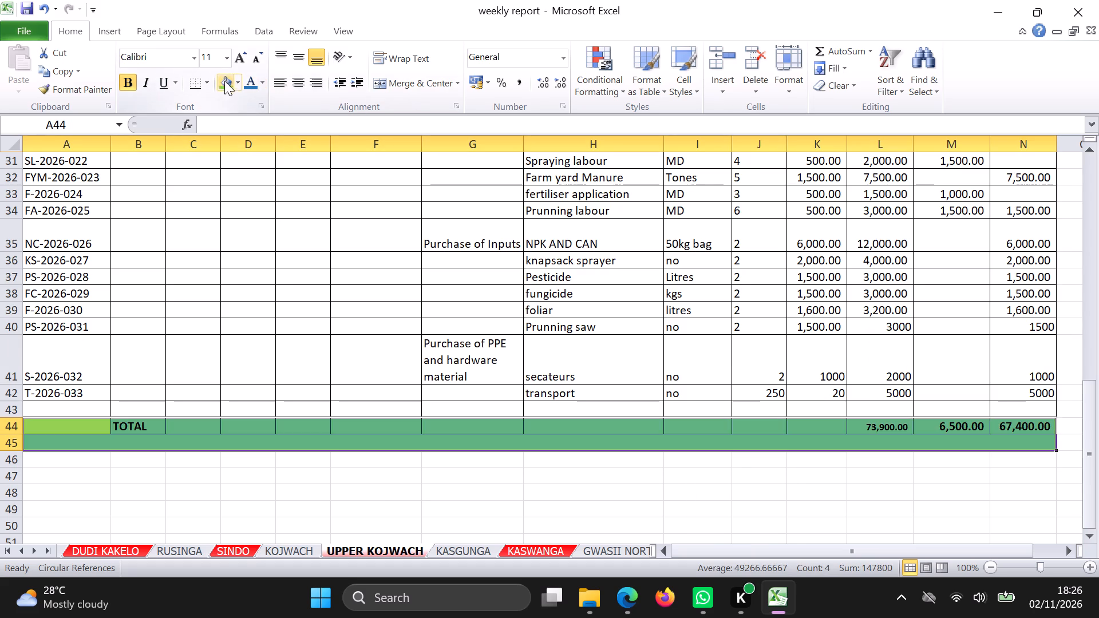
Clear the fill from the empty row beneath the coffee project's TOTAL row, A45 to N45, using No Fill.
left_click(234, 443)
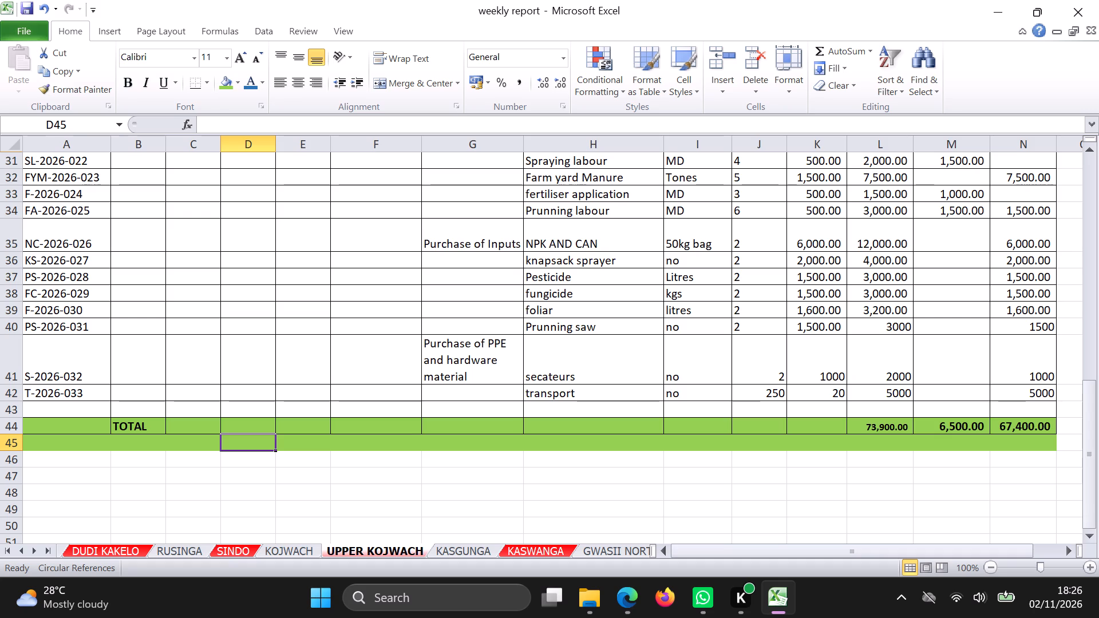
left_click_drag(49, 437, 565, 447)
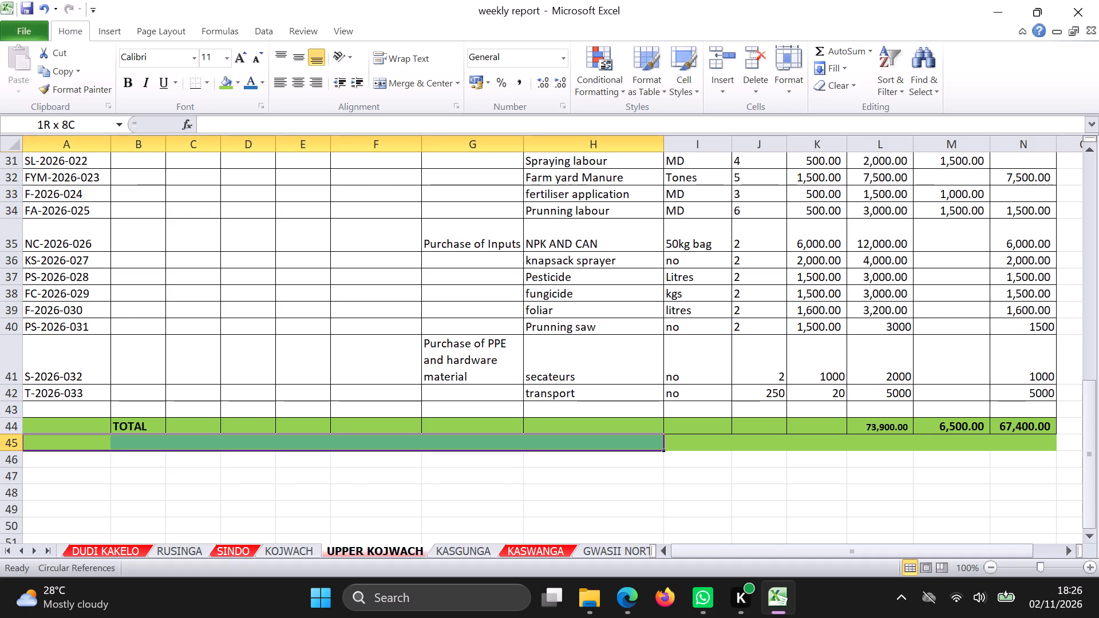
left_click_drag(565, 447, 1017, 441)
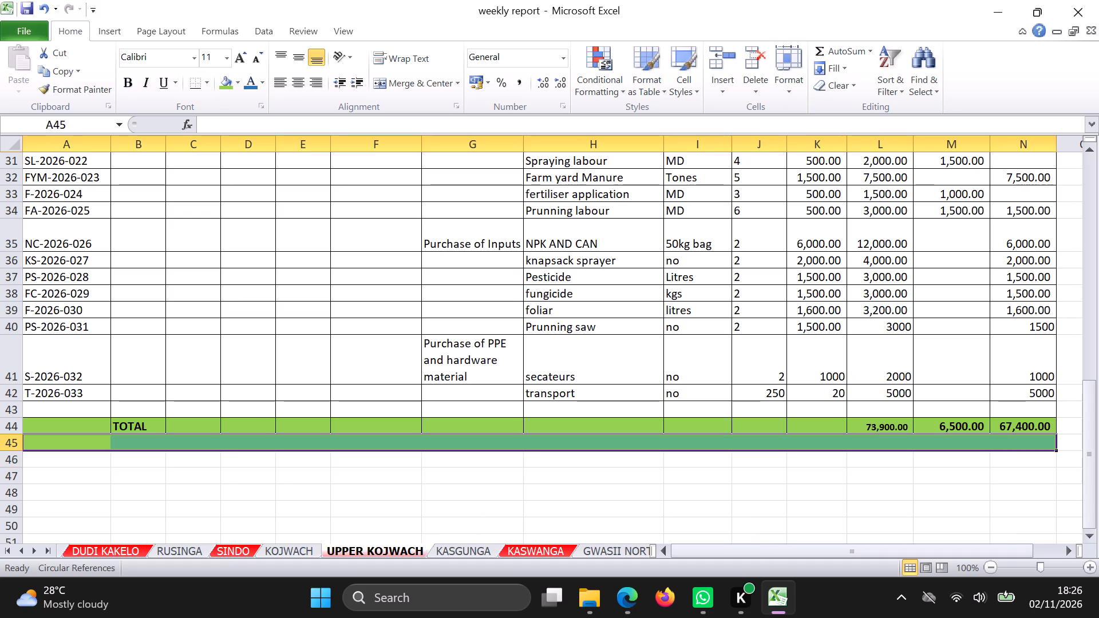
left_click(232, 82)
left_click(236, 78)
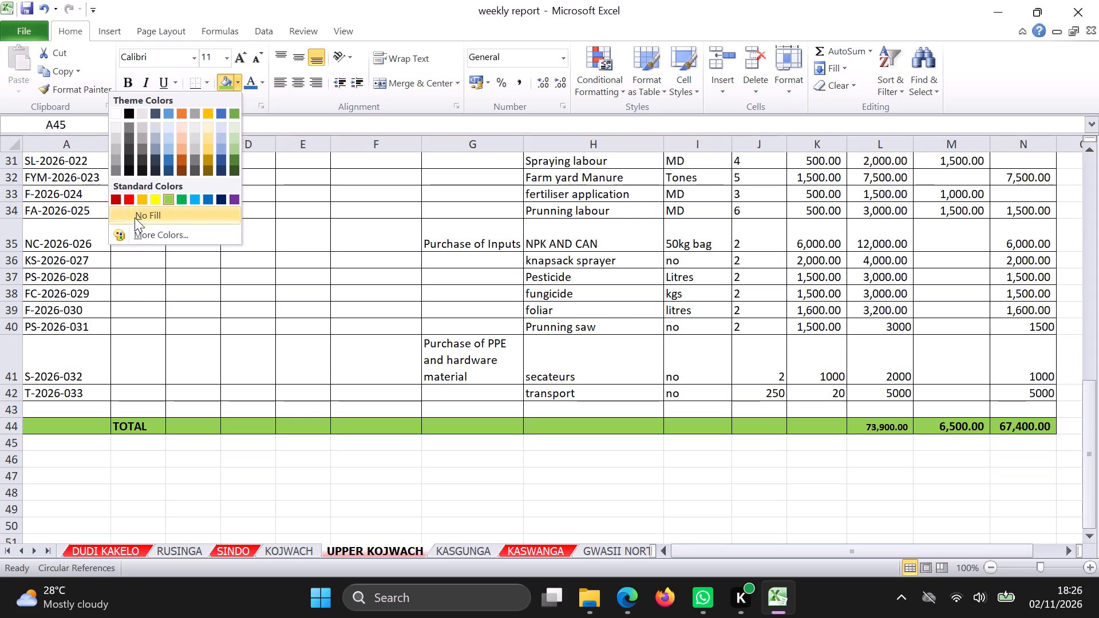
left_click(135, 216)
left_click(168, 482)
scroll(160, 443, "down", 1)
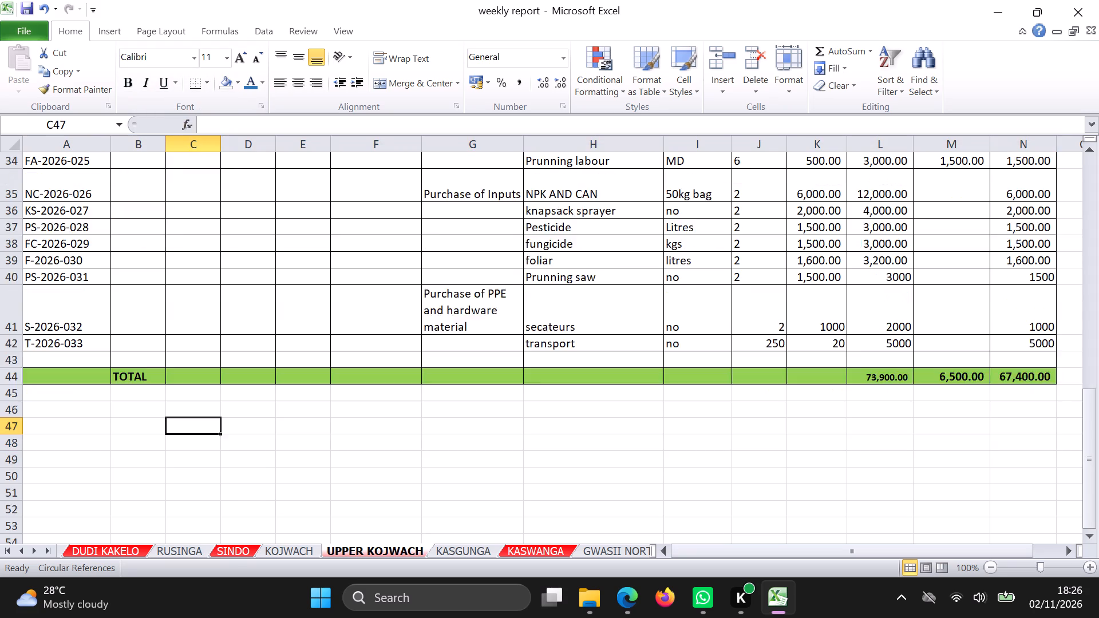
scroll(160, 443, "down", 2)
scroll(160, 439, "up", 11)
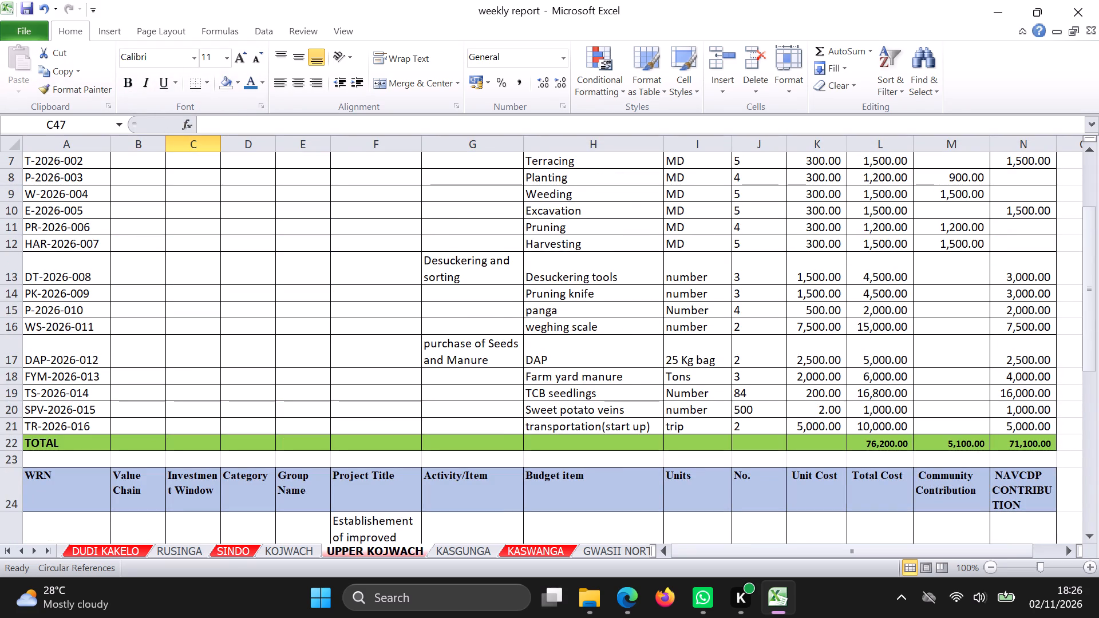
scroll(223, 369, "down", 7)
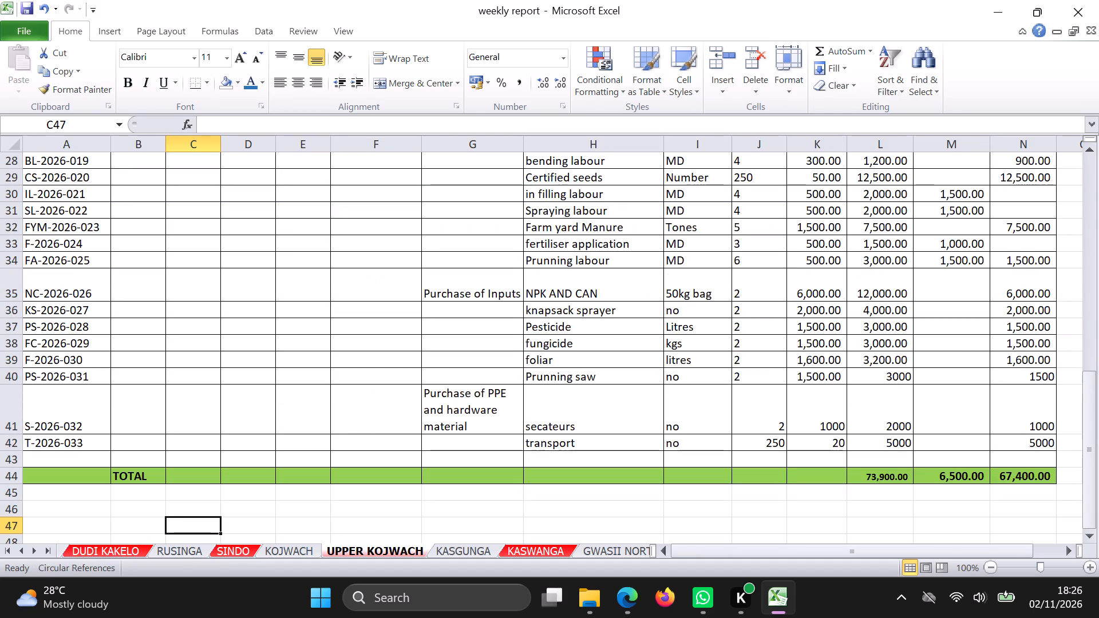
On the KASGUNGA sheet, fill the dairy project's TOTAL row, A13 to N13, with light green.
left_click(454, 546)
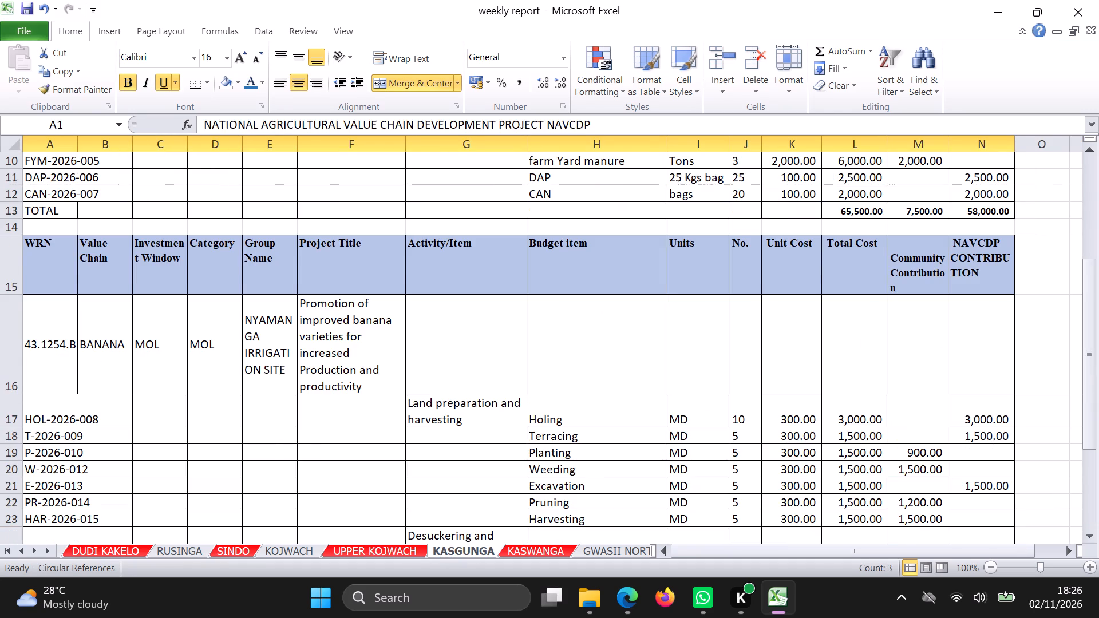
scroll(348, 367, "up", 1)
scroll(348, 369, "down", 2)
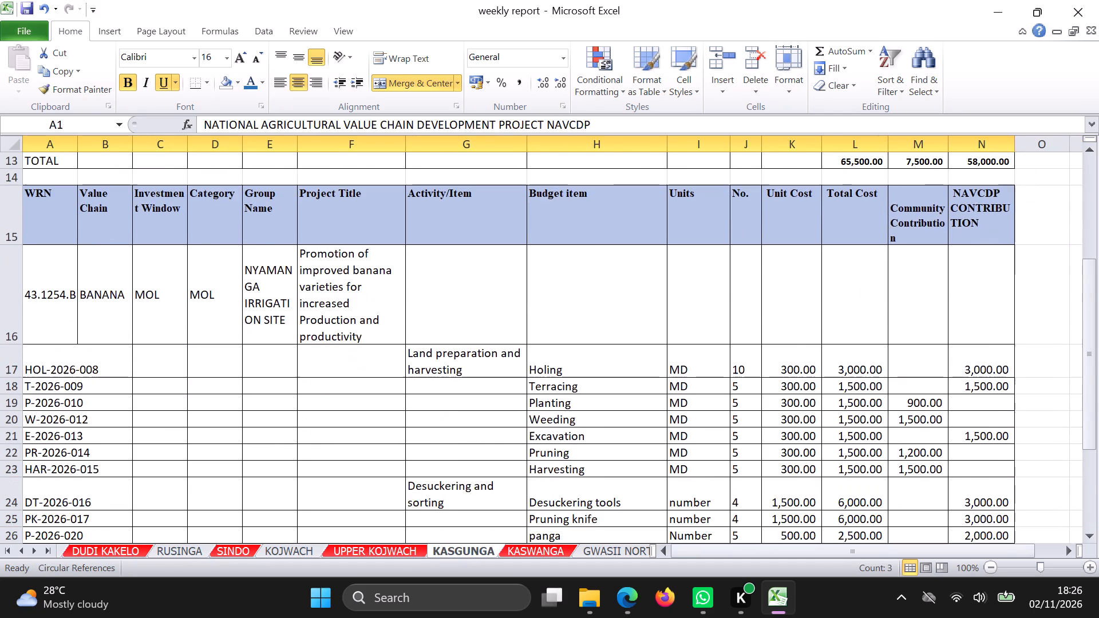
scroll(348, 370, "up", 3)
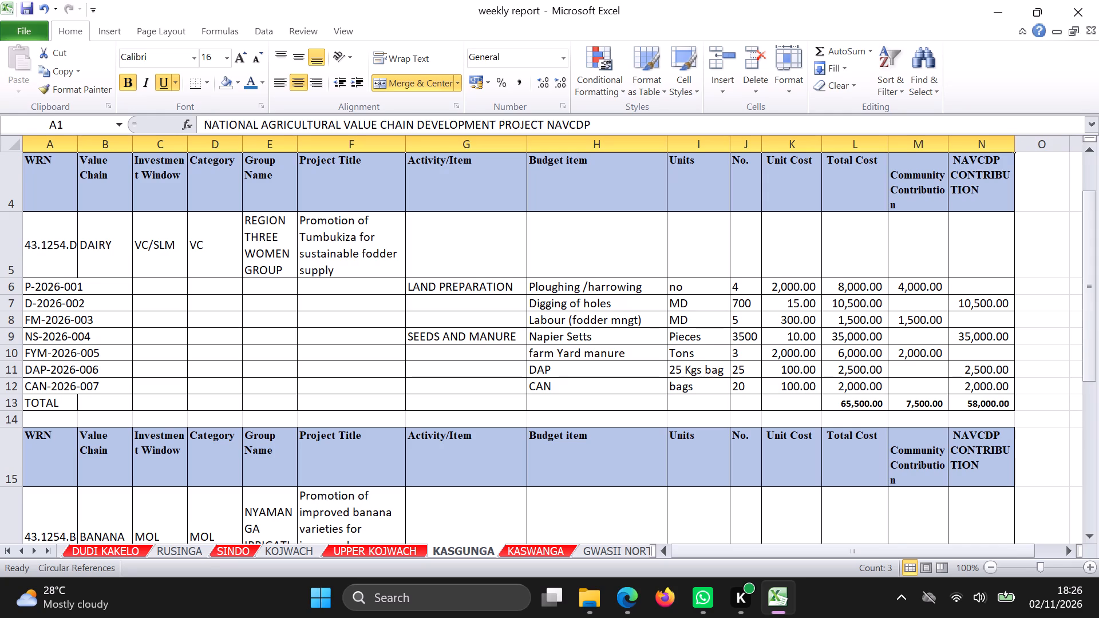
left_click_drag(39, 398, 752, 400)
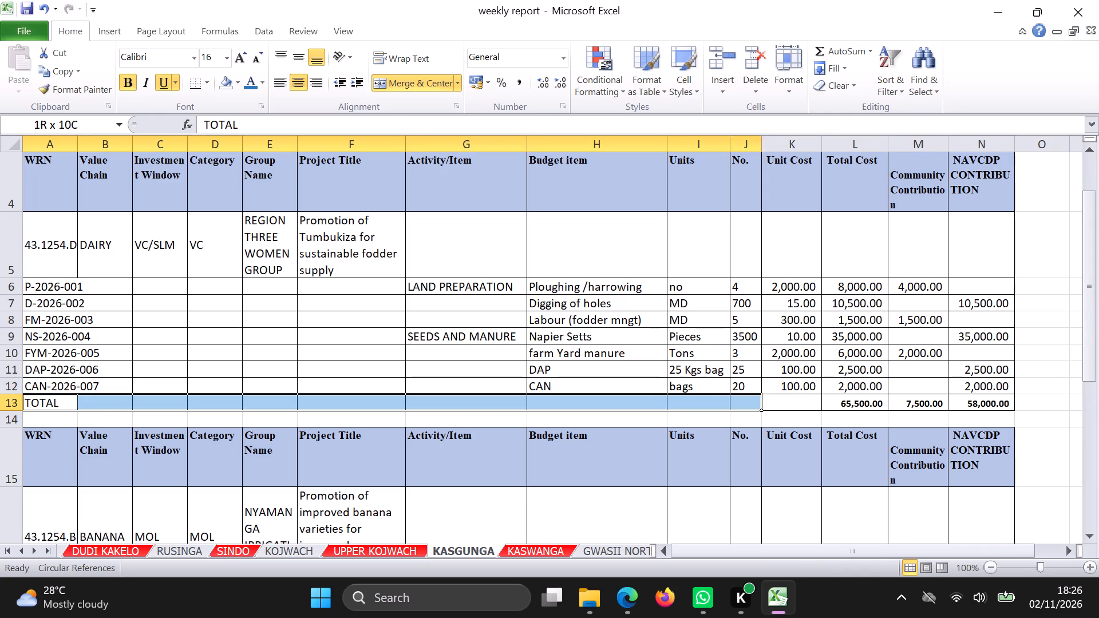
left_click_drag(752, 400, 1000, 408)
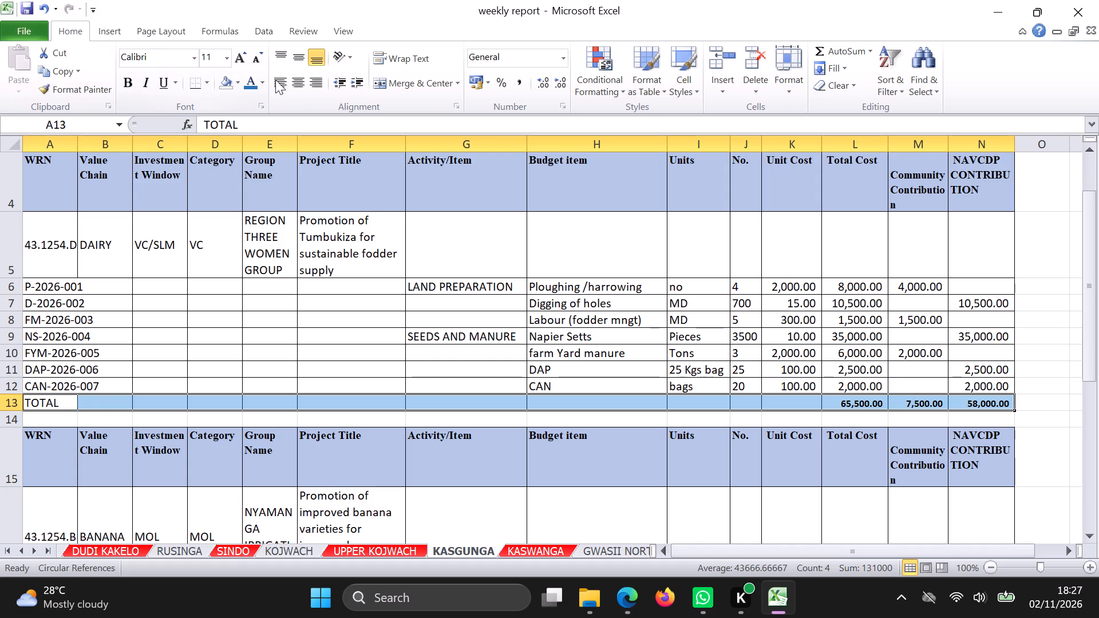
left_click(207, 76)
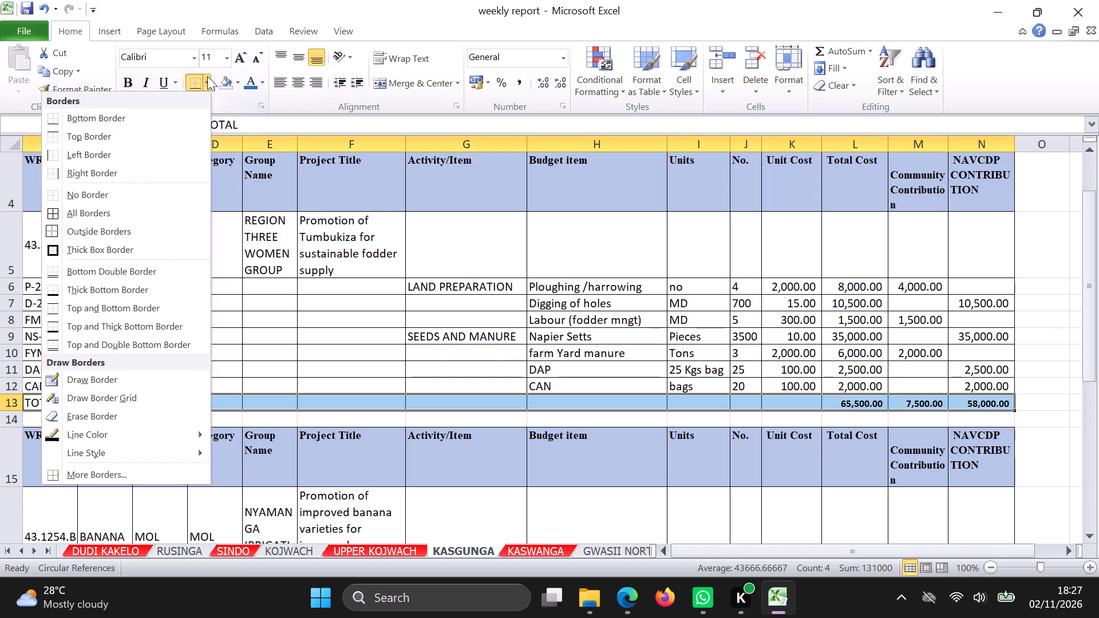
left_click(211, 82)
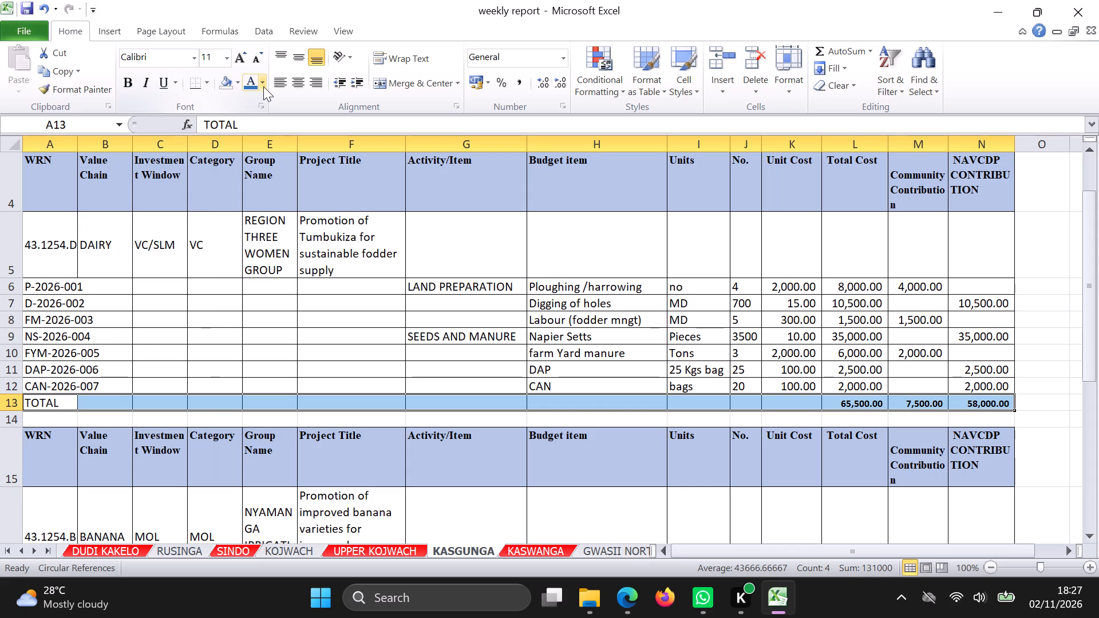
left_click(238, 80)
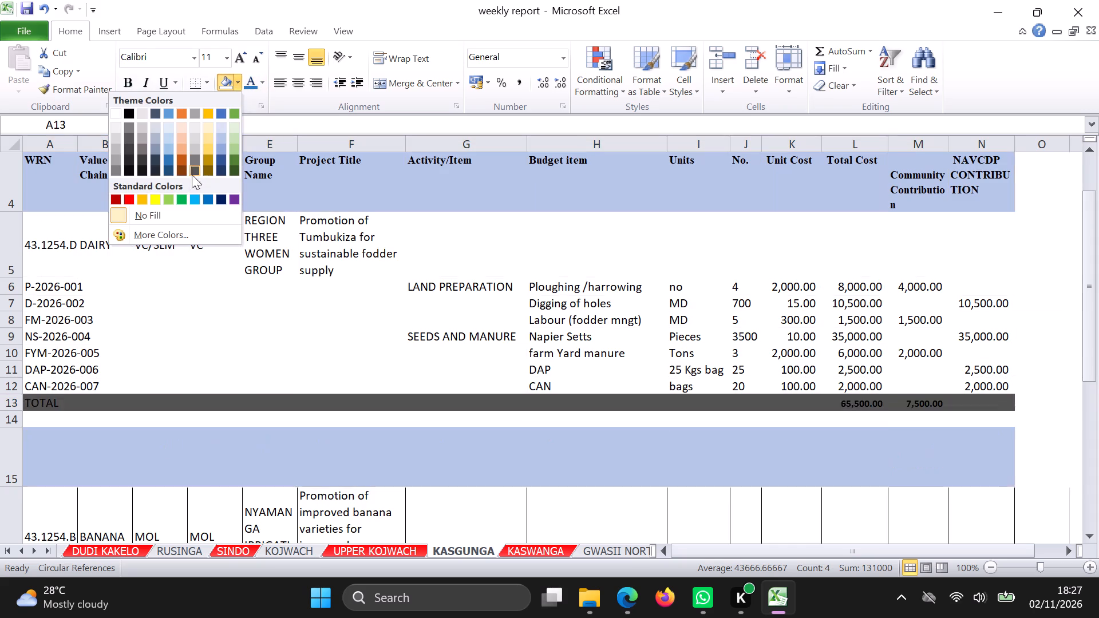
left_click(171, 196)
Fill the KASGUNGA banana project's TOTAL row, A33 to N33, with light green.
scroll(193, 262, "down", 4)
scroll(234, 394, "down", 2)
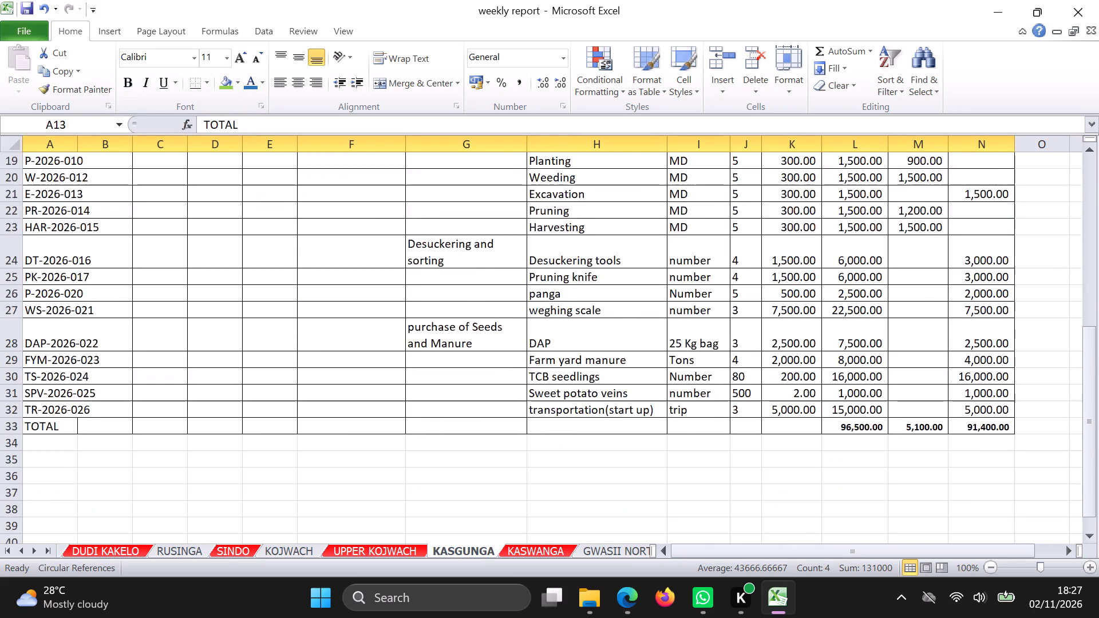
scroll(234, 394, "down", 3)
scroll(167, 319, "up", 2)
left_click_drag(61, 308, 211, 315)
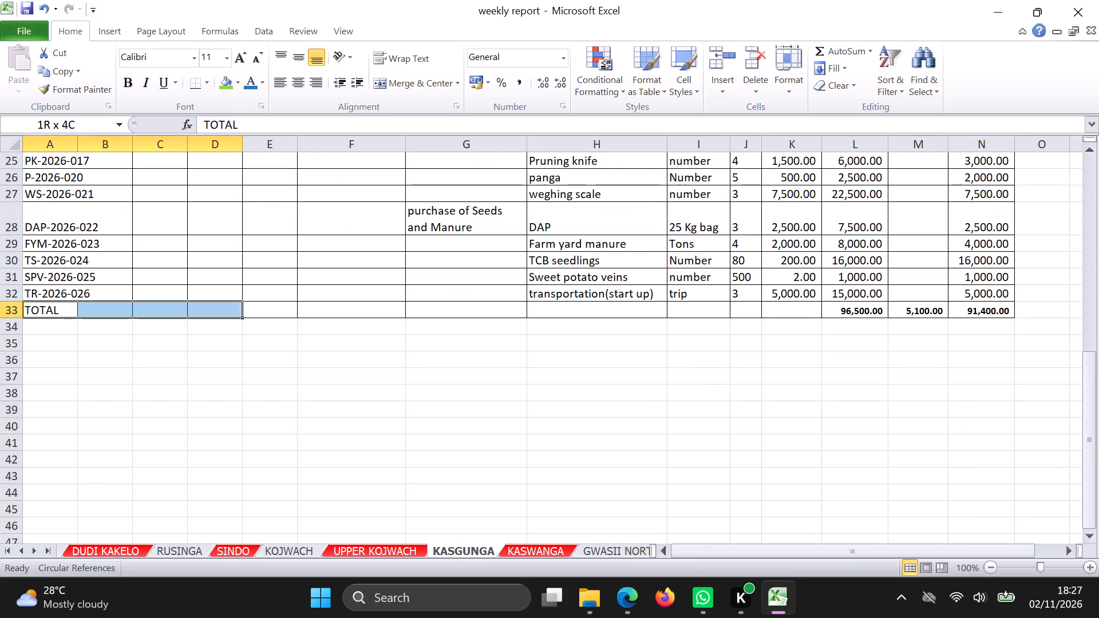
left_click_drag(211, 315, 971, 312)
left_click(225, 82)
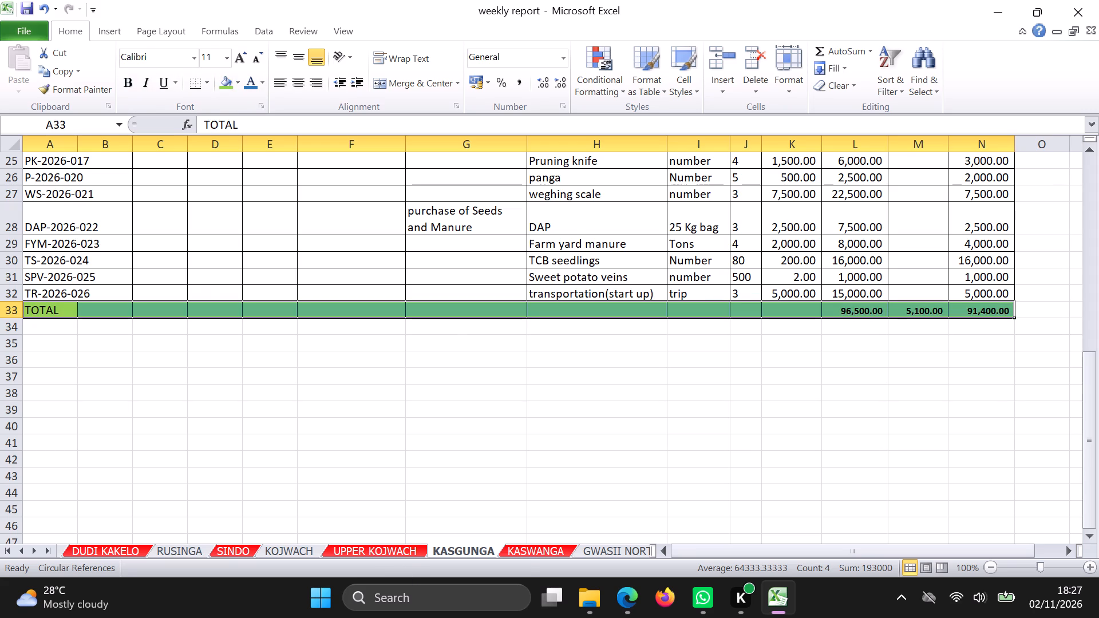
On the KASWANGA sheet, fill the dairy project's TOTAL row, A13 to N13, with light green.
left_click(525, 553)
scroll(354, 330, "up", 5)
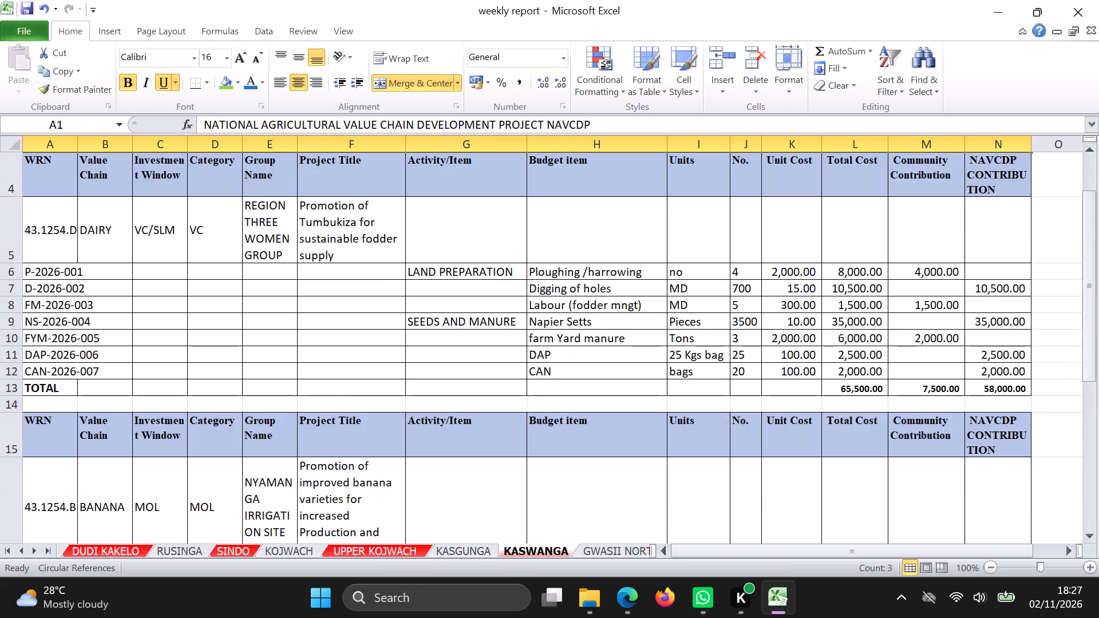
left_click_drag(43, 389, 753, 417)
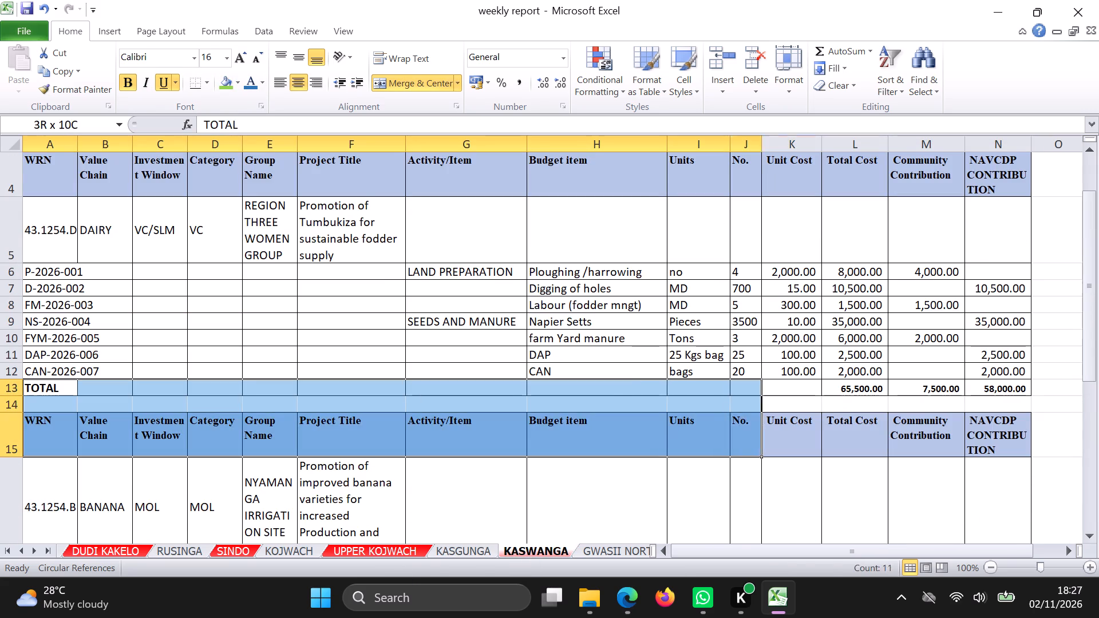
left_click_drag(753, 417, 989, 387)
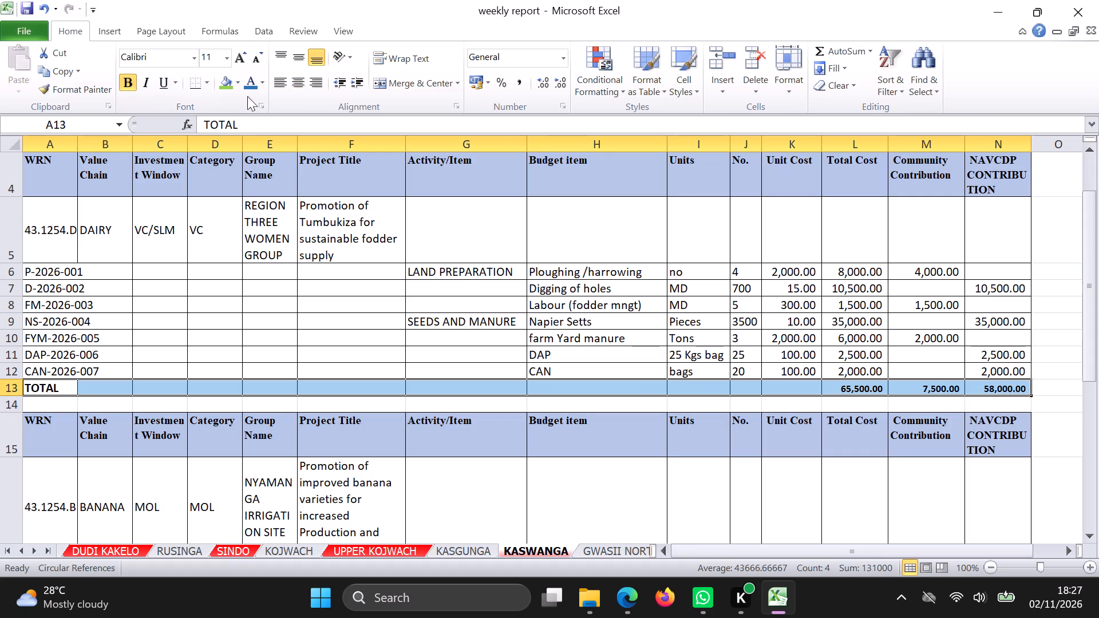
left_click(227, 76)
Fill the KASWANGA banana project's TOTAL row, A33 to N33, with light green.
scroll(212, 403, "down", 5)
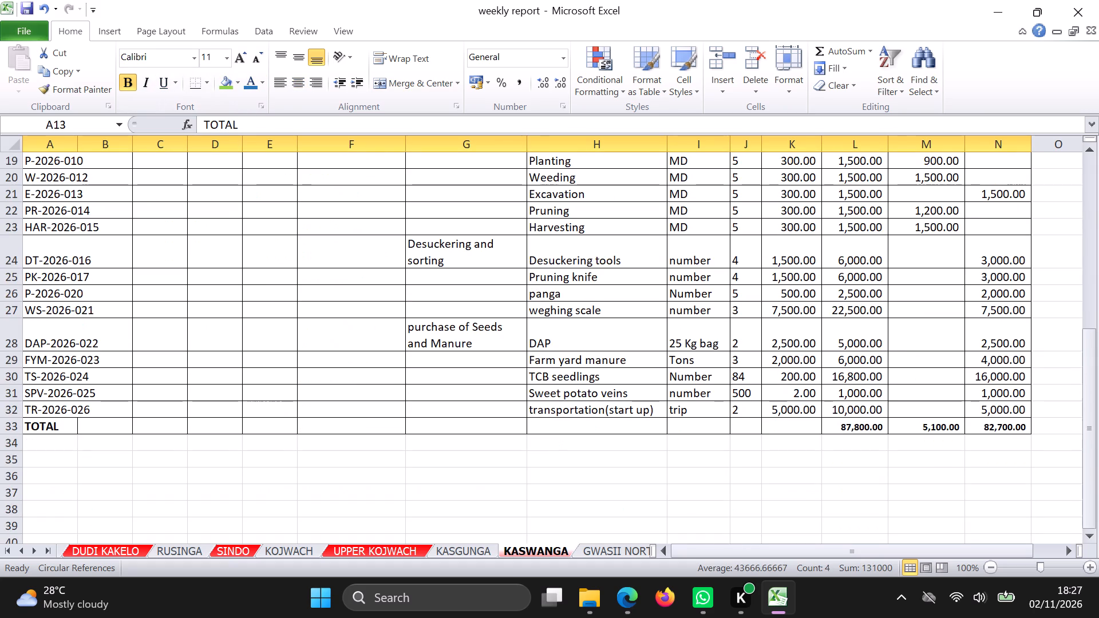
left_click_drag(58, 425, 714, 434)
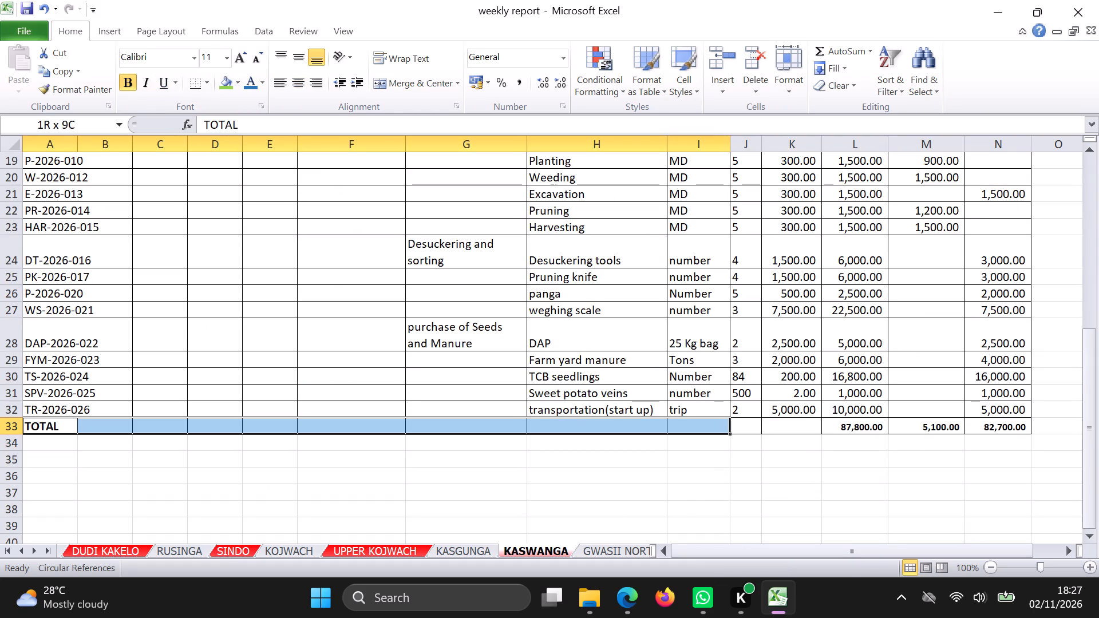
left_click_drag(714, 434, 980, 425)
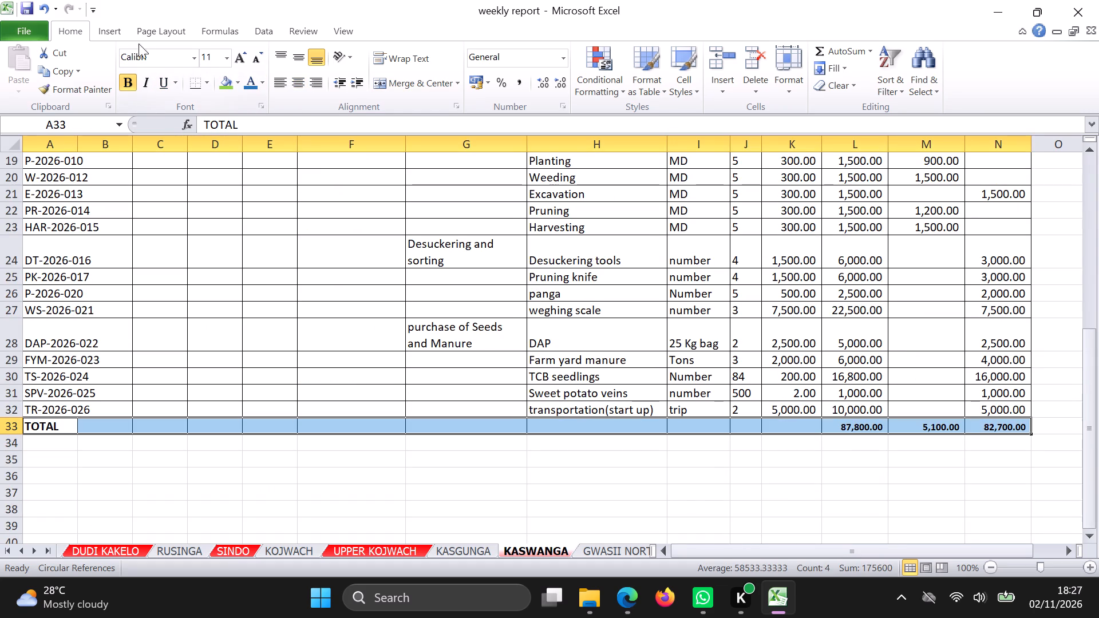
left_click(226, 79)
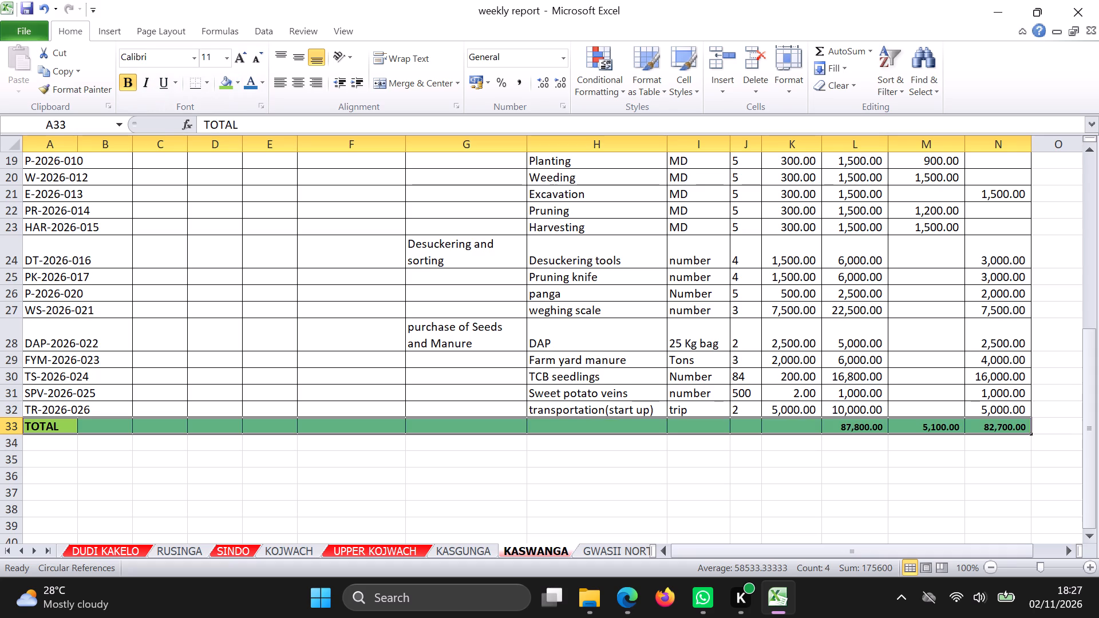
Save the weekly report workbook.
left_click(27, 5)
scroll(209, 397, "down", 3)
scroll(218, 405, "up", 7)
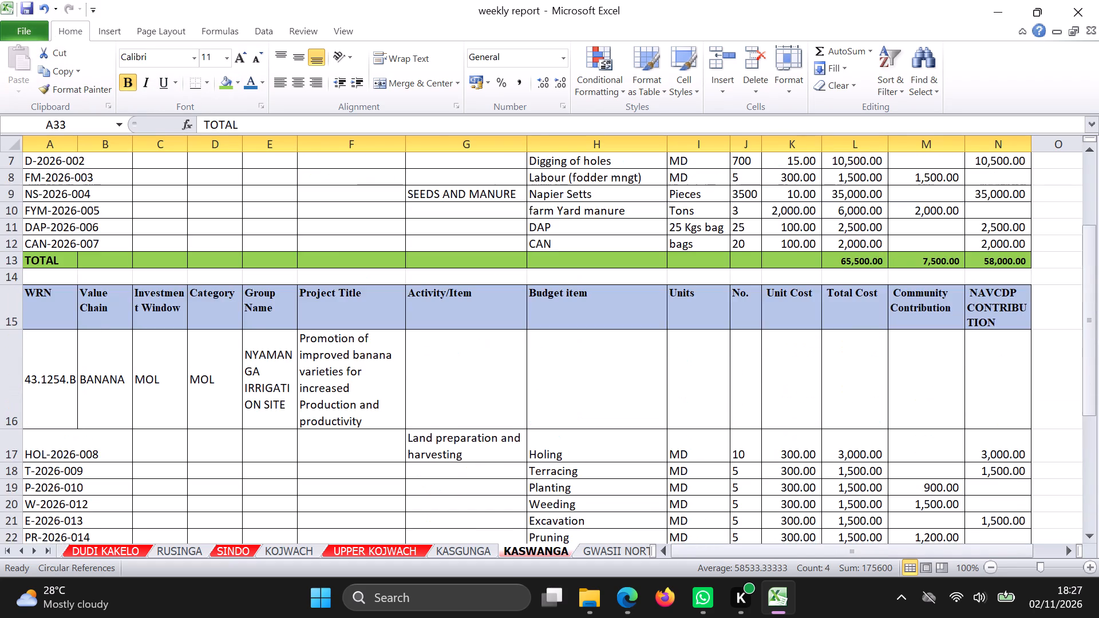
scroll(219, 397, "down", 6)
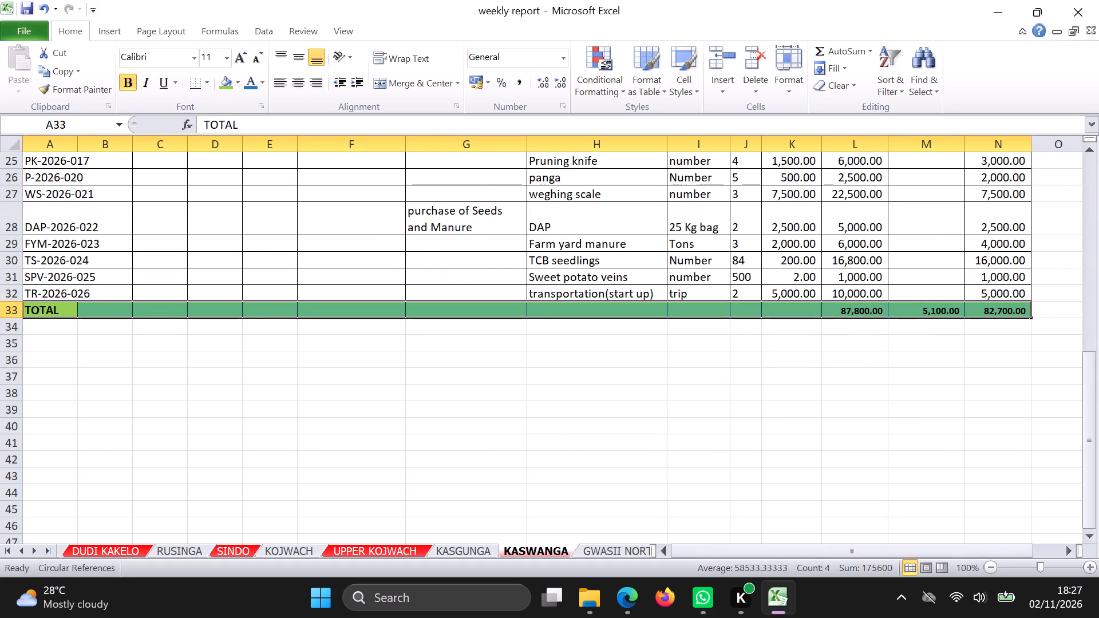
On the GWASII NORTH sheet, fill the cotton project's TOTAL row, A26 to N26, with light green.
left_click(610, 554)
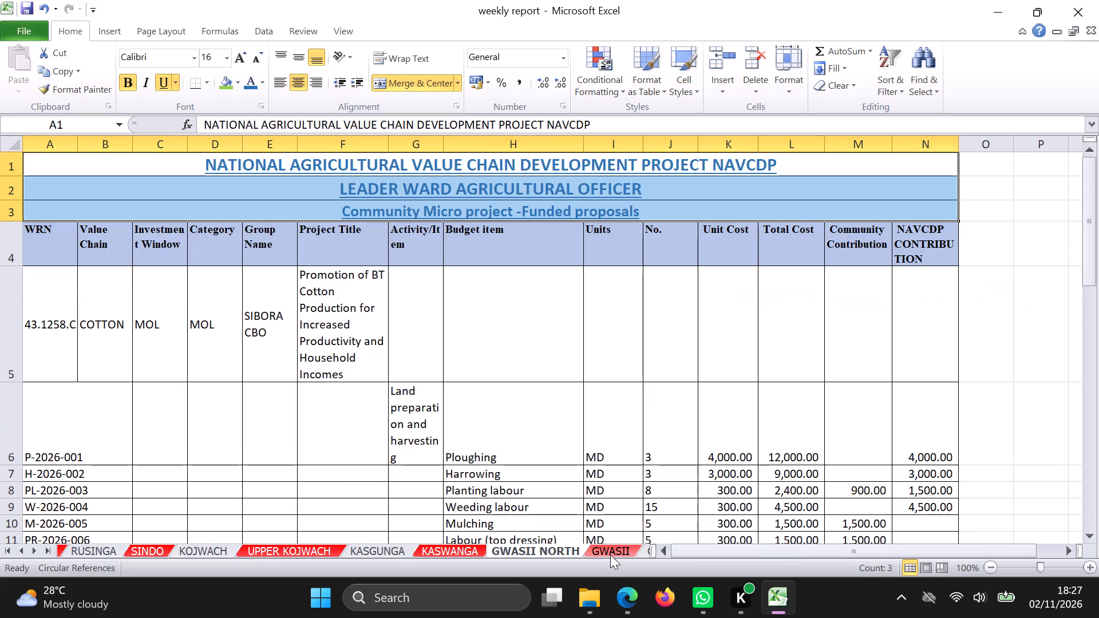
scroll(346, 343, "down", 4)
scroll(200, 354, "down", 2)
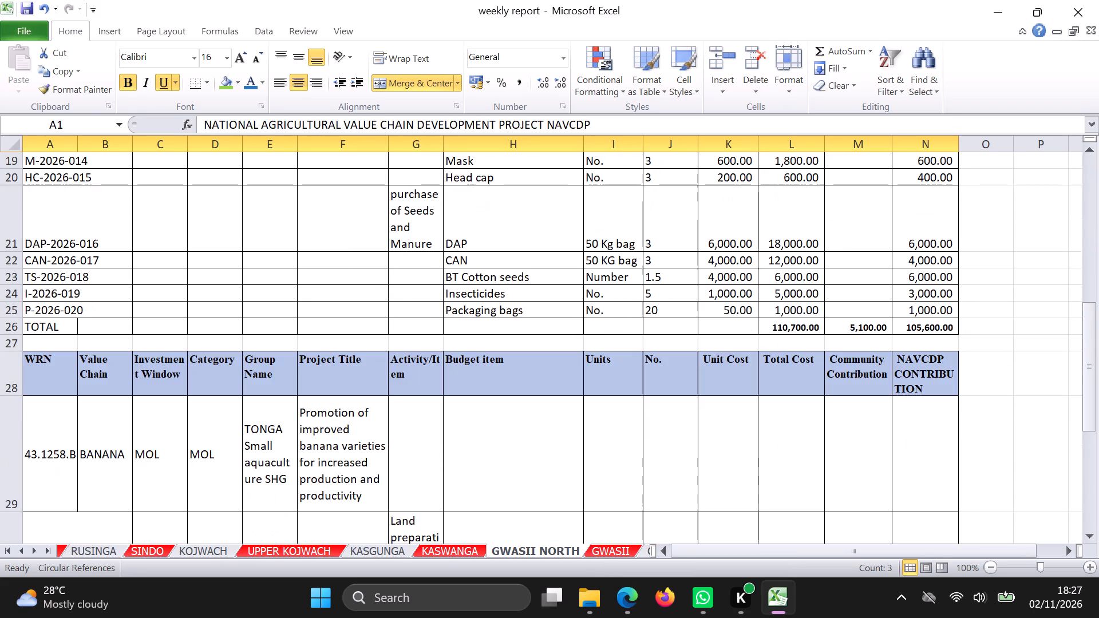
left_click_drag(54, 321, 530, 356)
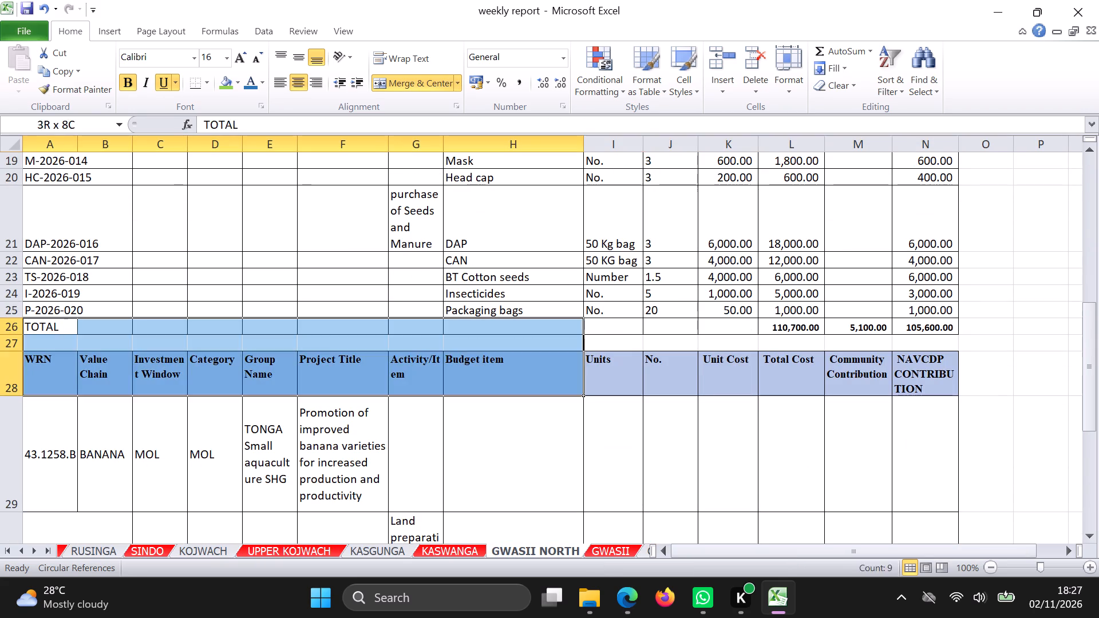
left_click_drag(530, 356, 915, 326)
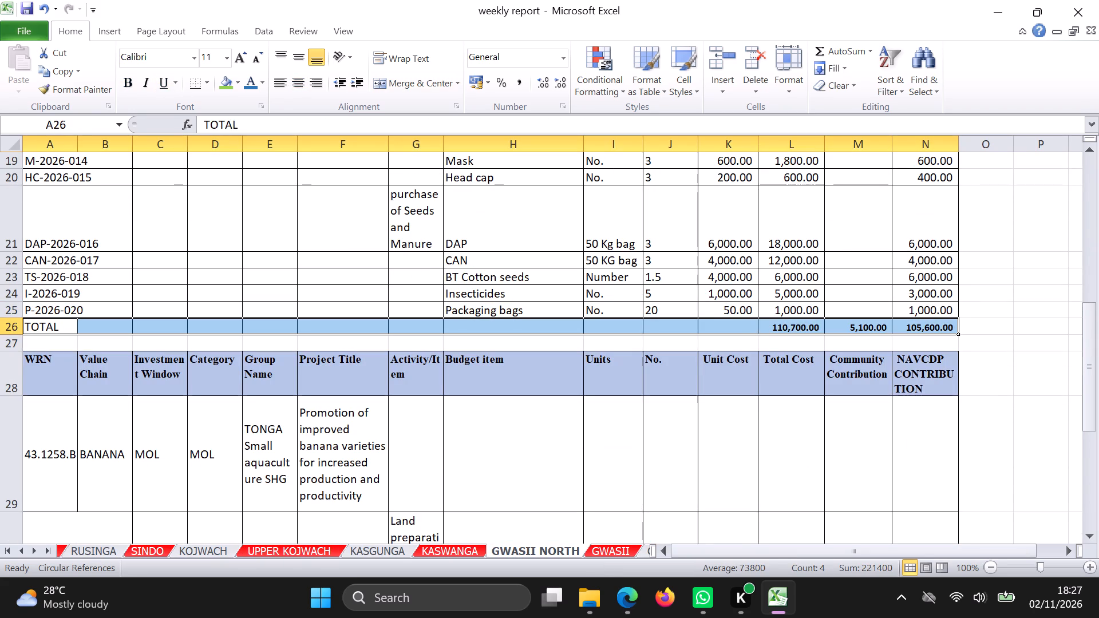
left_click(219, 83)
Fill the GWASII NORTH banana project's TOTAL row, A46 to N46, with light green.
scroll(226, 230, "down", 5)
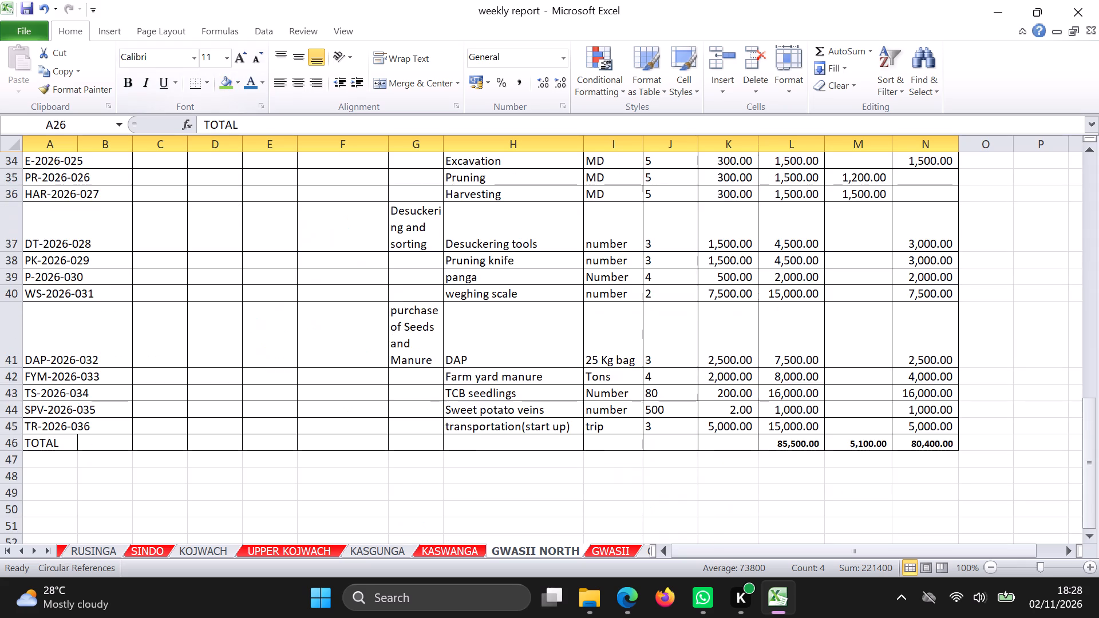
scroll(128, 389, "down", 2)
left_click_drag(46, 315, 139, 314)
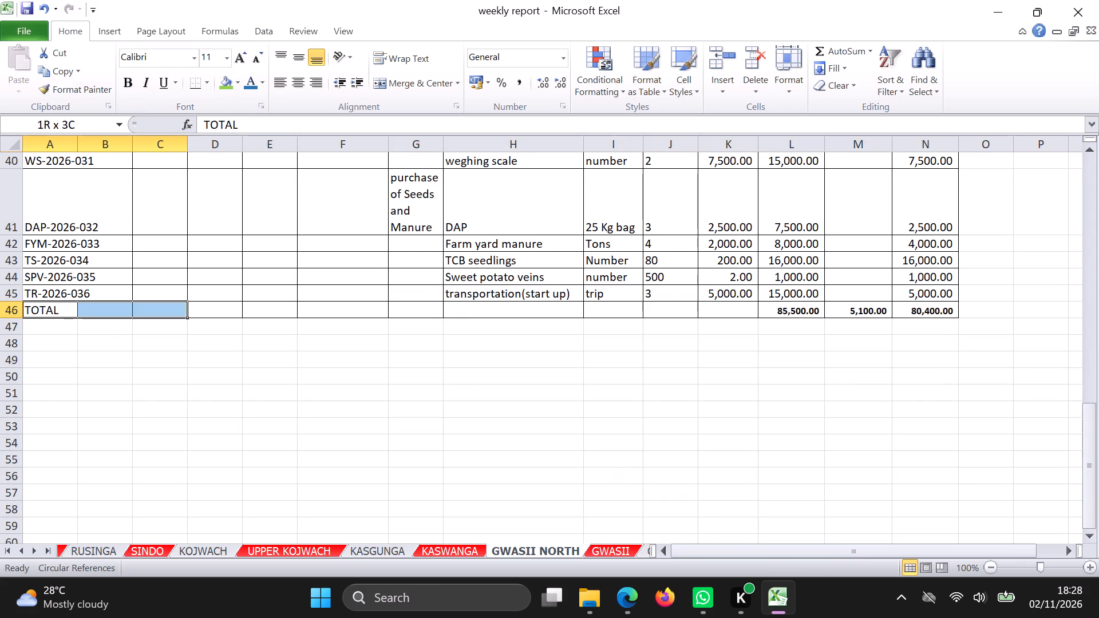
left_click_drag(139, 314, 950, 311)
left_click(224, 81)
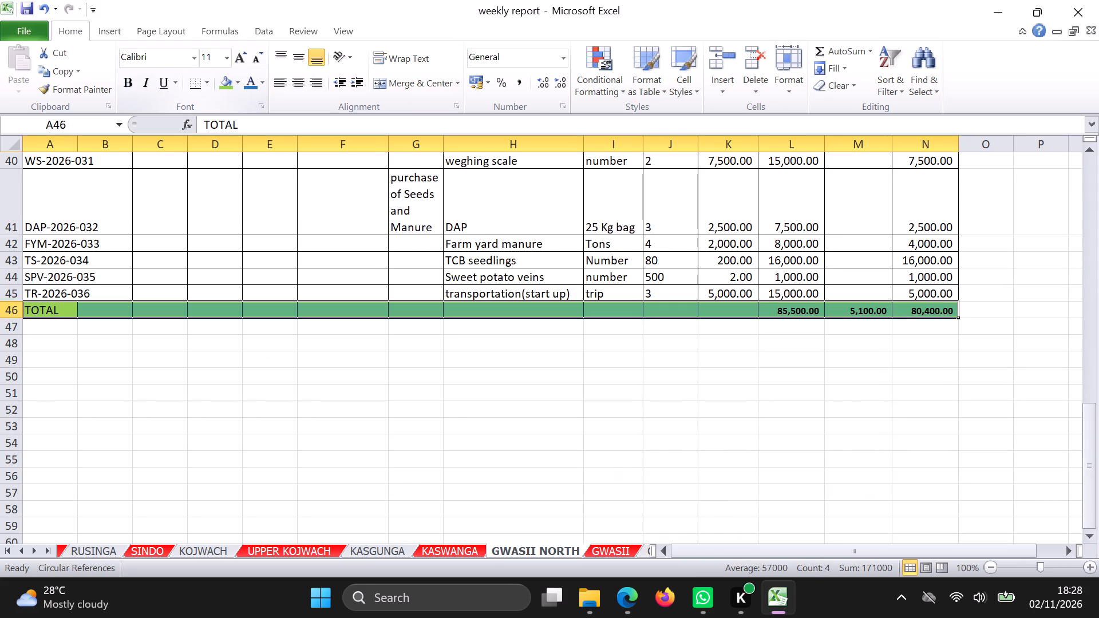
scroll(252, 276, "down", 4)
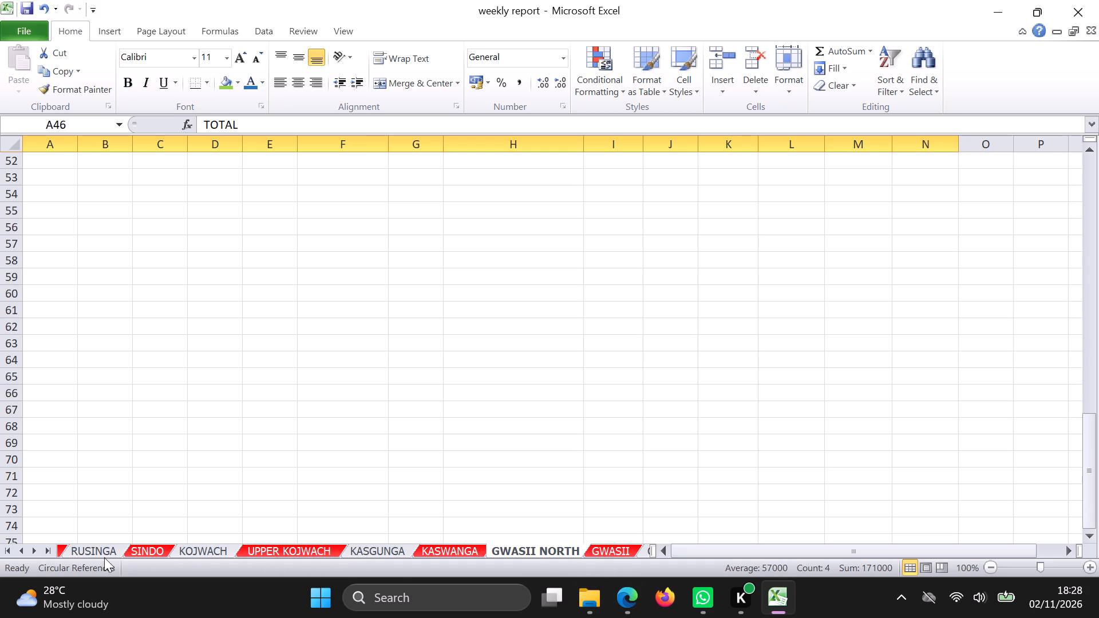
On the GWASII sheet, fill only the cotton project's TOTAL row, A26 to N26, with light green.
left_click(606, 547)
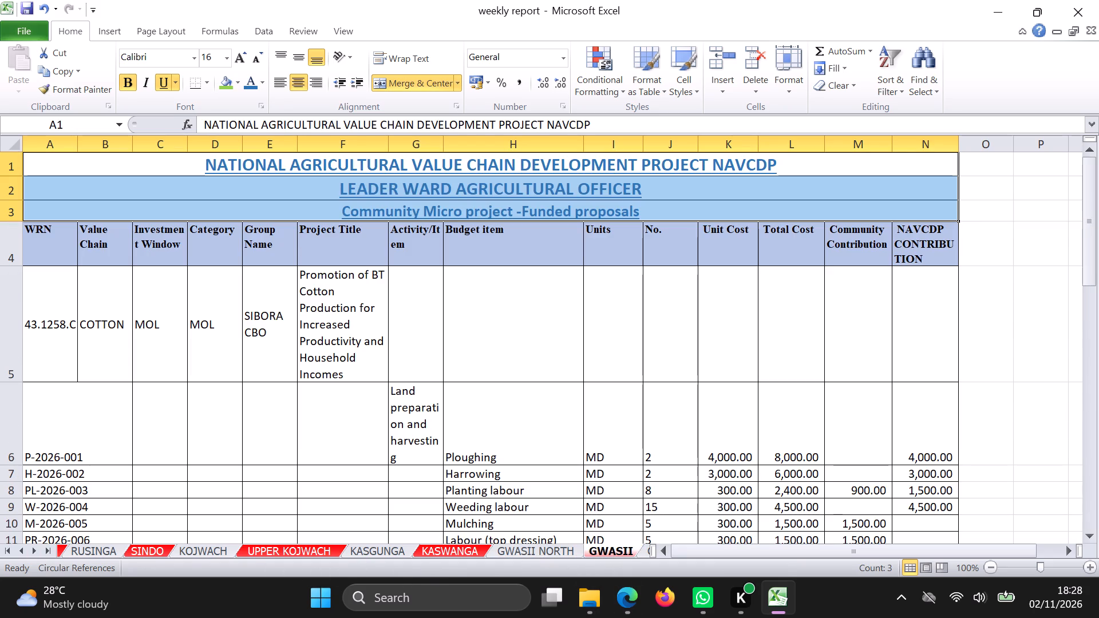
scroll(247, 405, "down", 4)
scroll(187, 391, "down", 3)
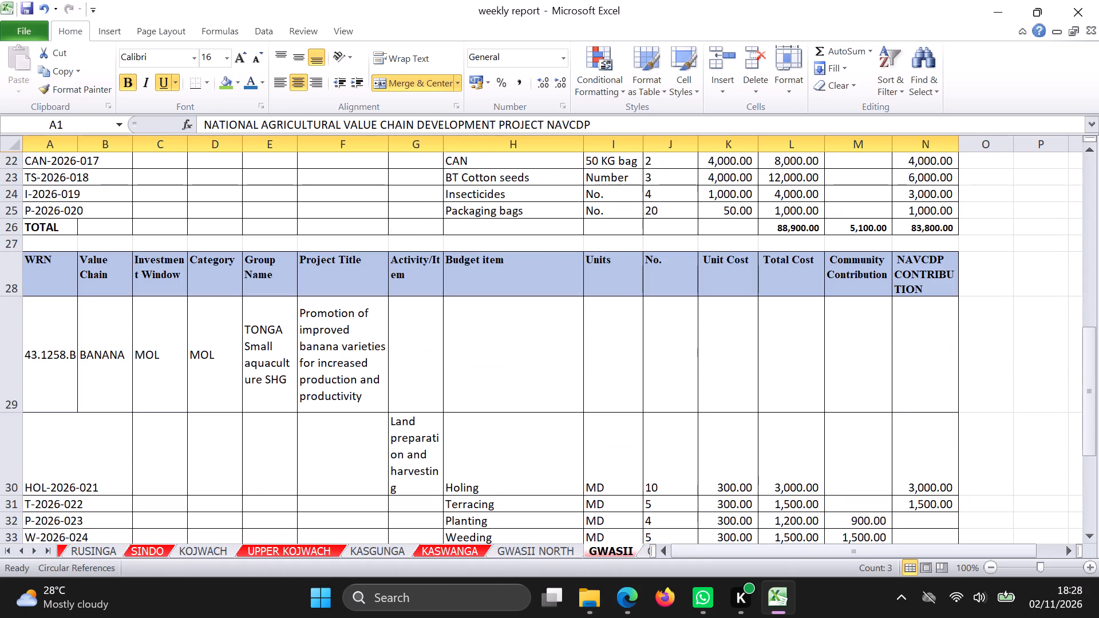
scroll(131, 309, "up", 1)
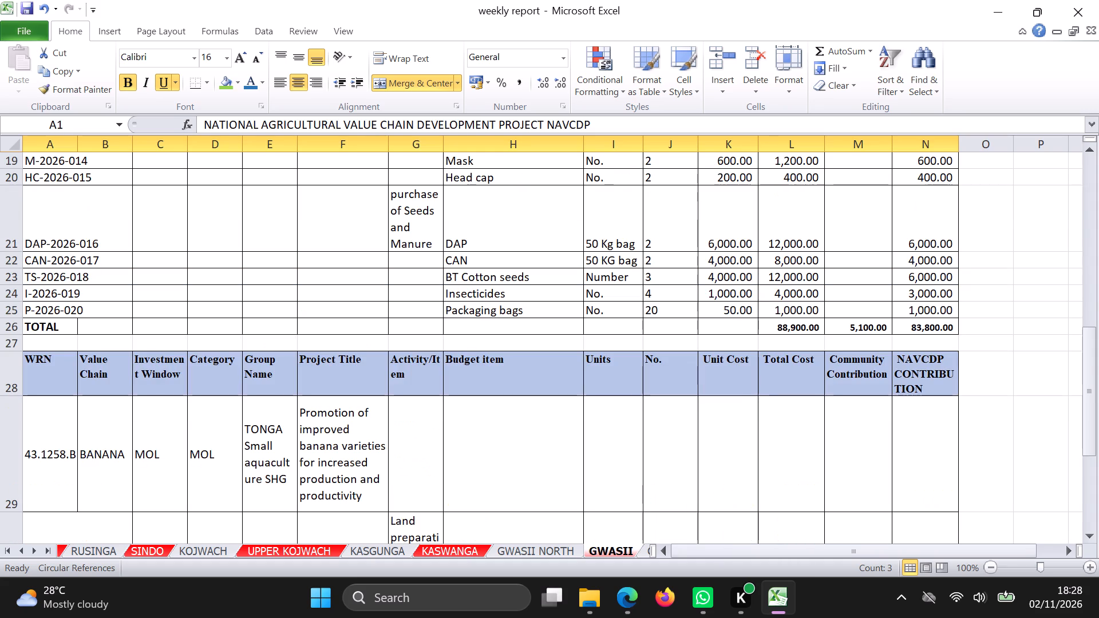
left_click_drag(58, 327, 722, 328)
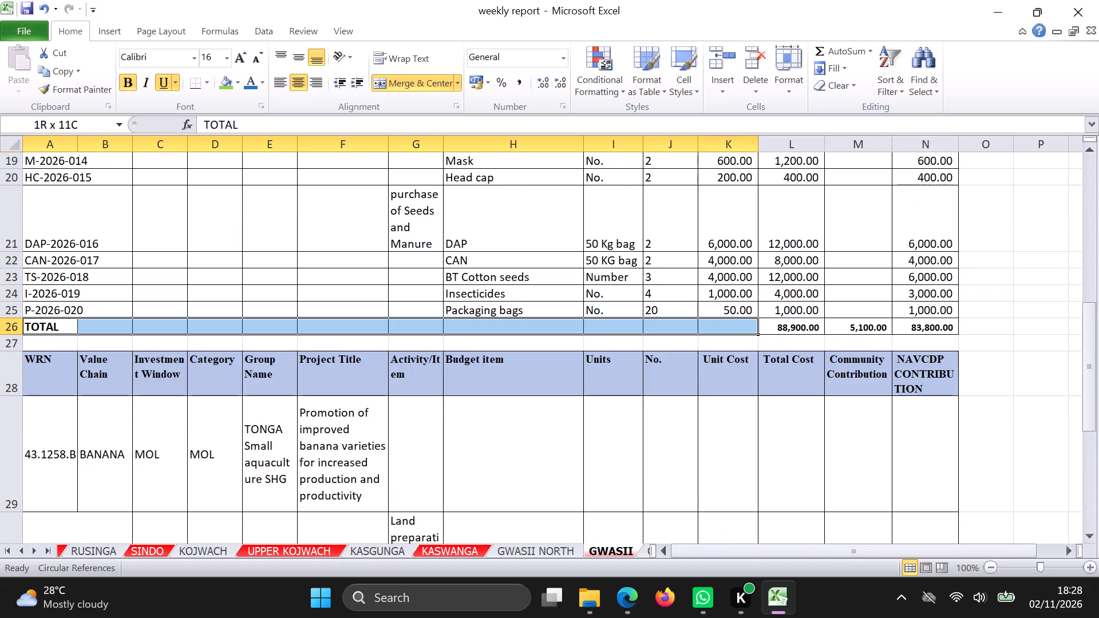
left_click_drag(722, 328, 927, 335)
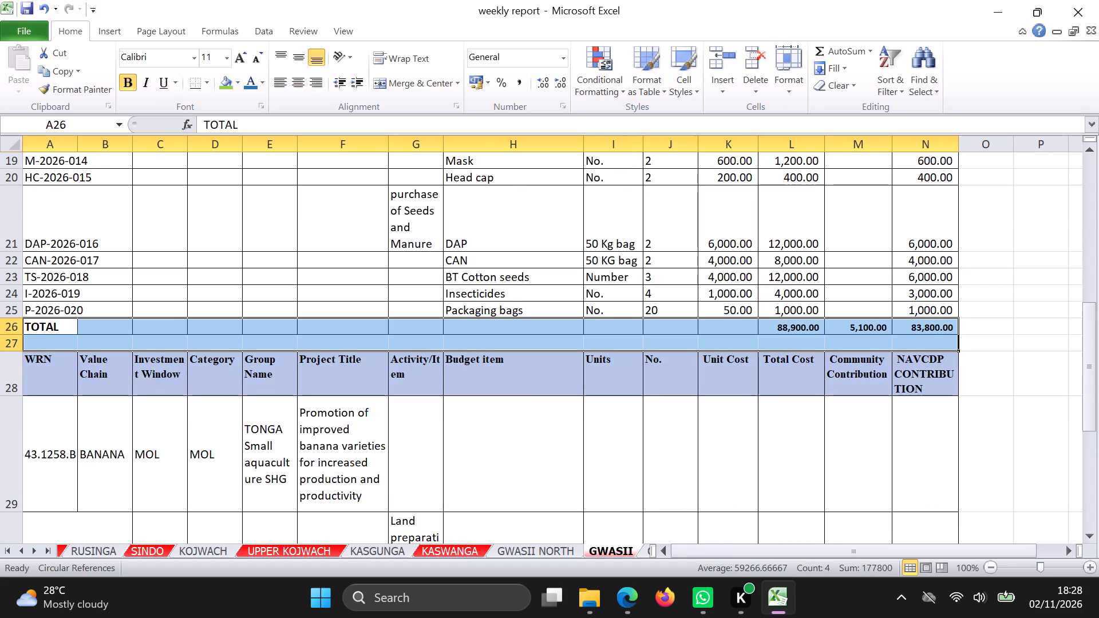
left_click(36, 322)
left_click_drag(36, 322, 206, 313)
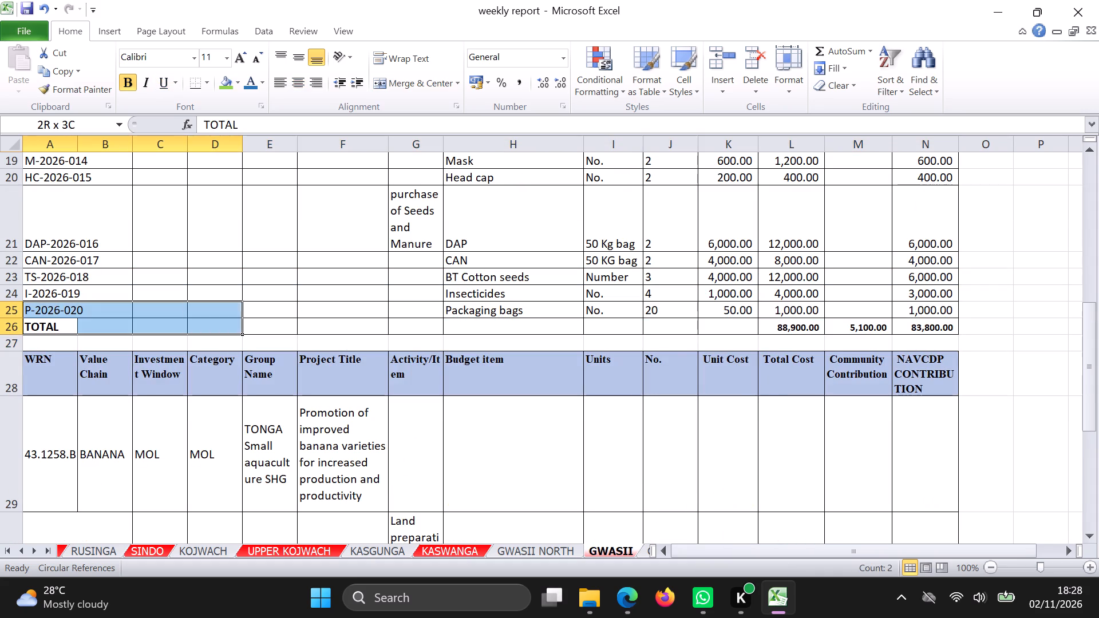
left_click_drag(206, 313, 916, 330)
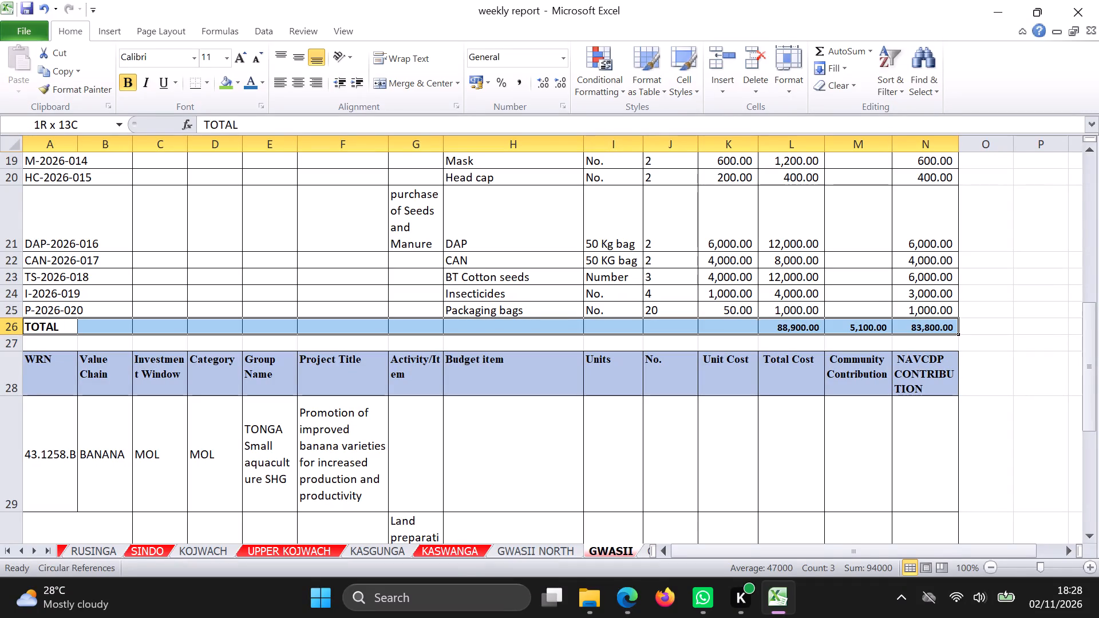
left_click_drag(916, 330, 918, 330)
left_click(227, 83)
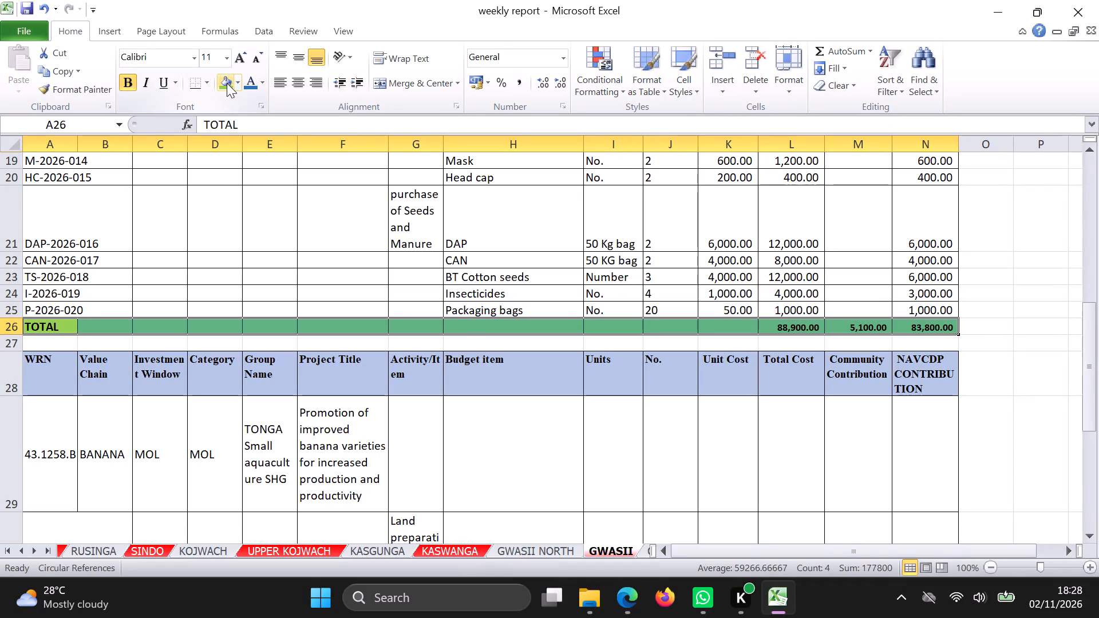
Fill the GWASII banana project's TOTAL row, A46 to N46, with light green.
scroll(188, 330, "down", 1)
scroll(115, 494, "down", 4)
scroll(174, 339, "up", 3)
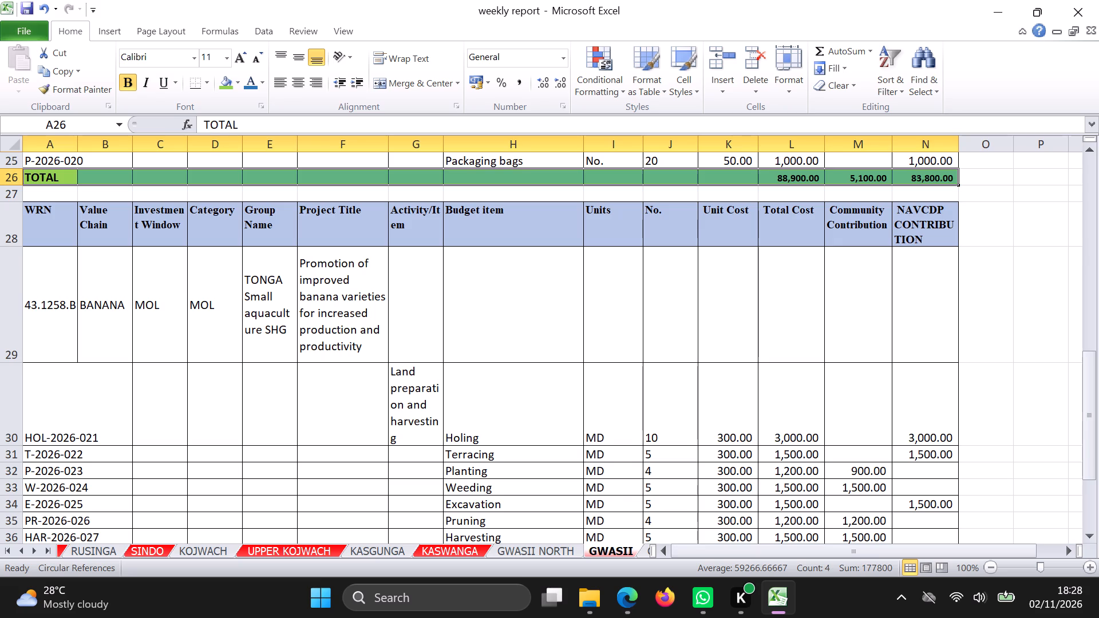
scroll(384, 344, "down", 4)
scroll(384, 344, "up", 1)
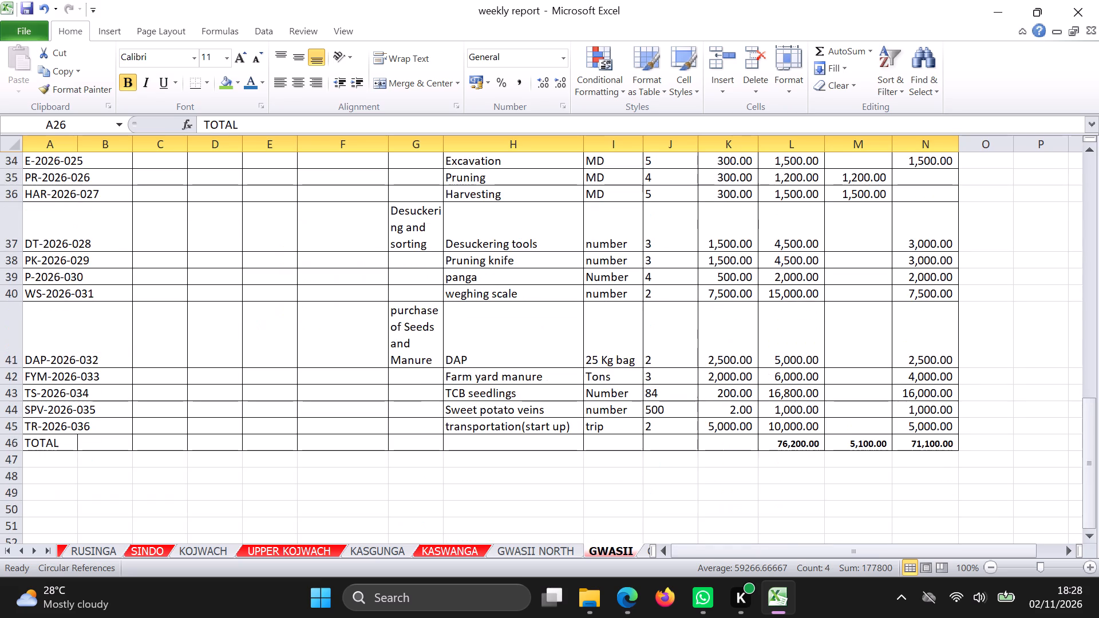
scroll(384, 344, "down", 3)
scroll(384, 344, "up", 3)
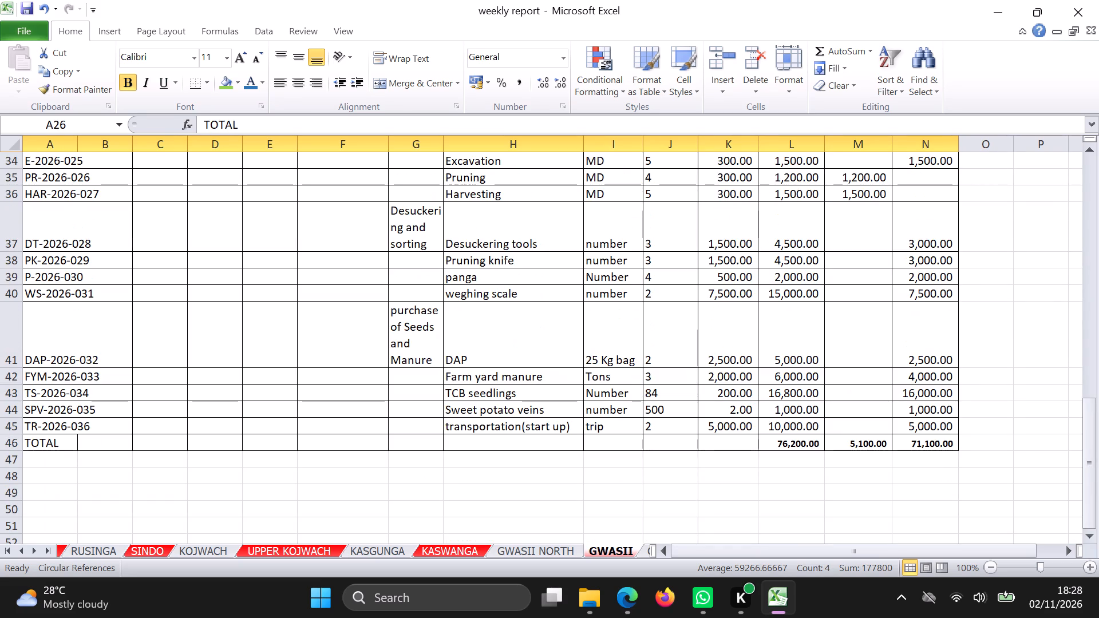
left_click_drag(41, 442, 857, 463)
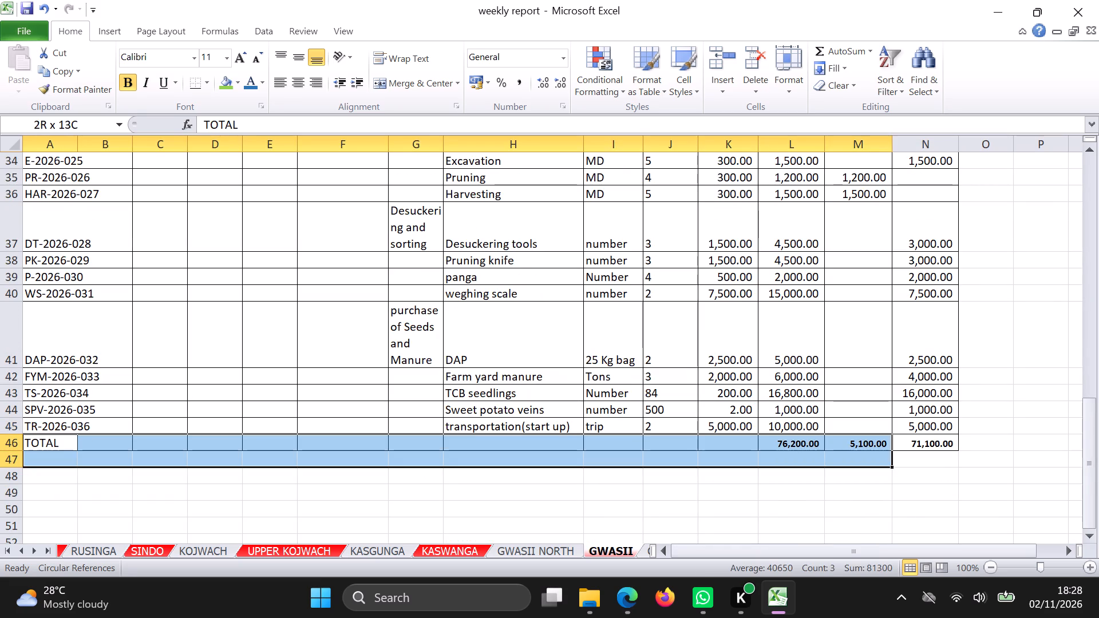
left_click_drag(857, 463, 940, 446)
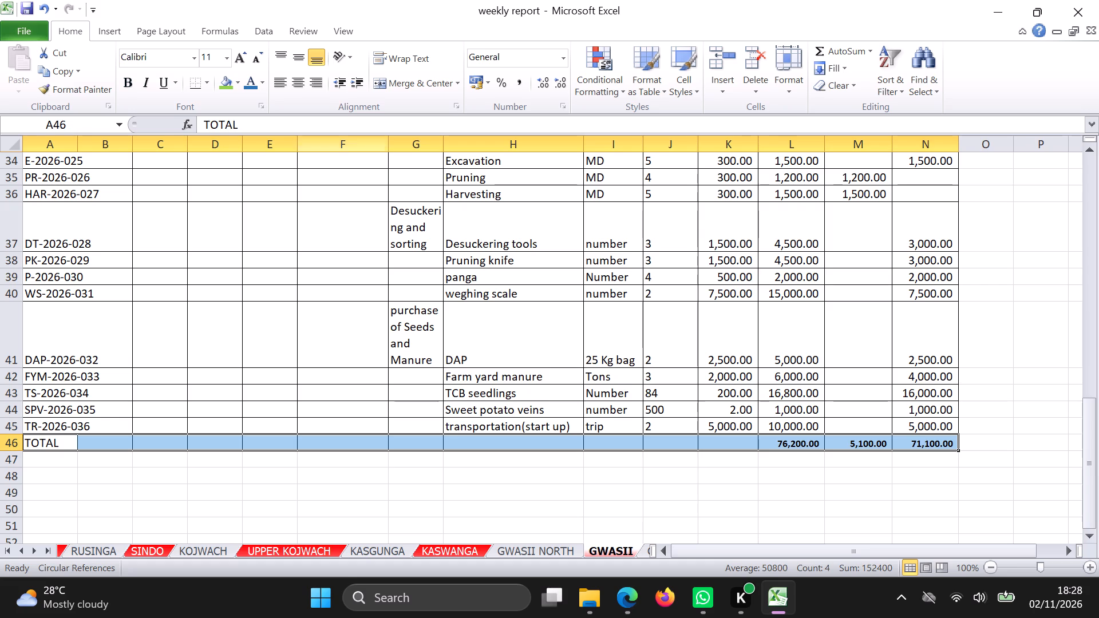
left_click(225, 84)
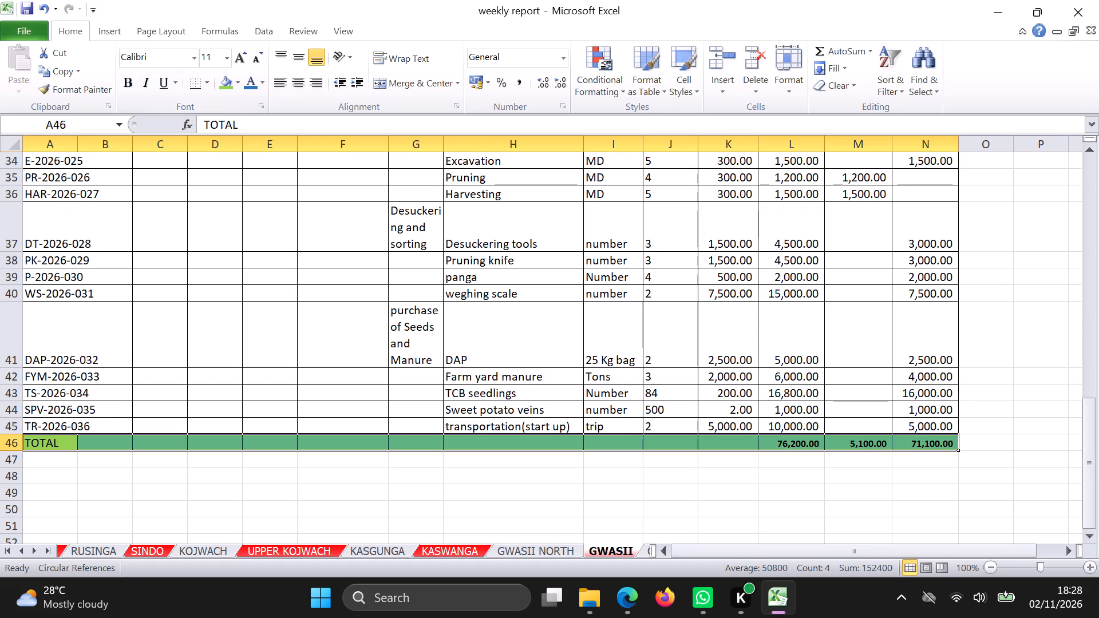
scroll(282, 373, "down", 3)
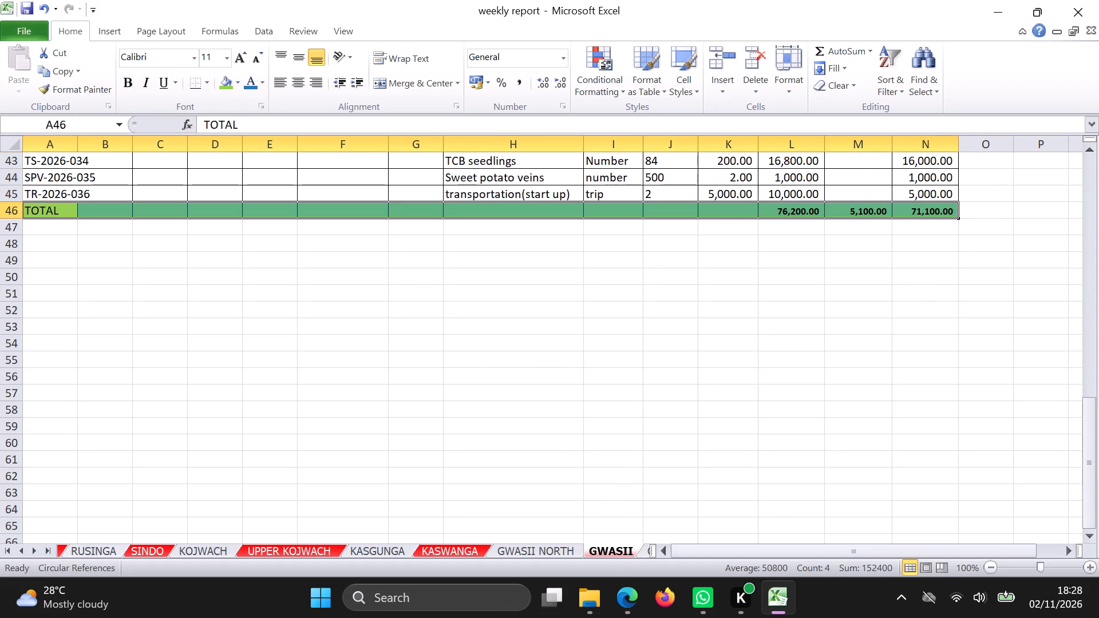
On the GWASII SOUTH sheet, fill the cotton project's TOTAL row, A26 to N26, with light green.
triple_click(31, 552)
triple_click(31, 552)
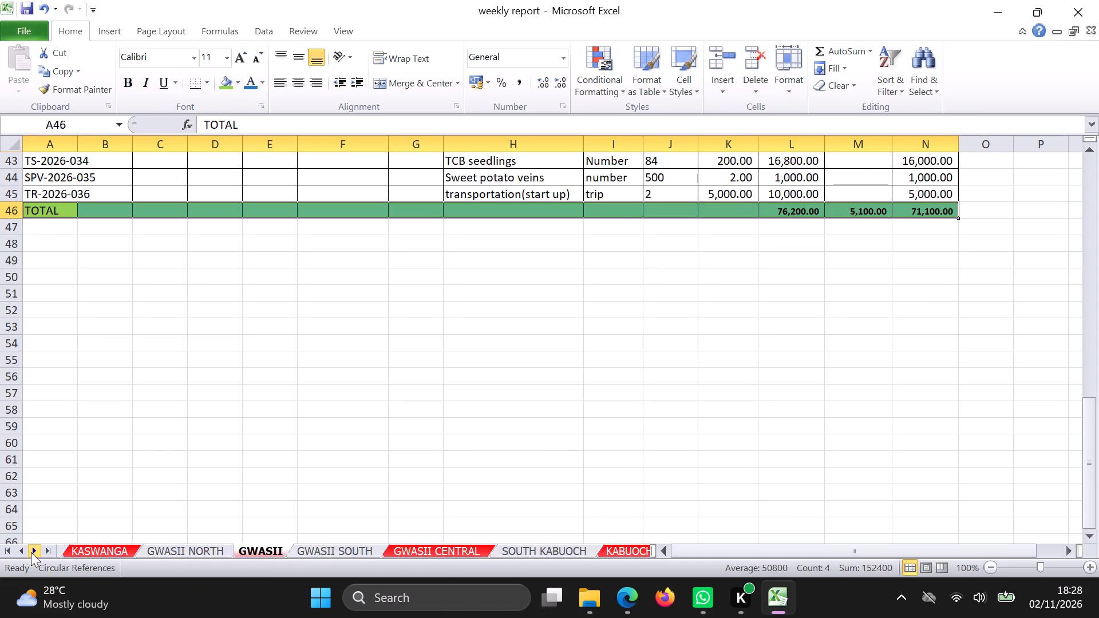
left_click(31, 552)
left_click(154, 545)
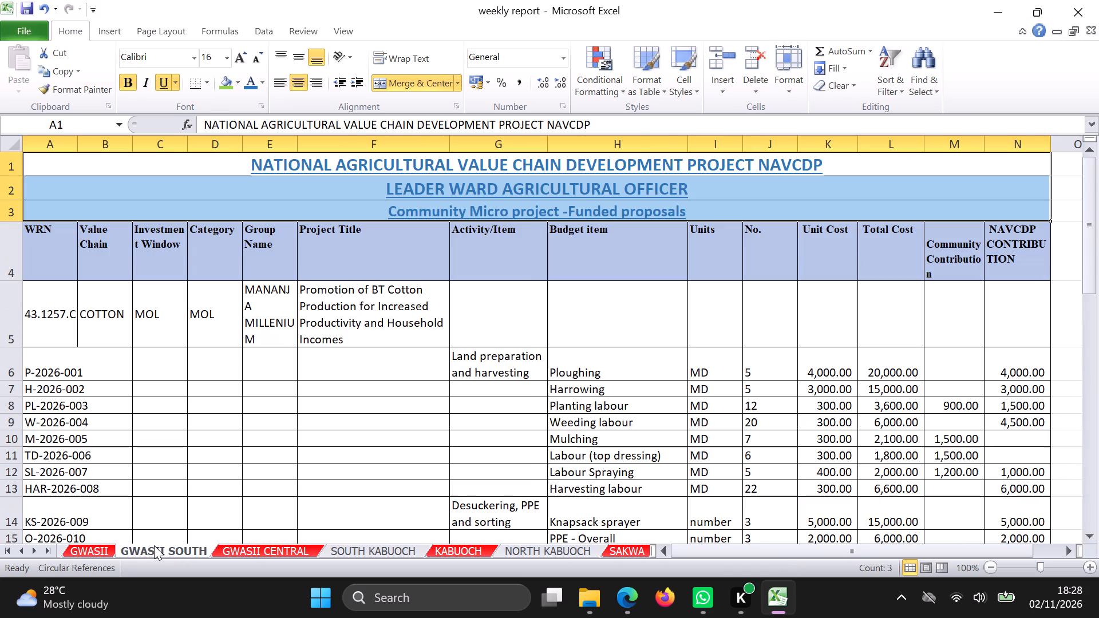
scroll(361, 435, "down", 3)
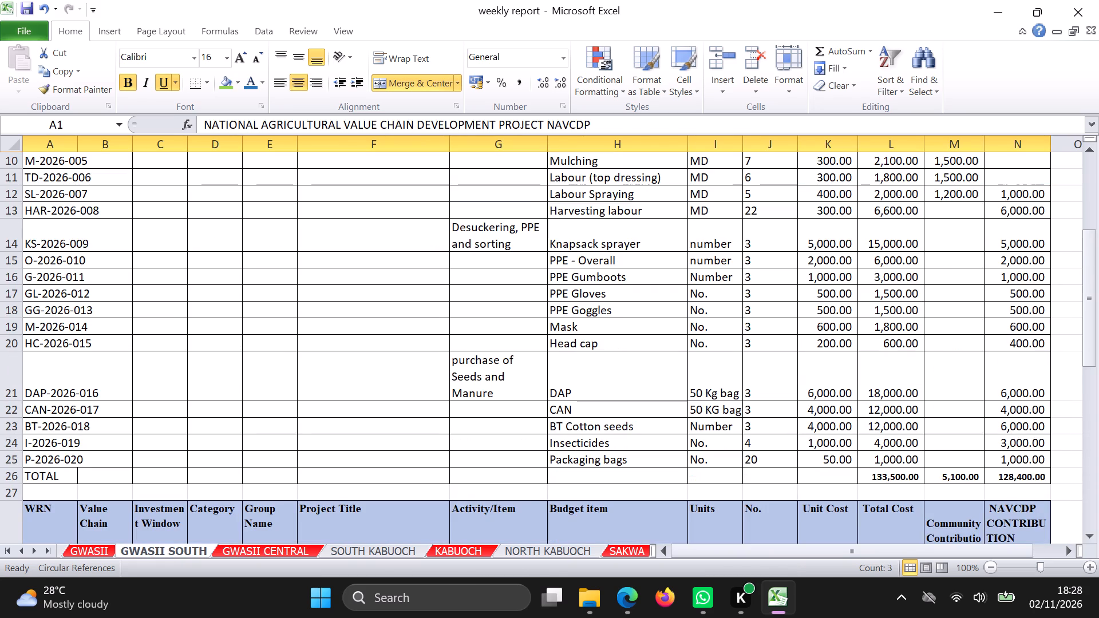
scroll(50, 384, "down", 3)
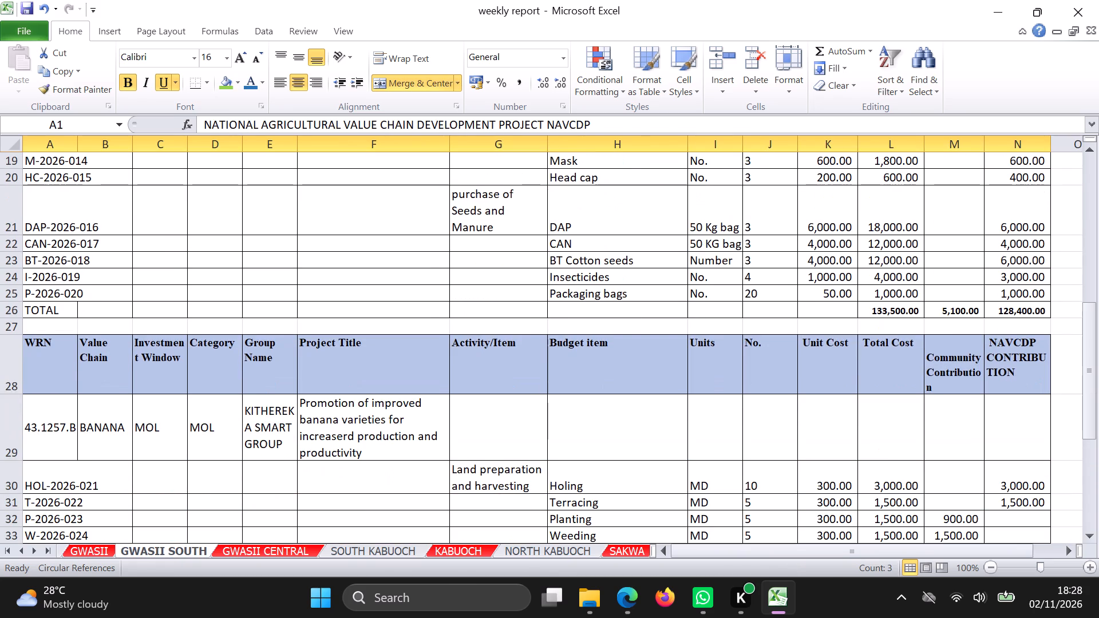
left_click_drag(38, 306, 991, 312)
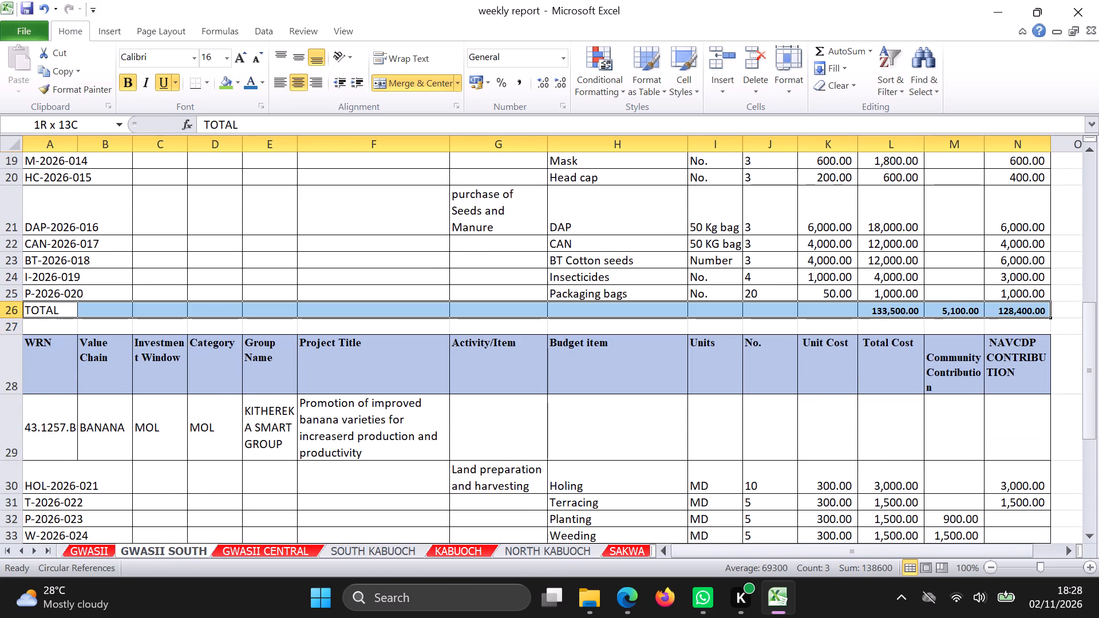
left_click_drag(991, 312, 1005, 312)
left_click(224, 81)
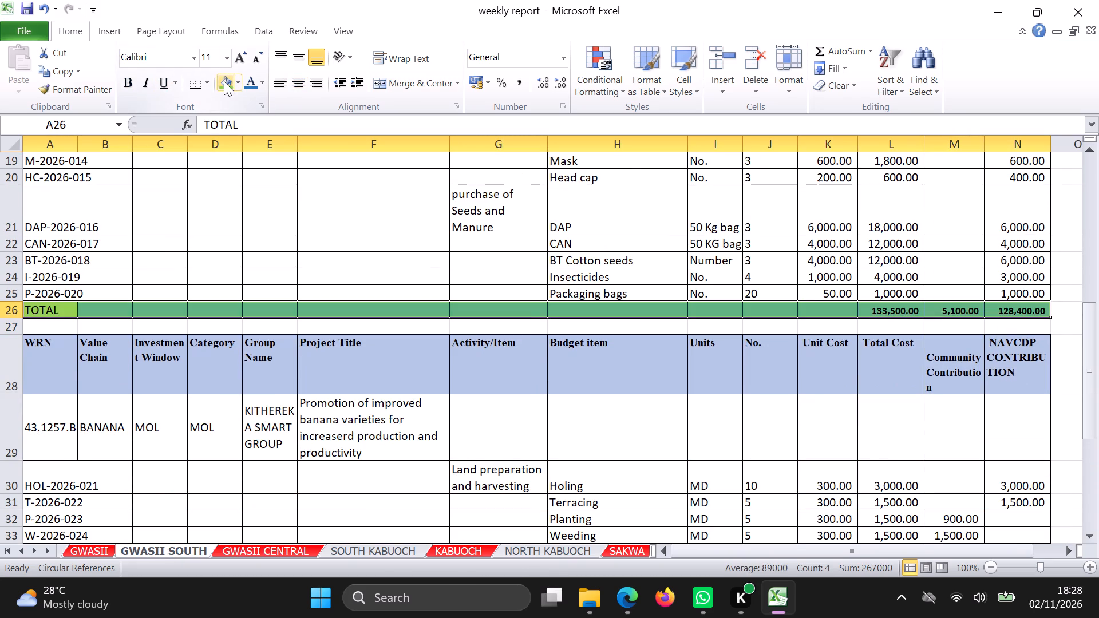
Fill the GWASII SOUTH banana project's TOTAL row, A46 to N46, with light green.
scroll(286, 307, "down", 4)
scroll(211, 385, "down", 2)
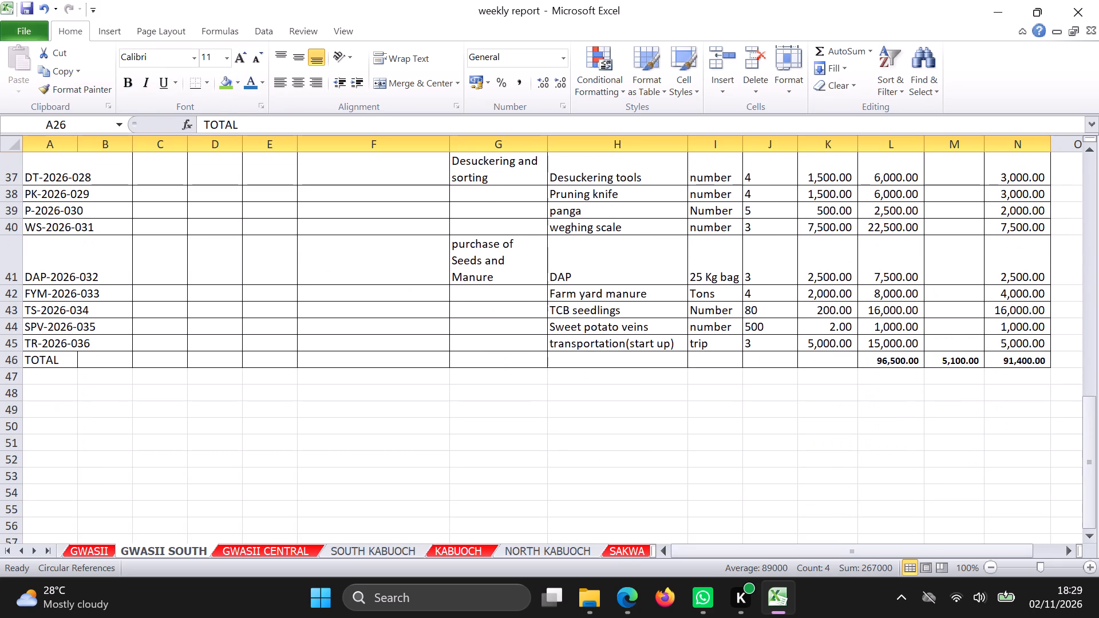
left_click_drag(49, 365, 911, 338)
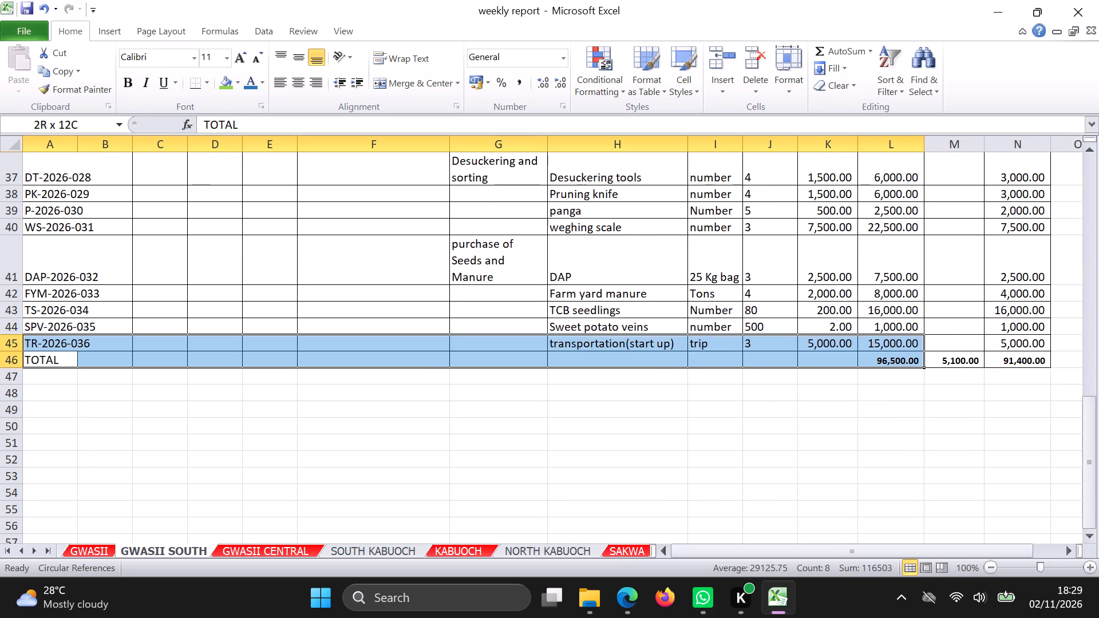
left_click_drag(911, 338, 1009, 360)
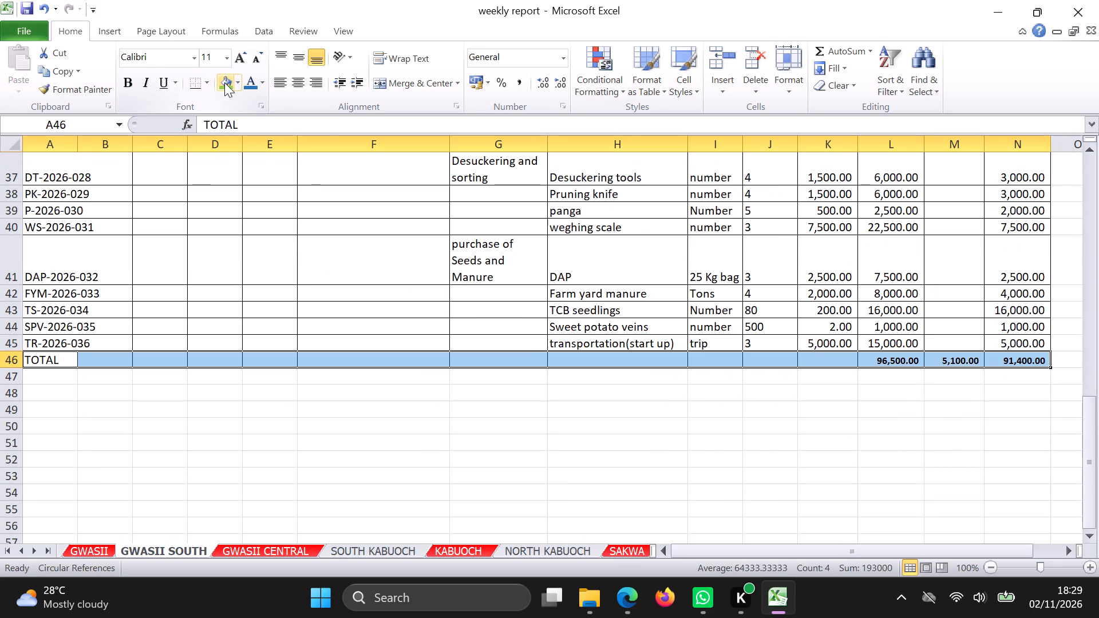
left_click(226, 82)
scroll(311, 378, "up", 5)
scroll(315, 378, "down", 6)
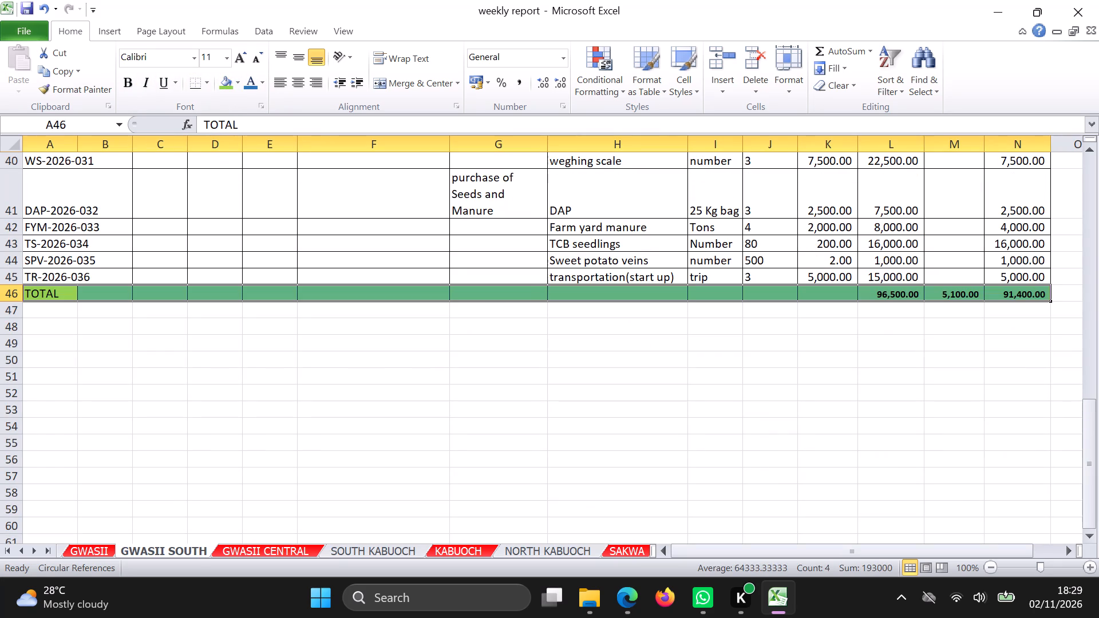
On the GWASII CENTRAL sheet, fill the cotton project's TOTAL row, A26 to N26, with light green.
left_click(252, 553)
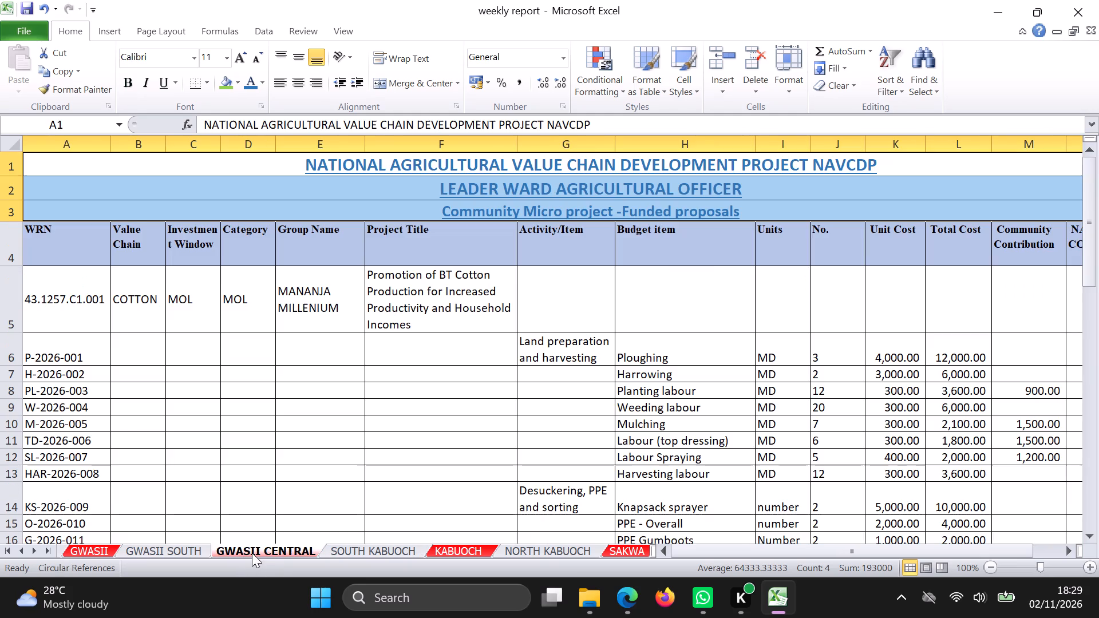
scroll(198, 348, "down", 5)
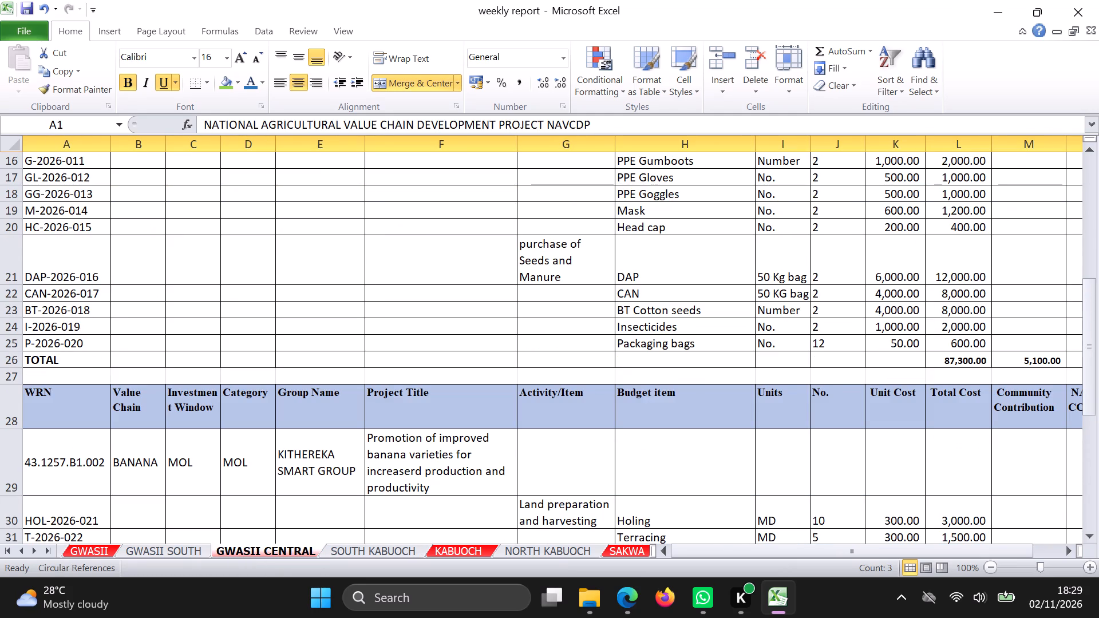
left_click_drag(31, 357, 823, 357)
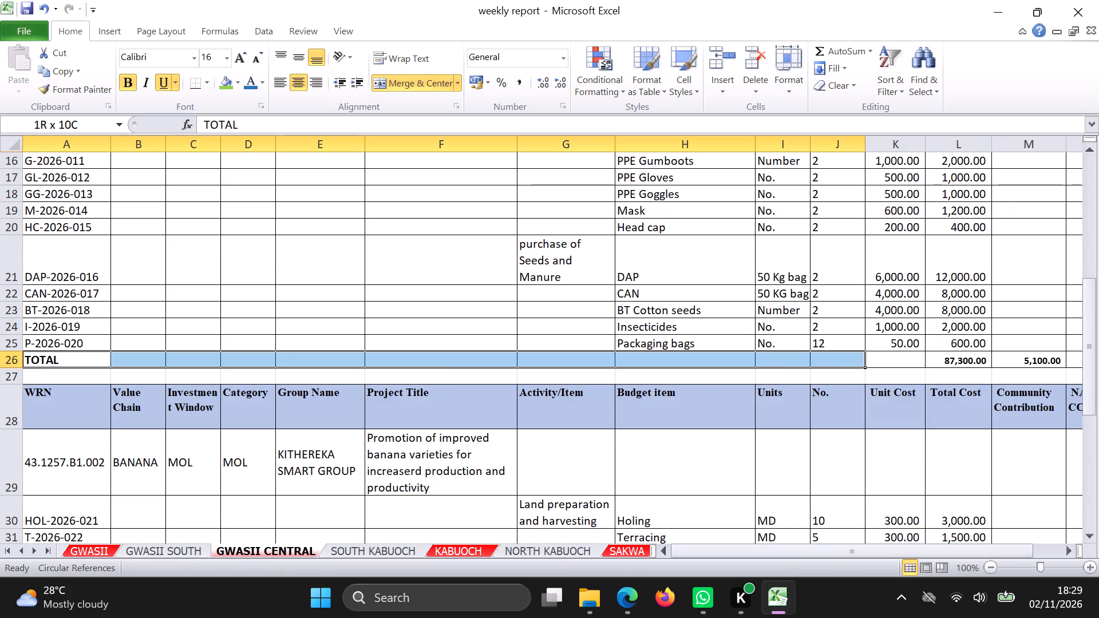
left_click_drag(823, 357, 1087, 362)
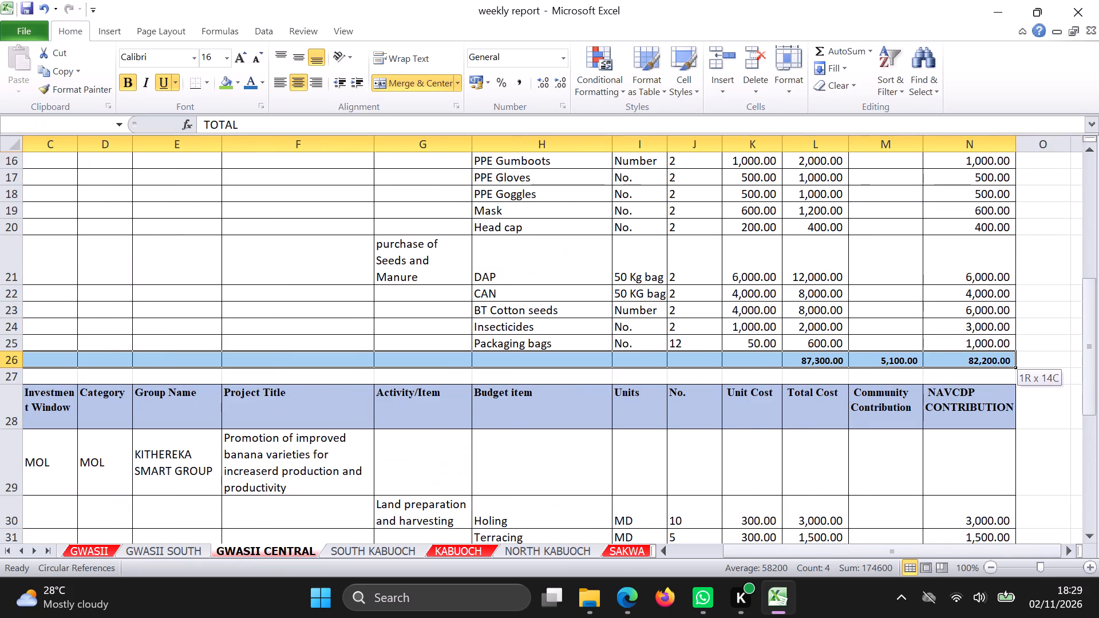
left_click_drag(1087, 362, 984, 361)
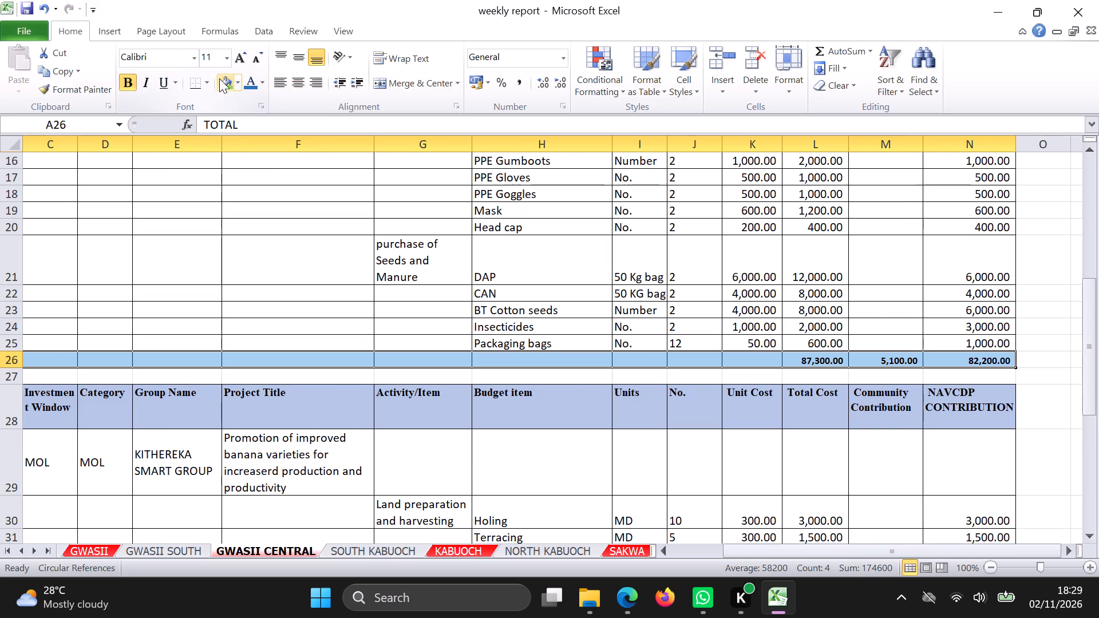
left_click(220, 84)
Fill the GWASII CENTRAL banana project's TOTAL row from A46 to M46 with light green.
scroll(219, 254, "down", 6)
scroll(200, 298, "down", 2)
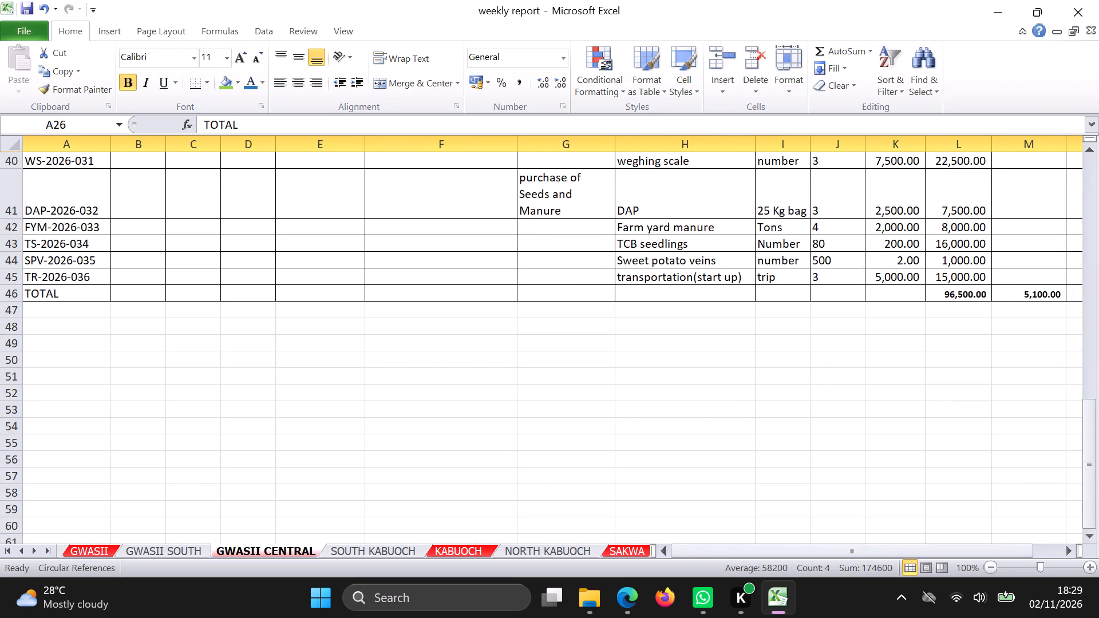
left_click_drag(35, 294, 528, 287)
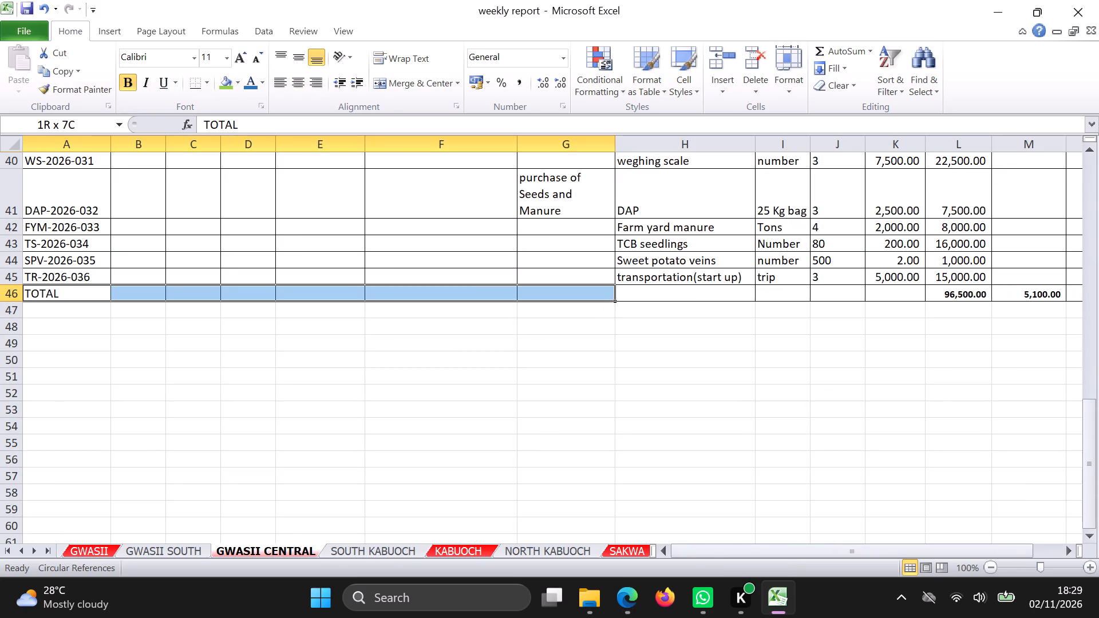
left_click_drag(528, 287, 533, 286)
left_click_drag(533, 286, 1014, 299)
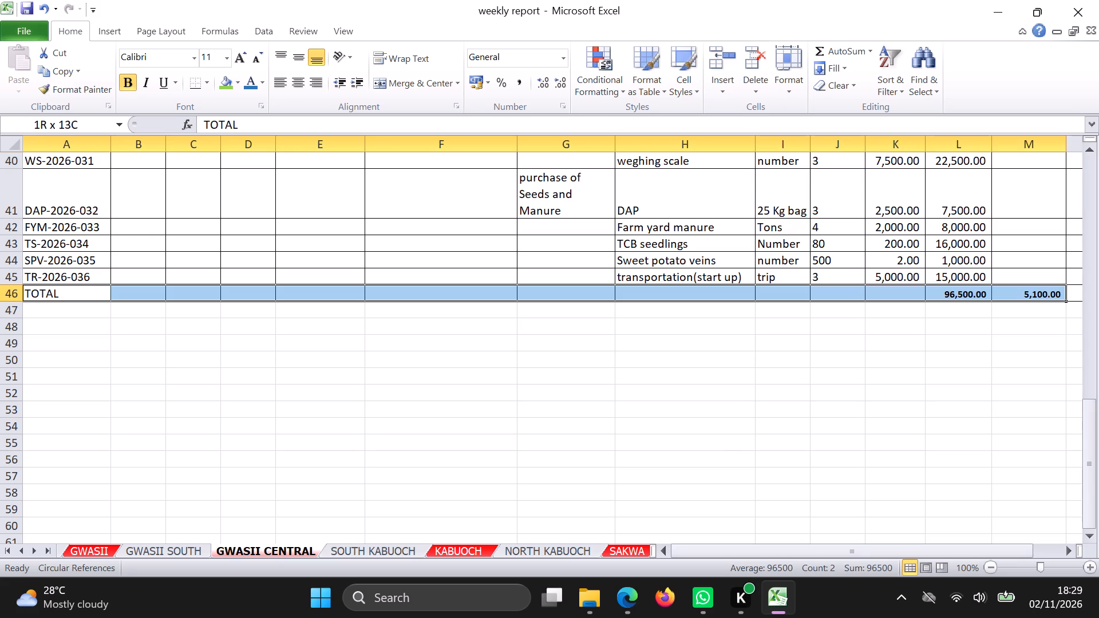
left_click_drag(1014, 299, 1032, 300)
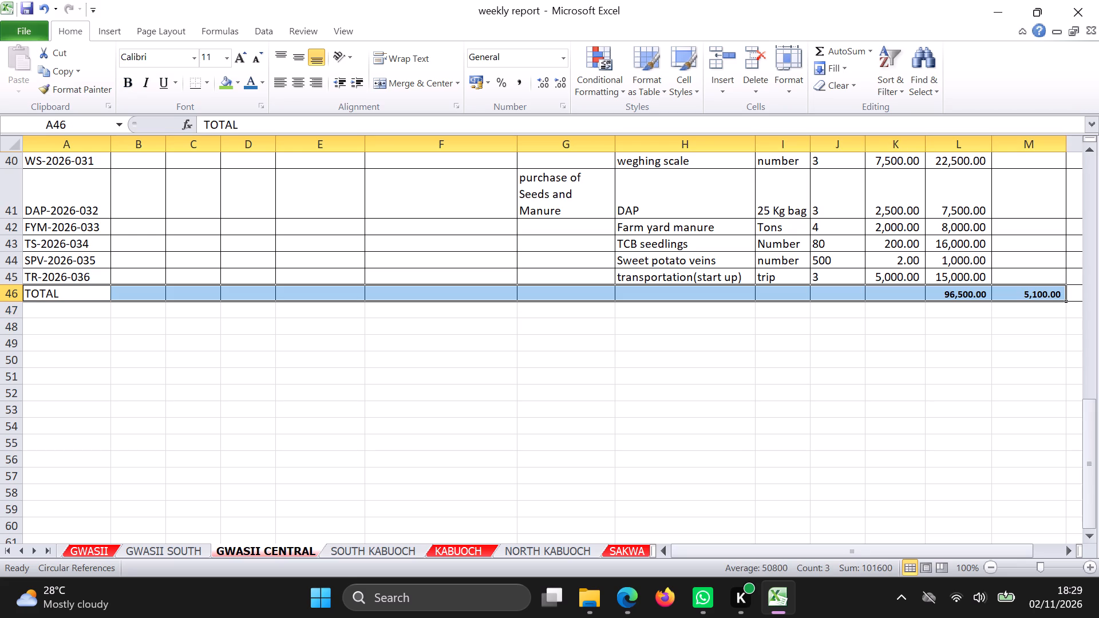
left_click(227, 85)
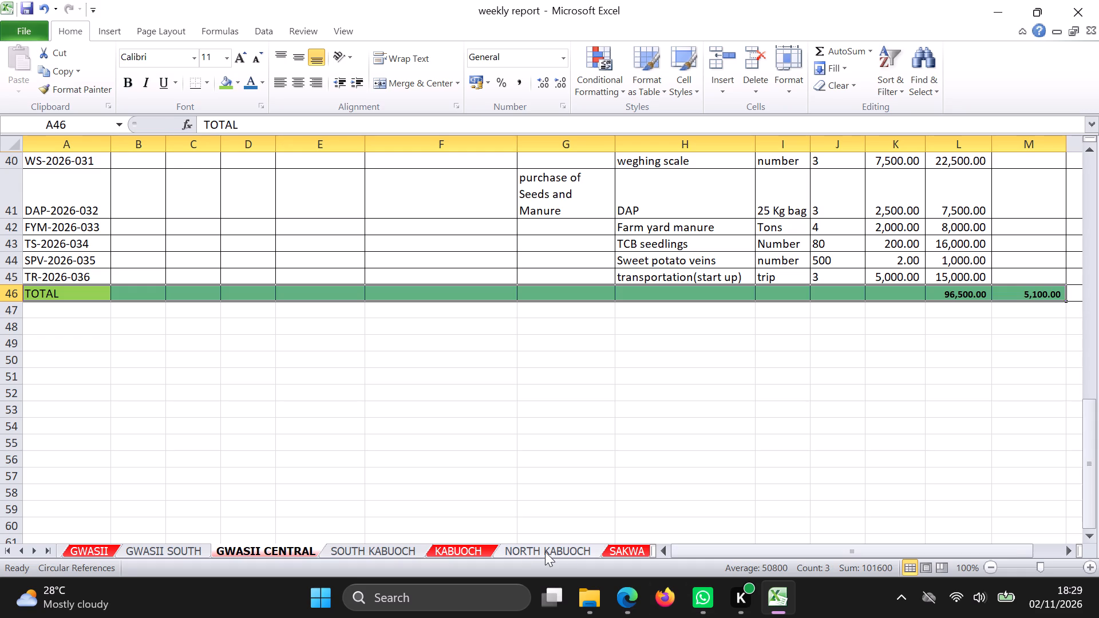
On the SOUTH KABUOCH sheet, fill the cotton project's TOTAL row, A26 to N26, with light green.
left_click(365, 551)
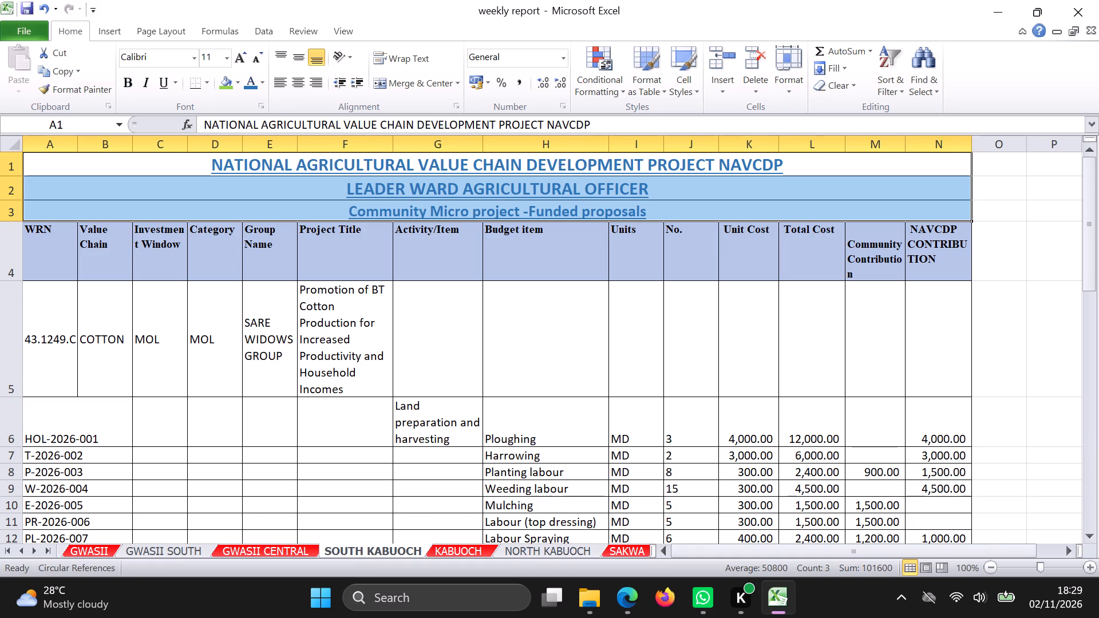
scroll(194, 363, "down", 4)
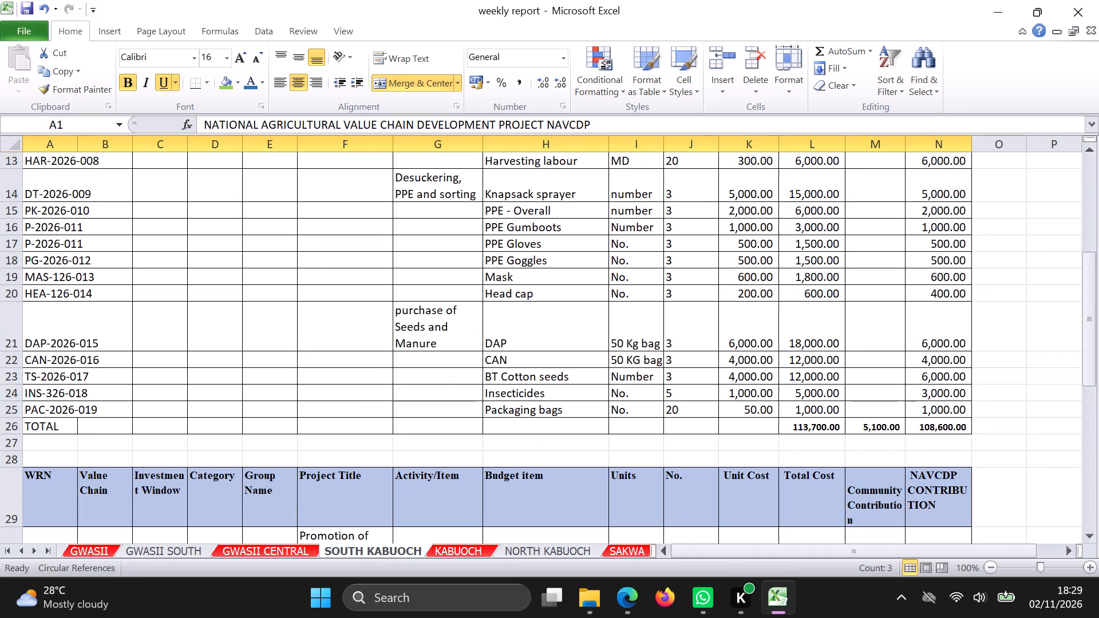
left_click_drag(34, 422, 828, 439)
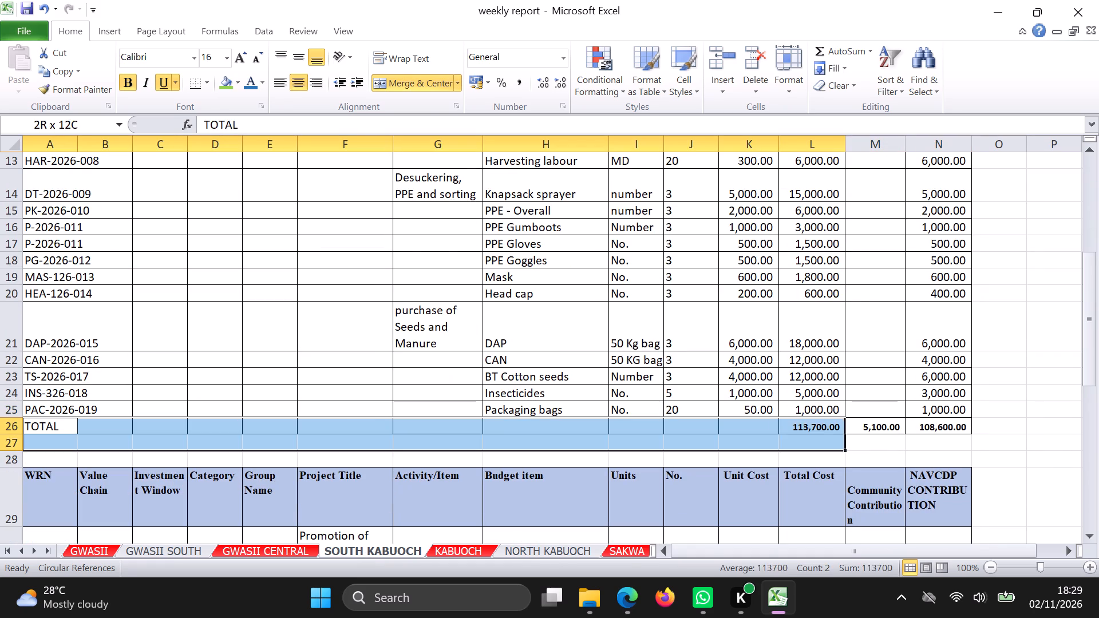
left_click_drag(828, 439, 960, 431)
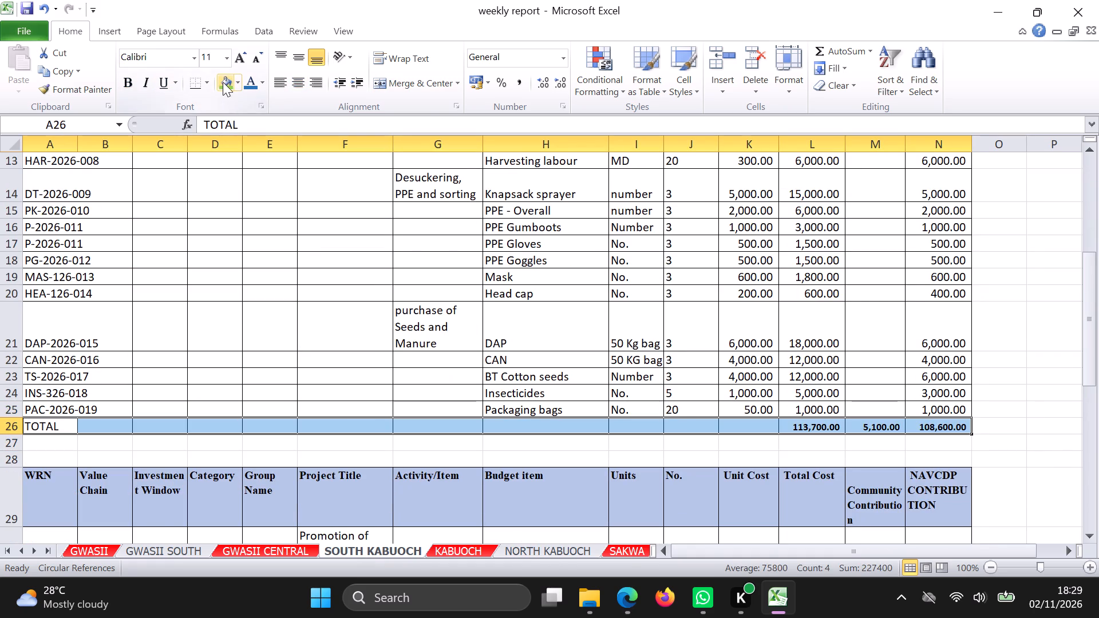
left_click(223, 82)
Fill the SOUTH KABUOCH dairy project's TOTAL row, A47 to N47, with light green.
scroll(213, 137, "down", 5)
scroll(144, 309, "down", 3)
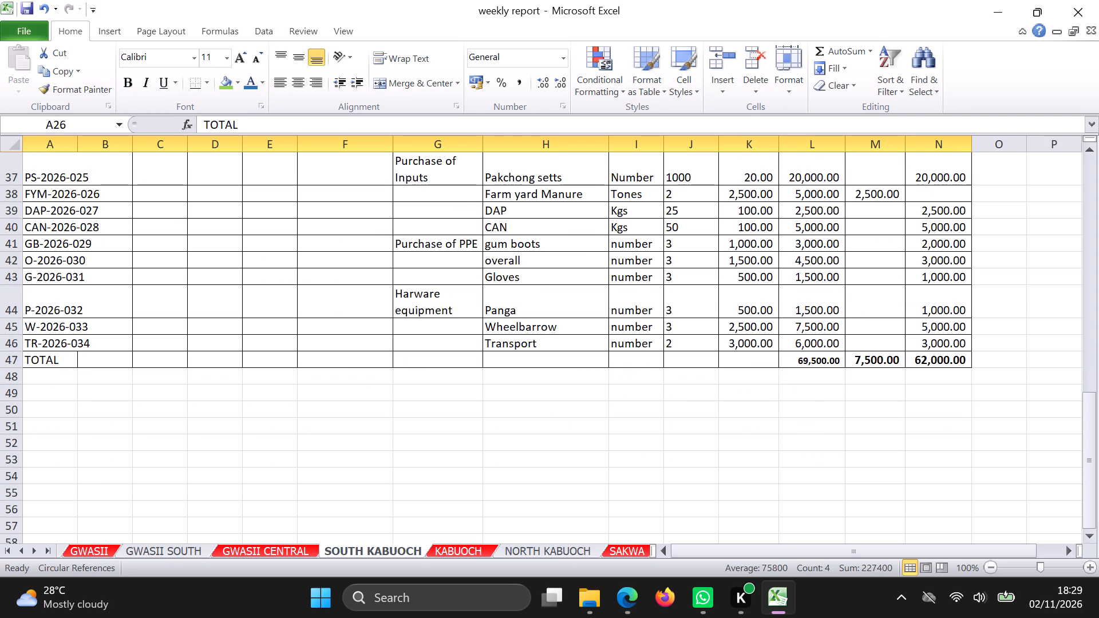
left_click_drag(51, 359, 608, 358)
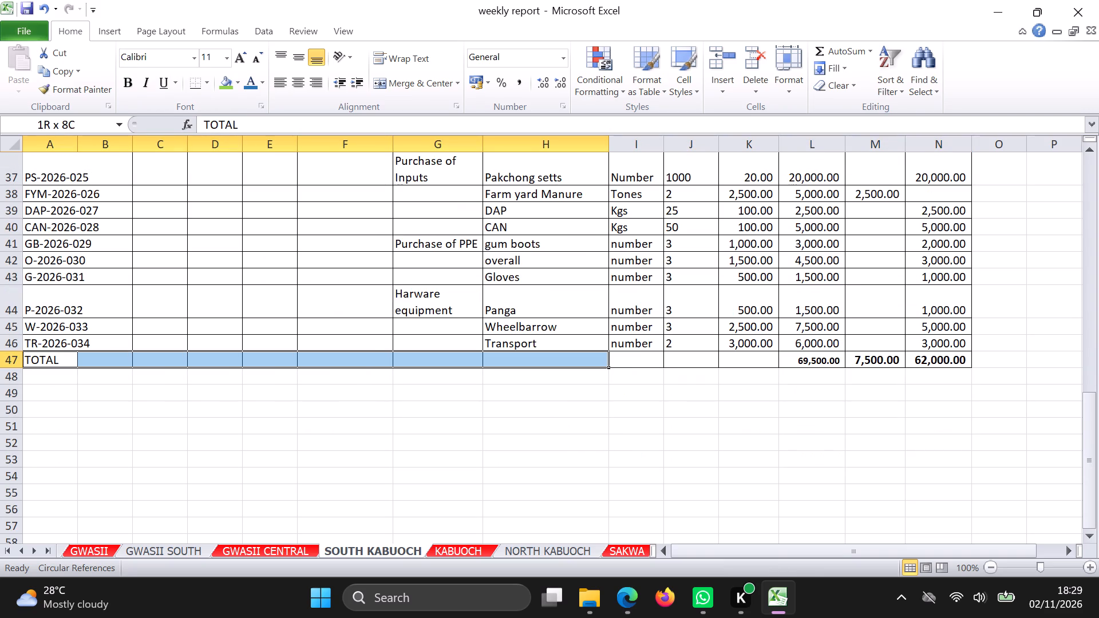
left_click_drag(608, 358, 954, 362)
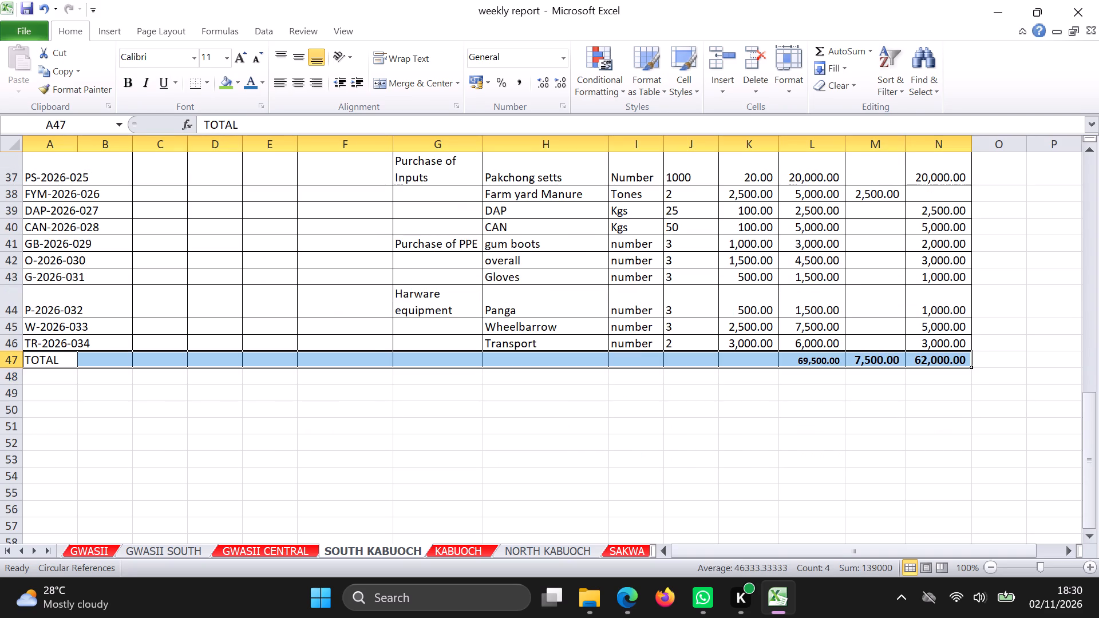
left_click(228, 84)
scroll(227, 319, "up", 6)
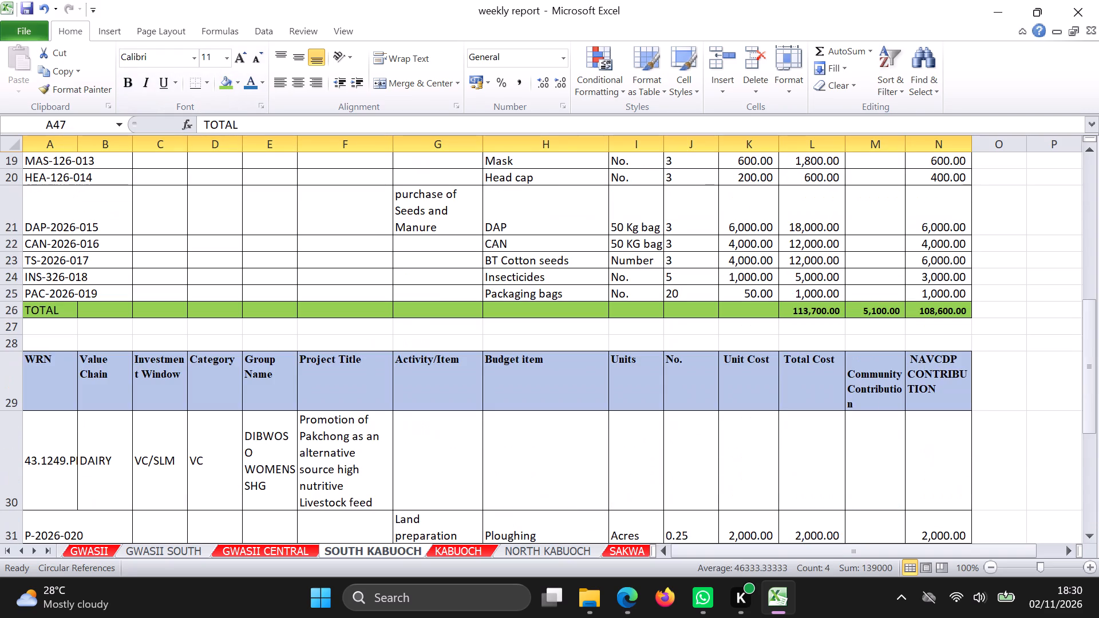
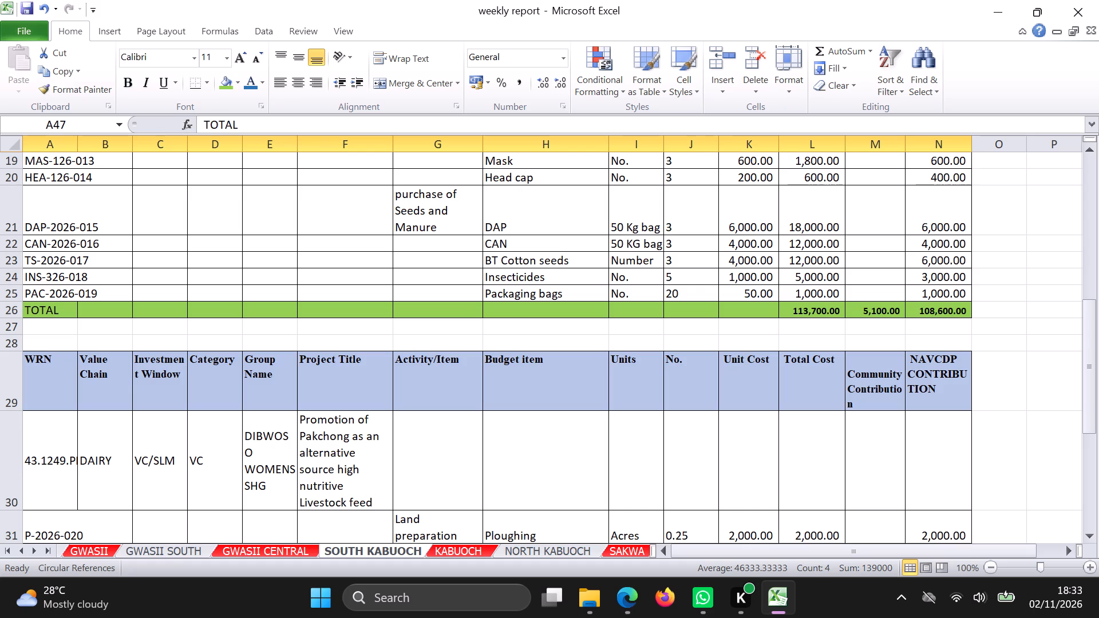
On the KABUOCH sheet, fill the cotton project's TOTAL row, A26 to N26, with light green.
scroll(311, 341, "down", 4)
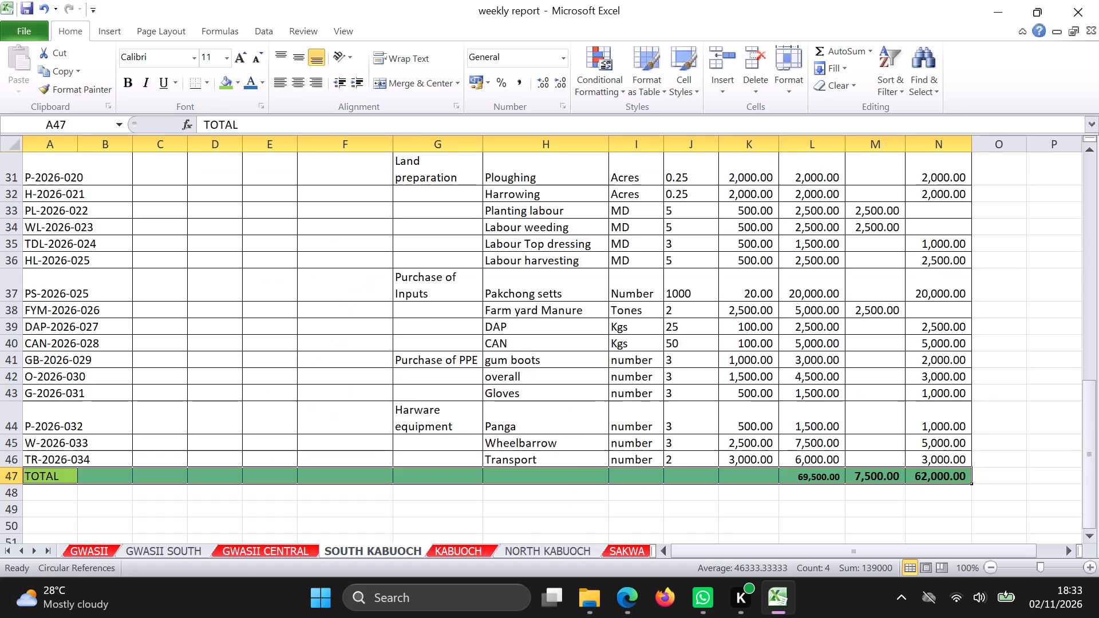
scroll(320, 354, "down", 3)
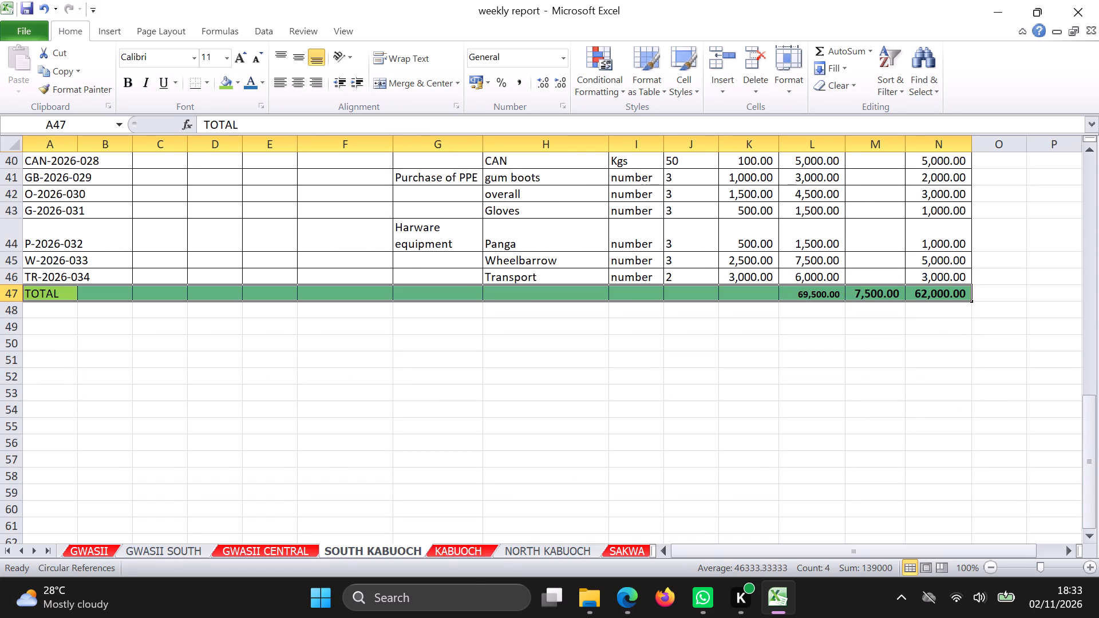
left_click(468, 550)
scroll(452, 522, "down", 3)
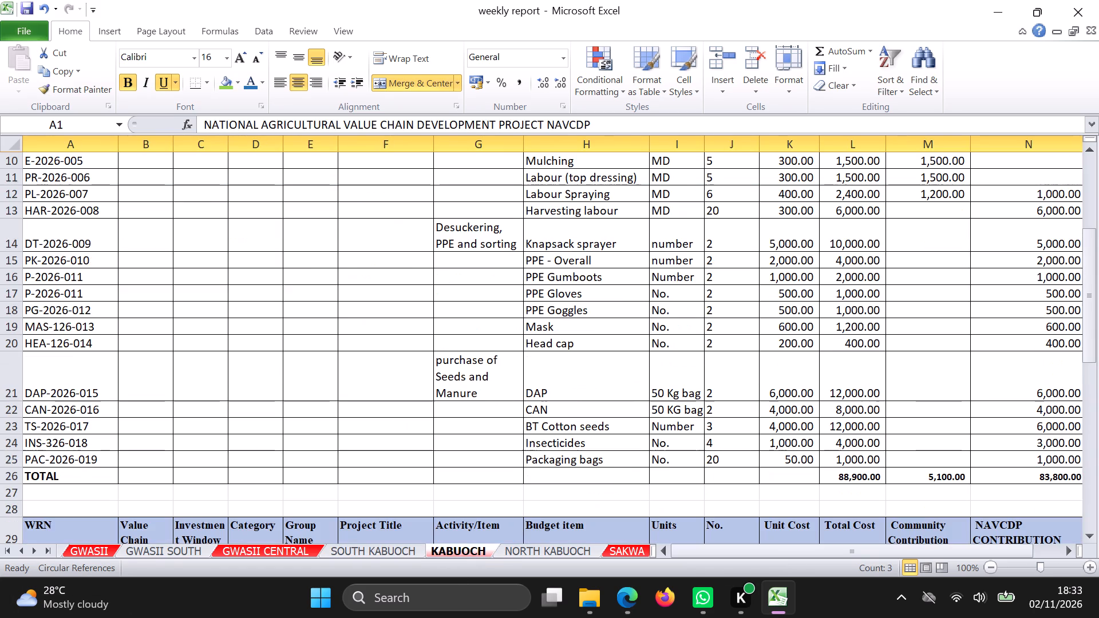
left_click_drag(63, 477, 563, 462)
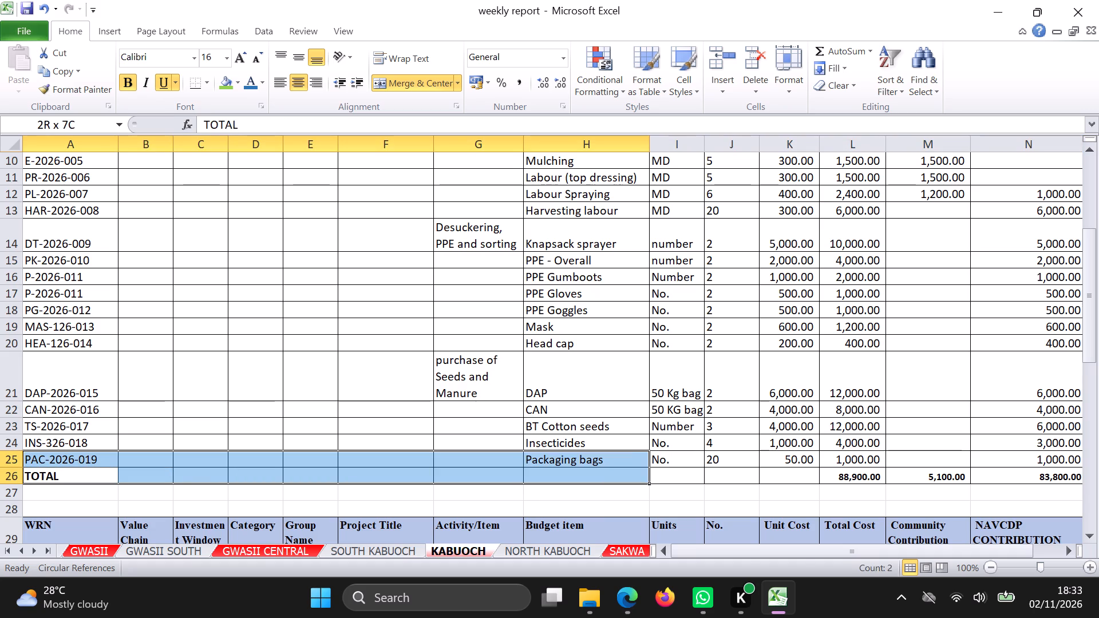
left_click_drag(563, 462, 1043, 476)
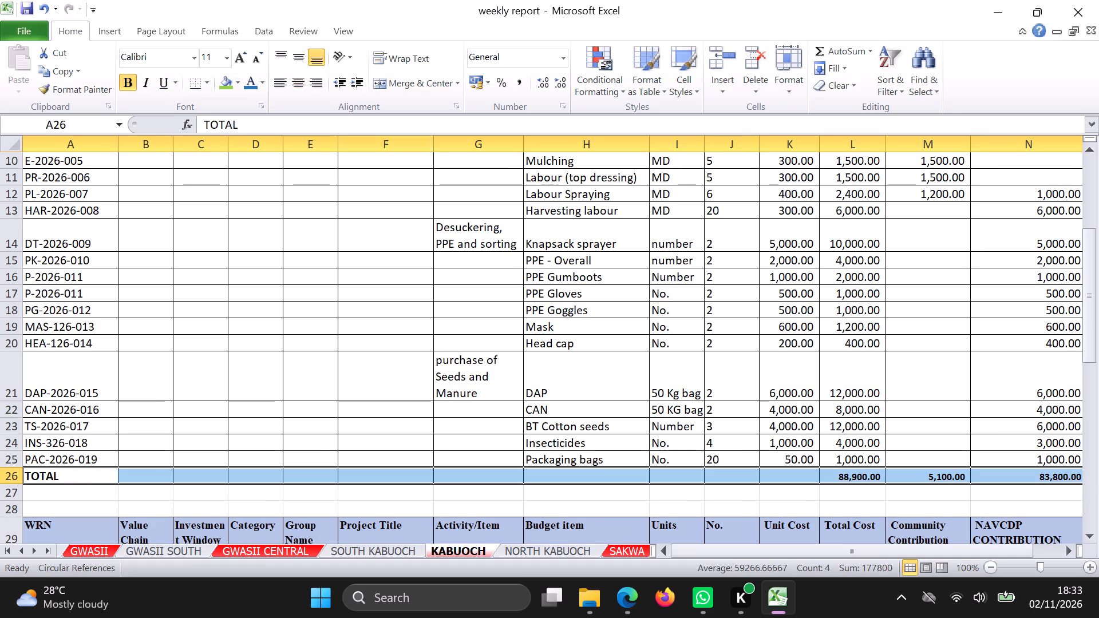
left_click(225, 79)
Fill the KABUOCH dairy project's TOTAL row, A47 to N47, with light green.
scroll(420, 414, "down", 7)
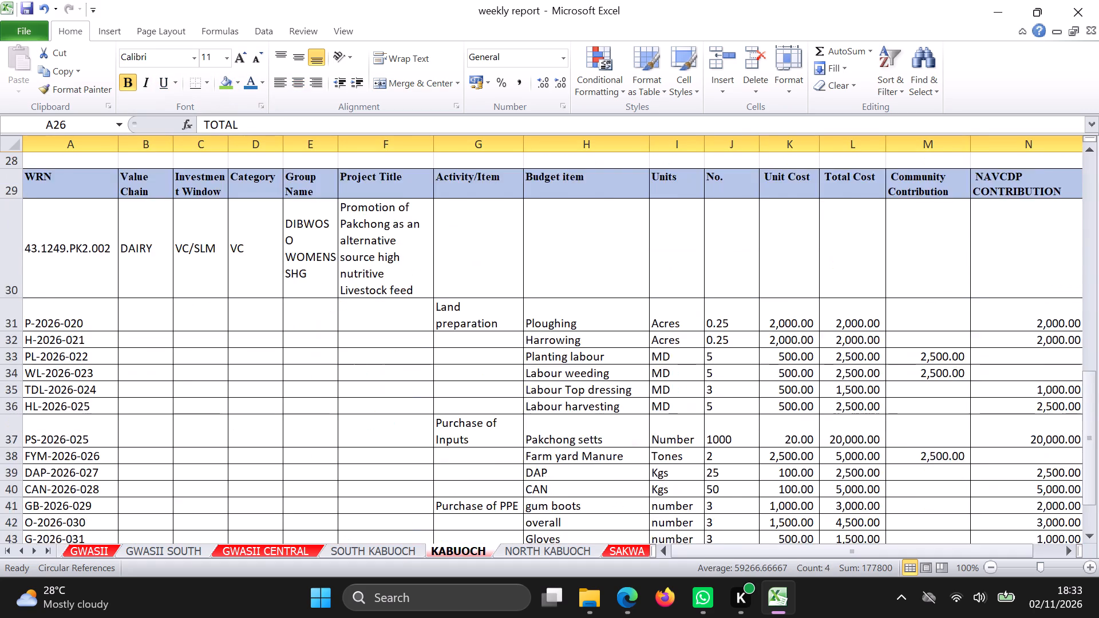
scroll(428, 421, "down", 3)
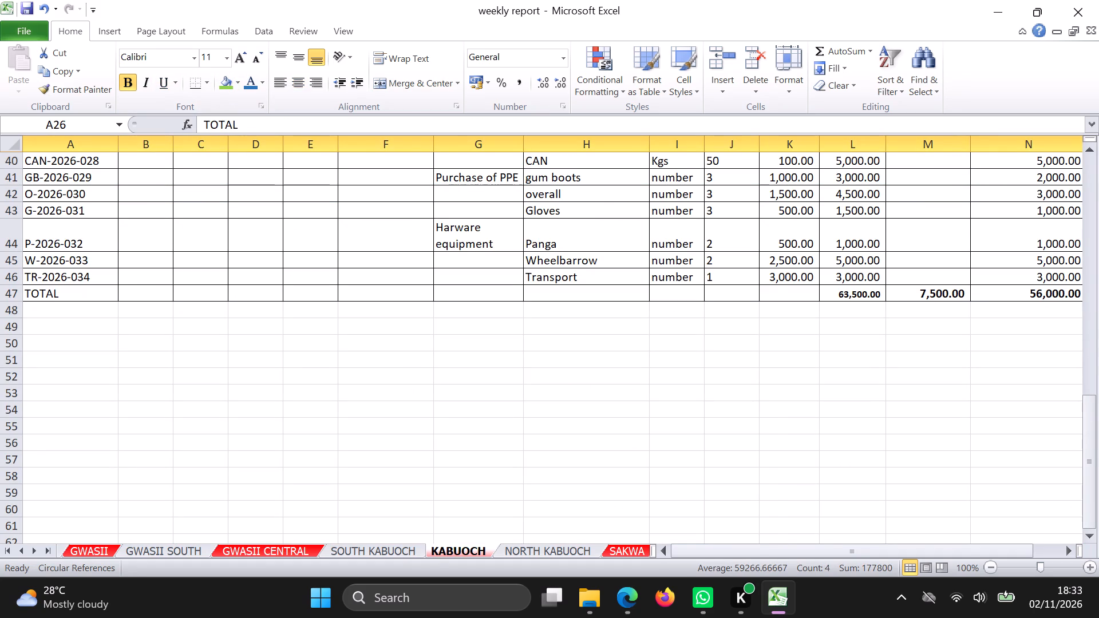
left_click_drag(65, 295, 920, 302)
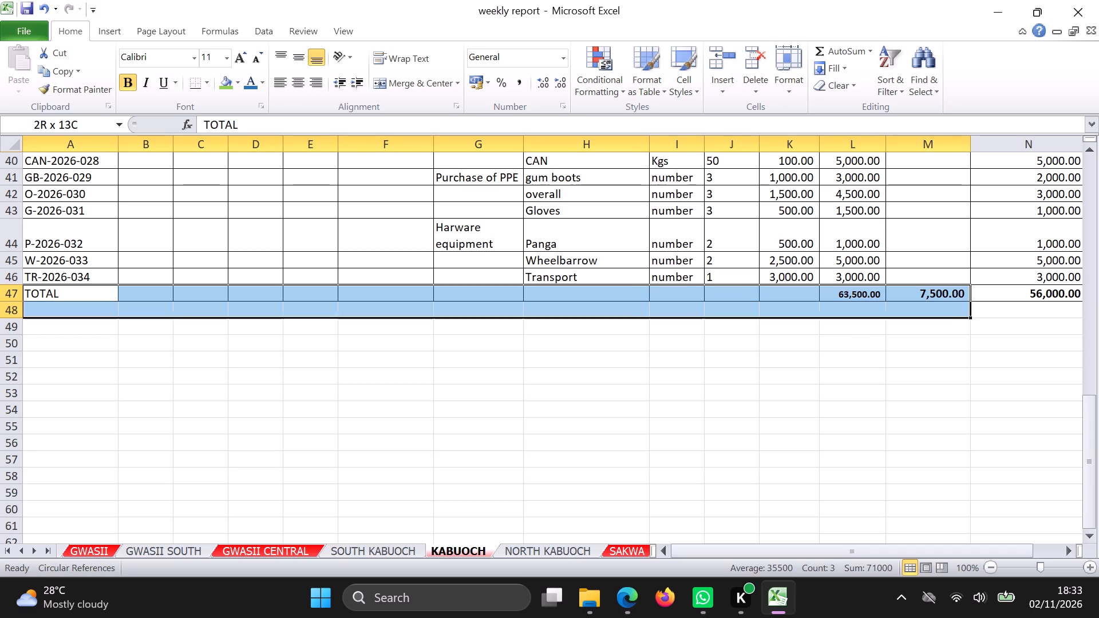
left_click_drag(920, 302, 1006, 295)
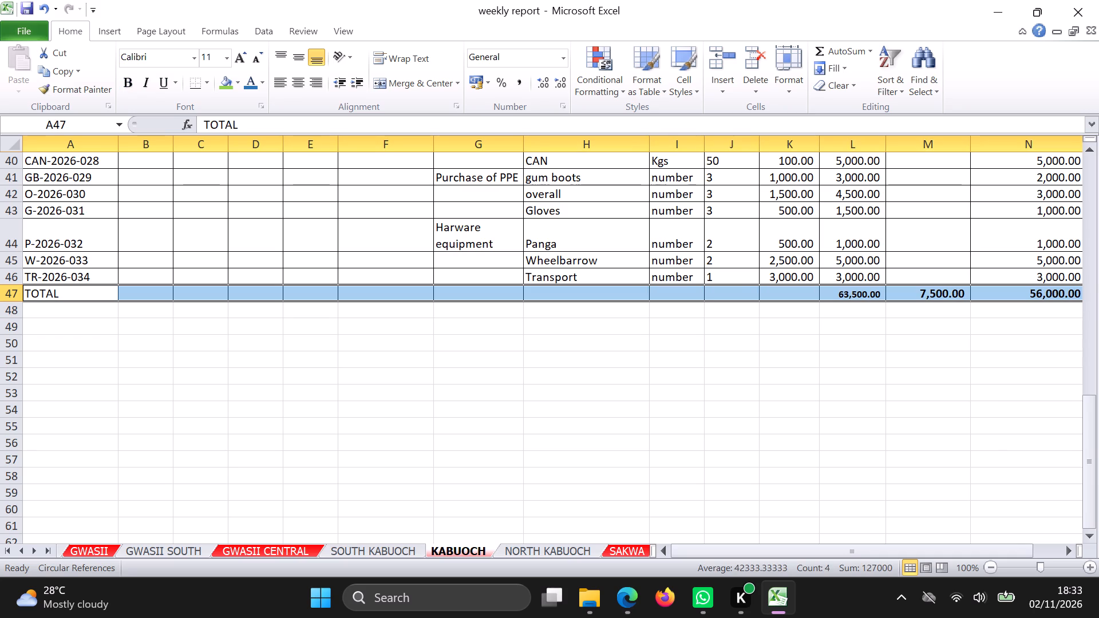
left_click(222, 82)
scroll(244, 209, "down", 4)
scroll(253, 234, "up", 4)
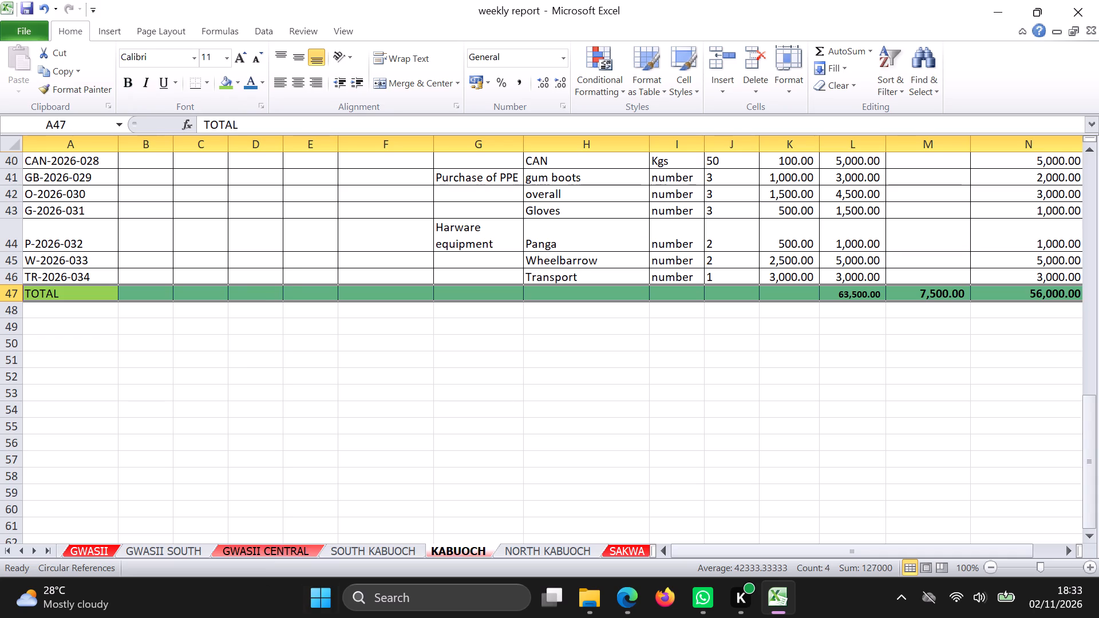
On the NORTH KABUOCH sheet, fill the Pakchong project's TOTAL row, A22 to N22, with light green.
left_click(523, 548)
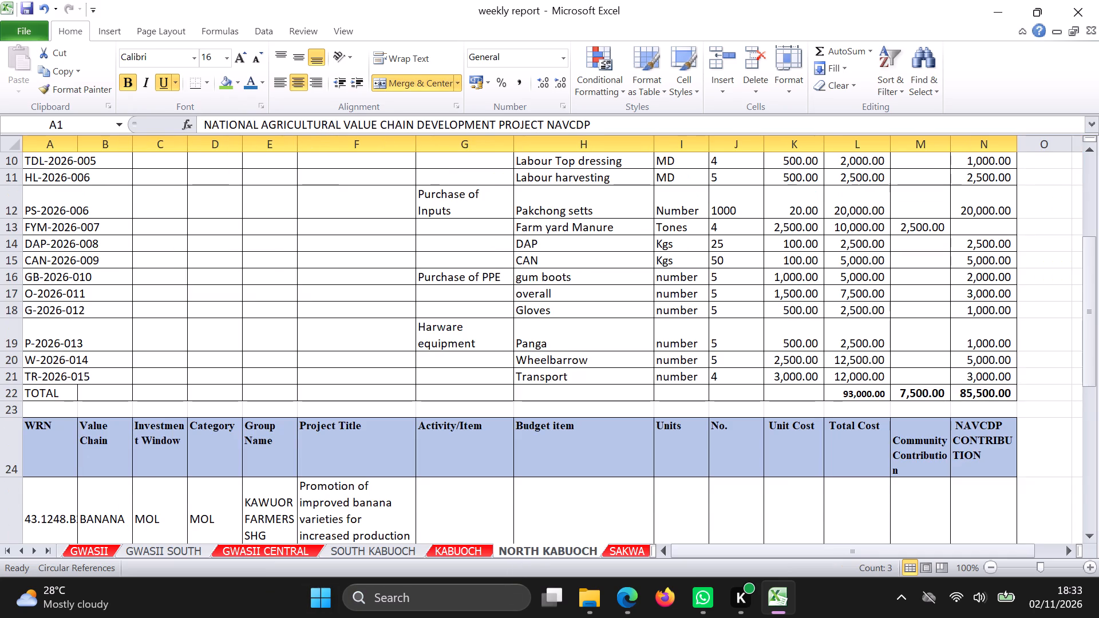
scroll(302, 456, "down", 2)
scroll(302, 446, "up", 3)
left_click_drag(58, 443, 92, 444)
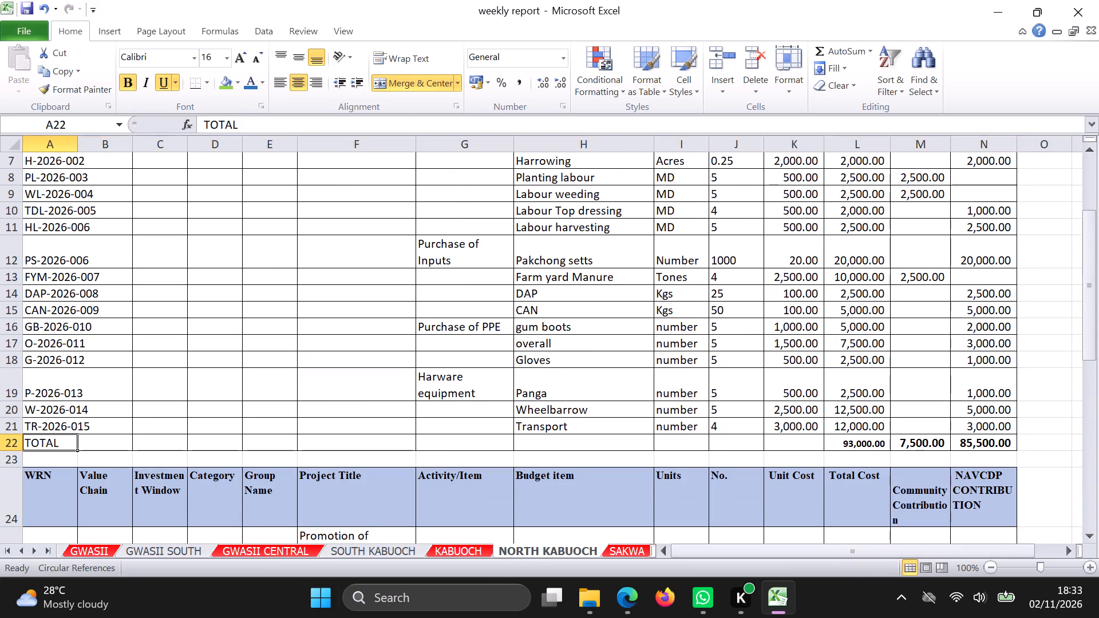
left_click_drag(92, 444, 890, 442)
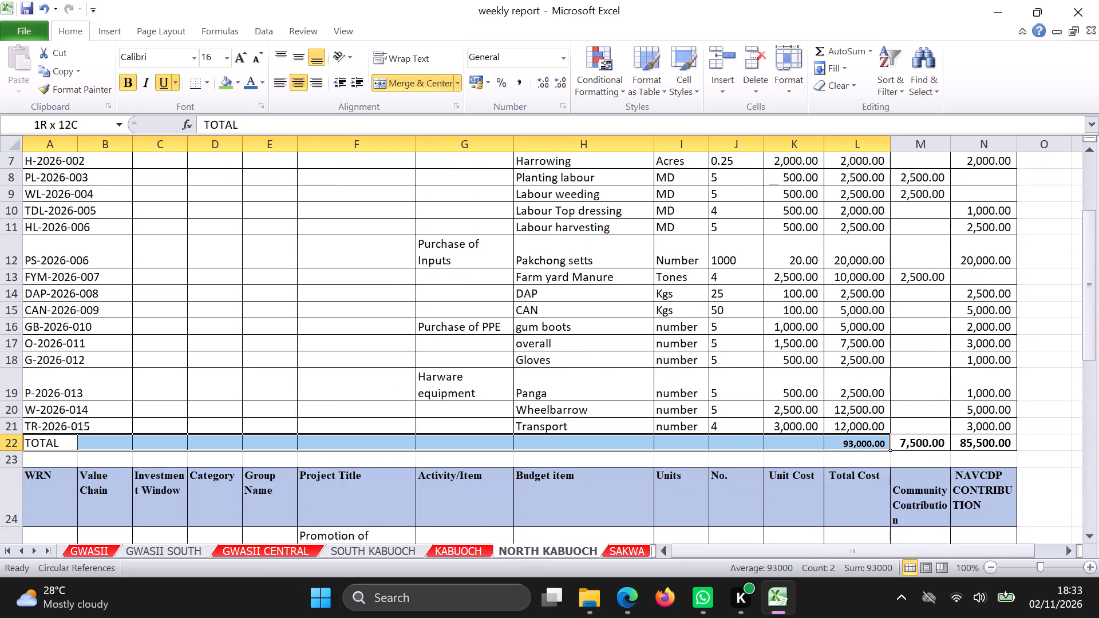
left_click_drag(890, 442, 974, 445)
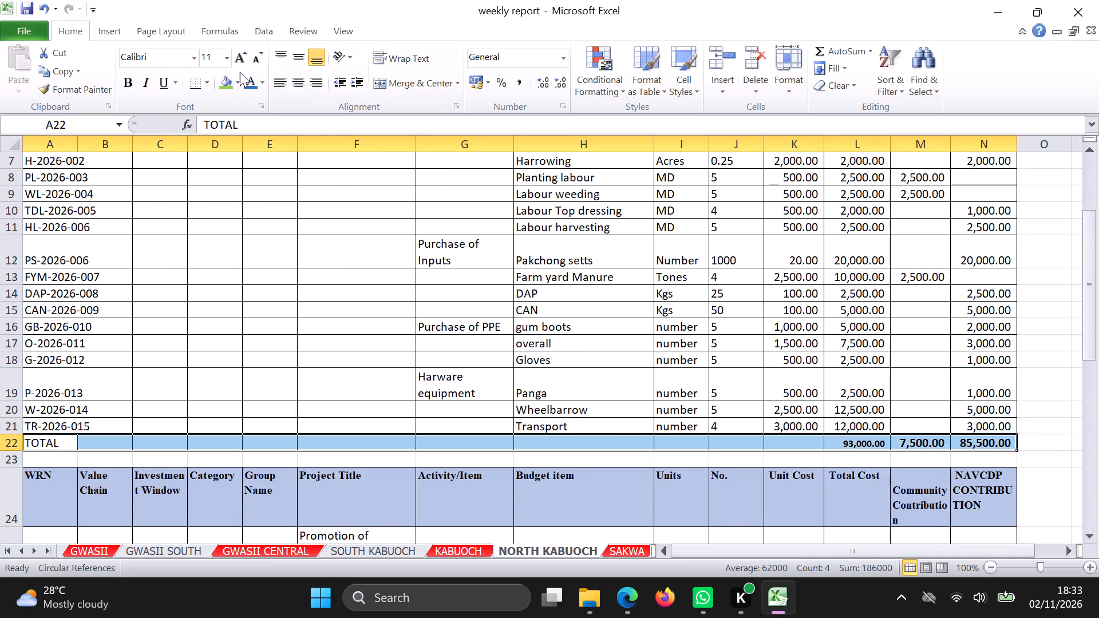
left_click(224, 81)
Fill the NORTH KABUOCH banana project's TOTAL row, A42 to N42, with light green.
scroll(234, 356, "down", 4)
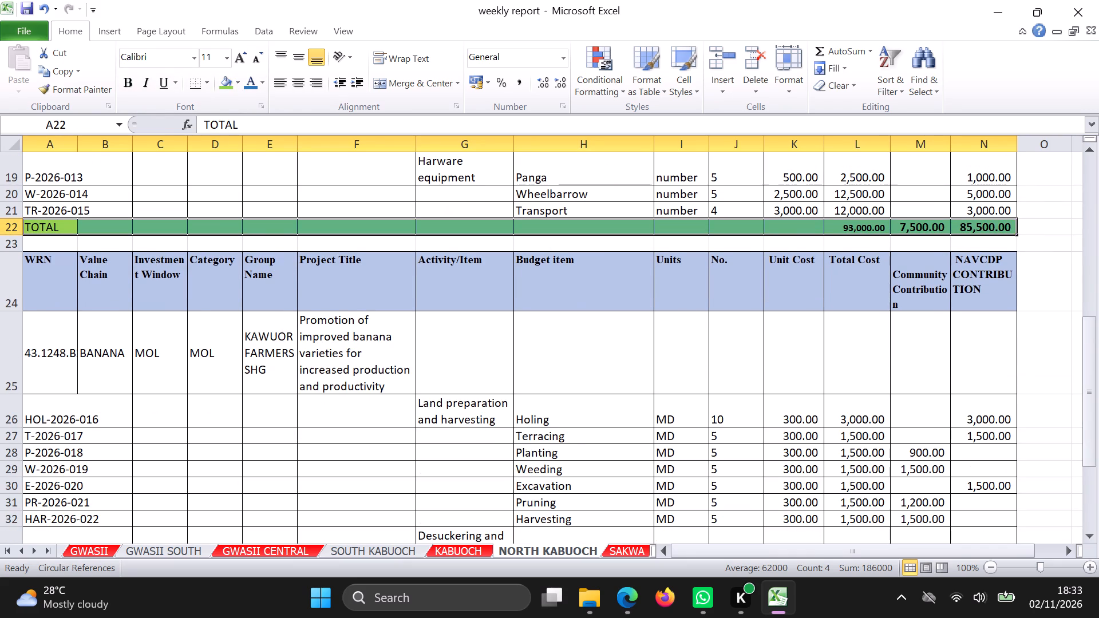
scroll(222, 393, "down", 4)
left_click_drag(53, 389, 86, 389)
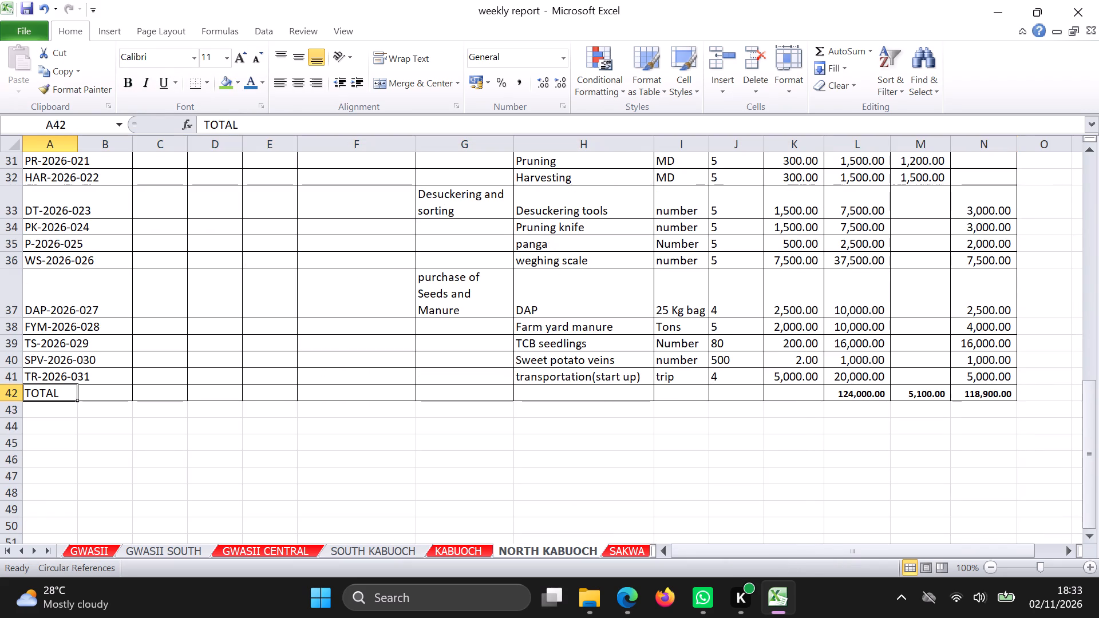
left_click_drag(86, 389, 966, 399)
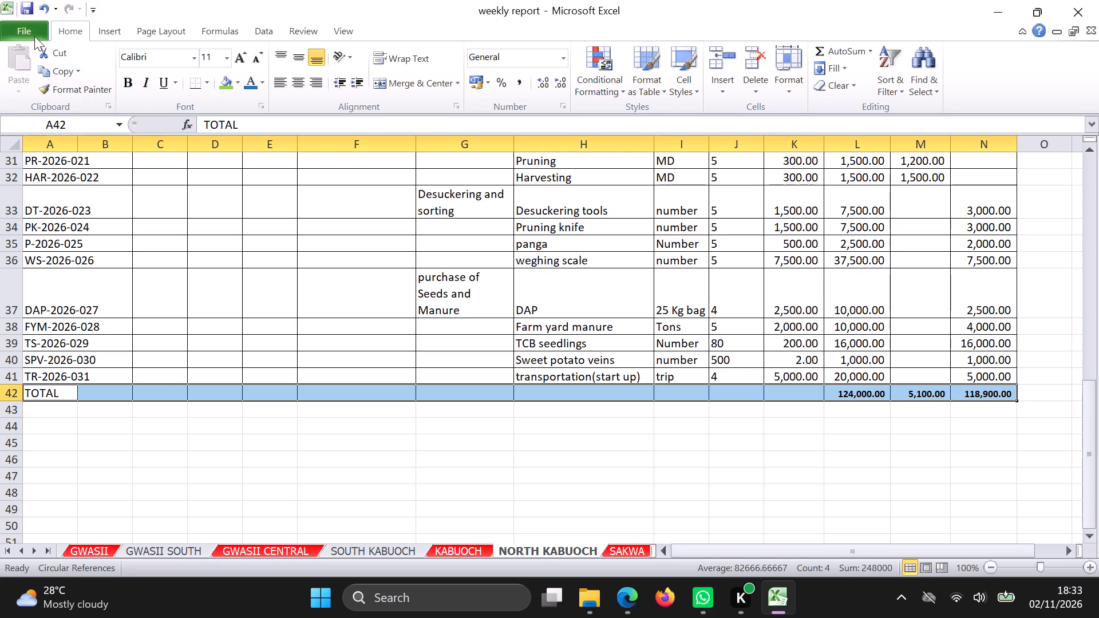
left_click(223, 82)
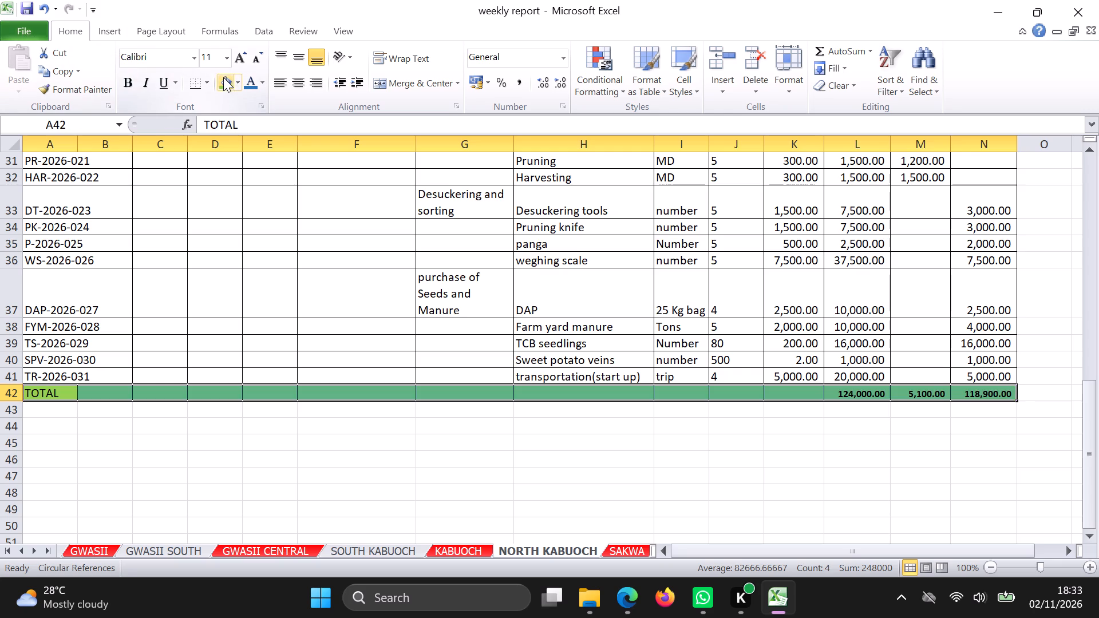
Save the weekly report workbook.
key("ctrl+s")
On the SAKWA sheet, fill the first project's TOTAL row, A22 to N22, with light green.
scroll(358, 461, "down", 4)
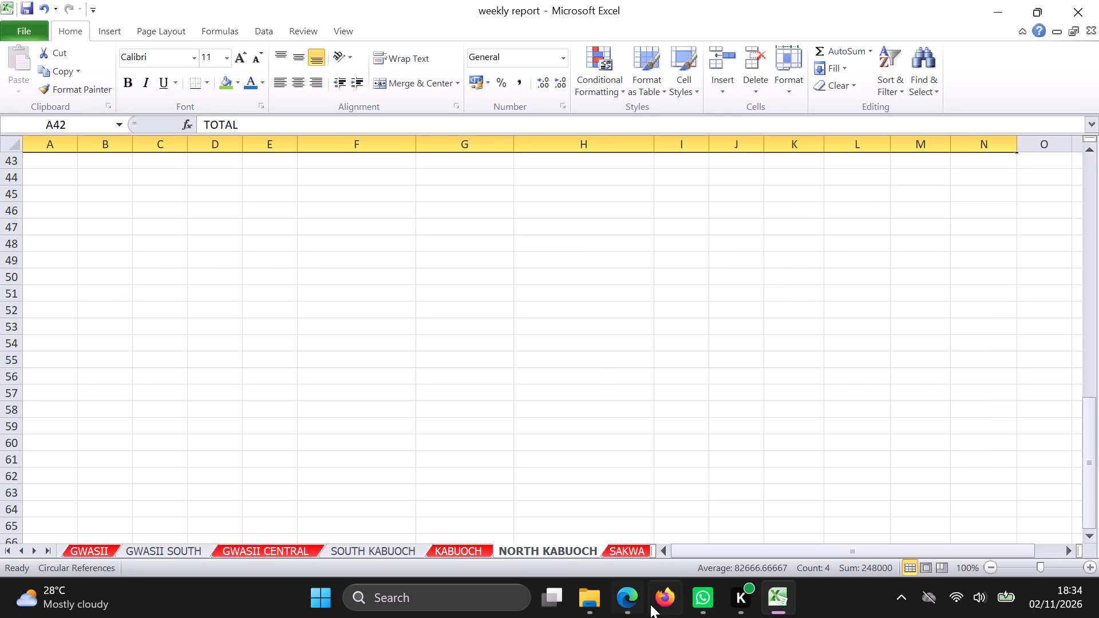
left_click(624, 545)
scroll(288, 418, "down", 4)
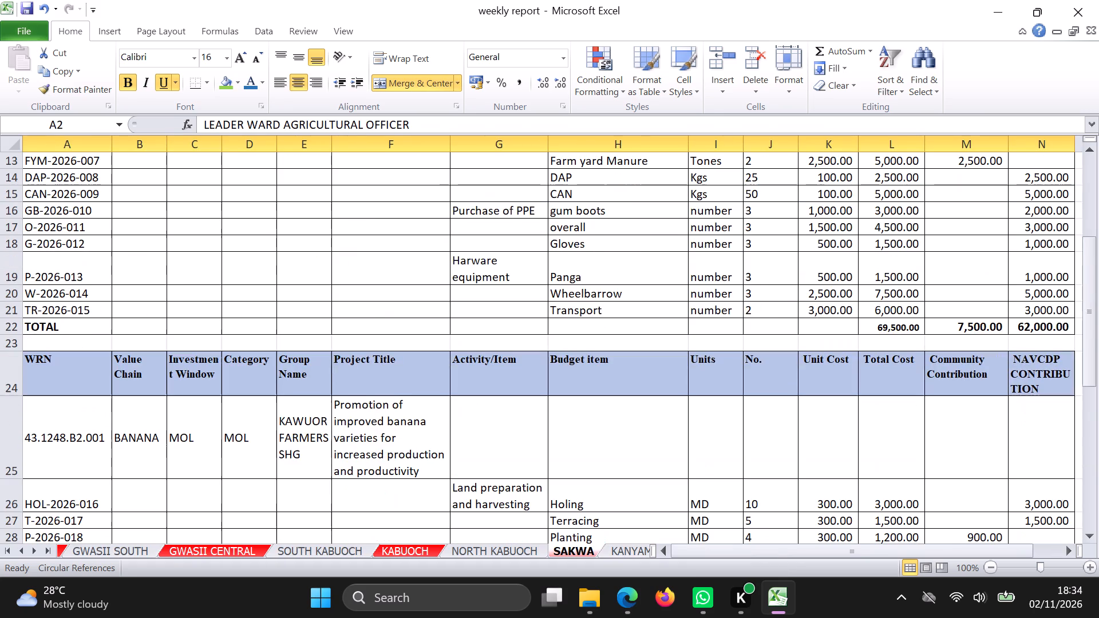
left_click_drag(54, 328, 521, 339)
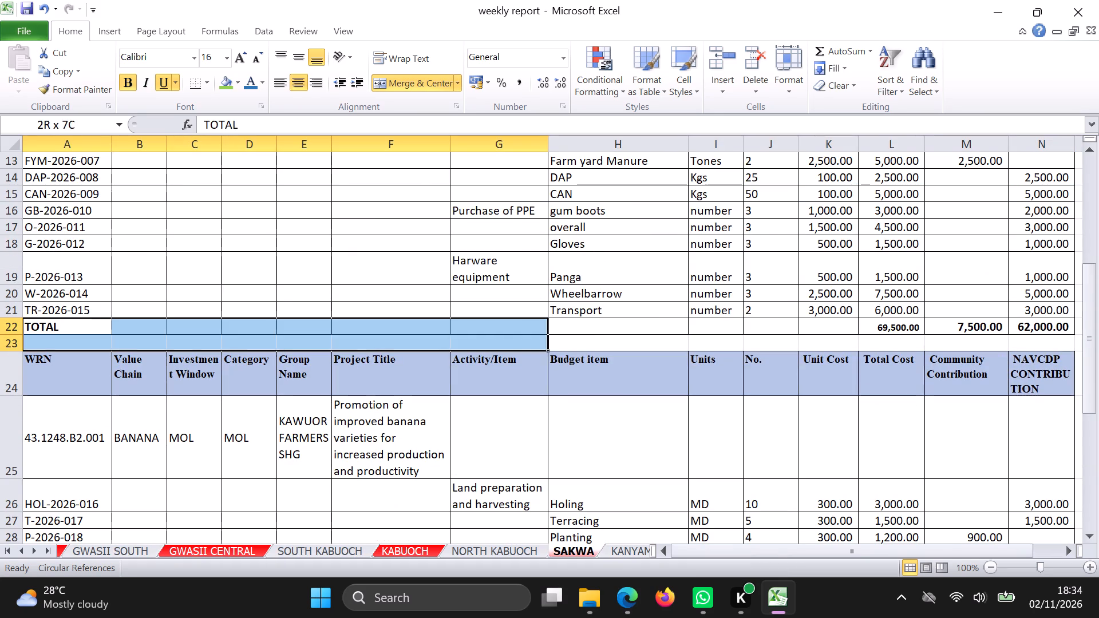
left_click_drag(521, 339, 1029, 334)
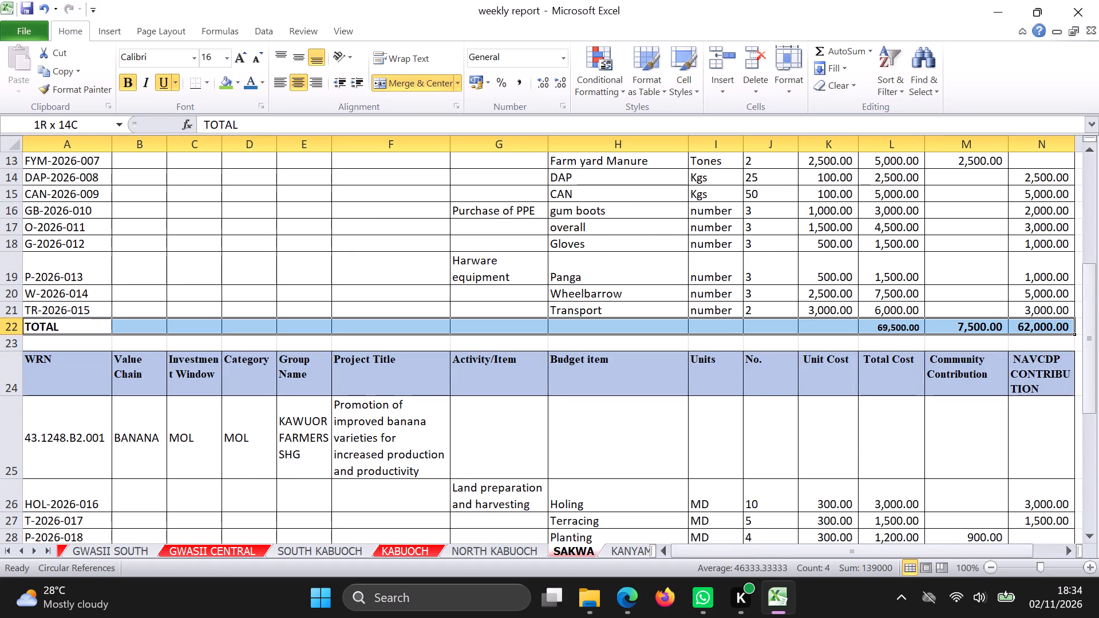
left_click(222, 86)
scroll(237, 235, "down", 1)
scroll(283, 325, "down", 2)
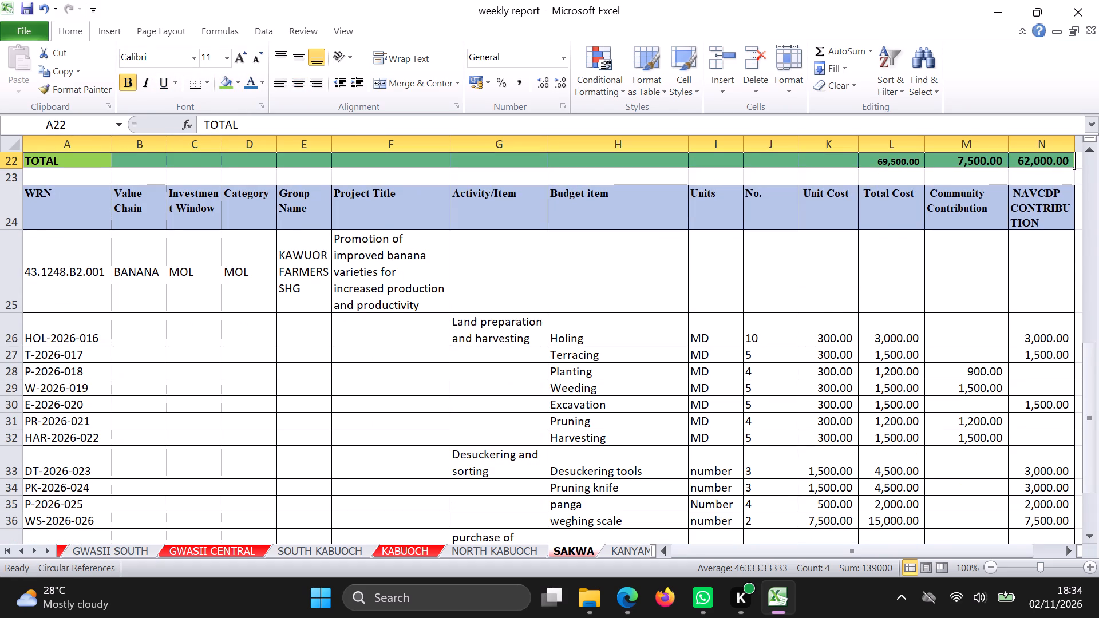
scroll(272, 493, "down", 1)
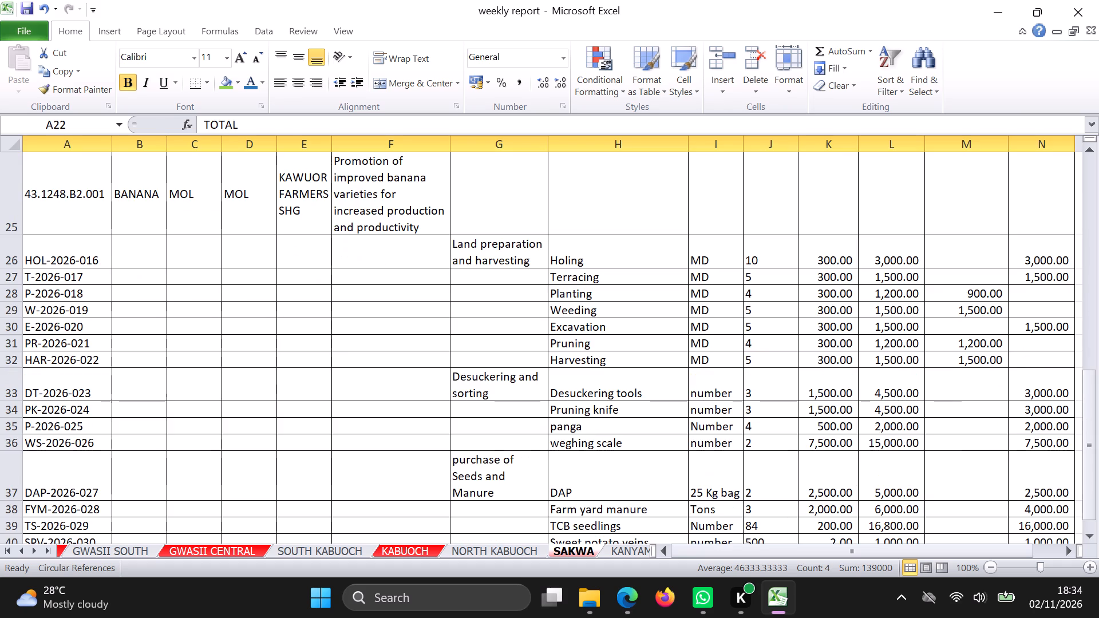
On the KANYAMWA KOLOGI sheet, fill the cotton project's TOTAL row, A26 to N26, with light green.
left_click(617, 550)
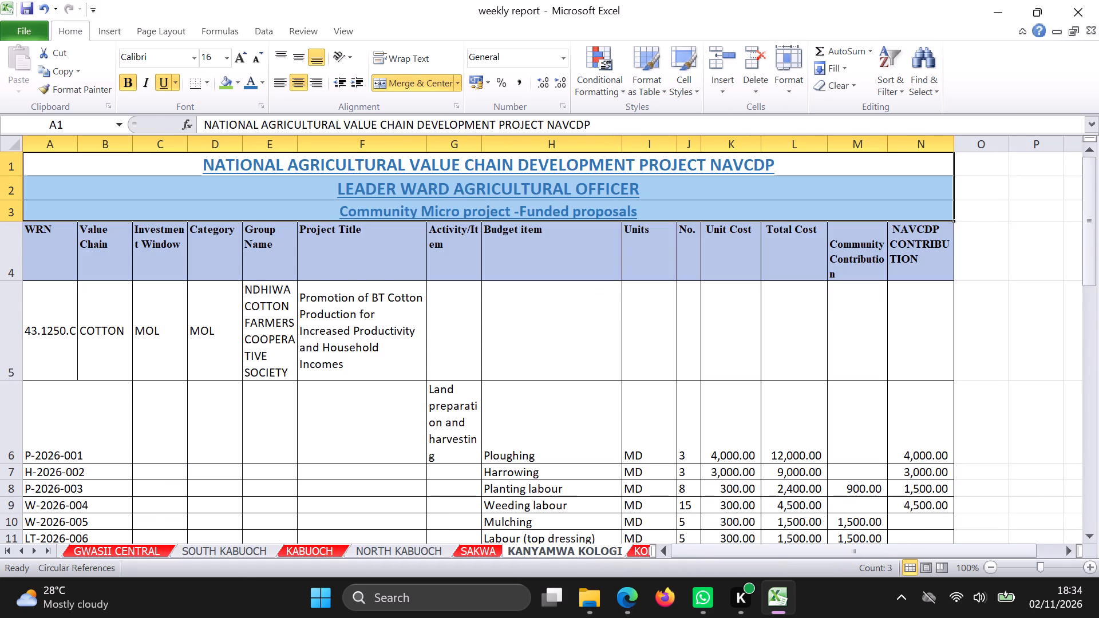
scroll(108, 401, "down", 6)
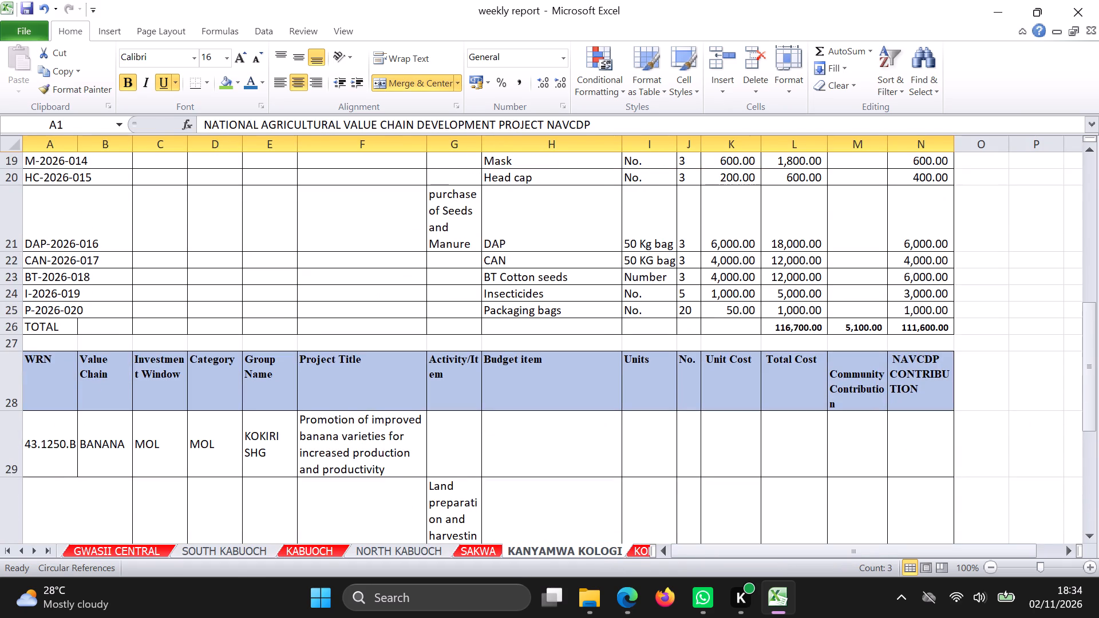
left_click_drag(43, 326, 670, 324)
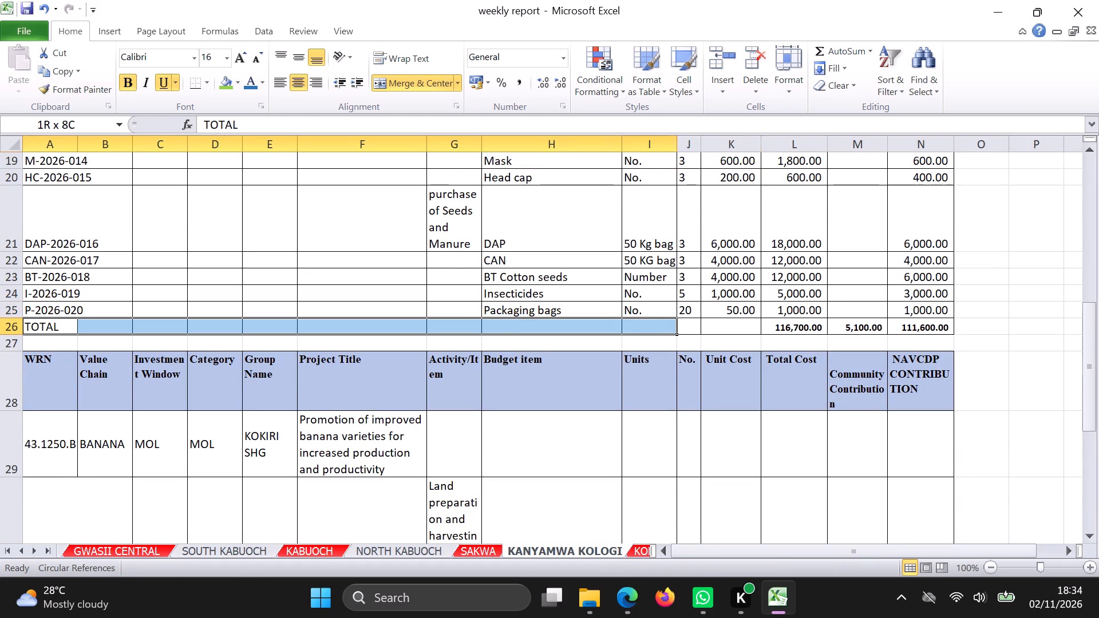
left_click_drag(670, 324, 896, 327)
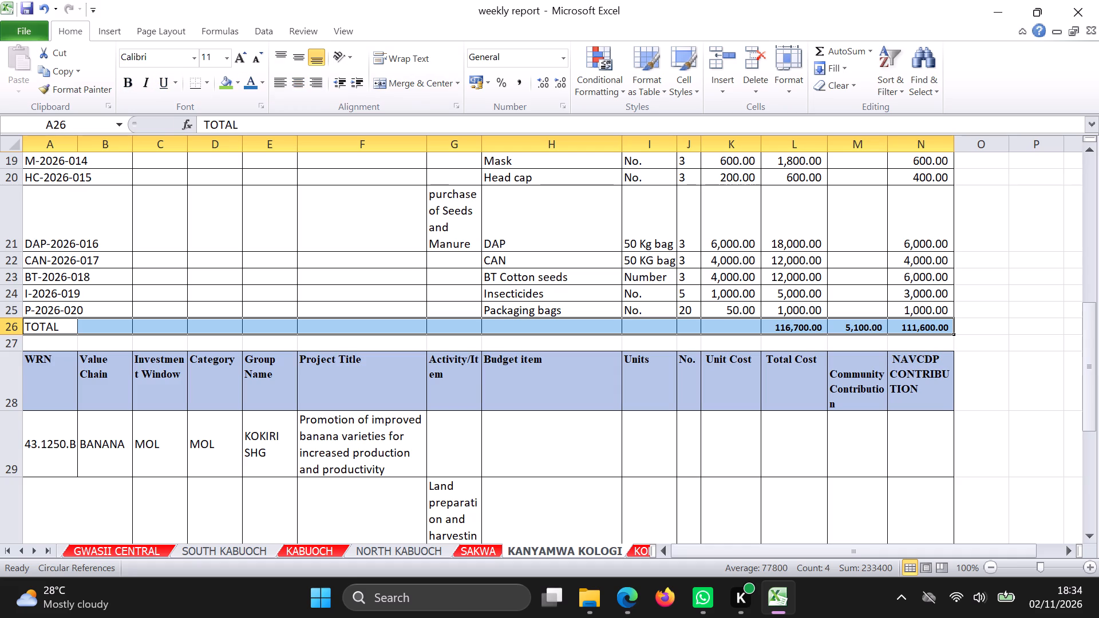
left_click(224, 83)
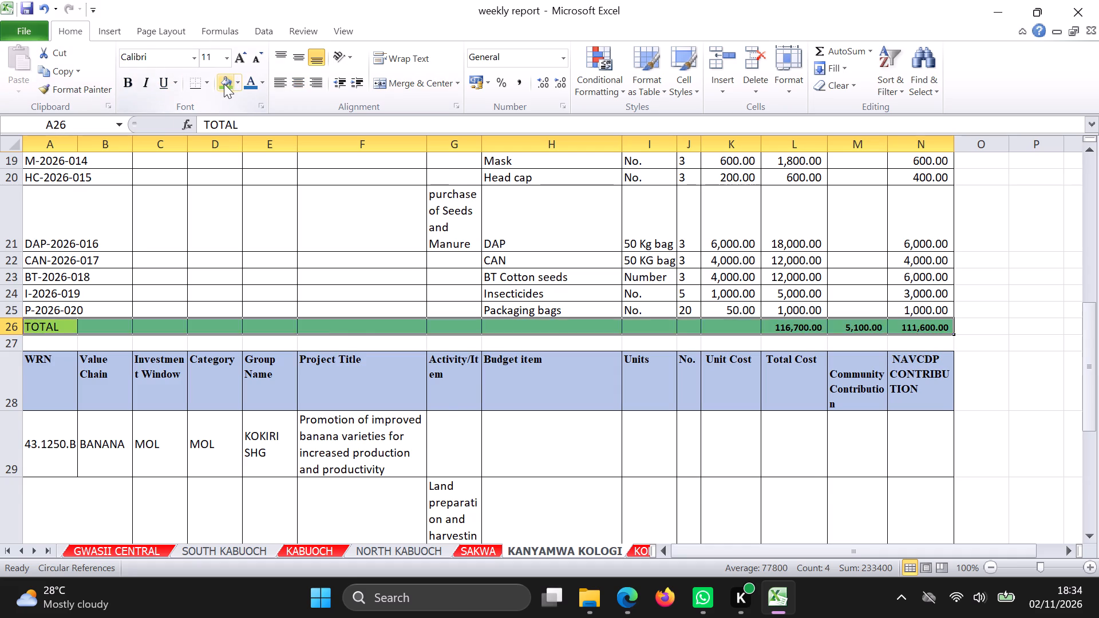
Fill the KANYAMWA KOLOGI banana project's TOTAL row, A46 to N46, with light green.
scroll(275, 188, "down", 3)
scroll(187, 292, "down", 2)
scroll(142, 277, "down", 4)
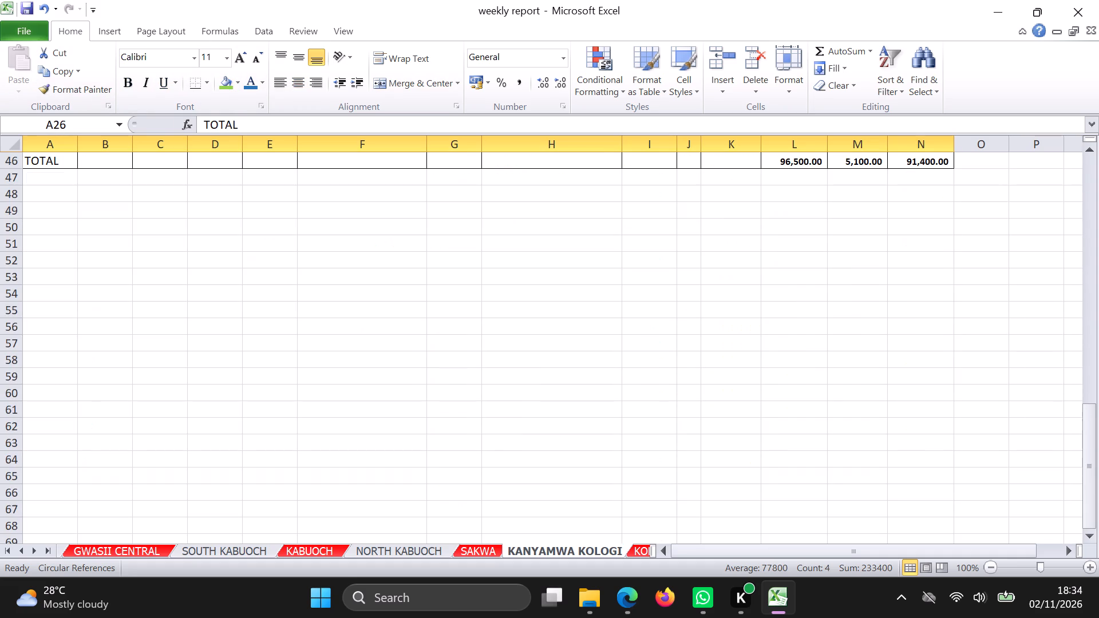
scroll(139, 270, "up", 4)
left_click_drag(54, 447, 58, 448)
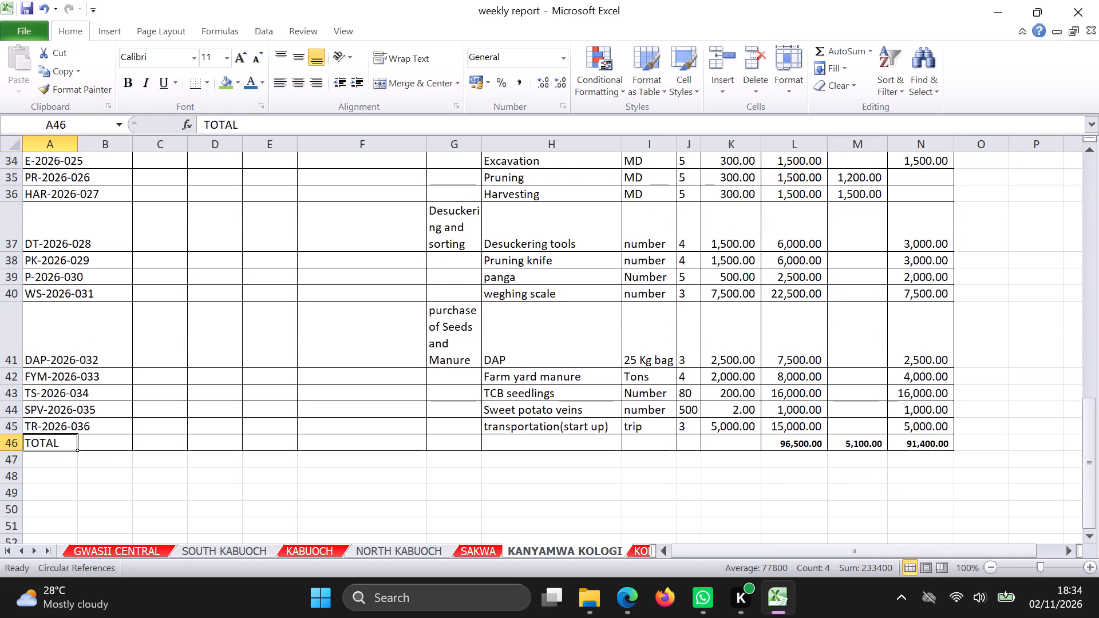
left_click_drag(58, 448, 891, 445)
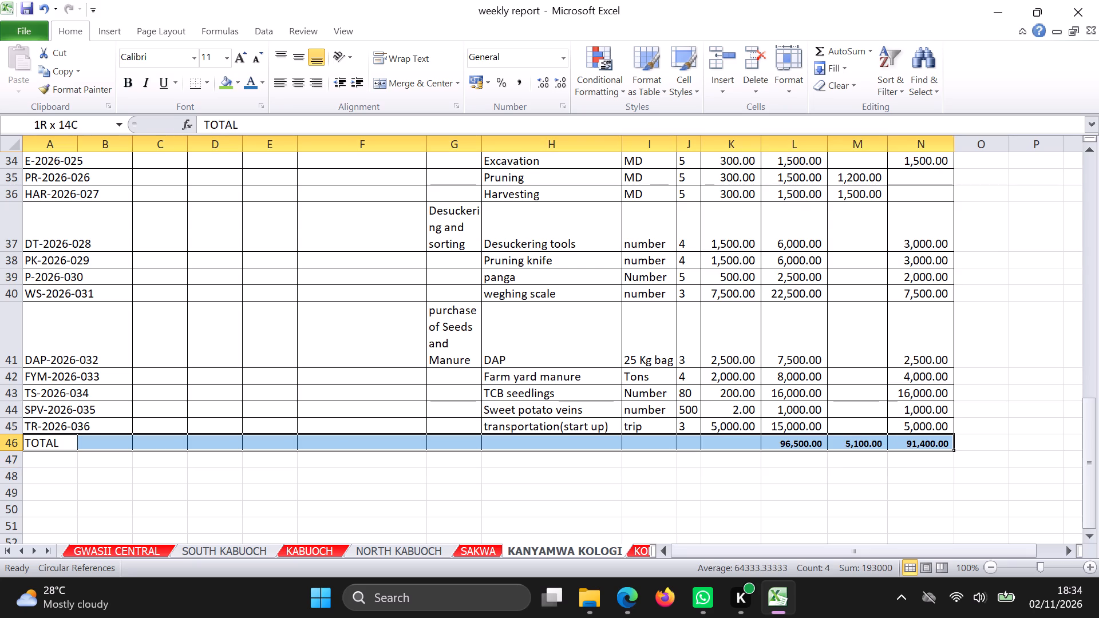
left_click_drag(891, 445, 906, 440)
left_click(219, 80)
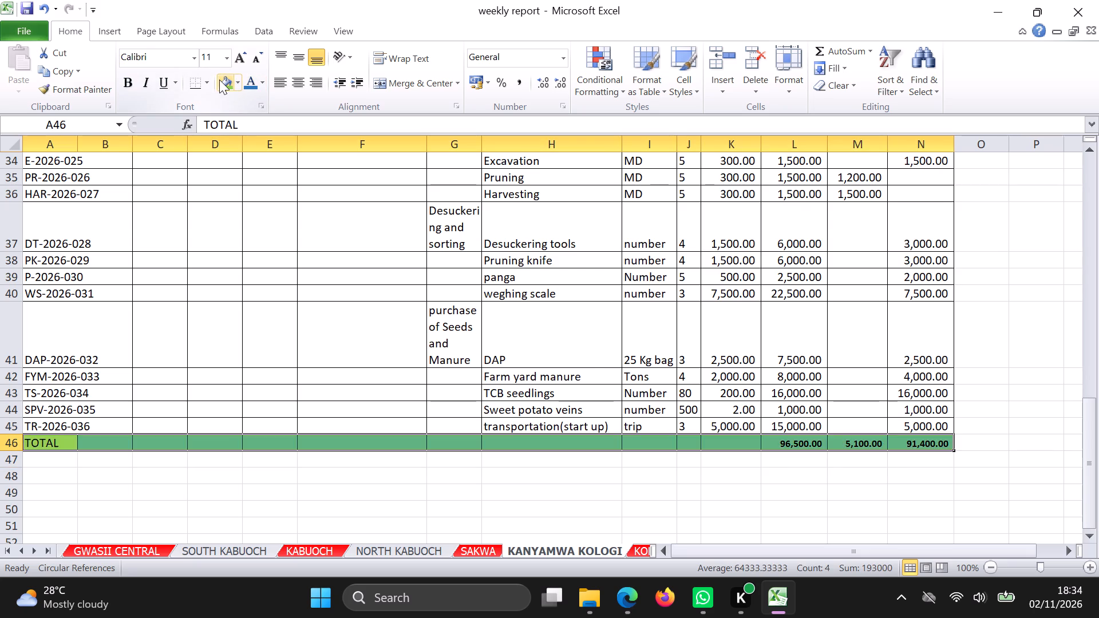
scroll(189, 185, "down", 7)
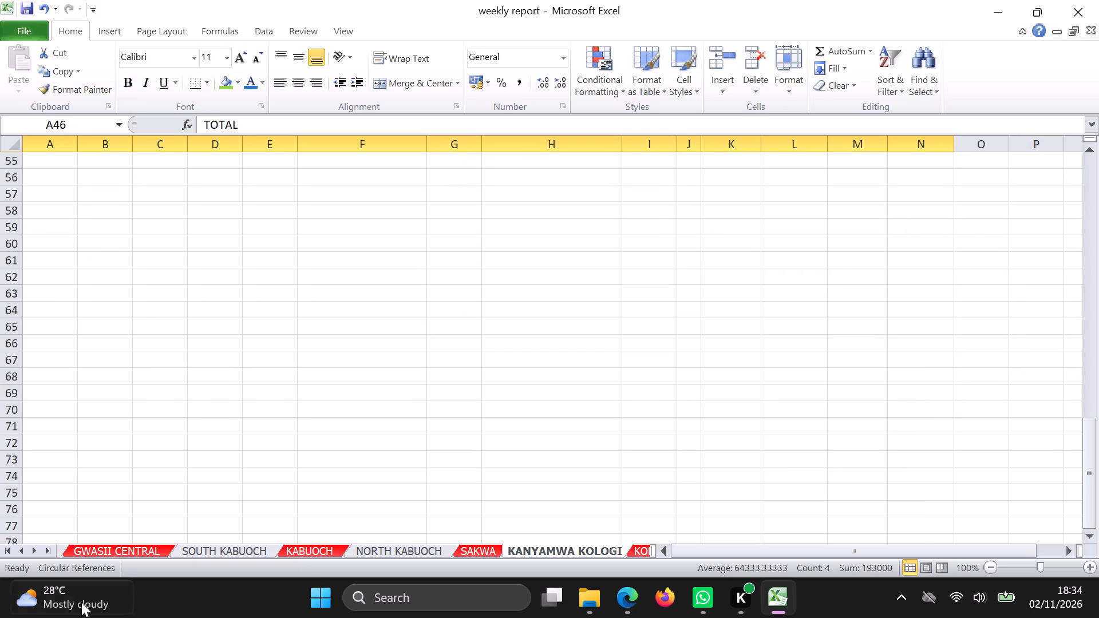
On the KOLOGI sheet, fill the first project's TOTAL row, A26 to N26, with light green.
double_click(36, 551)
left_click(36, 551)
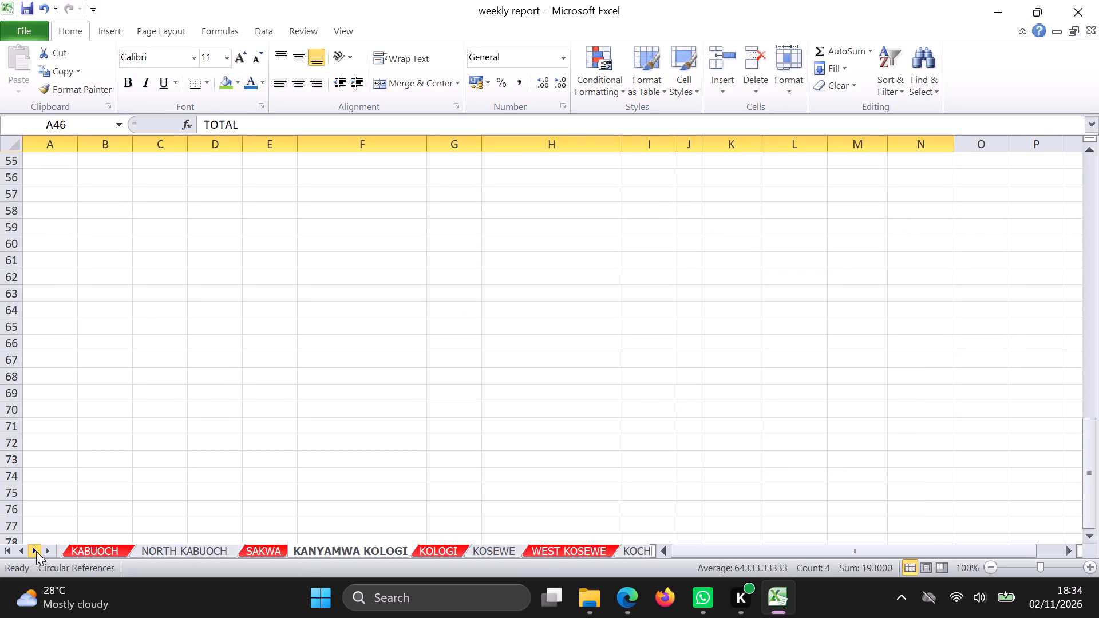
double_click(35, 551)
left_click(35, 551)
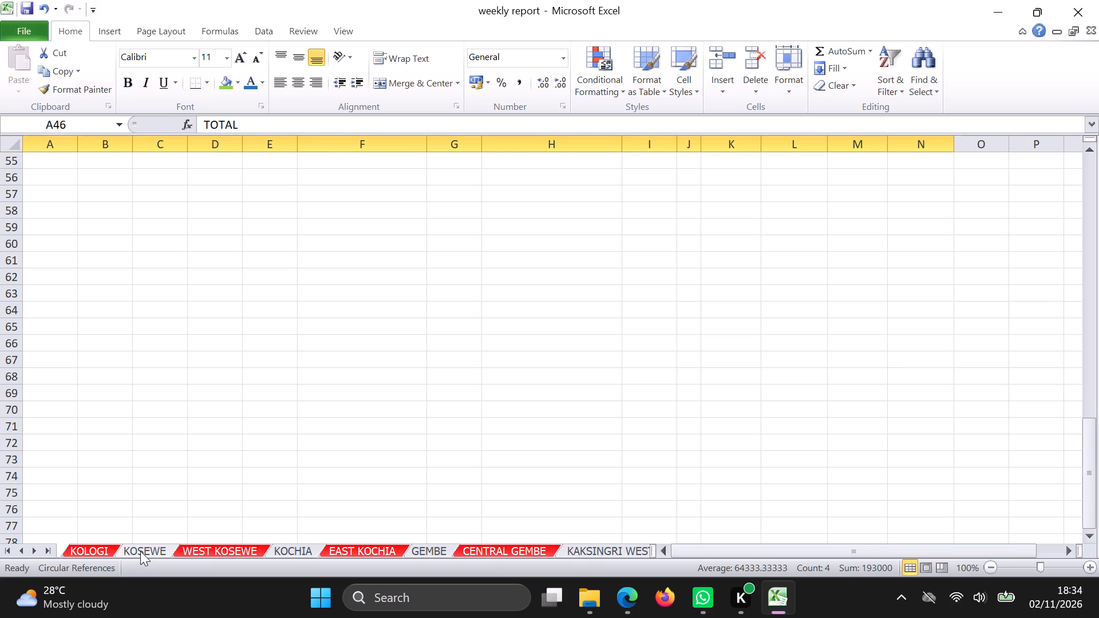
left_click(102, 548)
scroll(361, 399, "down", 4)
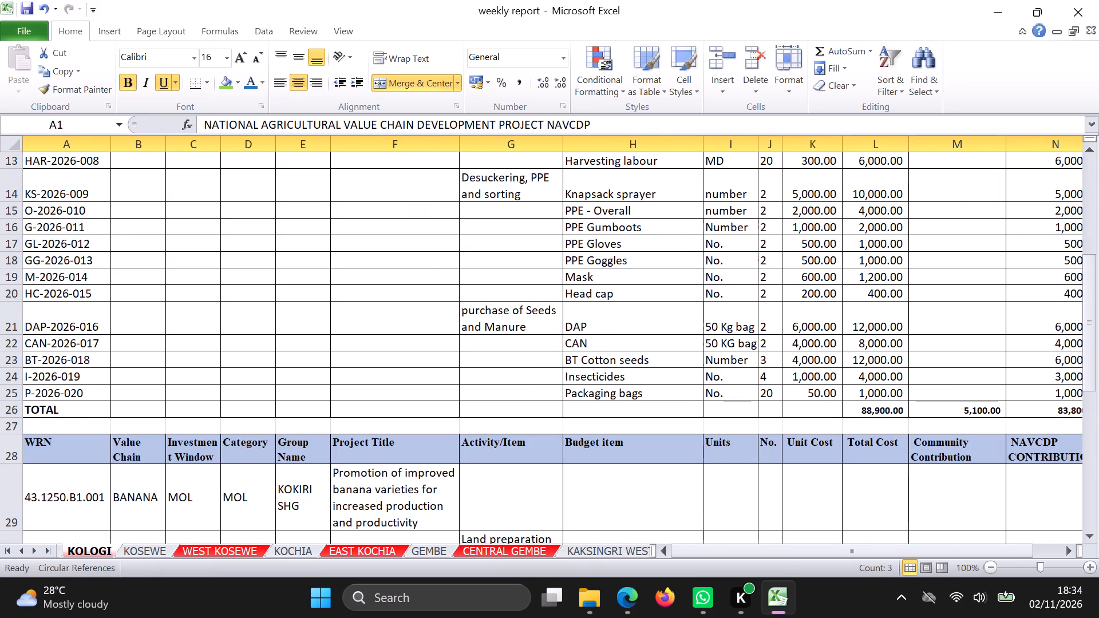
left_click_drag(42, 410, 834, 410)
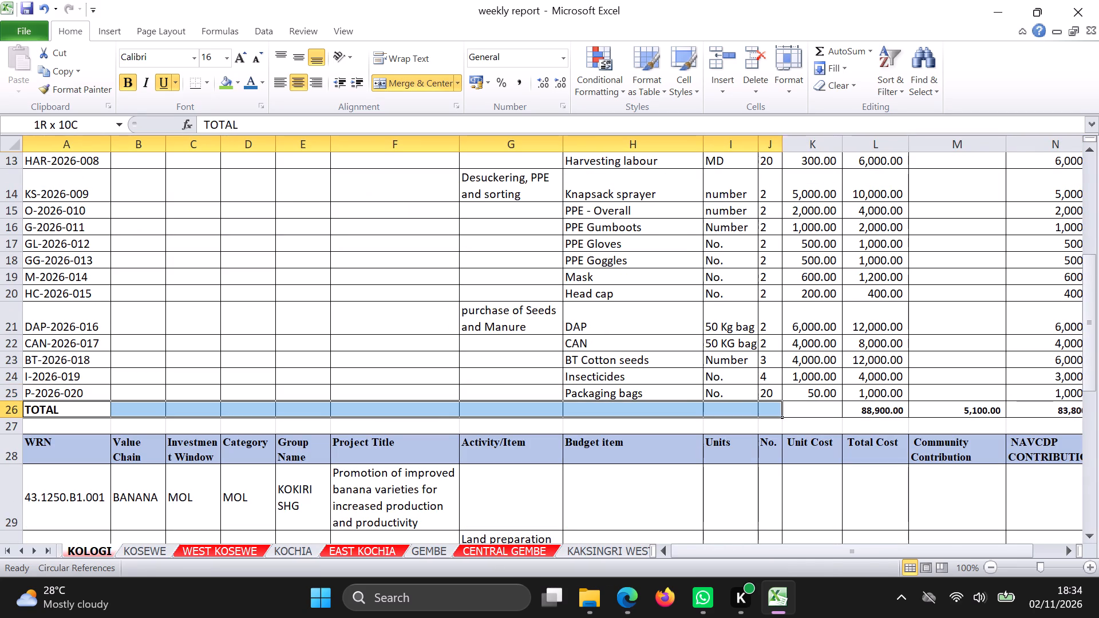
left_click_drag(834, 410, 1035, 410)
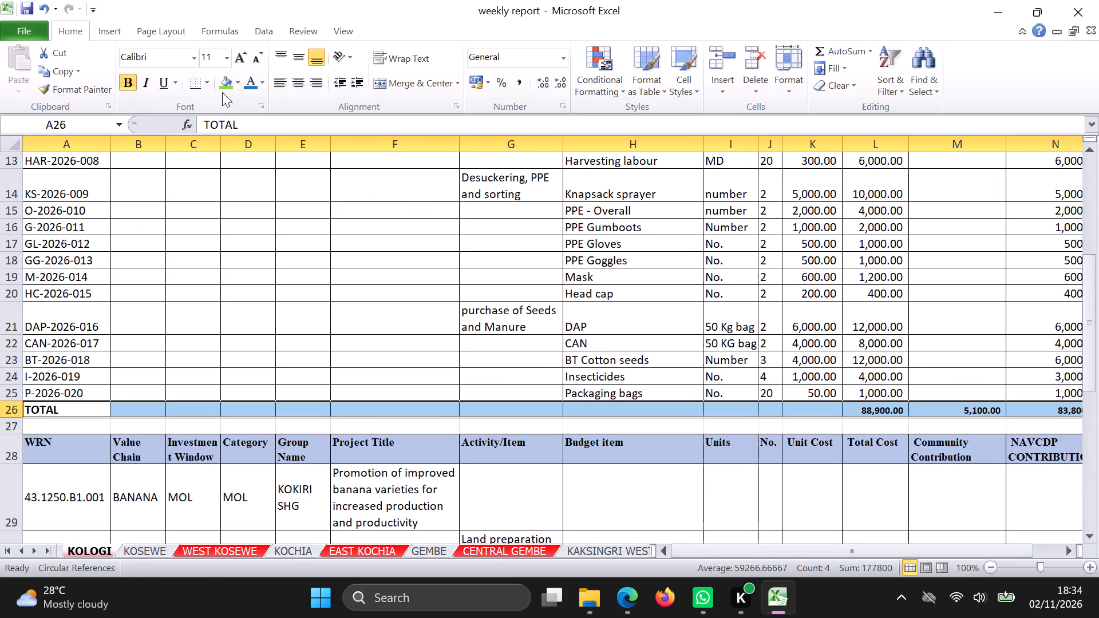
left_click(227, 79)
Fill the KOLOGI banana project's TOTAL row, A46 to N46, with light green.
scroll(165, 370, "down", 5)
scroll(52, 367, "down", 3)
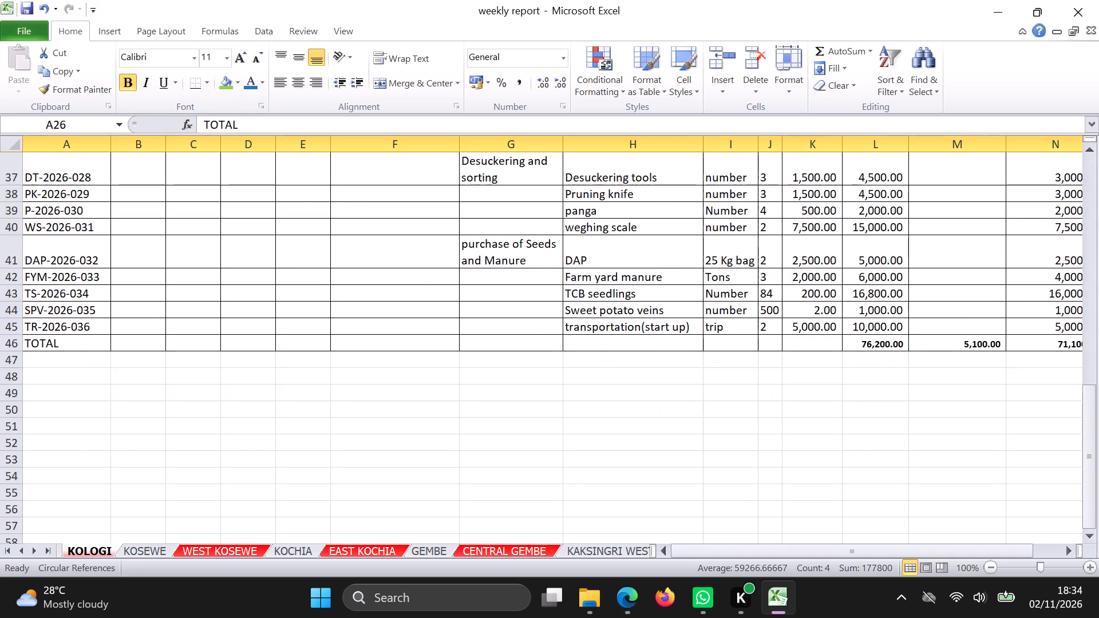
scroll(52, 367, "down", 1)
left_click_drag(50, 276, 823, 283)
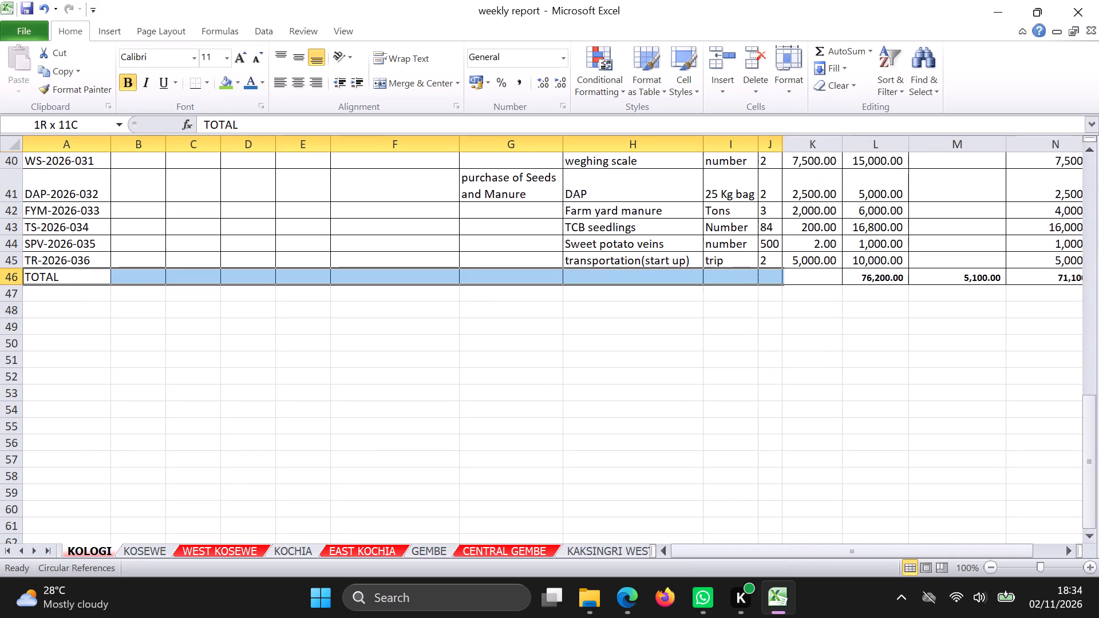
left_click_drag(823, 283, 1028, 276)
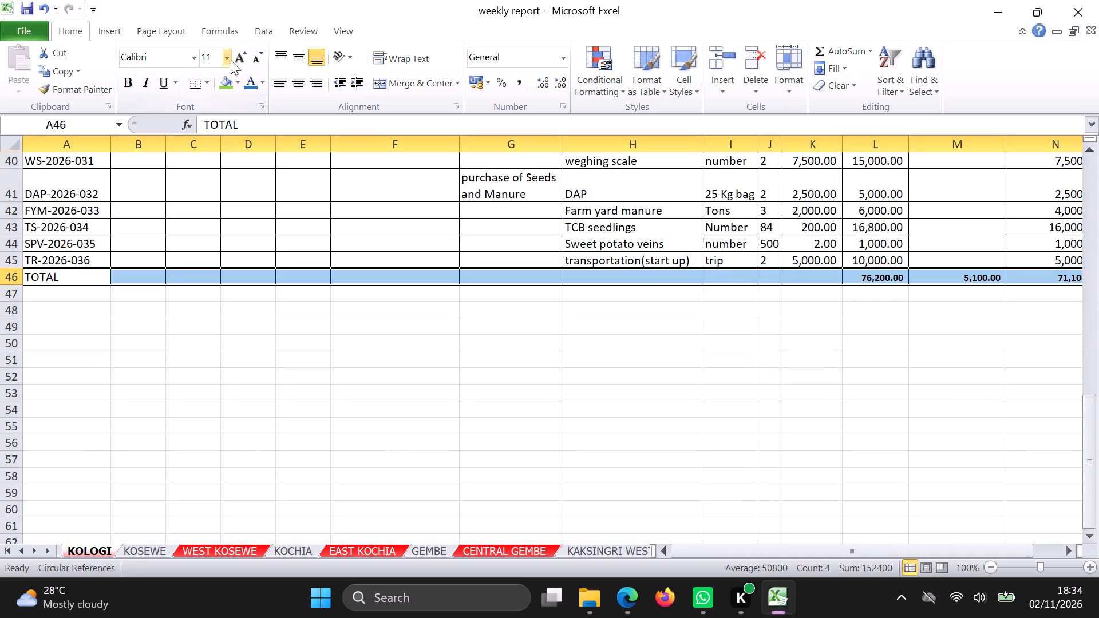
left_click(222, 84)
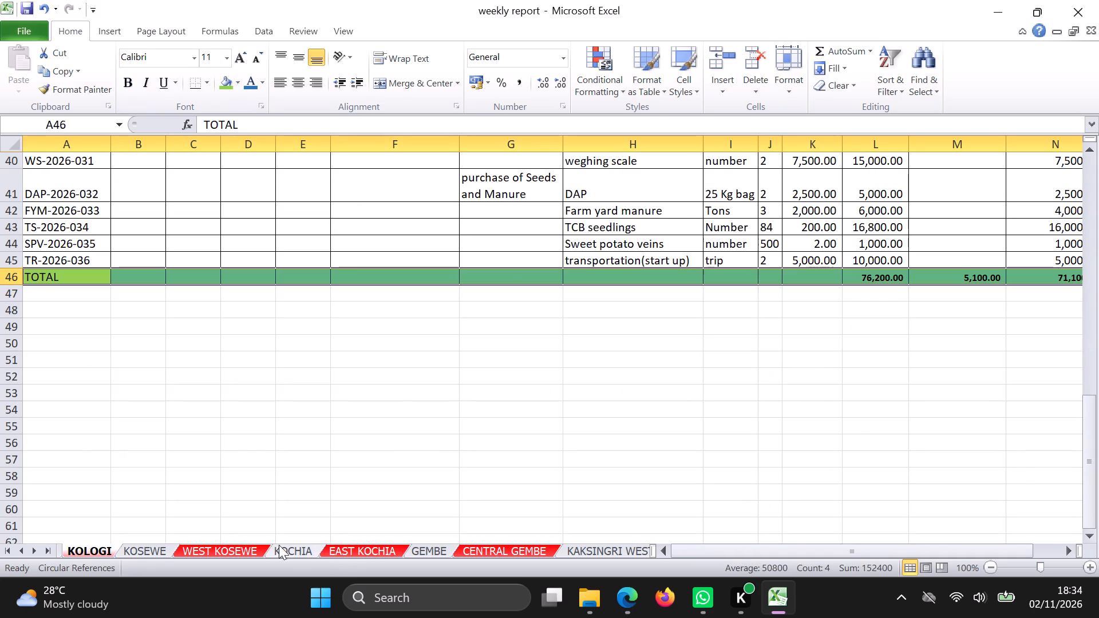
On the KOSEWE sheet, fill the cotton project's TOTAL row, A26 to N26, with light green.
left_click(133, 553)
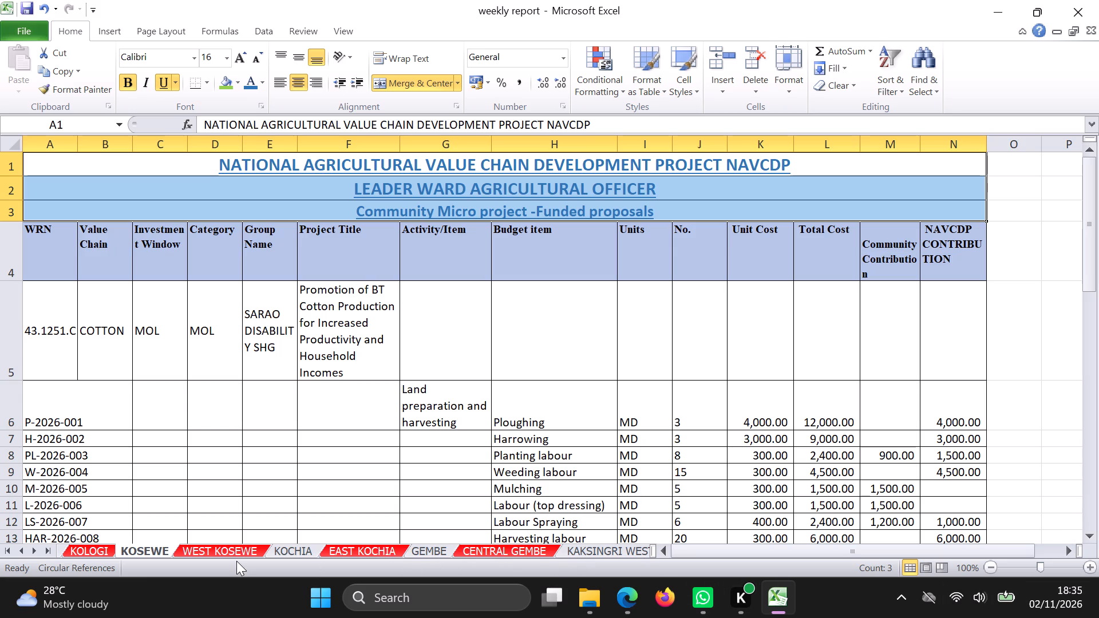
scroll(275, 364, "down", 3)
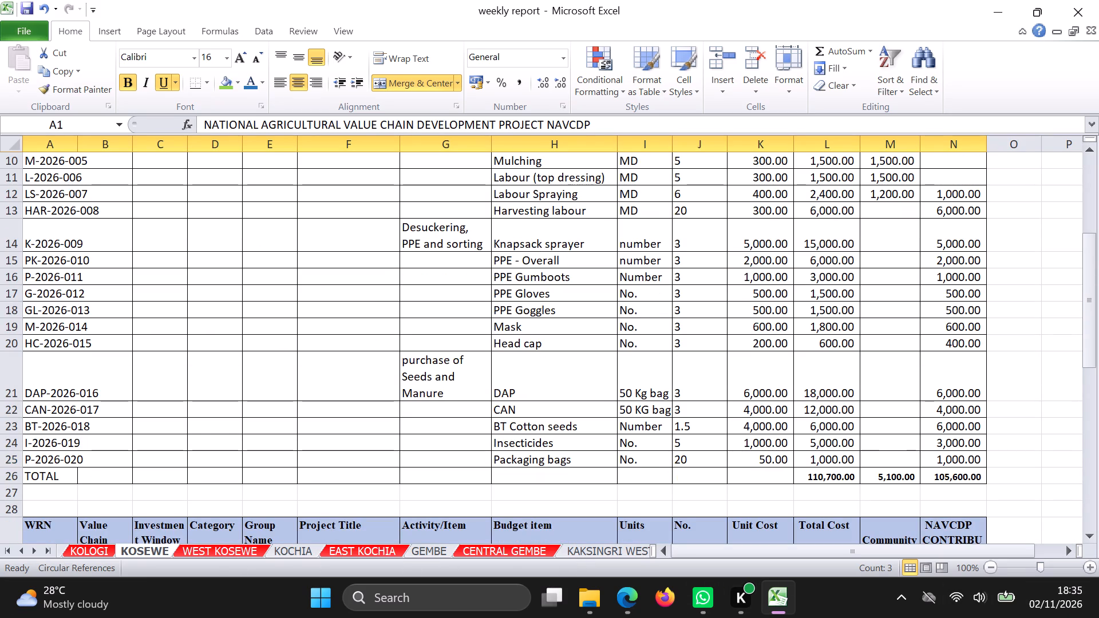
left_click_drag(34, 477, 821, 466)
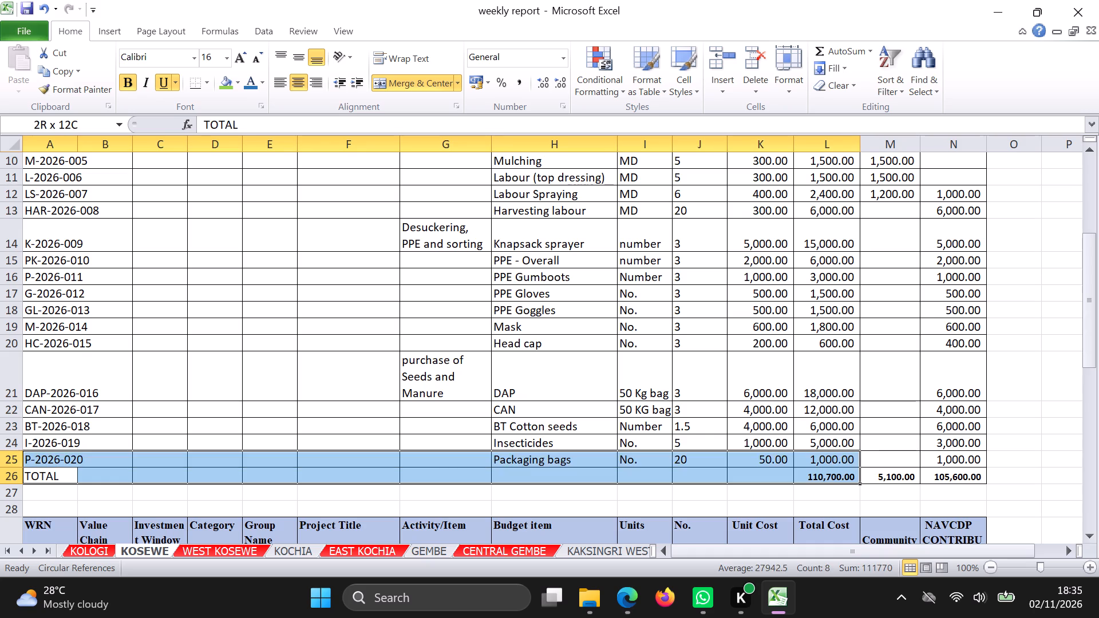
left_click_drag(821, 466, 939, 477)
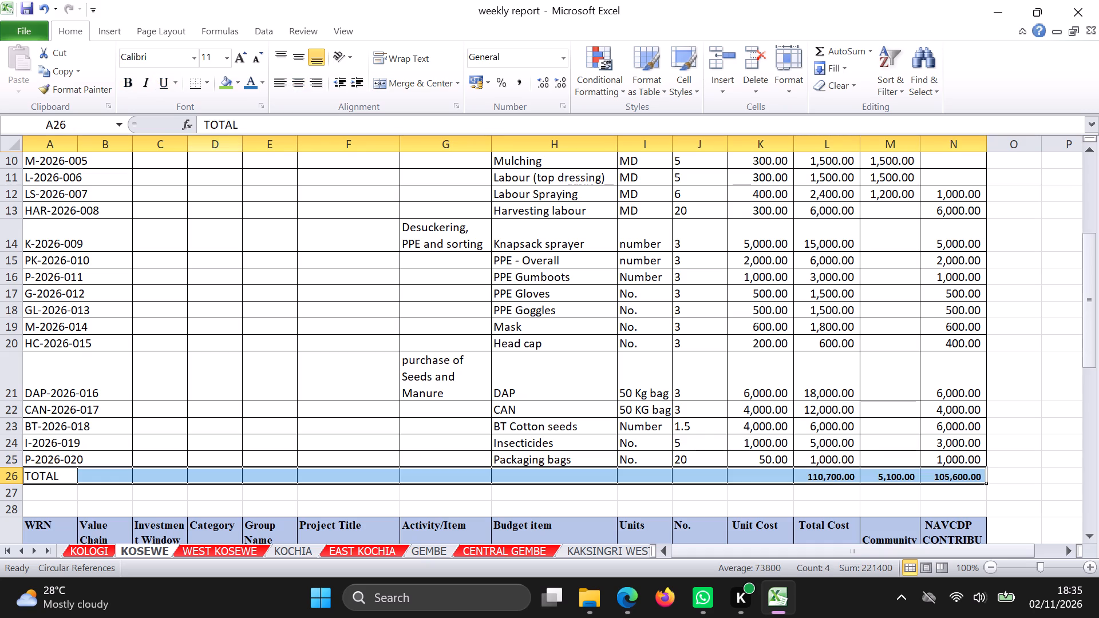
left_click(221, 84)
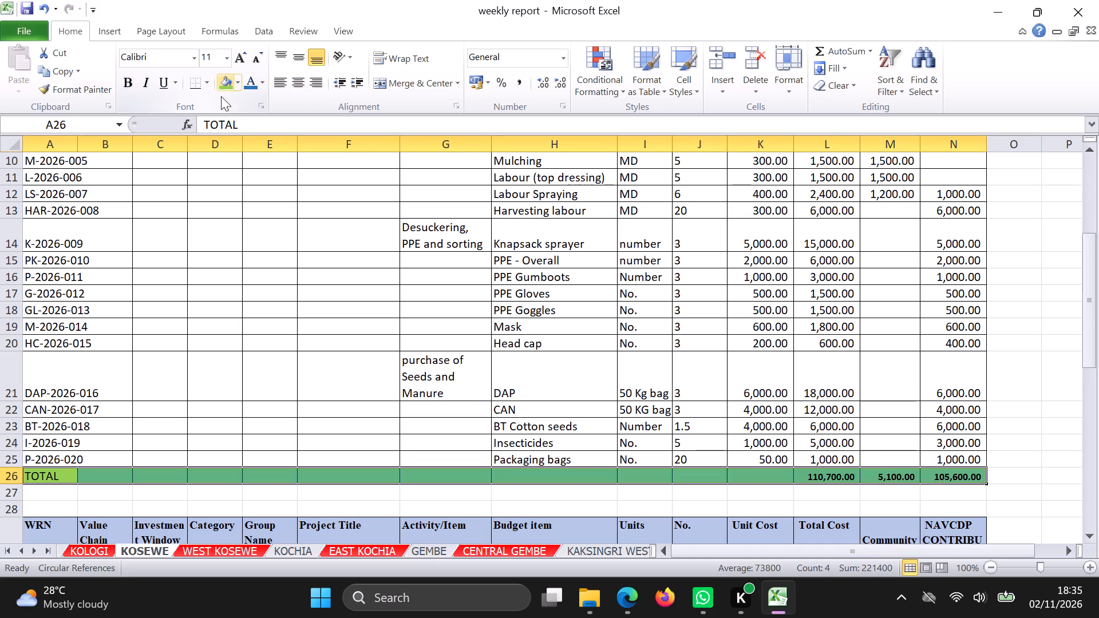
Fill the second KOSEWE project's TOTAL row, A44 to N44, with light green.
scroll(325, 406, "down", 6)
scroll(283, 382, "down", 4)
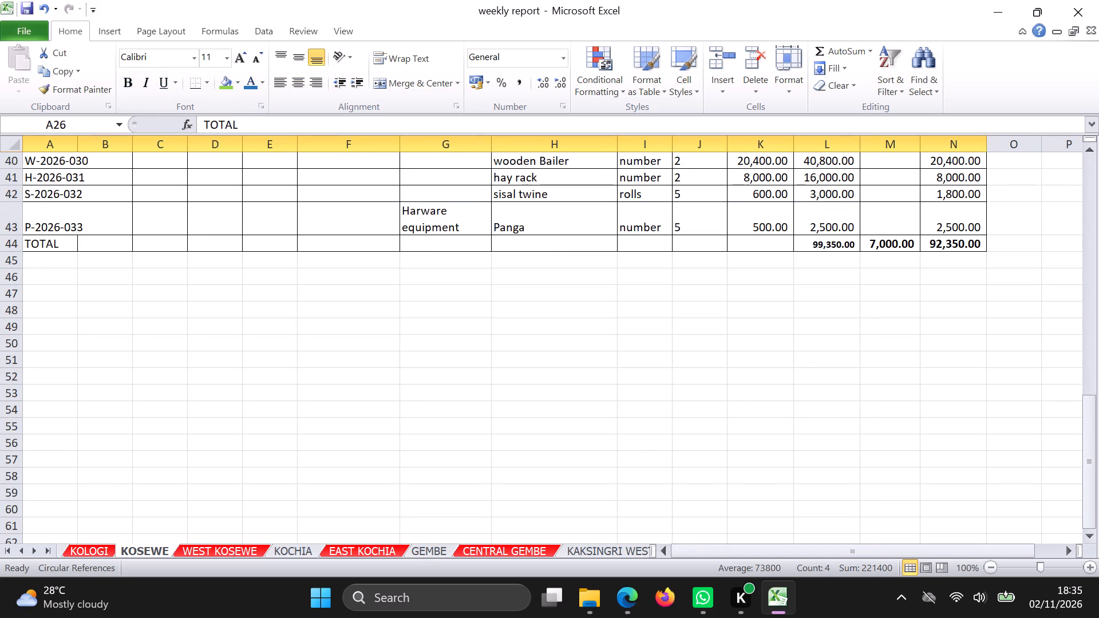
left_click_drag(53, 241, 952, 252)
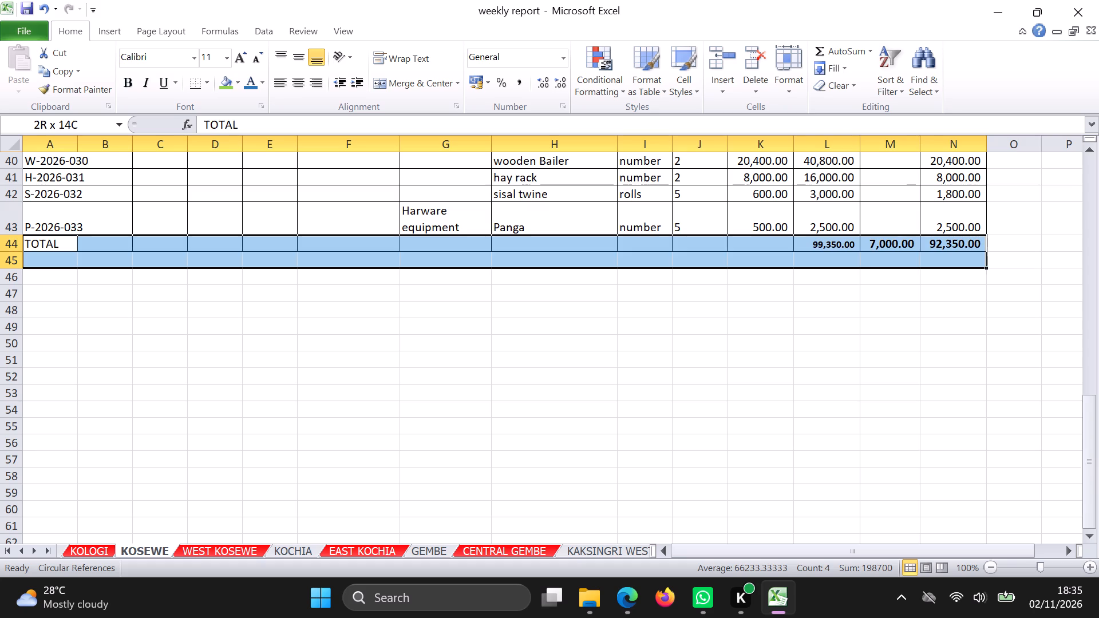
left_click_drag(952, 252, 960, 247)
left_click(228, 84)
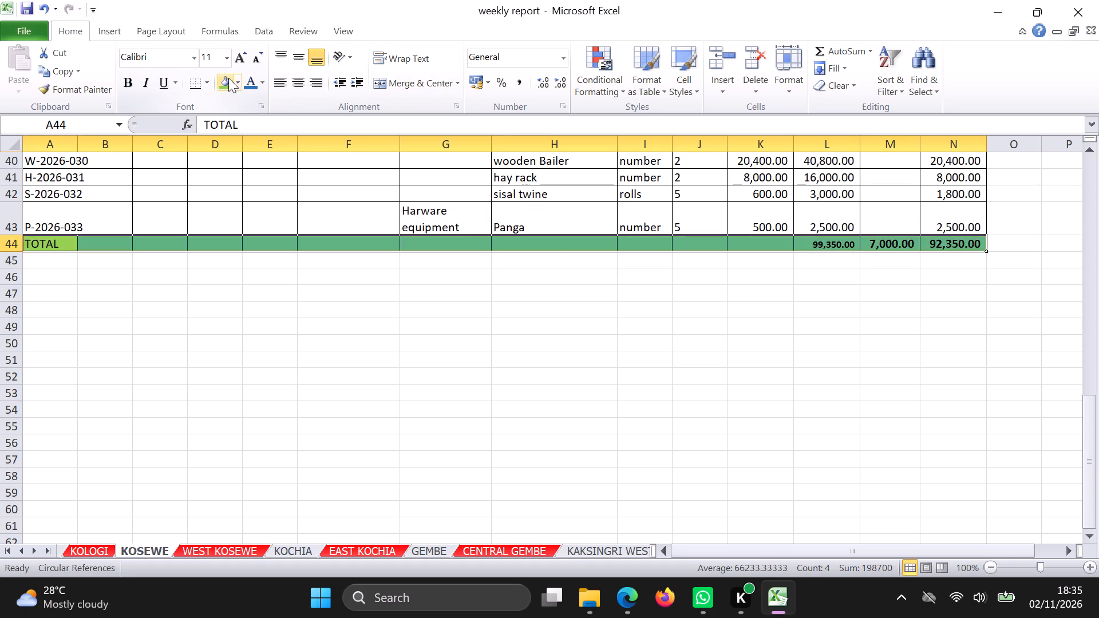
On the WEST KOSEWE sheet, fill the cotton project's TOTAL row, A26 to N26, with light green.
scroll(294, 243, "down", 6)
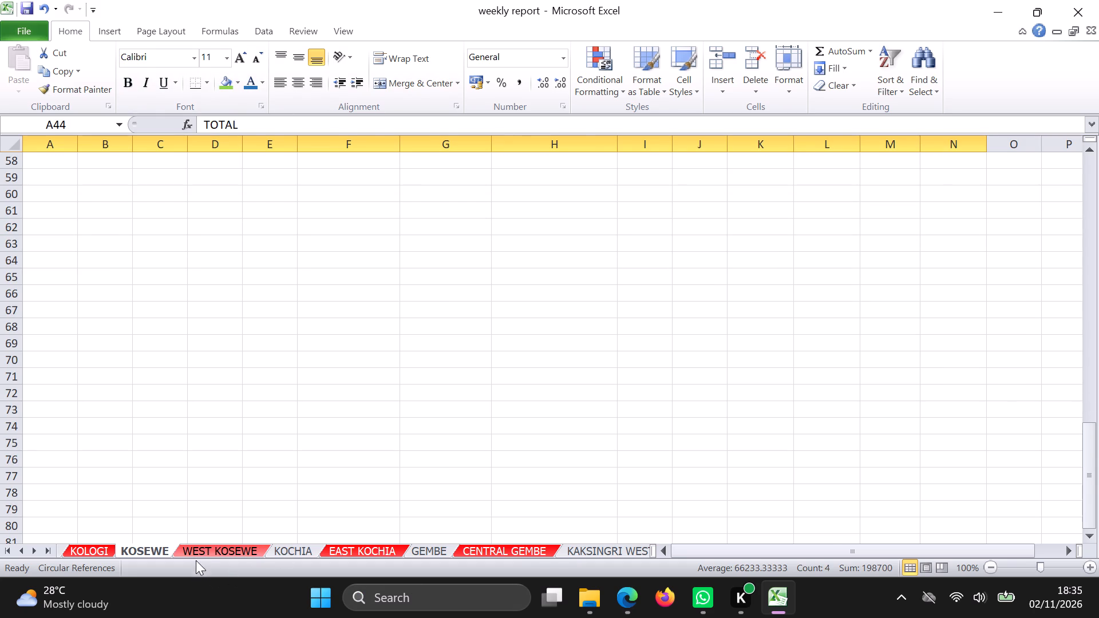
left_click(206, 545)
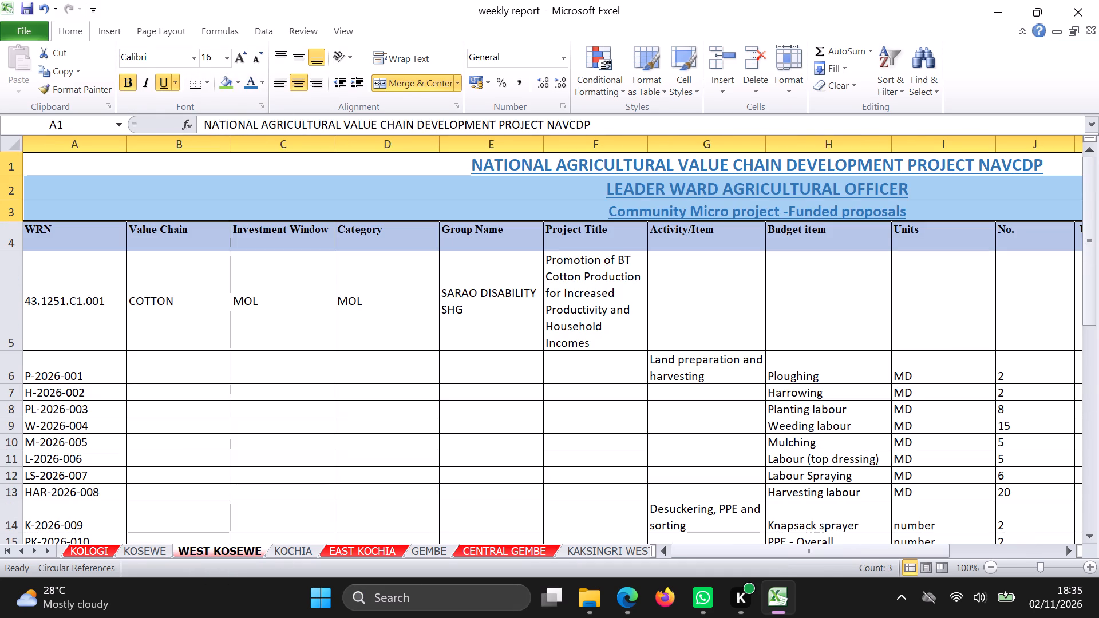
scroll(301, 362, "down", 4)
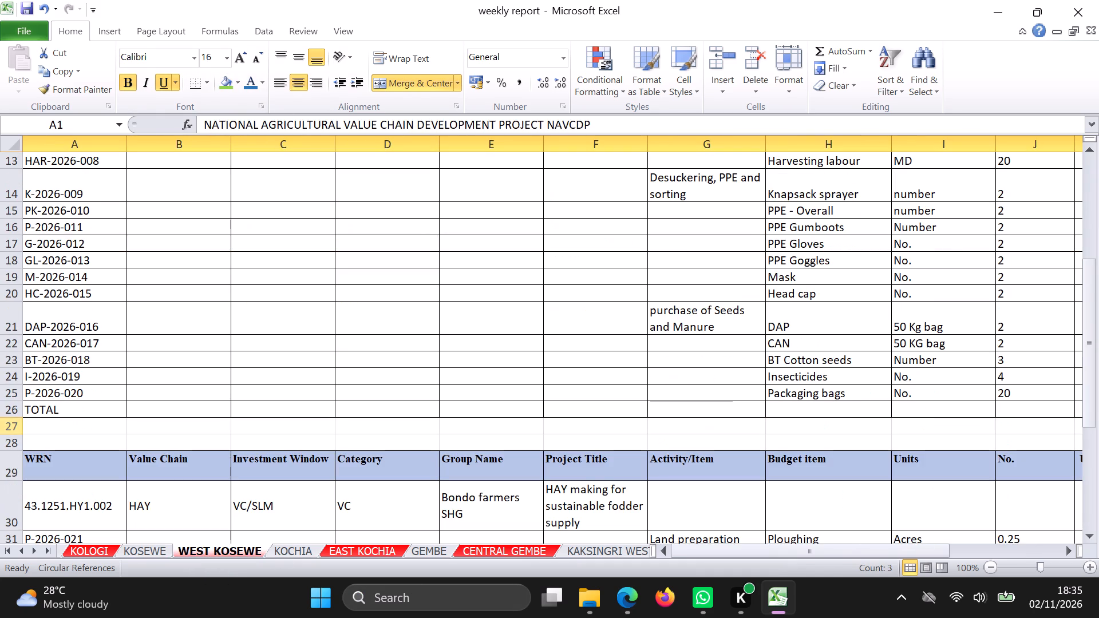
left_click_drag(41, 408, 778, 429)
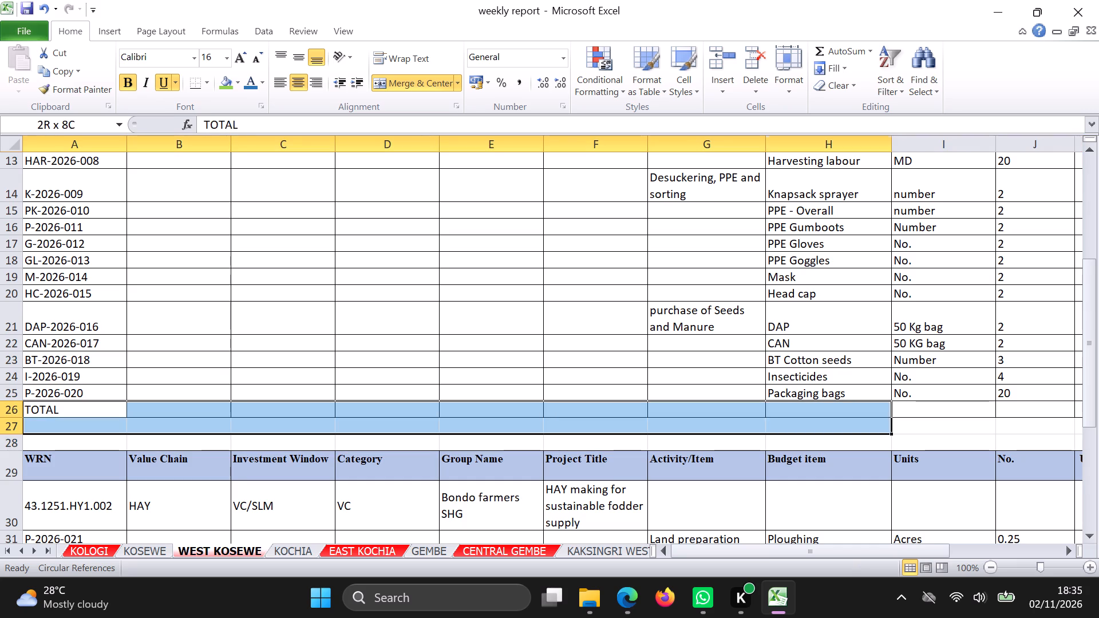
left_click_drag(778, 429, 1093, 413)
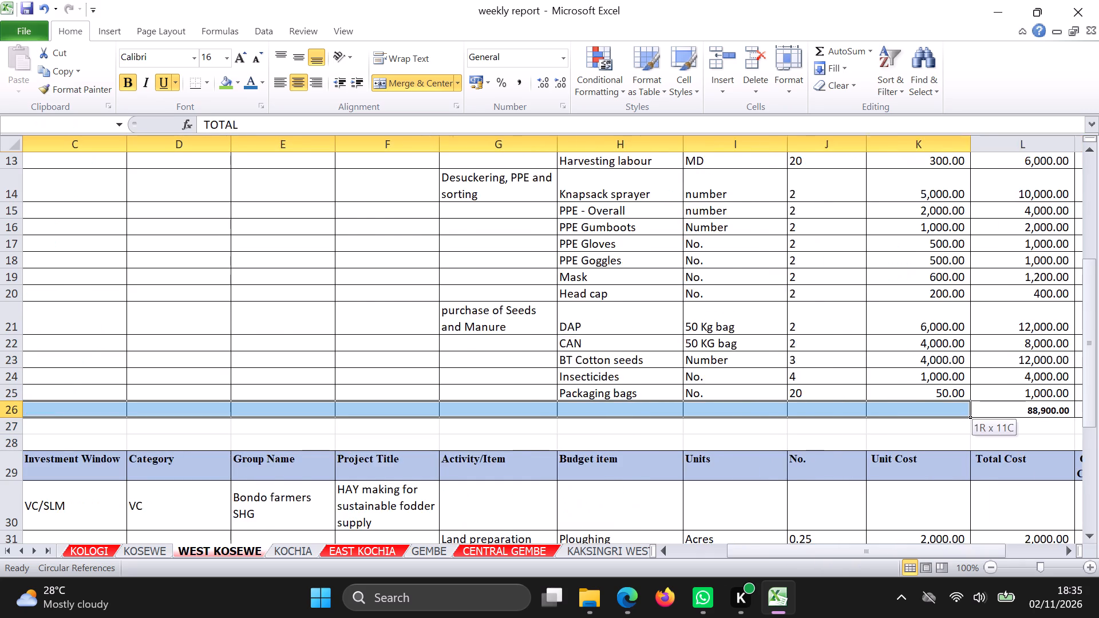
left_click_drag(1093, 413, 1077, 410)
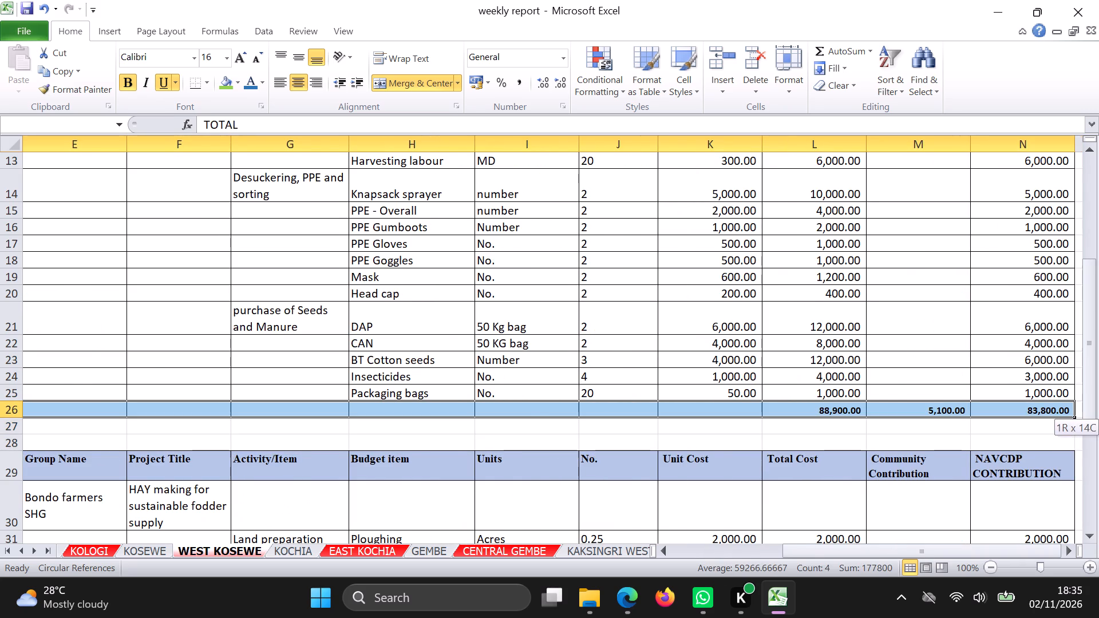
left_click_drag(1077, 410, 736, 405)
left_click(223, 84)
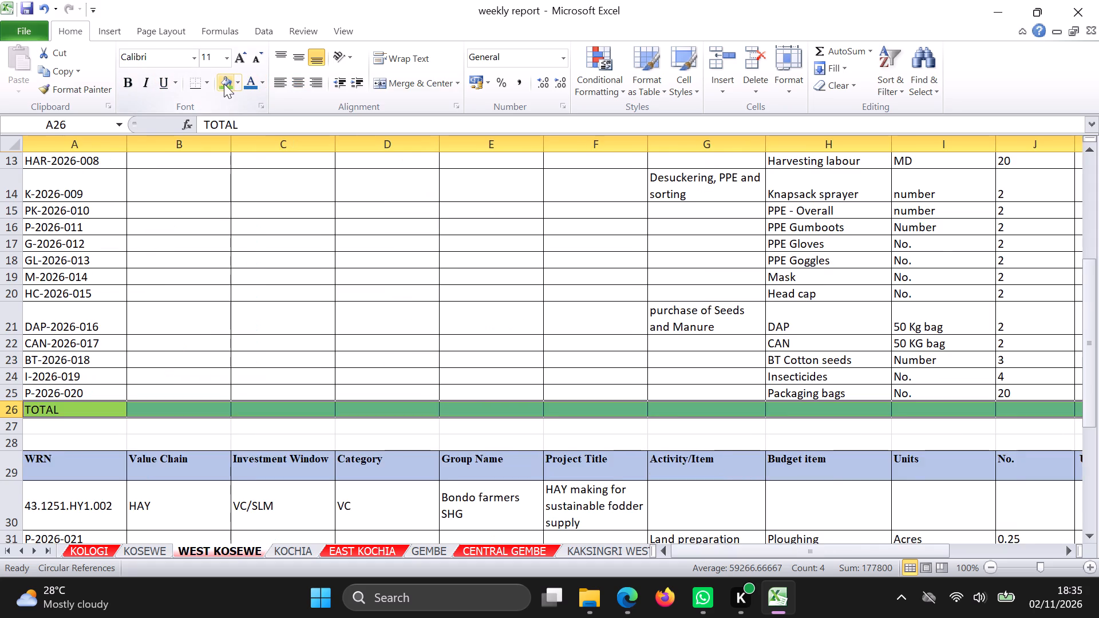
Fill the WEST KOSEWE hay project's TOTAL row, A44 to N44, with light green.
scroll(287, 276, "down", 5)
scroll(209, 291, "down", 4)
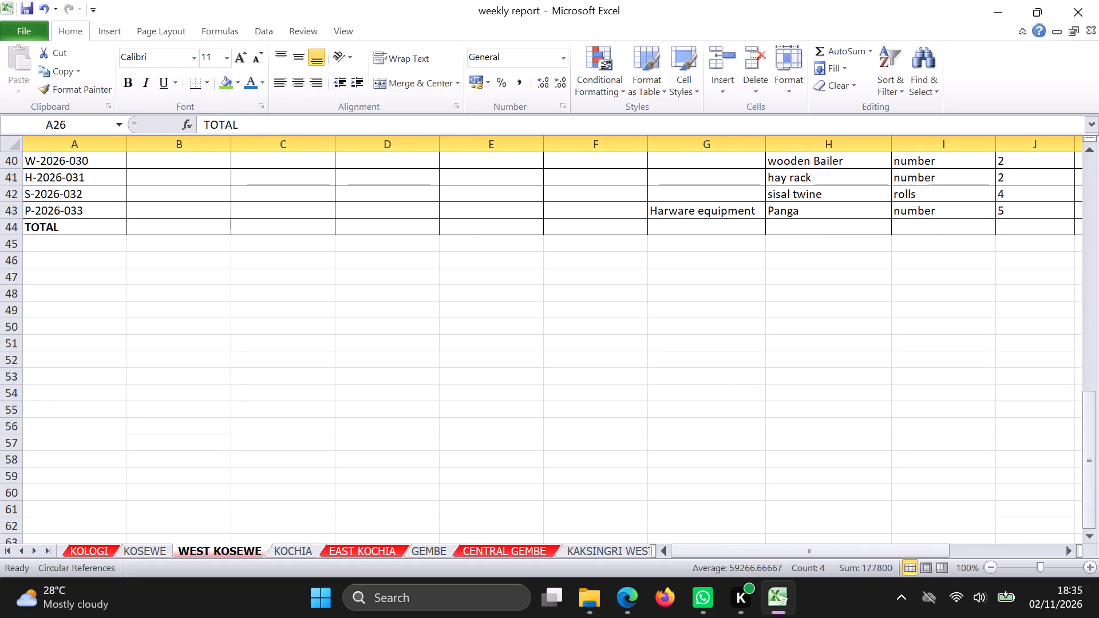
left_click_drag(41, 229, 1069, 230)
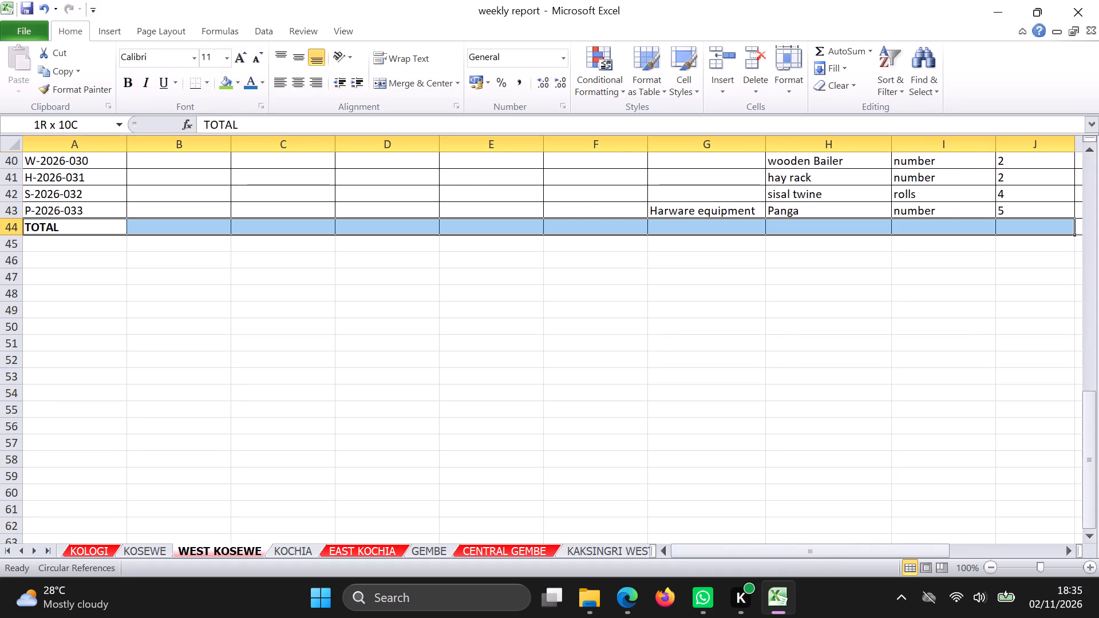
left_click_drag(1069, 230, 1078, 233)
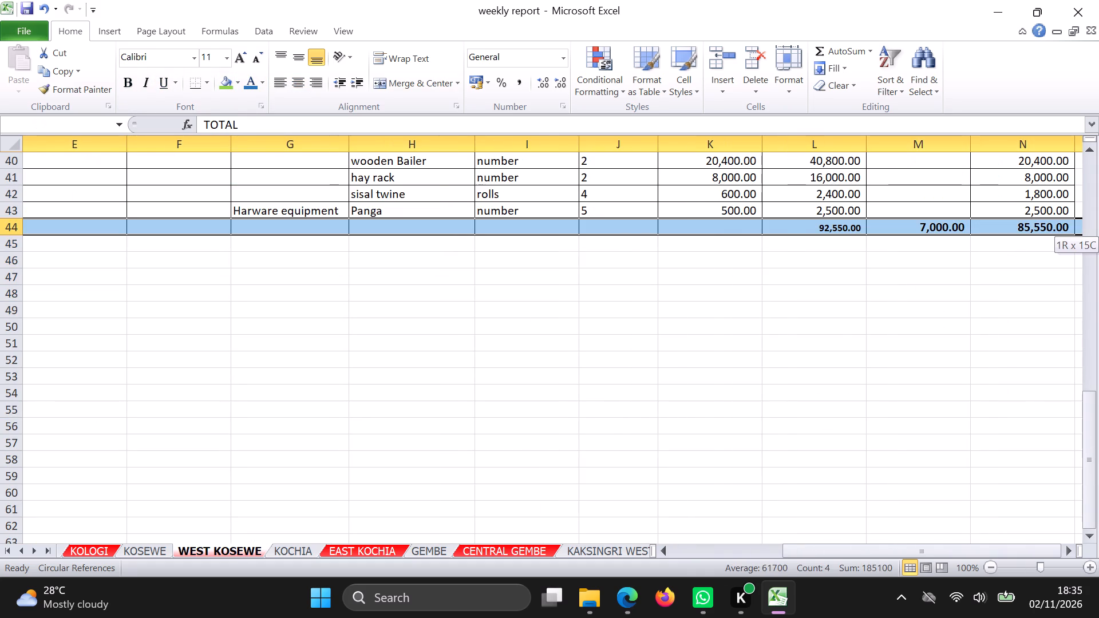
left_click_drag(1078, 233, 1052, 231)
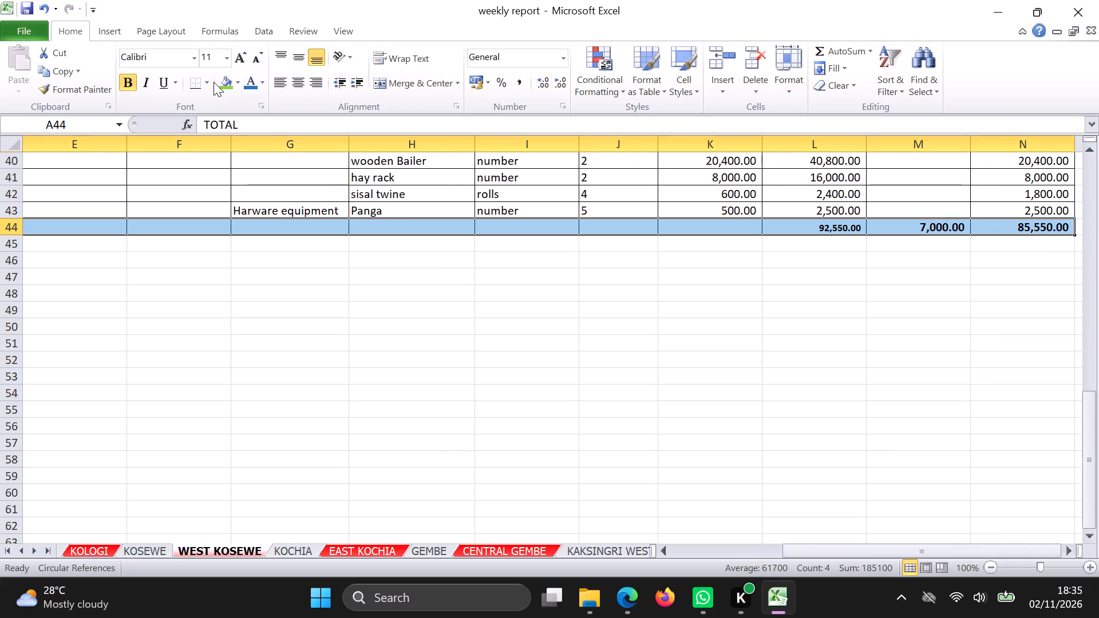
left_click(220, 84)
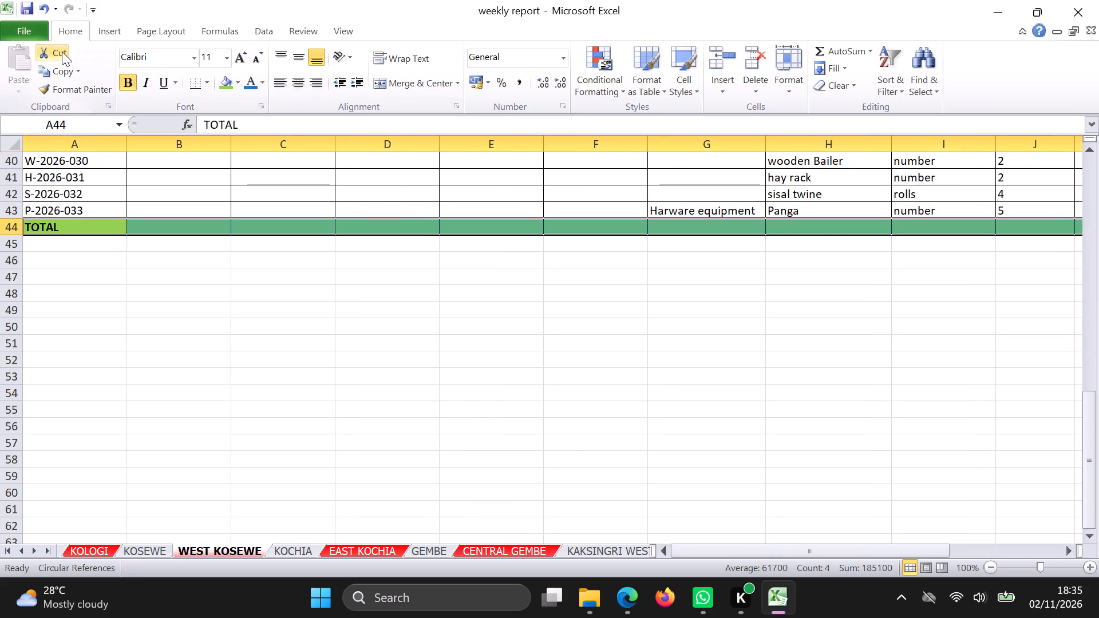
Save the weekly report workbook.
left_click(26, 4)
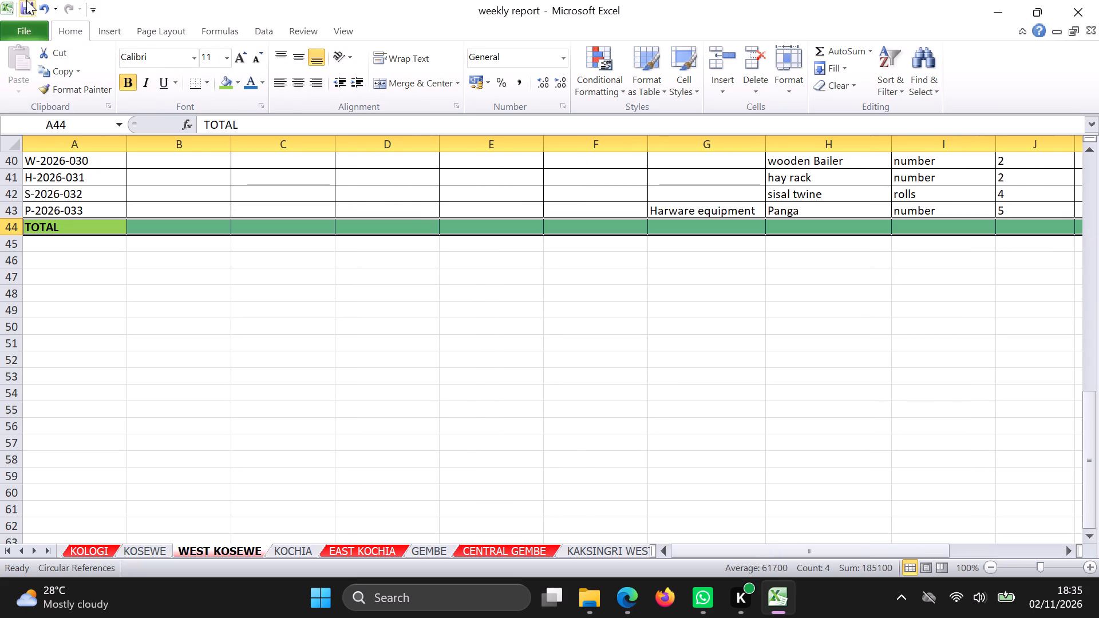
On the KOCHIA sheet, fill the cotton project's TOTAL row, A26 to N26, with light green.
scroll(177, 351, "down", 2)
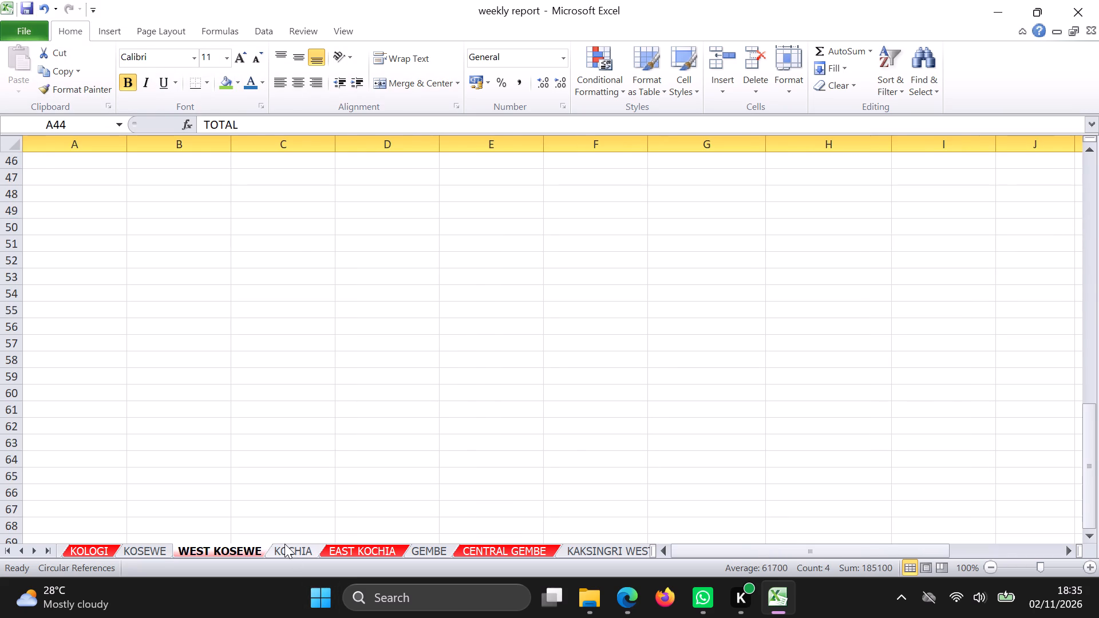
left_click(284, 544)
scroll(321, 487, "down", 5)
scroll(133, 268, "up", 1)
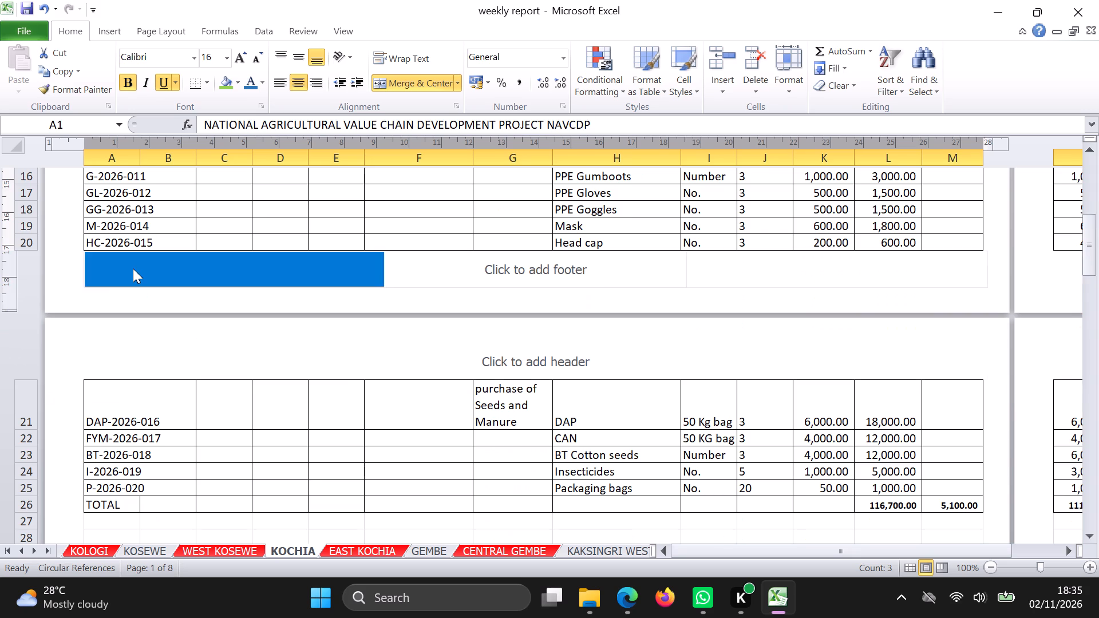
scroll(133, 271, "down", 4)
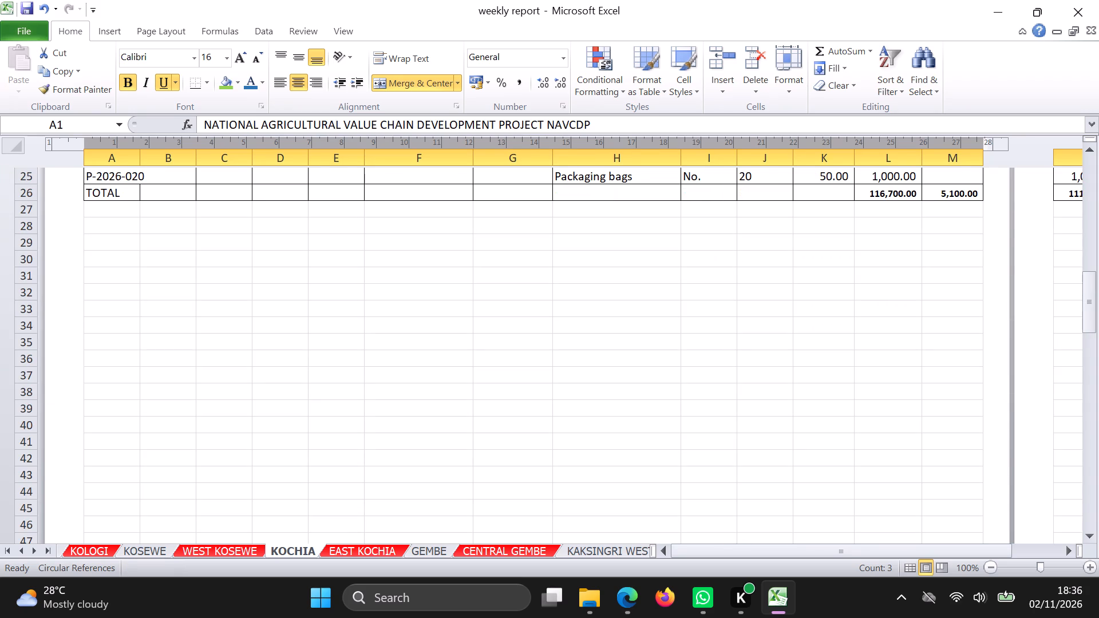
left_click_drag(96, 191, 1026, 197)
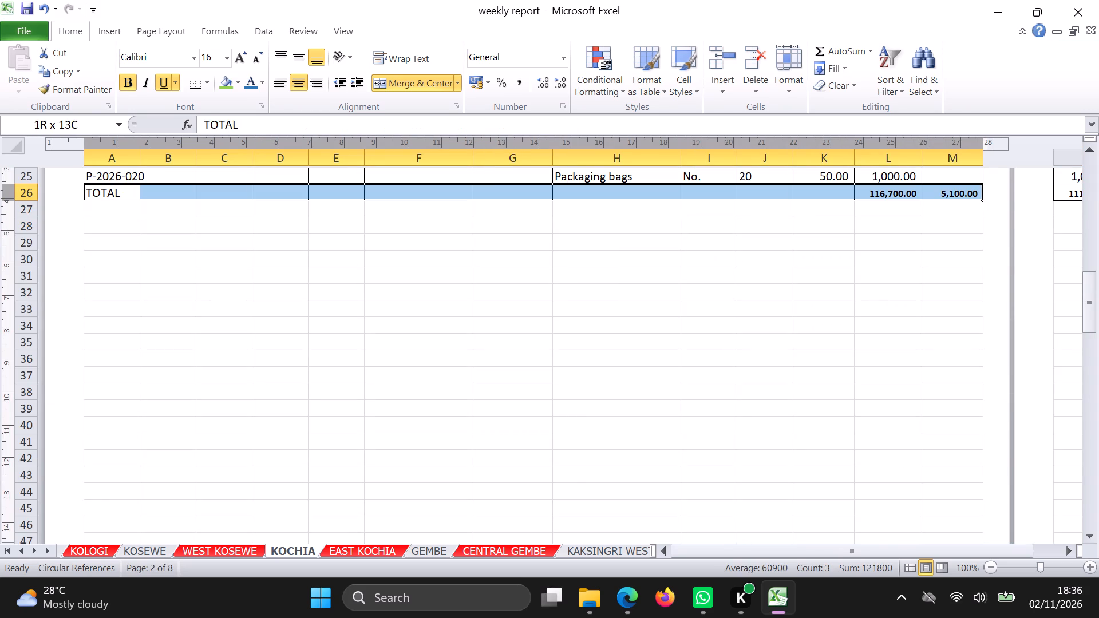
left_click_drag(1026, 197, 1021, 195)
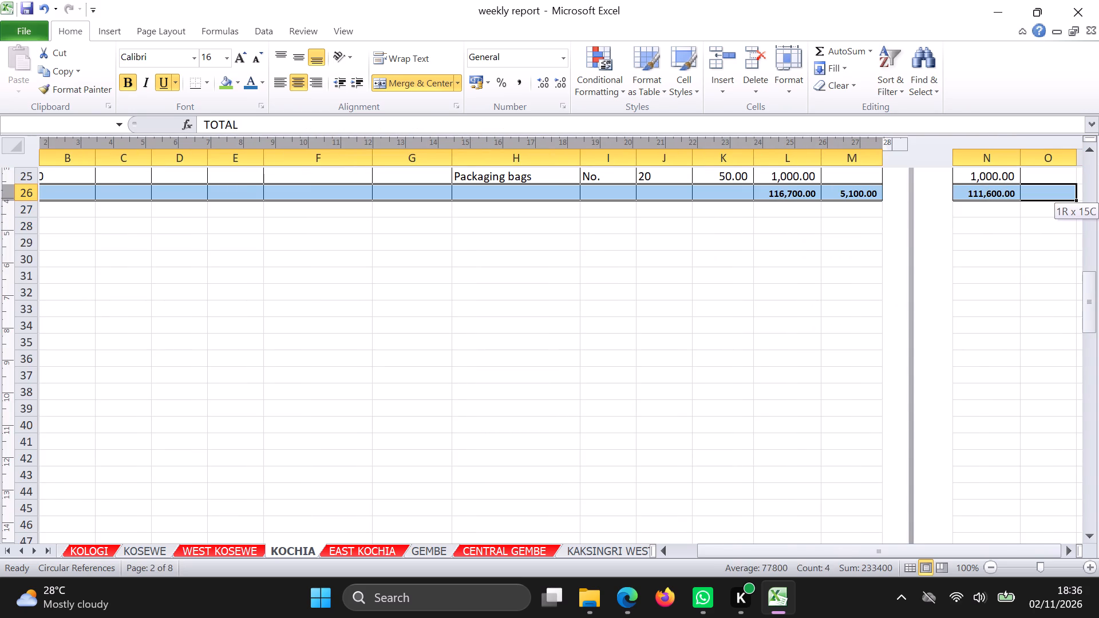
left_click_drag(1021, 195, 1014, 195)
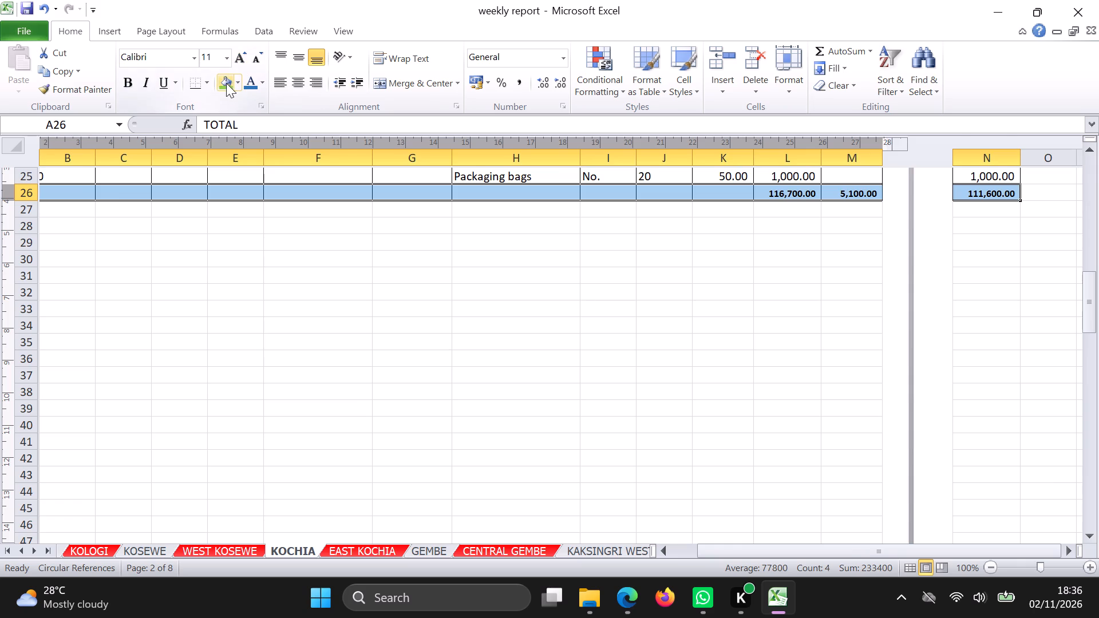
left_click(226, 83)
Fill the second KOCHIA project's TOTAL row, A78 to N78, with light green.
scroll(243, 113, "down", 4)
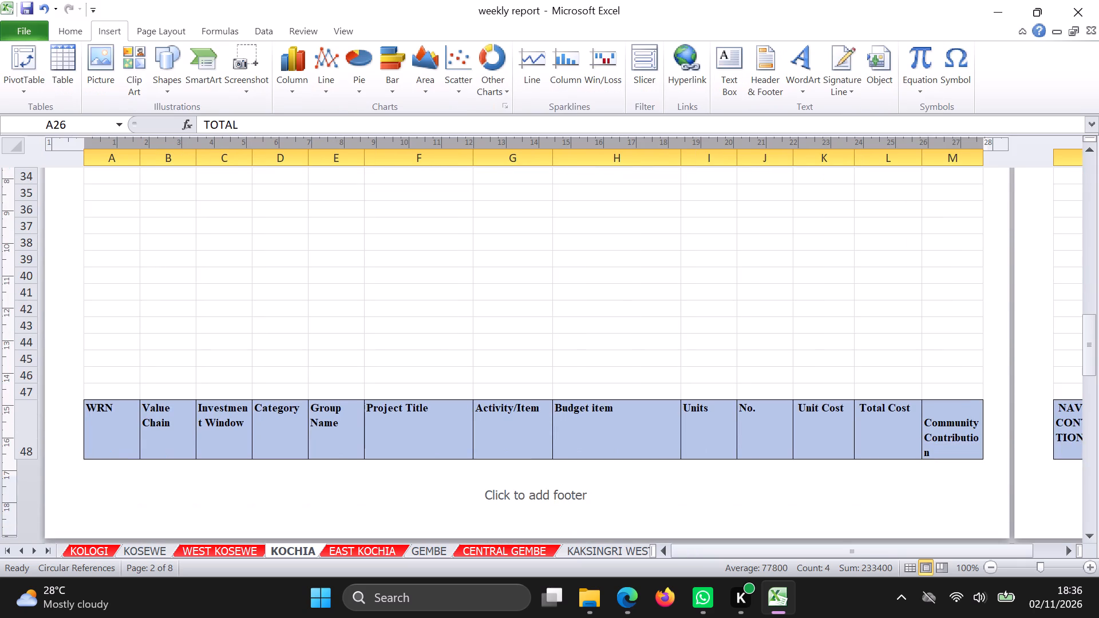
scroll(287, 397, "down", 10)
scroll(134, 386, "down", 1)
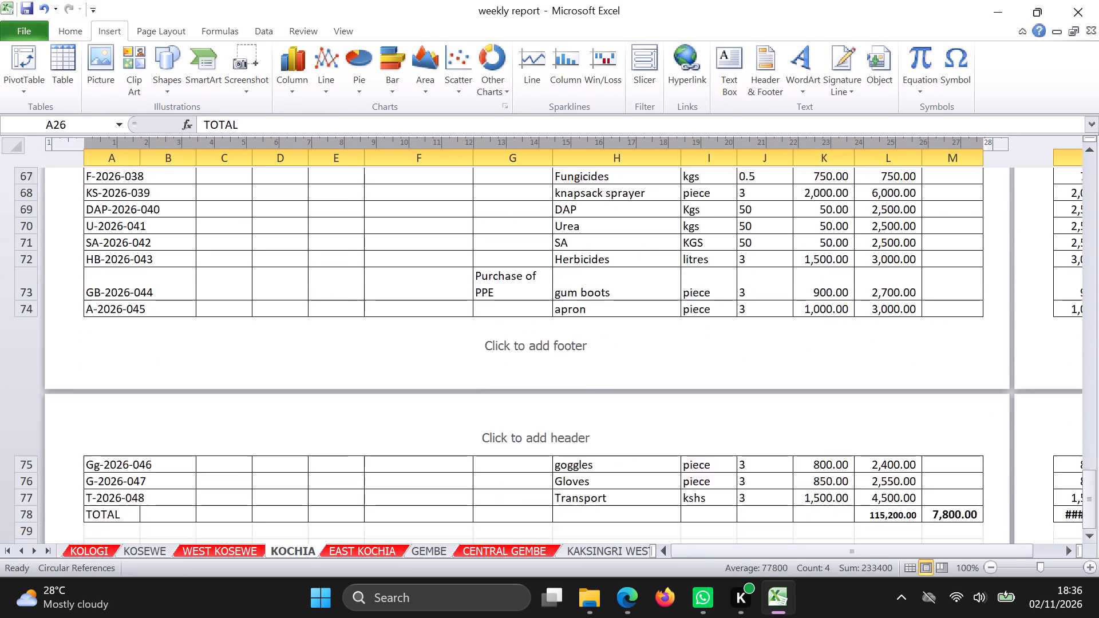
scroll(136, 389, "down", 3)
left_click_drag(100, 209, 497, 202)
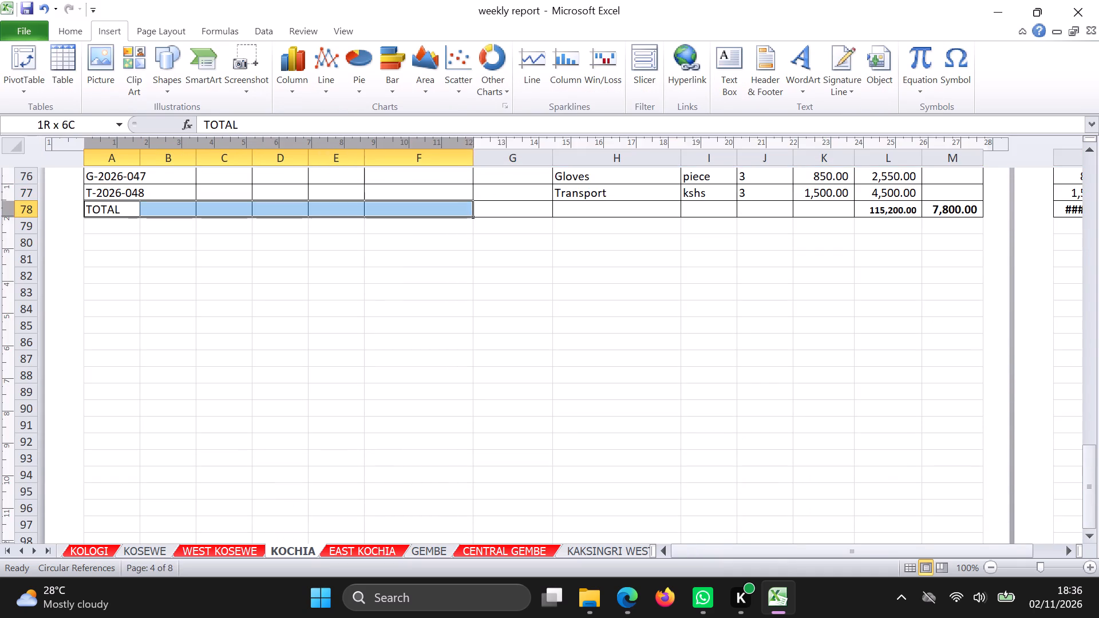
left_click_drag(497, 202, 1011, 216)
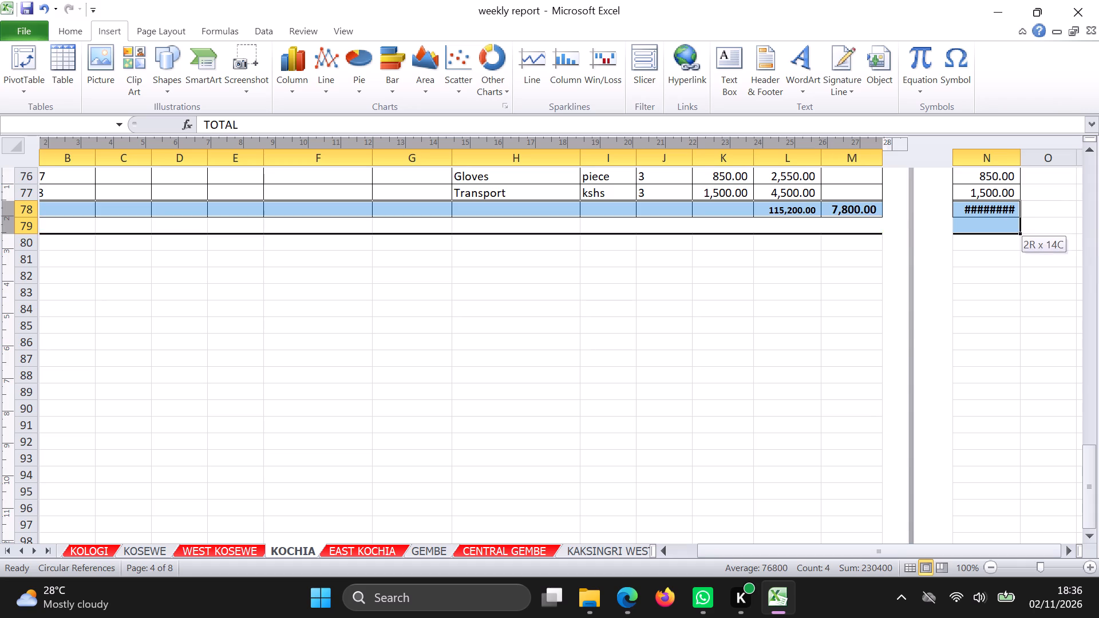
left_click_drag(1011, 216, 1002, 213)
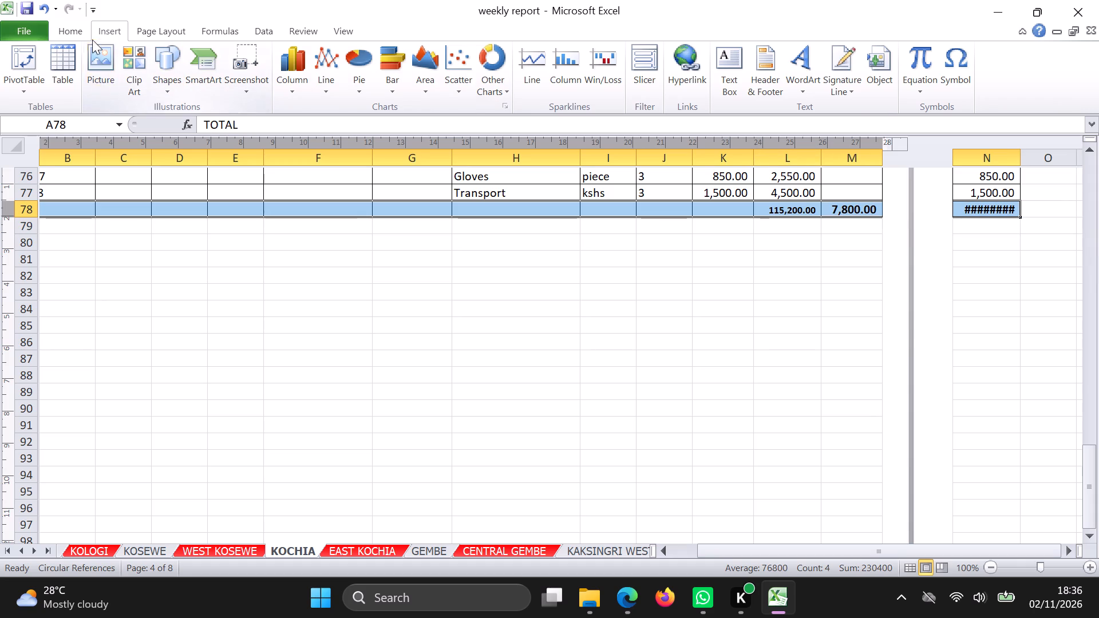
left_click(77, 27)
left_click(226, 77)
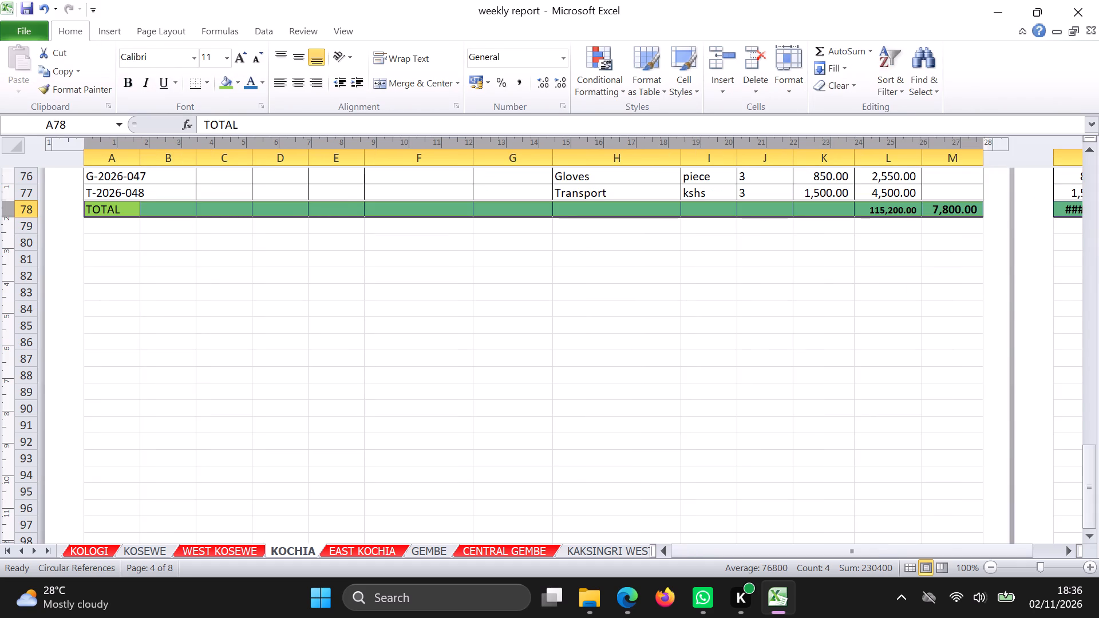
Auto-fit the width of column N on the KOCHIA sheet to its contents.
left_click_drag(864, 549, 882, 555)
double_click(1024, 159)
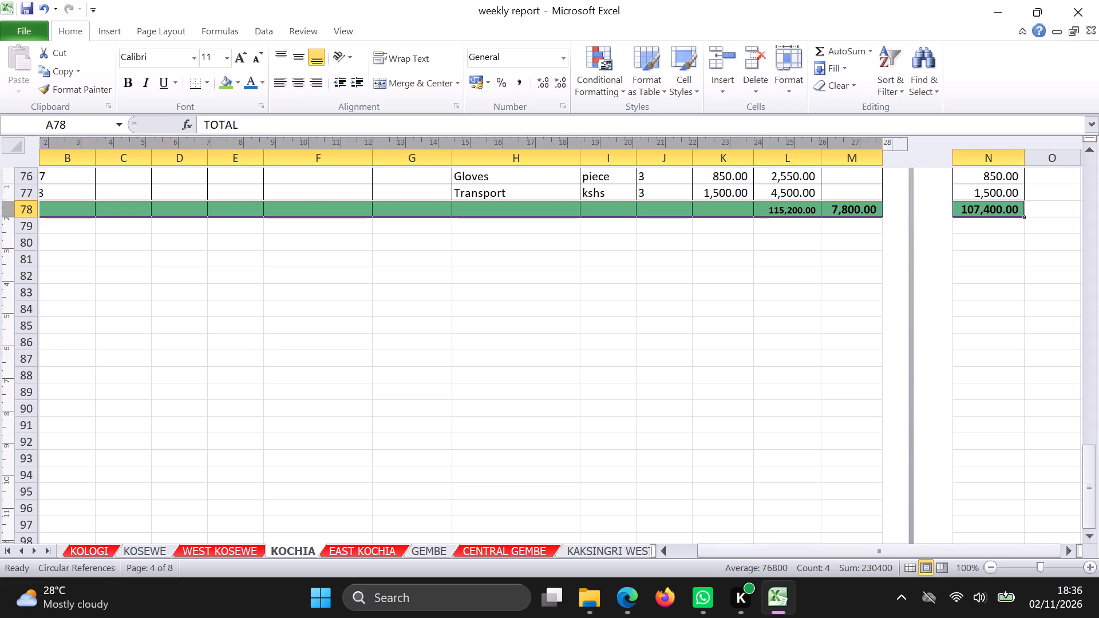
Save the weekly report workbook.
left_click(27, 5)
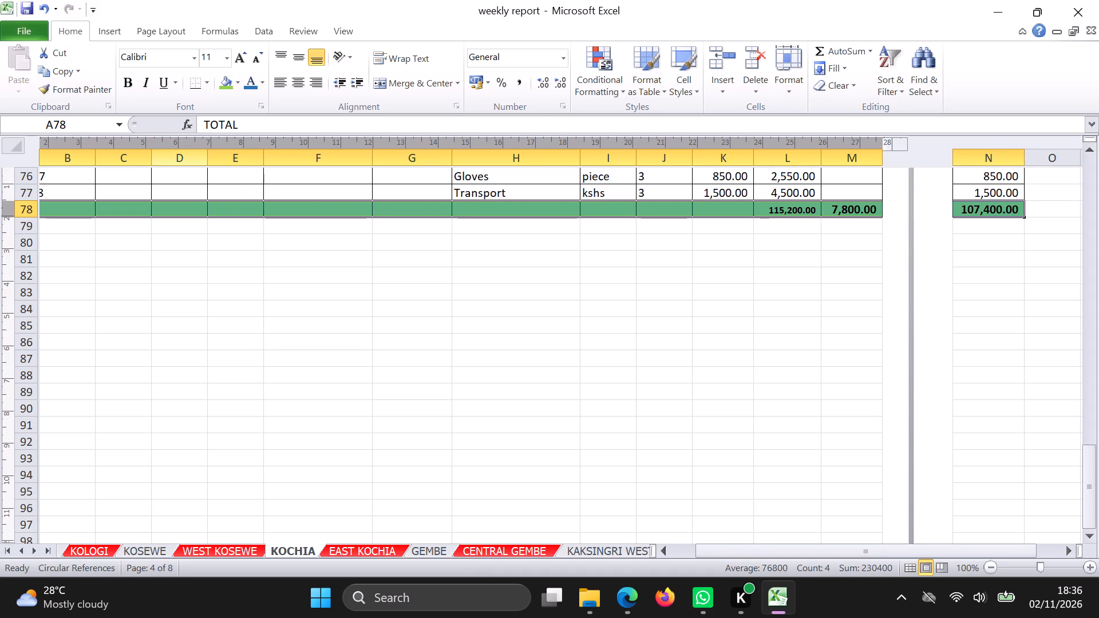
On the EAST KOCHIA sheet, fill the cotton project's TOTAL row, A26 to N26, with light green.
scroll(452, 491, "down", 3)
left_click(349, 548)
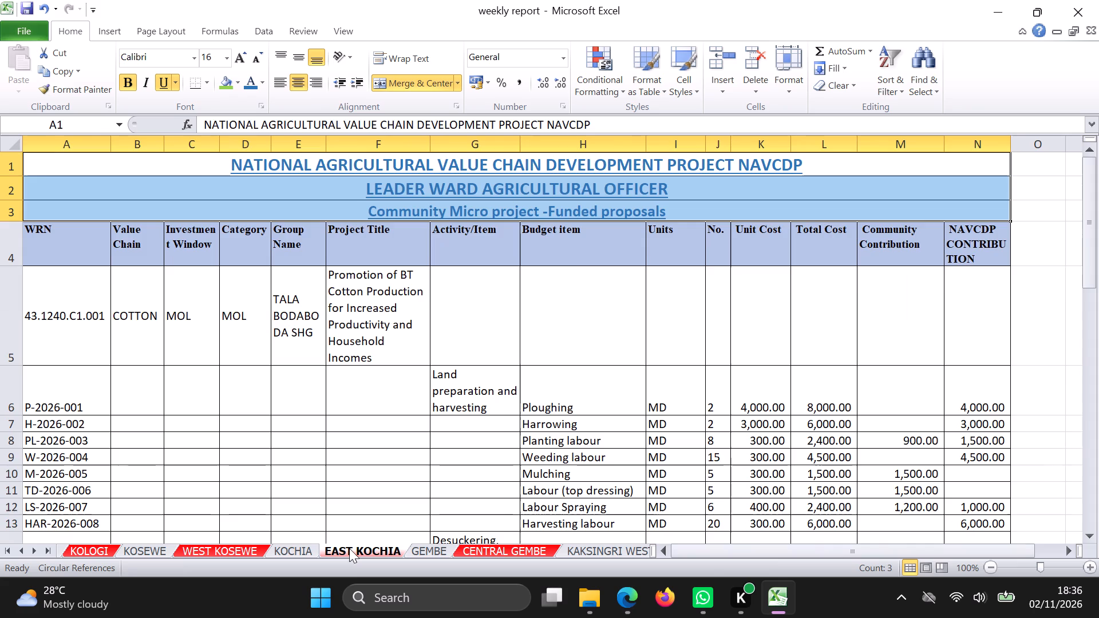
scroll(367, 359, "down", 5)
left_click_drag(63, 363, 977, 370)
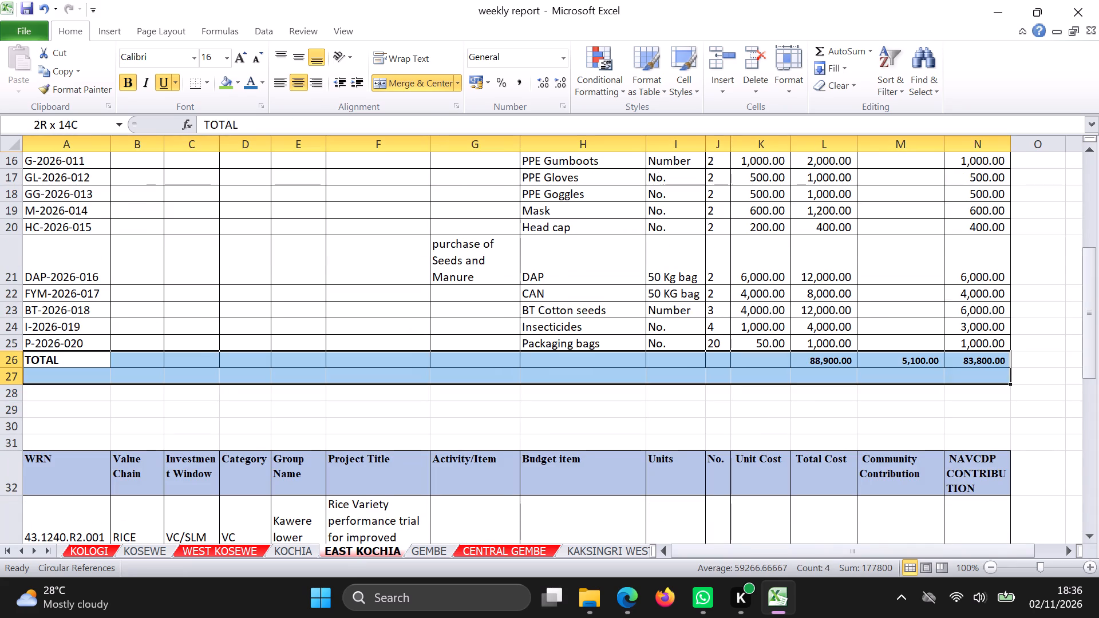
left_click_drag(977, 370, 989, 361)
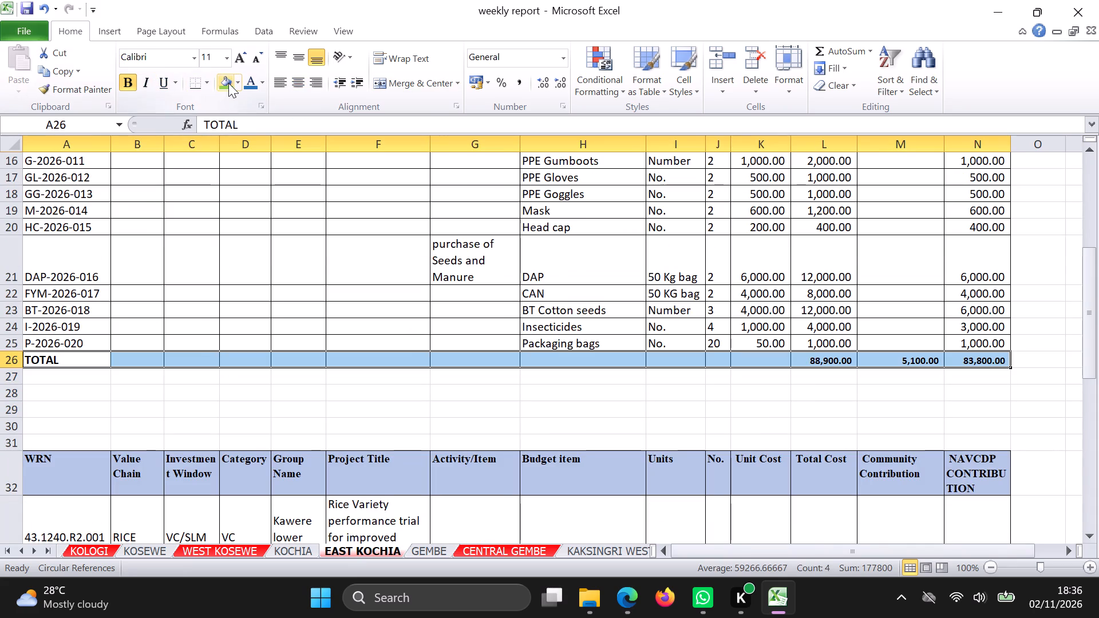
left_click(229, 83)
Fill the EAST KOCHIA rice project's TOTAL row, A62 to N62, with light green.
scroll(211, 392, "down", 6)
scroll(114, 426, "down", 2)
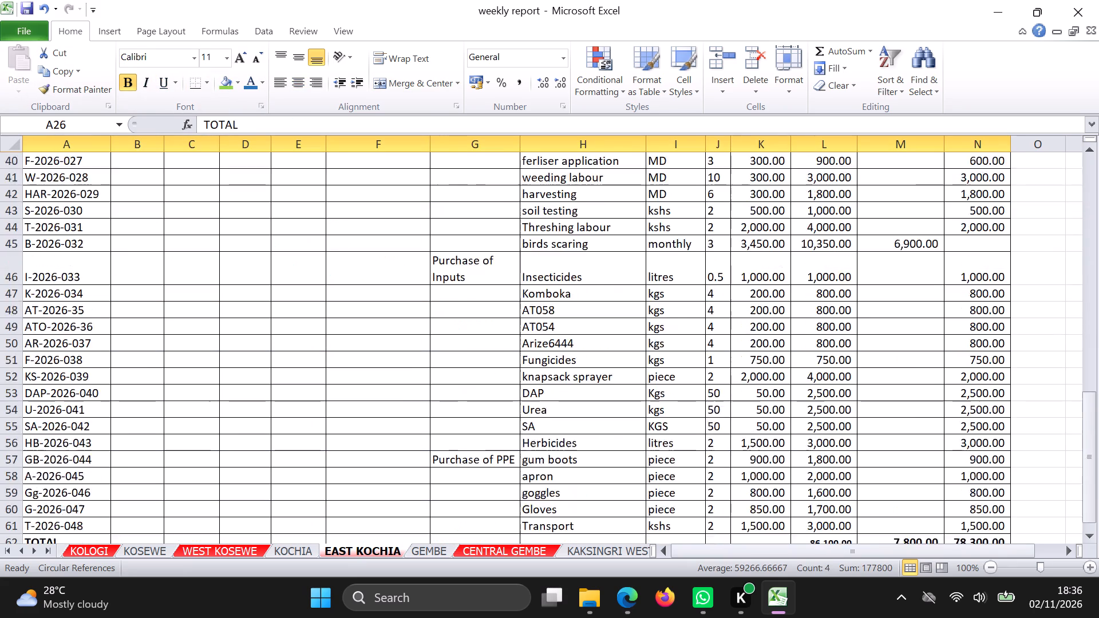
scroll(112, 430, "down", 4)
left_click_drag(33, 326, 166, 339)
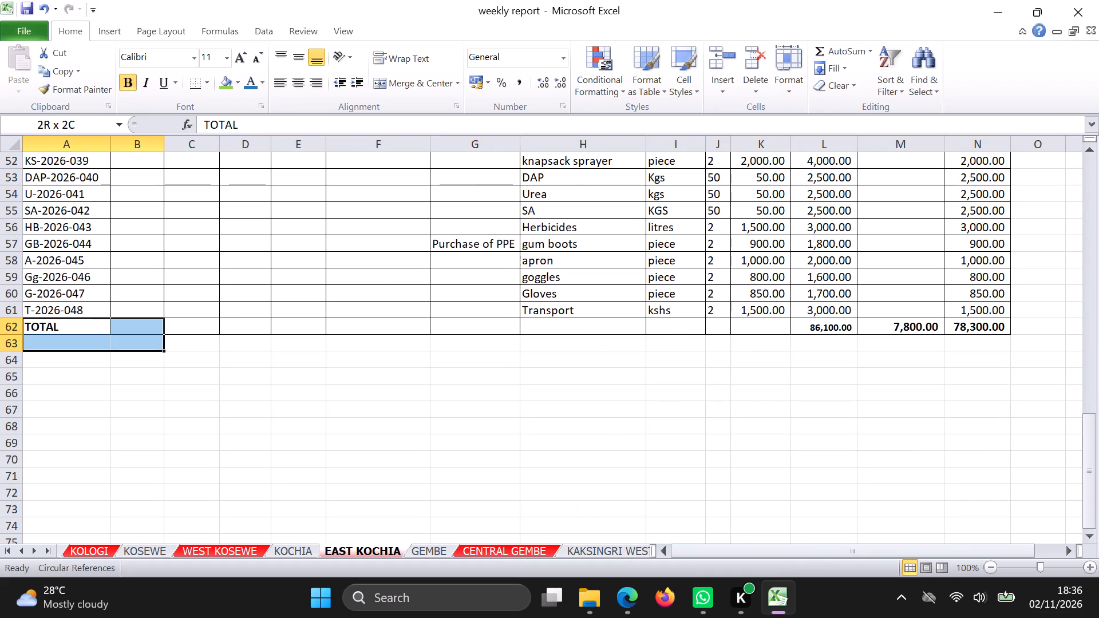
left_click(67, 323)
left_click_drag(57, 330, 515, 312)
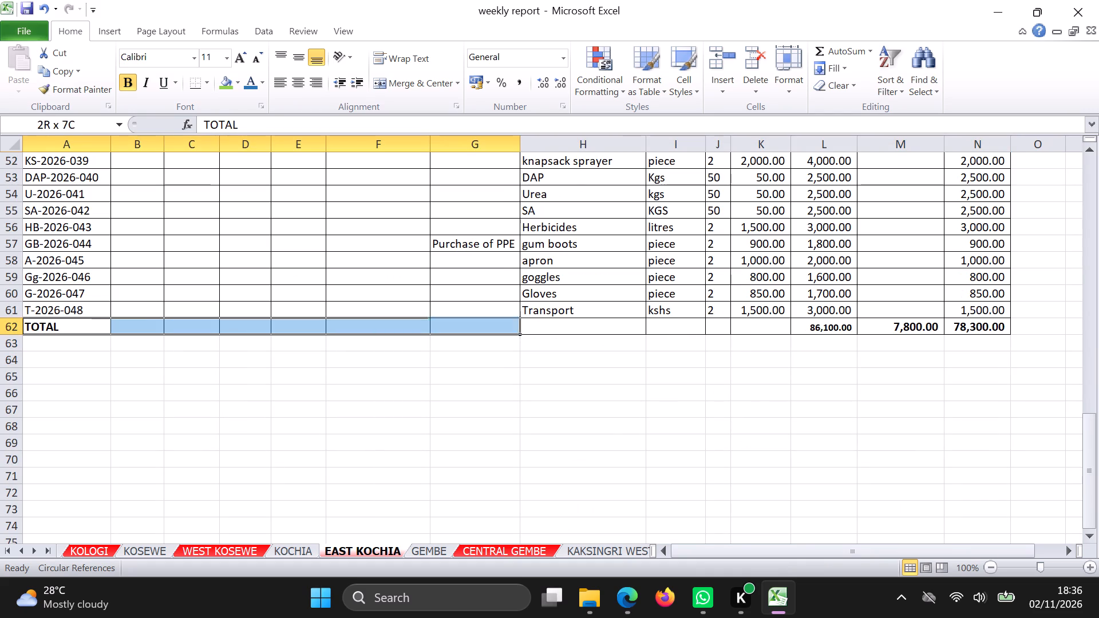
left_click_drag(515, 312, 989, 324)
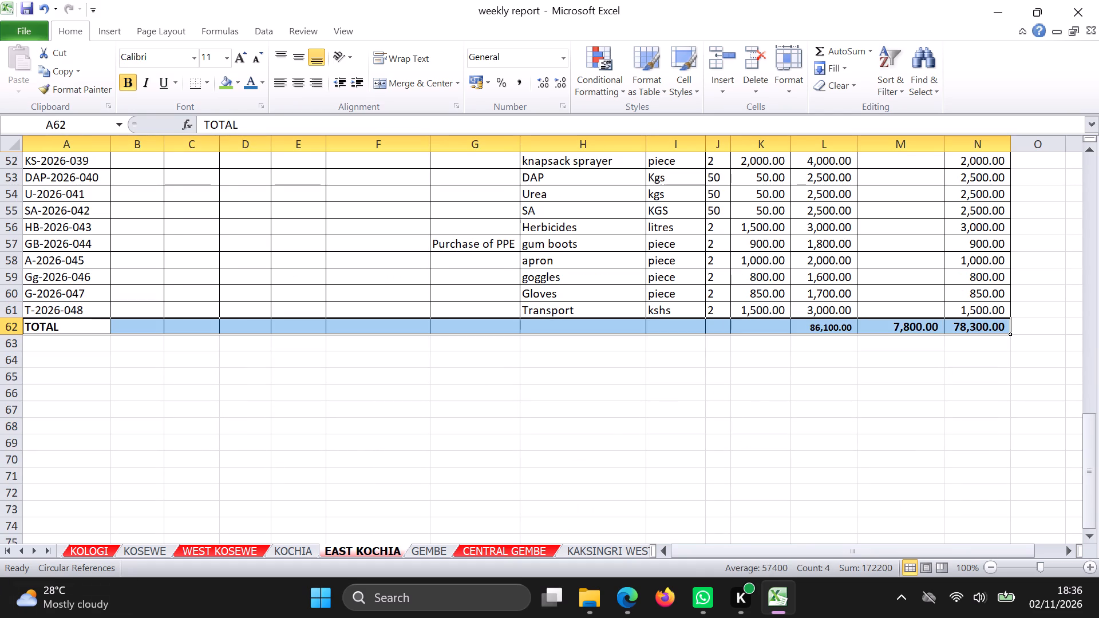
left_click(225, 84)
On the GEMBE sheet, fill the first project's TOTAL row, A22 to N22, with light green.
scroll(322, 397, "down", 6)
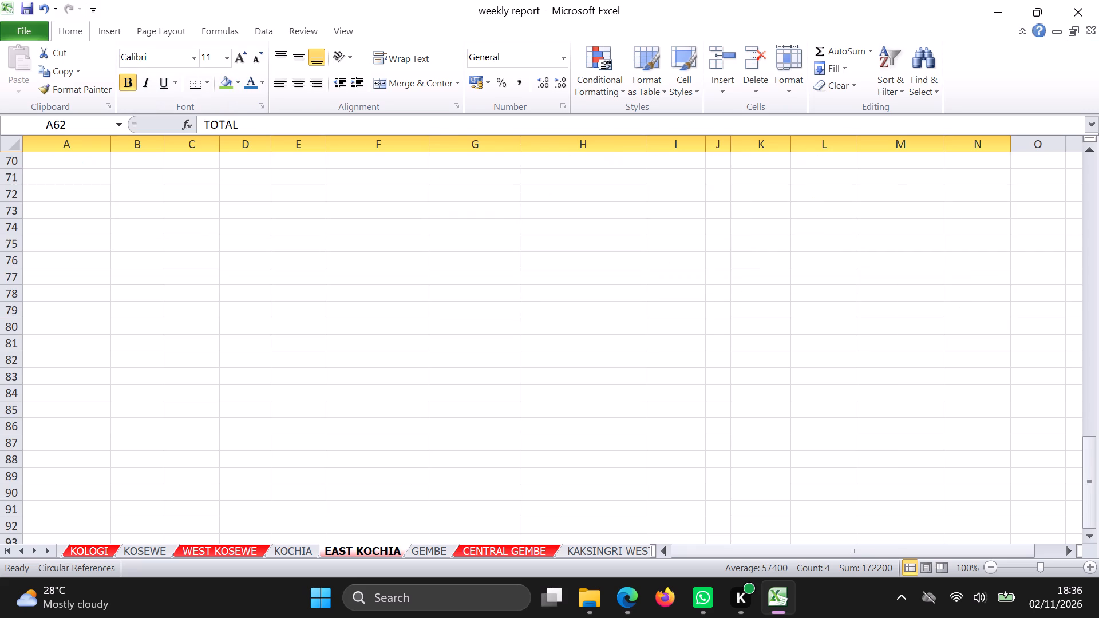
left_click(431, 554)
scroll(381, 450, "down", 4)
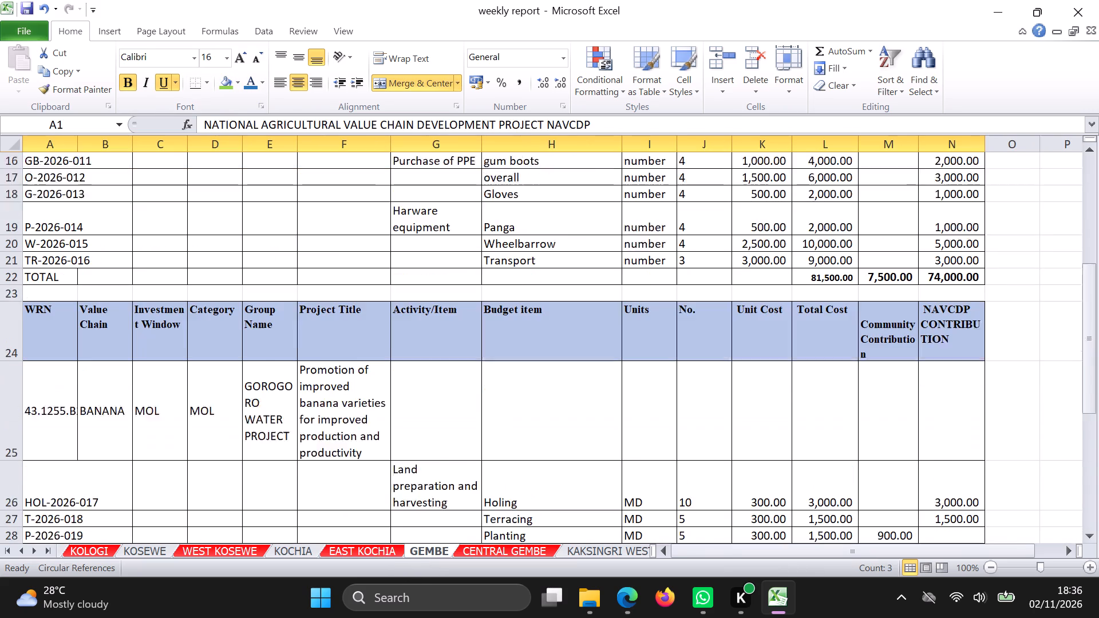
scroll(379, 451, "down", 2)
left_click_drag(37, 224, 274, 216)
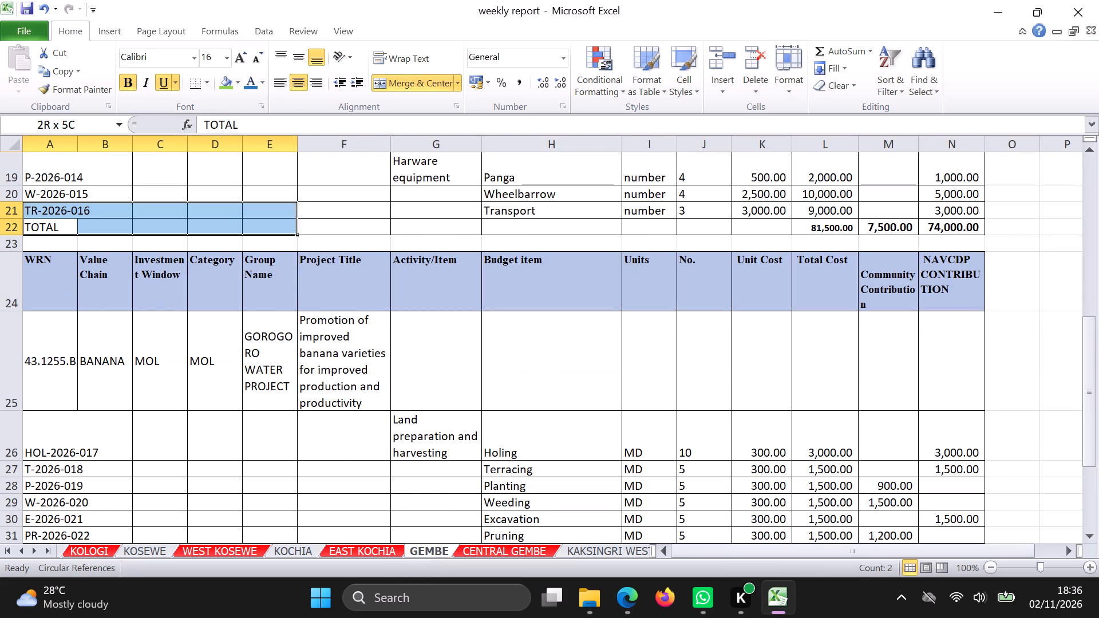
left_click_drag(274, 216, 947, 231)
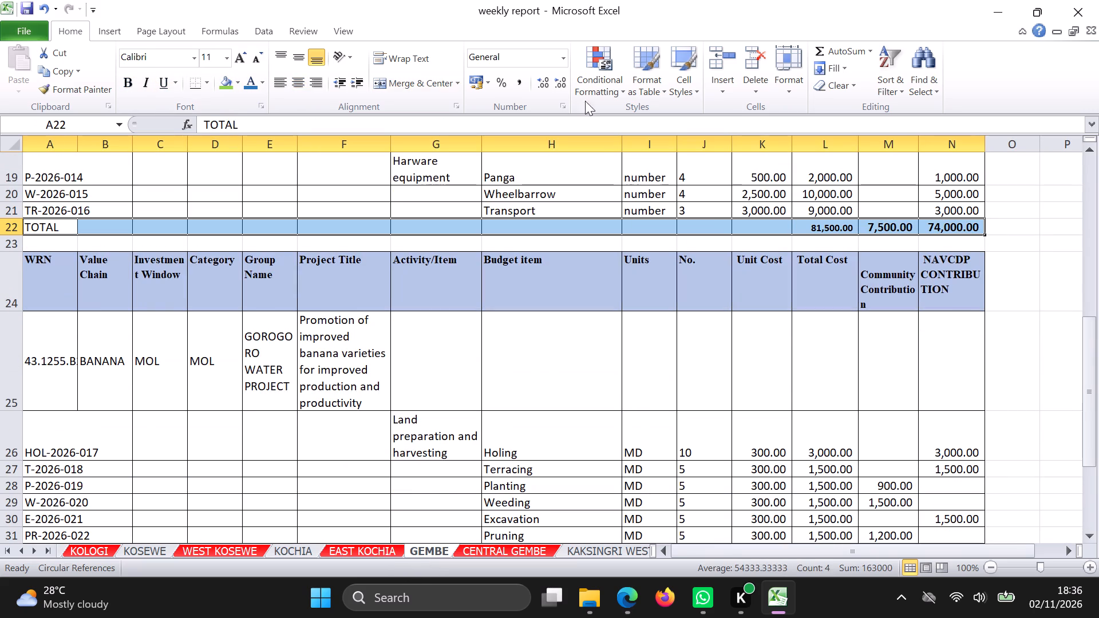
left_click(223, 86)
Fill the GEMBE banana project's TOTAL row, A42 to N42, with light green.
scroll(220, 280, "down", 4)
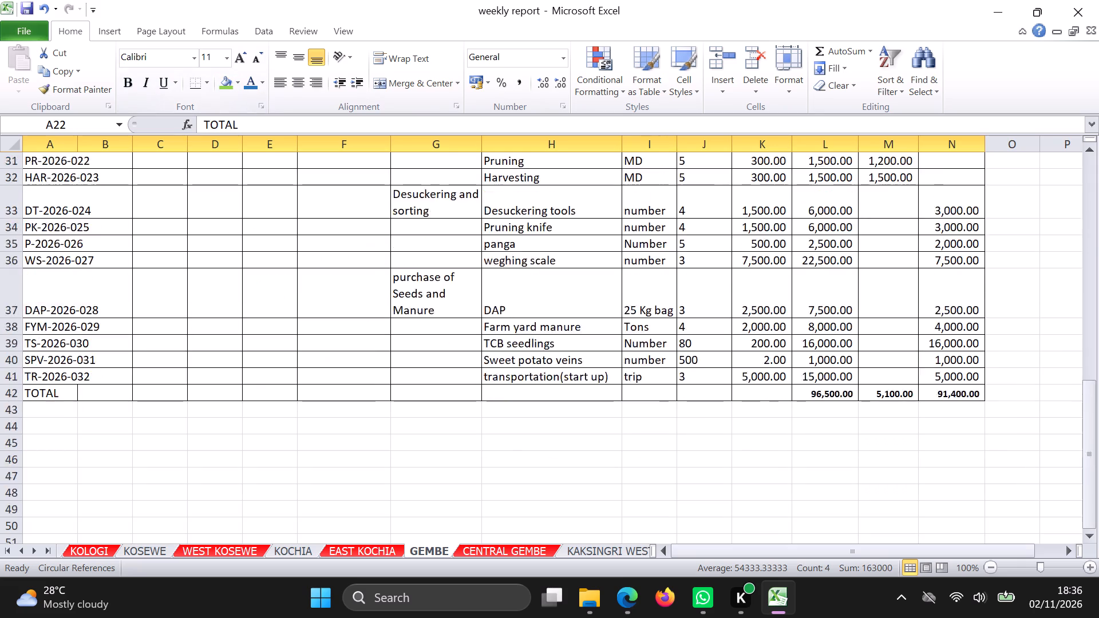
scroll(220, 288, "down", 2)
left_click_drag(45, 280, 260, 270)
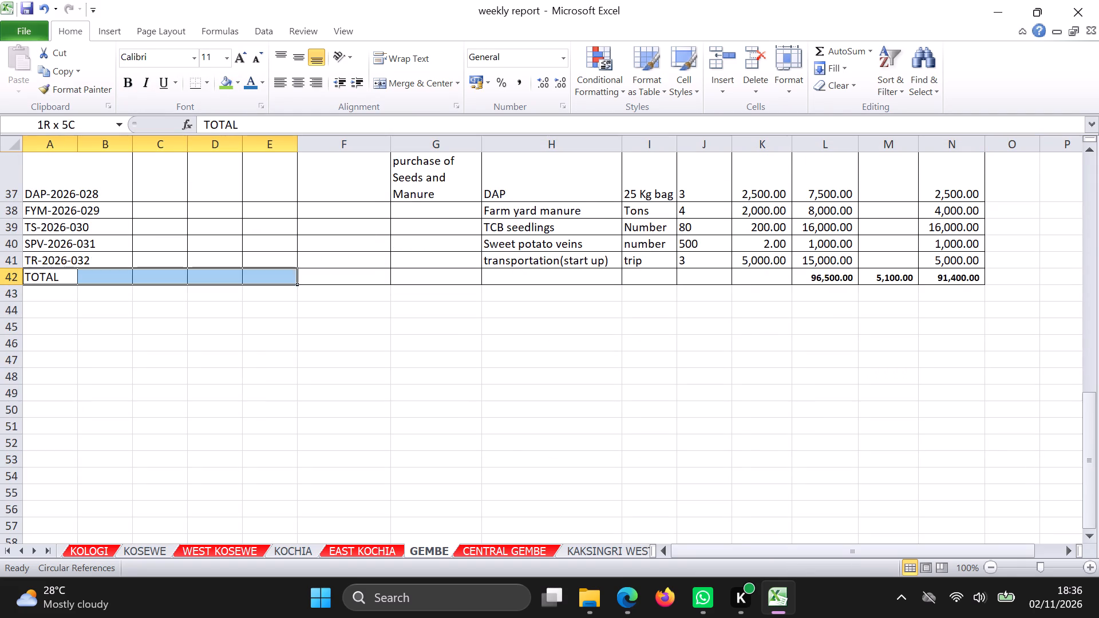
left_click_drag(260, 270, 944, 278)
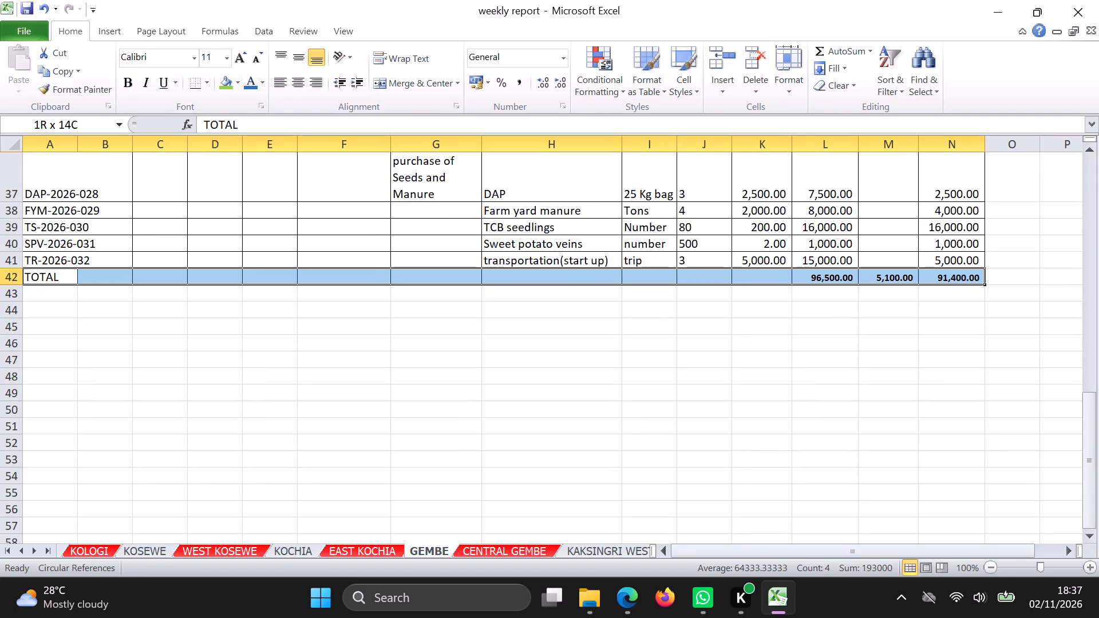
left_click_drag(944, 278, 945, 278)
left_click(224, 80)
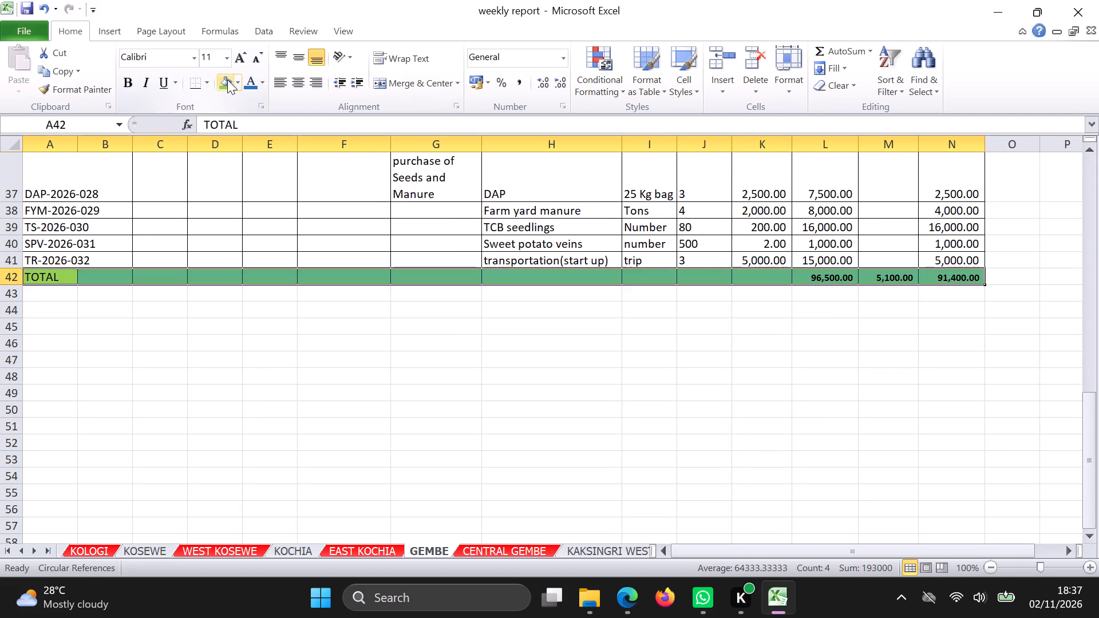
On the CENTRAL GEMBE sheet, fill the dairy project's TOTAL row, A22 to N22, with light green.
scroll(237, 228, "down", 5)
left_click(478, 553)
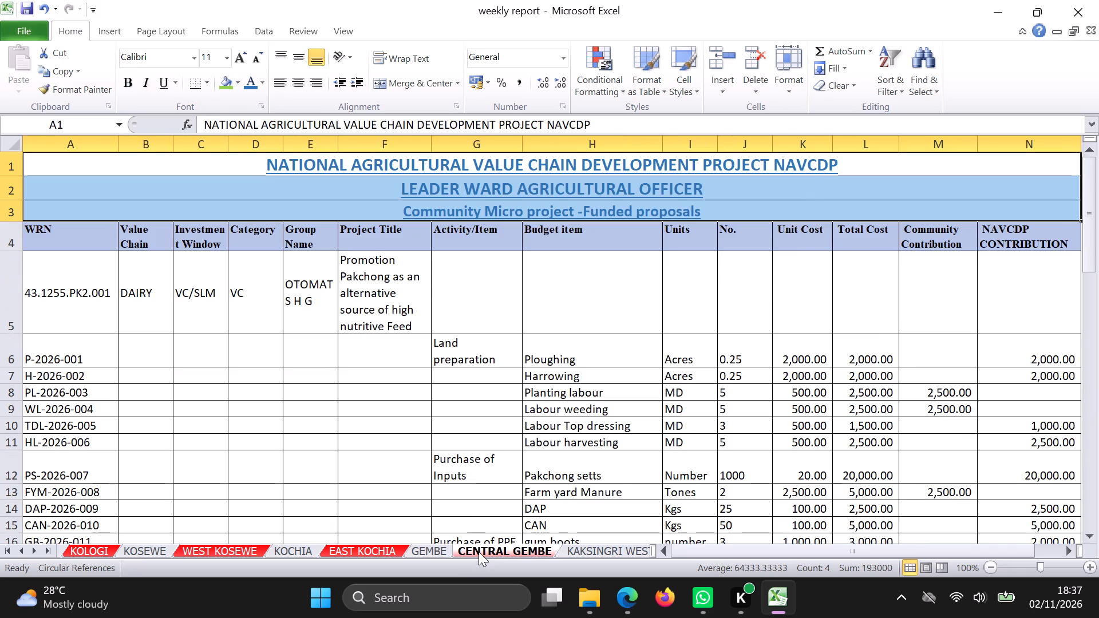
scroll(295, 382, "down", 5)
left_click_drag(48, 279, 59, 276)
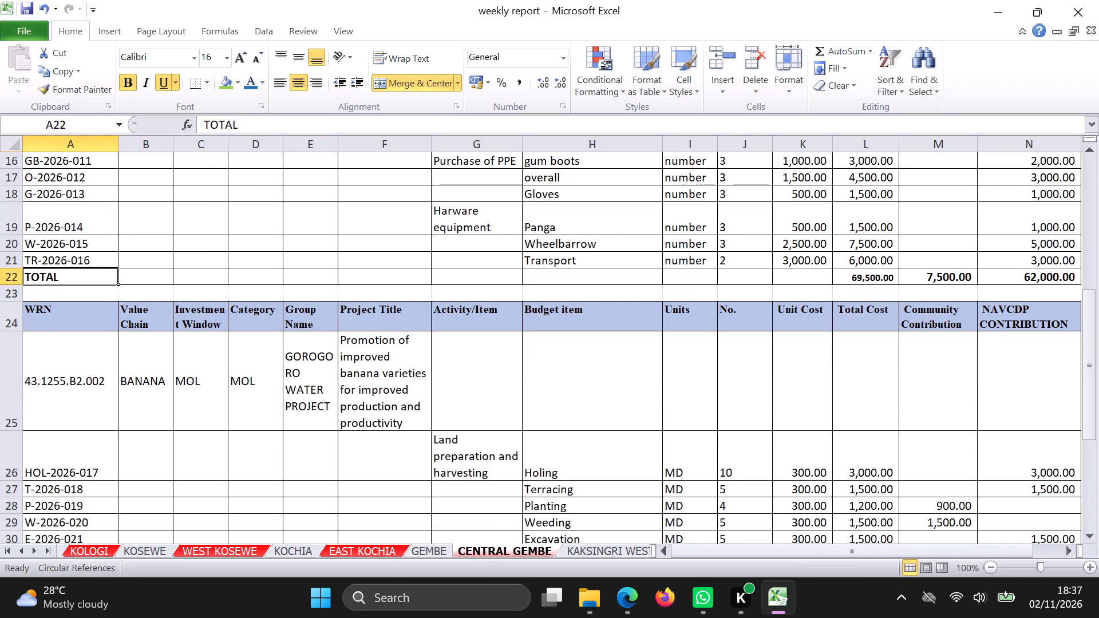
left_click_drag(59, 276, 1042, 279)
left_click(222, 86)
Fill the CENTRAL GEMBE banana project's TOTAL row, A42 to N42, with light green.
scroll(347, 264, "down", 7)
left_click_drag(50, 274, 187, 268)
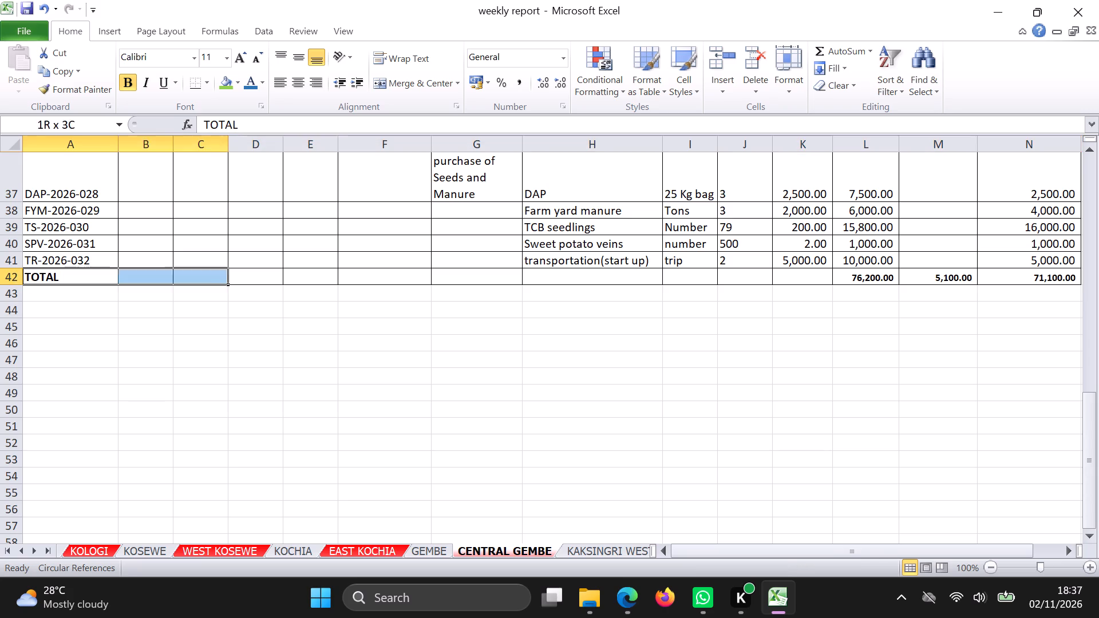
left_click_drag(187, 268, 1023, 291)
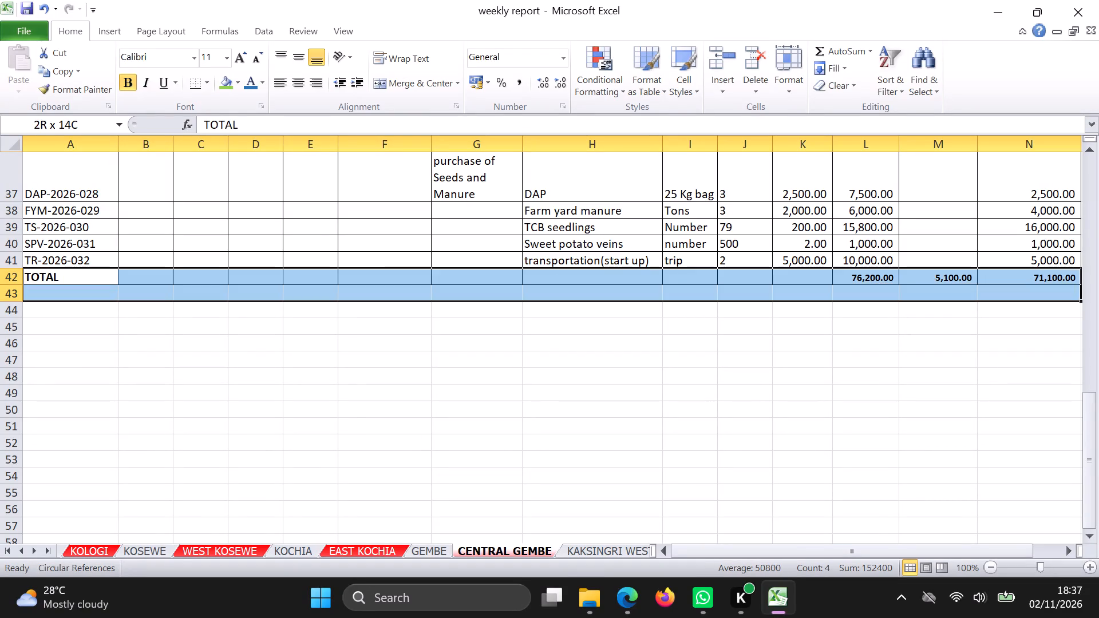
left_click_drag(1023, 291, 1068, 278)
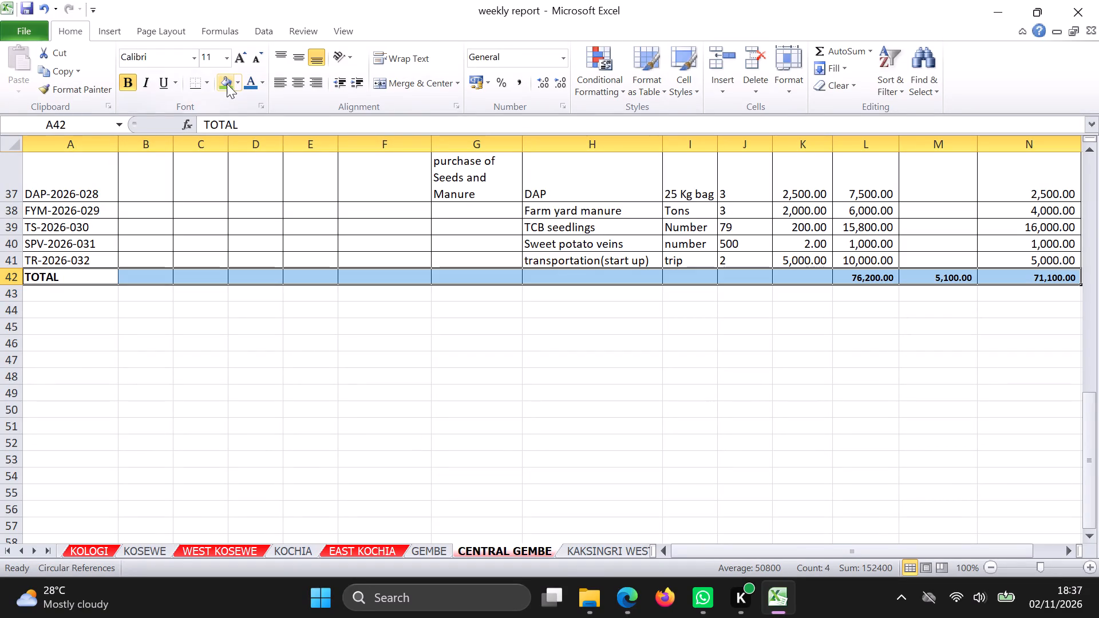
left_click(226, 84)
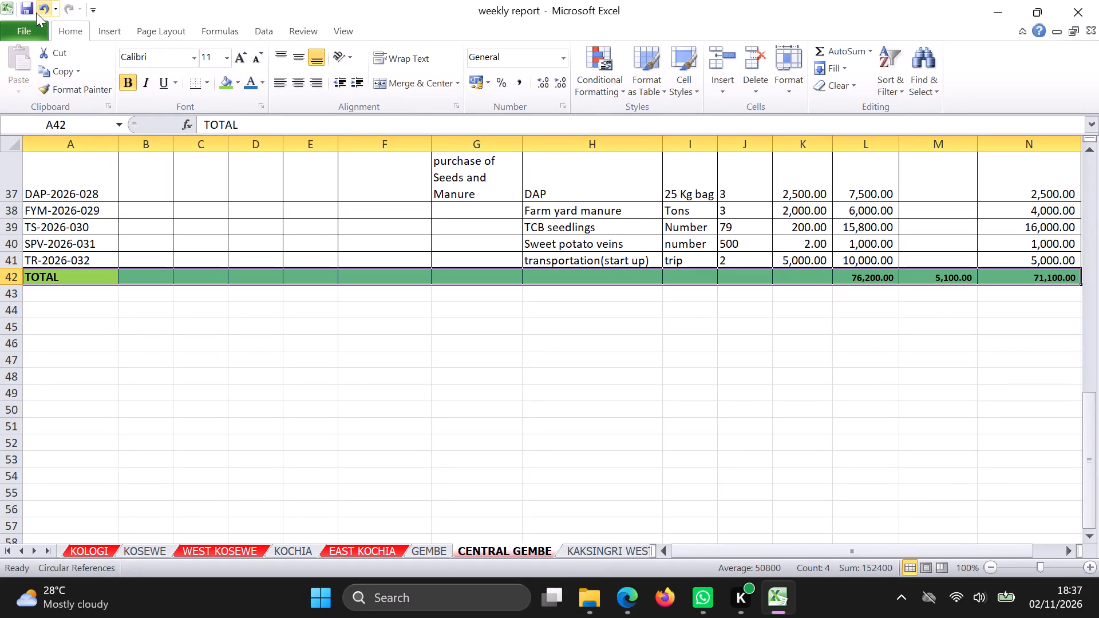
Save the weekly report workbook.
left_click(26, 3)
scroll(412, 282, "down", 1)
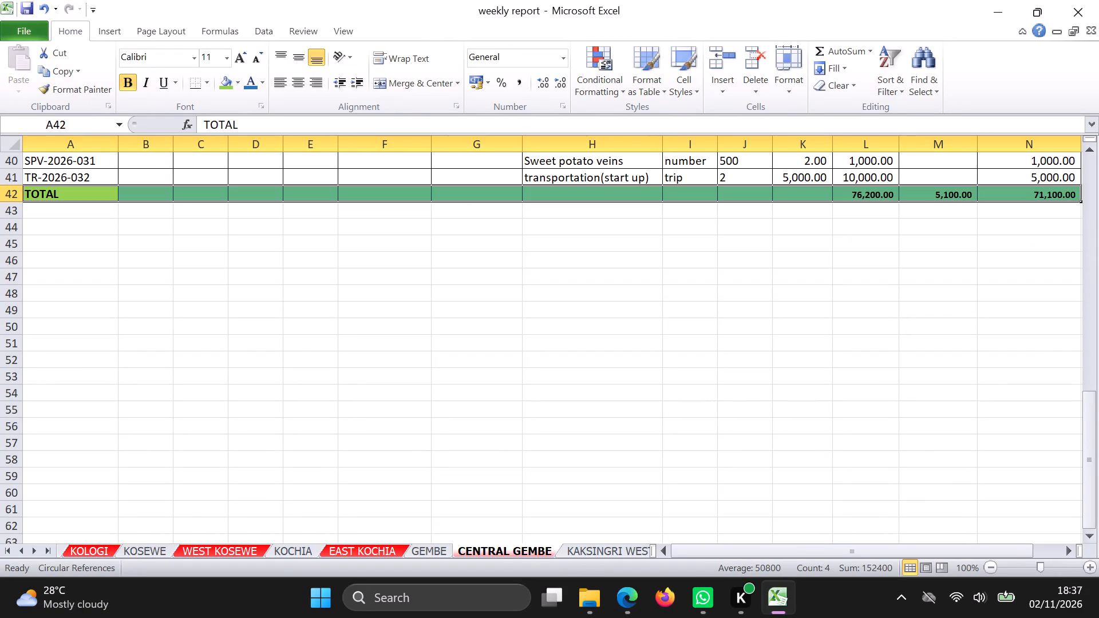
On the KAKSINGRI WEST sheet, fill the first project's TOTAL row, A19 to N19, with light green.
left_click(587, 548)
scroll(297, 319, "down", 4)
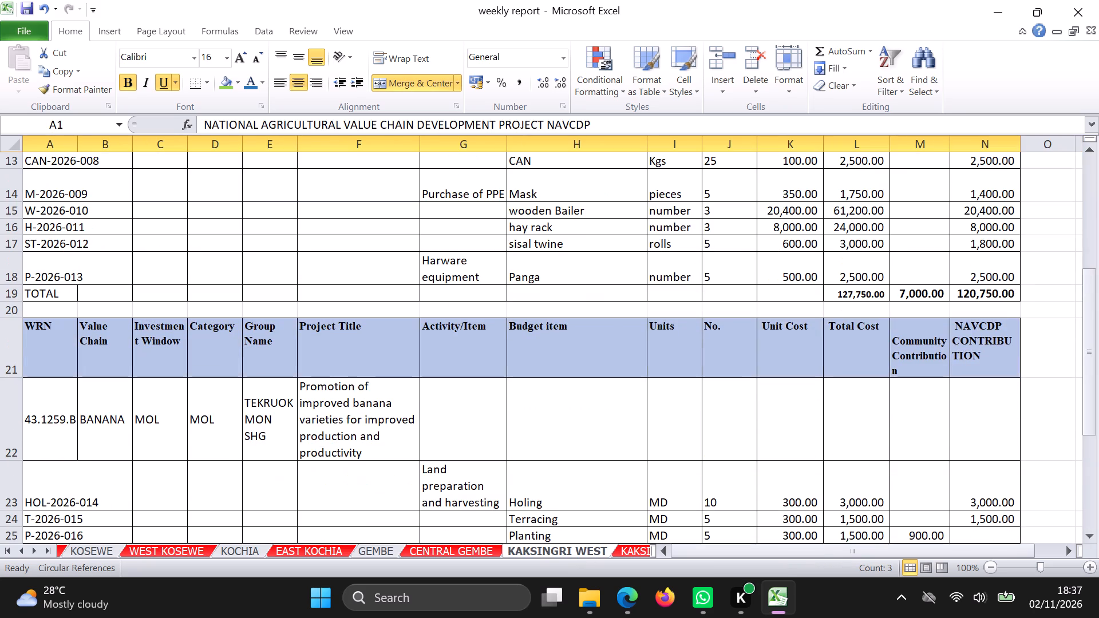
left_click_drag(49, 291, 678, 309)
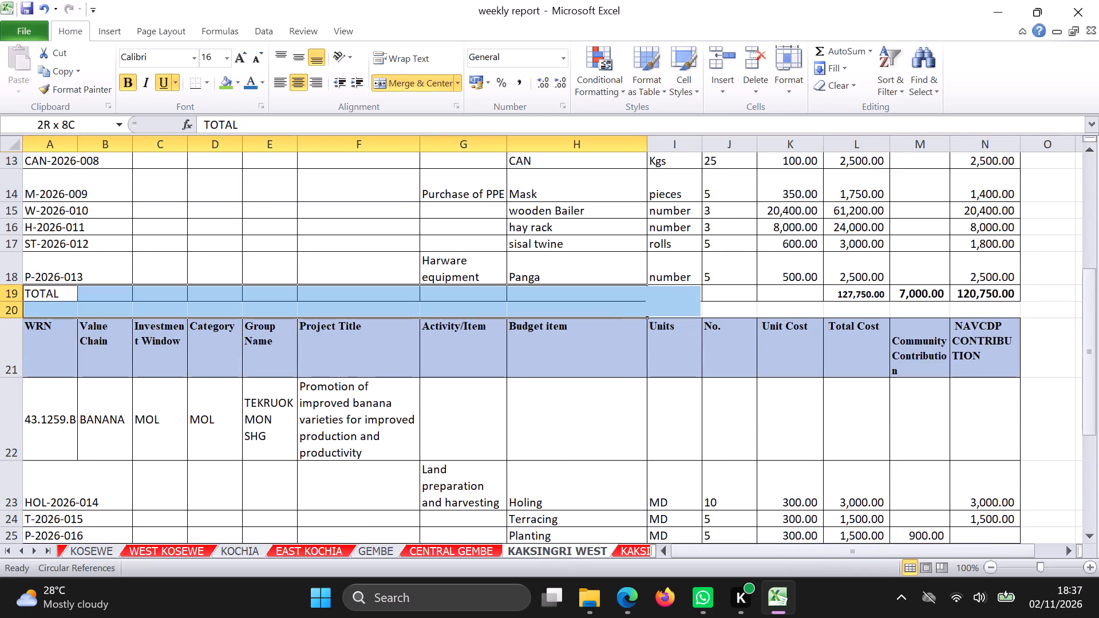
left_click_drag(678, 309, 997, 296)
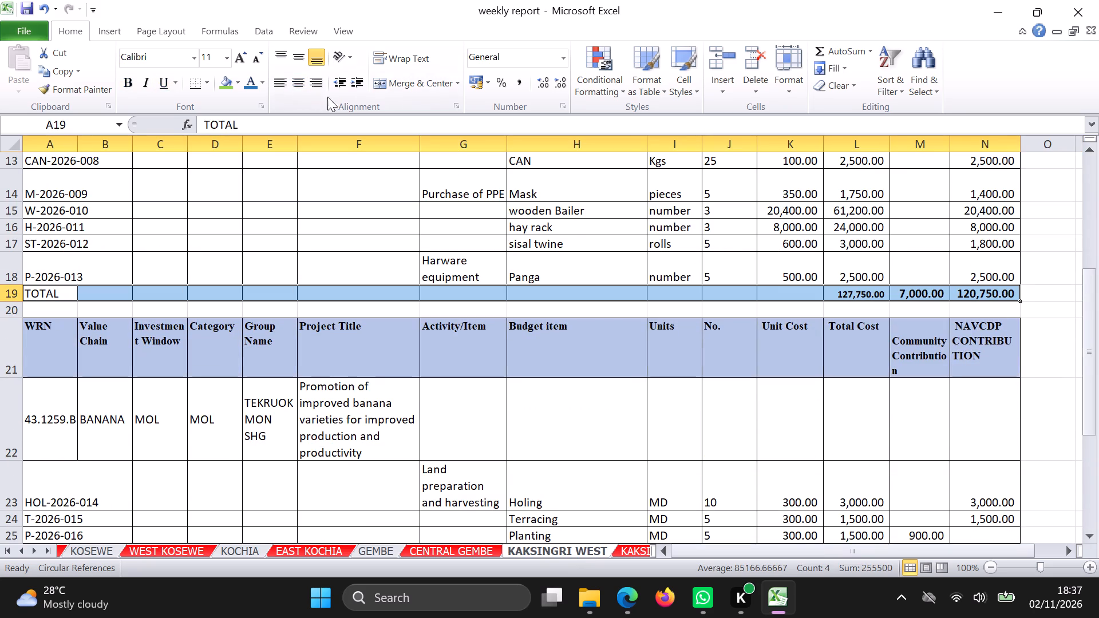
left_click(229, 82)
Fill the KAKSINGRI WEST banana project's TOTAL row, A39 to N39, with light green.
scroll(247, 301, "down", 5)
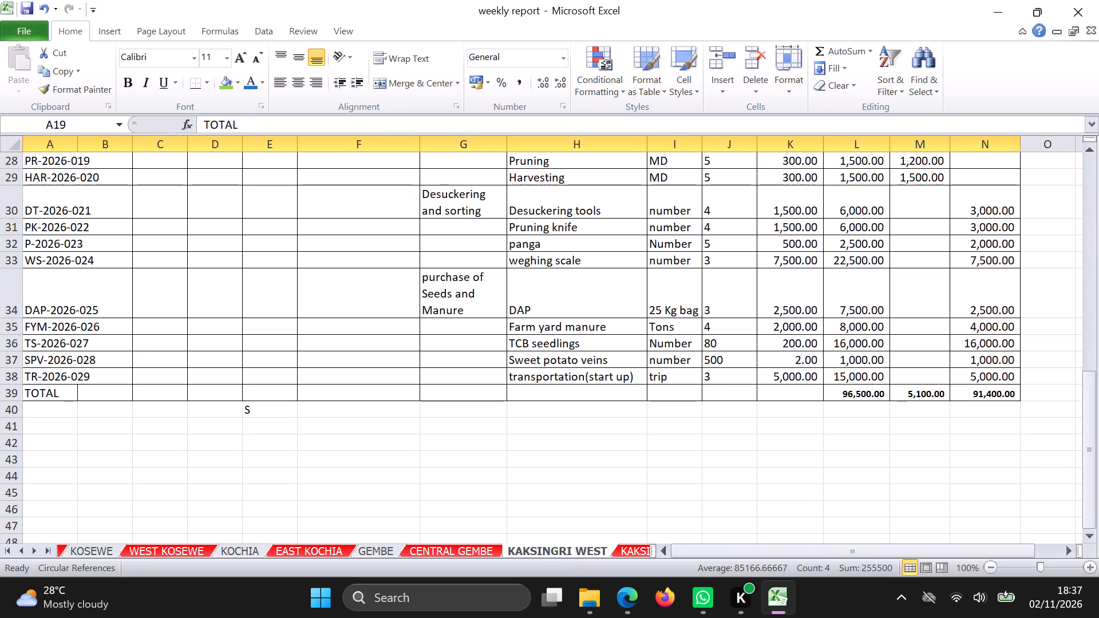
left_click_drag(44, 391, 718, 388)
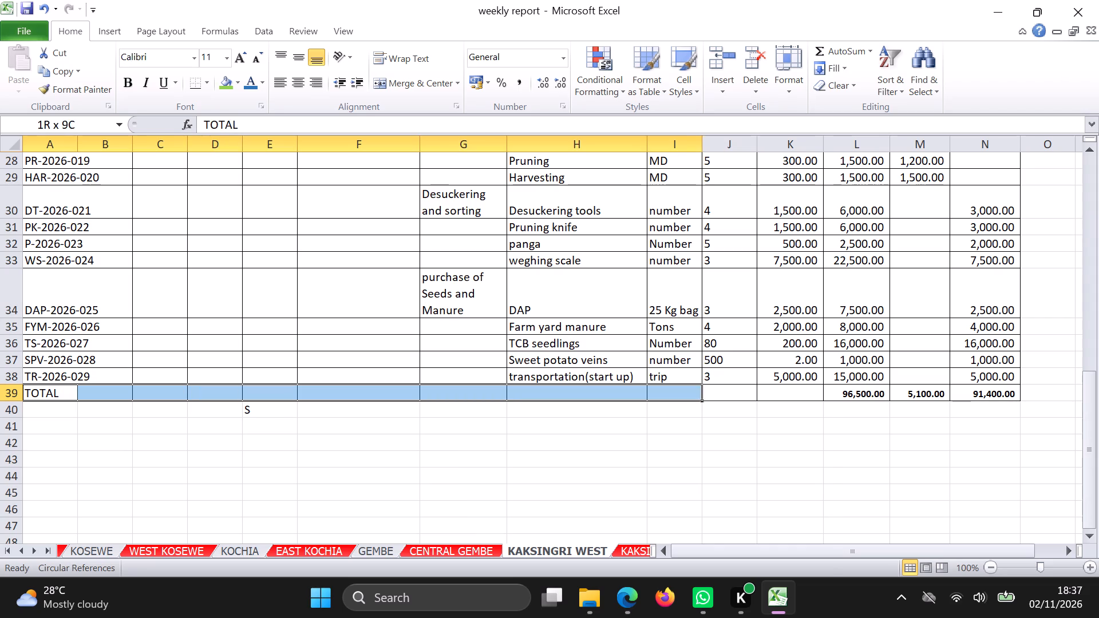
left_click_drag(718, 388, 987, 394)
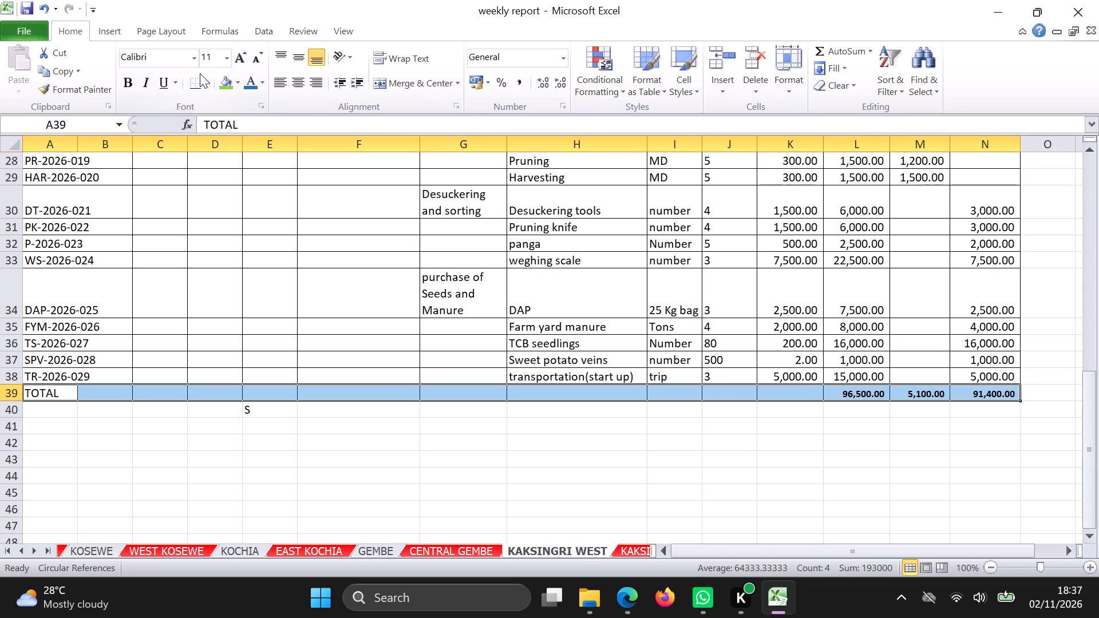
left_click(227, 84)
Delete the stray S in cell E40 of KAKSINGRI WEST and save the workbook.
scroll(234, 180, "down", 5)
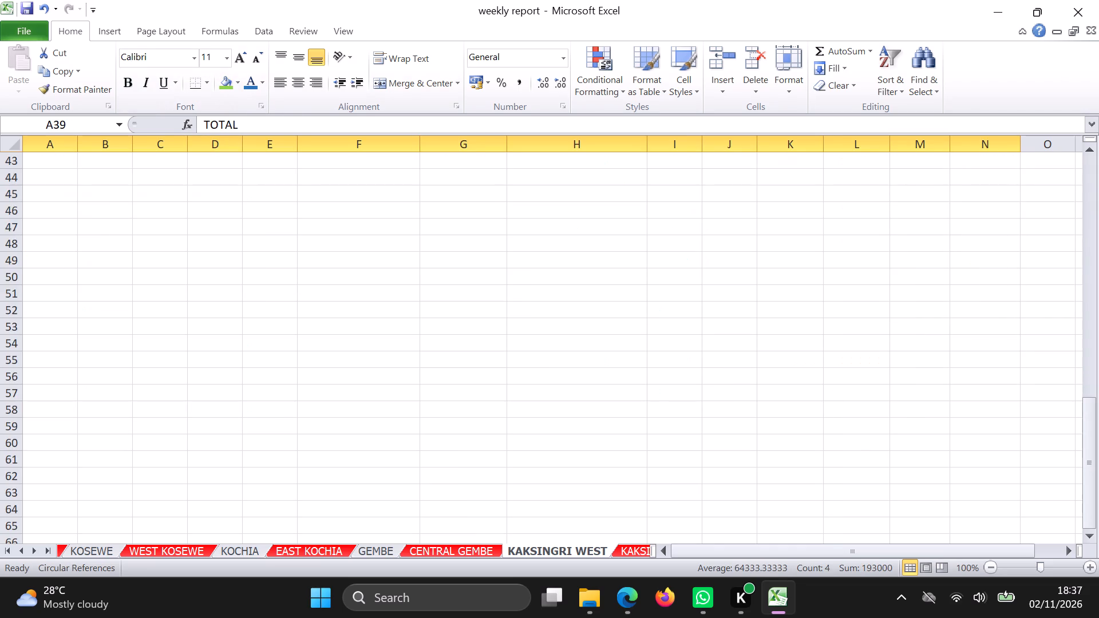
scroll(256, 306, "up", 4)
left_click(251, 346)
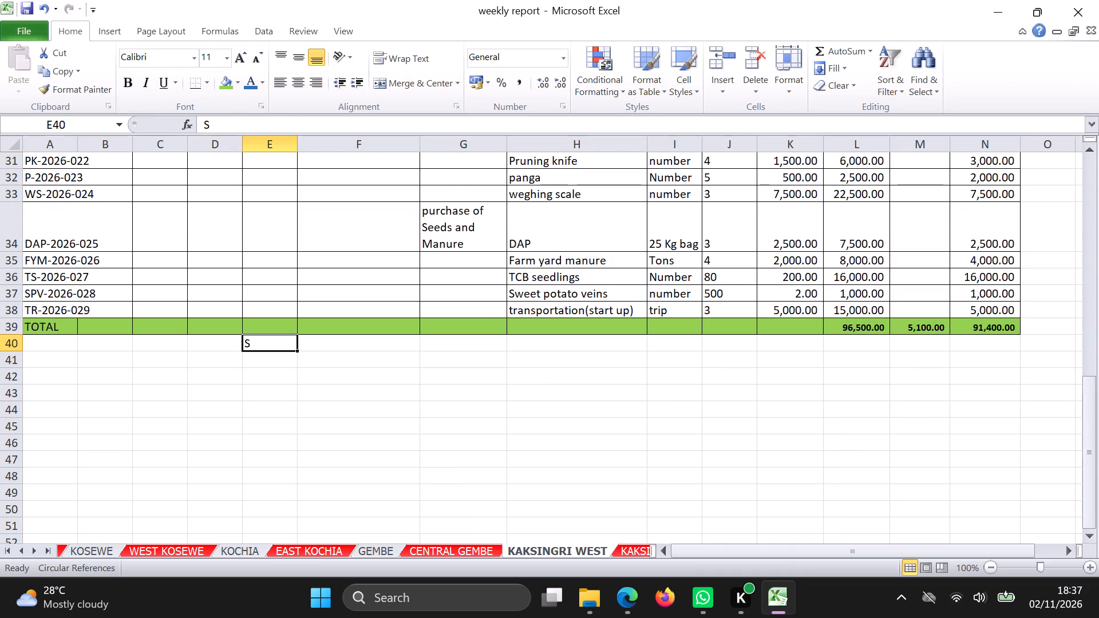
key("Delete")
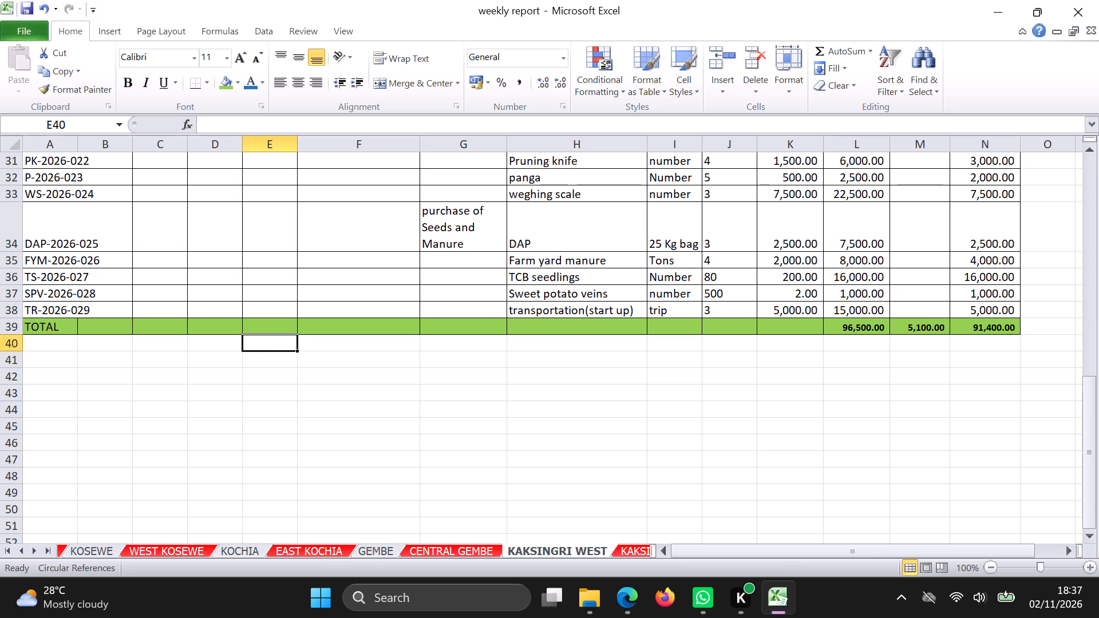
key("ctrl+s")
On the KAKSINGRI sheet, fill the first project's TOTAL row, A19 to N19, with light green.
triple_click(32, 551)
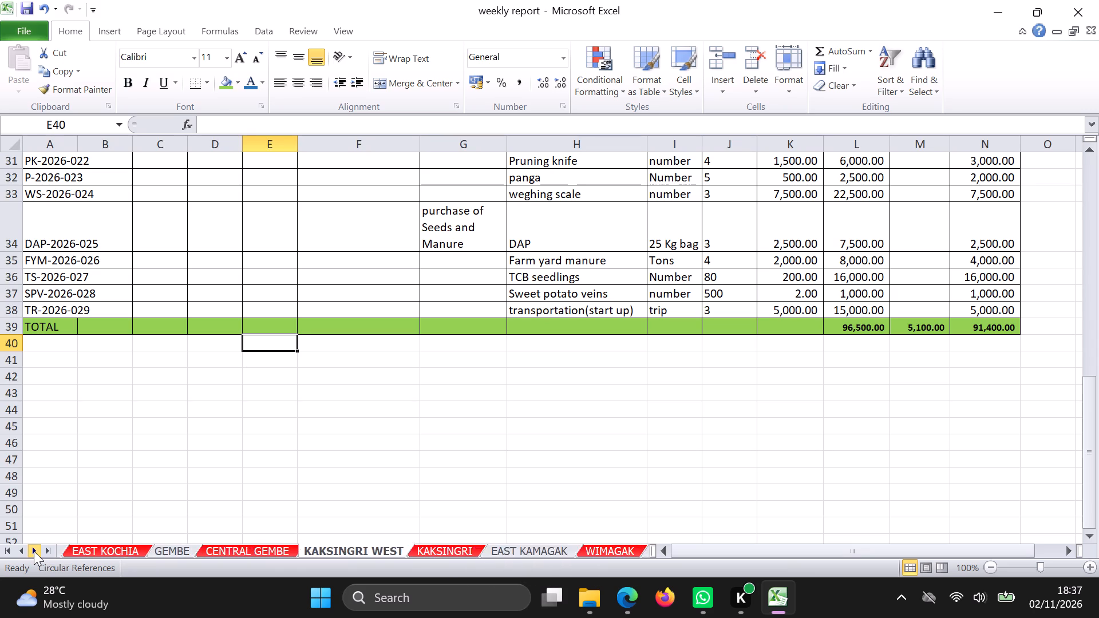
double_click(34, 551)
left_click(34, 551)
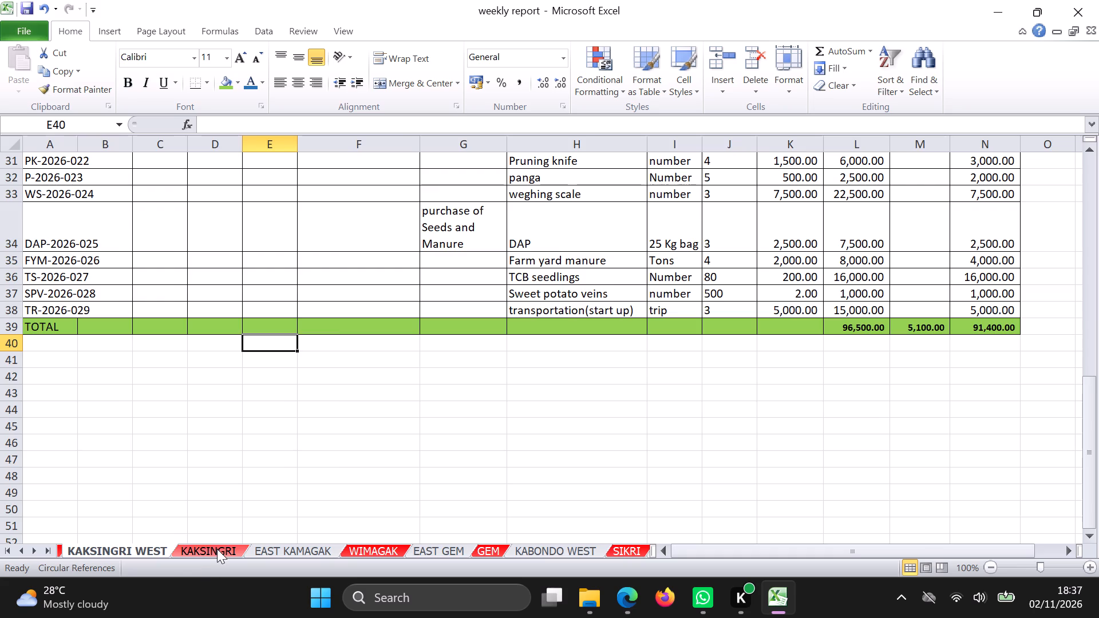
left_click(217, 549)
scroll(292, 435, "down", 3)
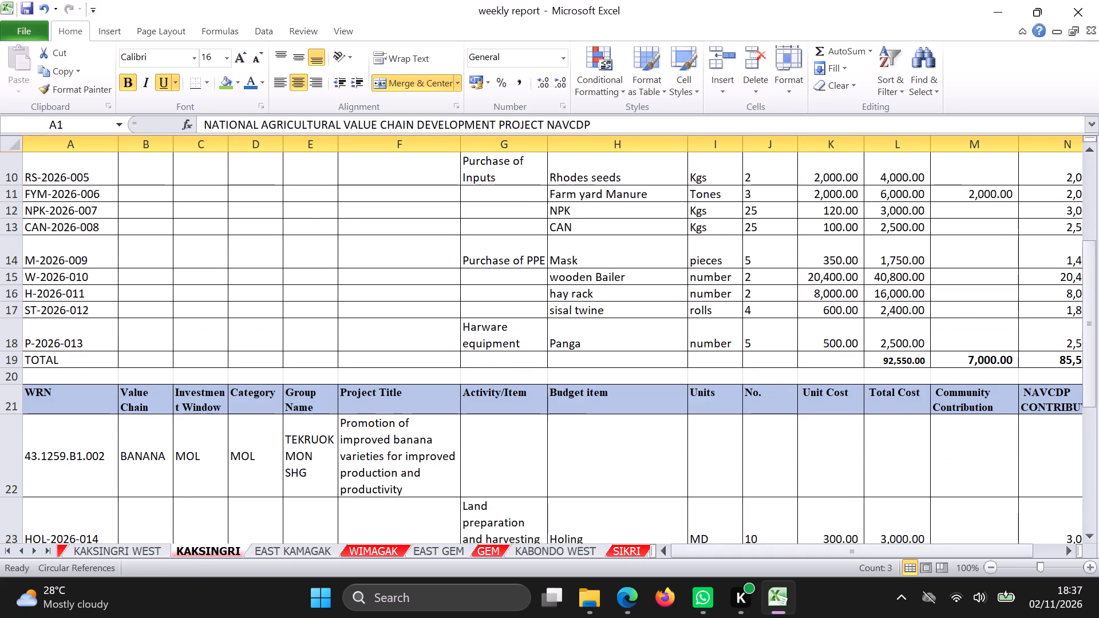
left_click_drag(64, 362, 1065, 360)
left_click(223, 83)
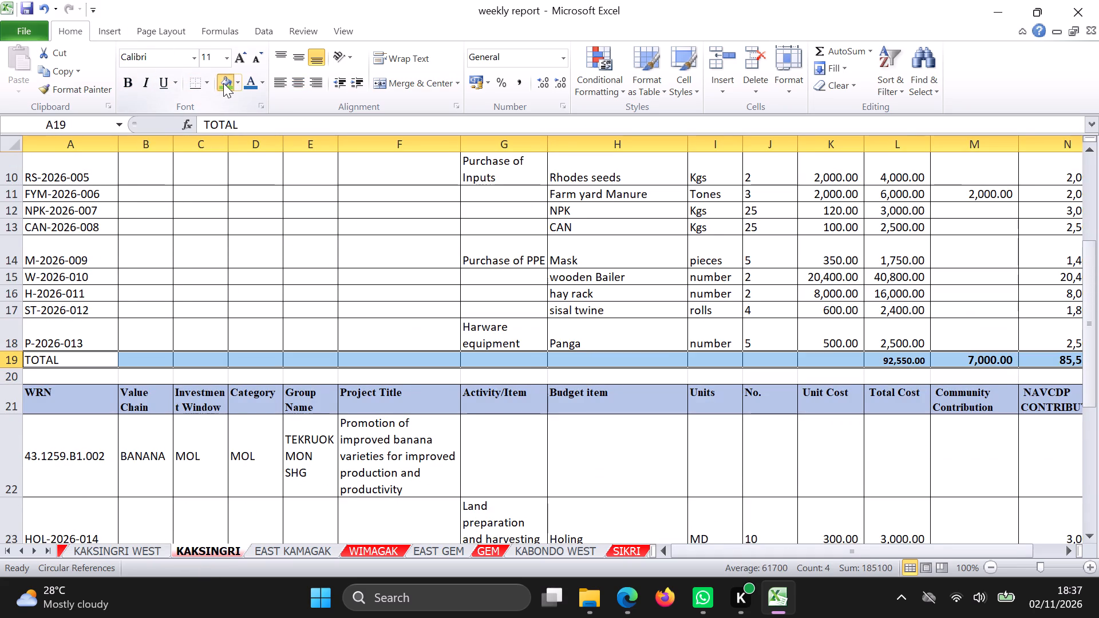
Fill the KAKSINGRI banana project's TOTAL row, A39 to N39, with light green.
scroll(345, 509, "down", 4)
scroll(215, 457, "down", 3)
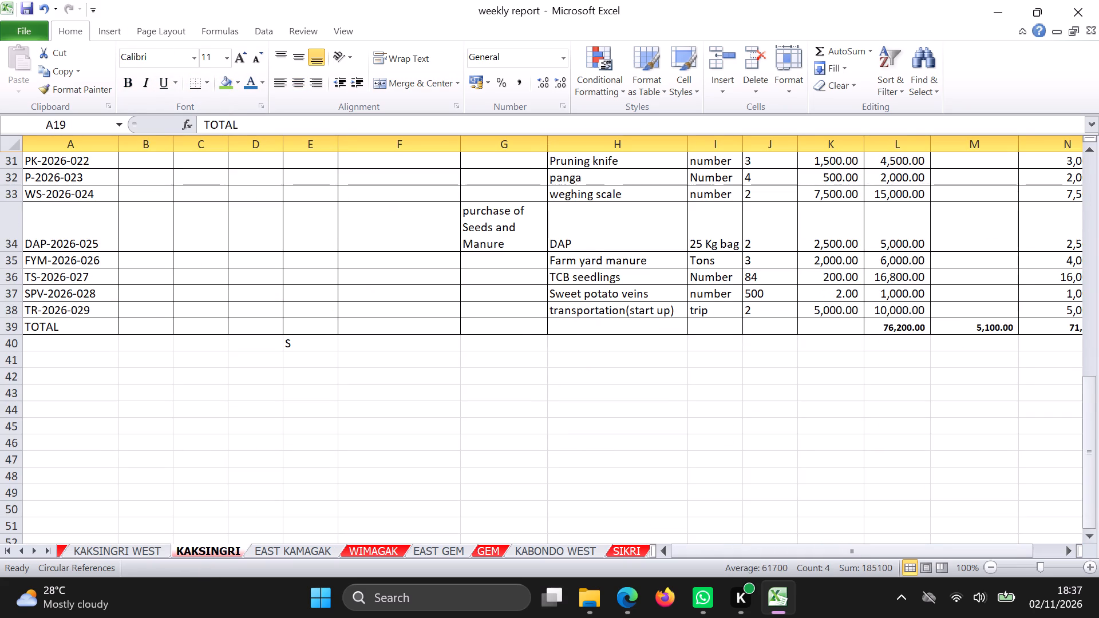
left_click_drag(58, 327, 933, 317)
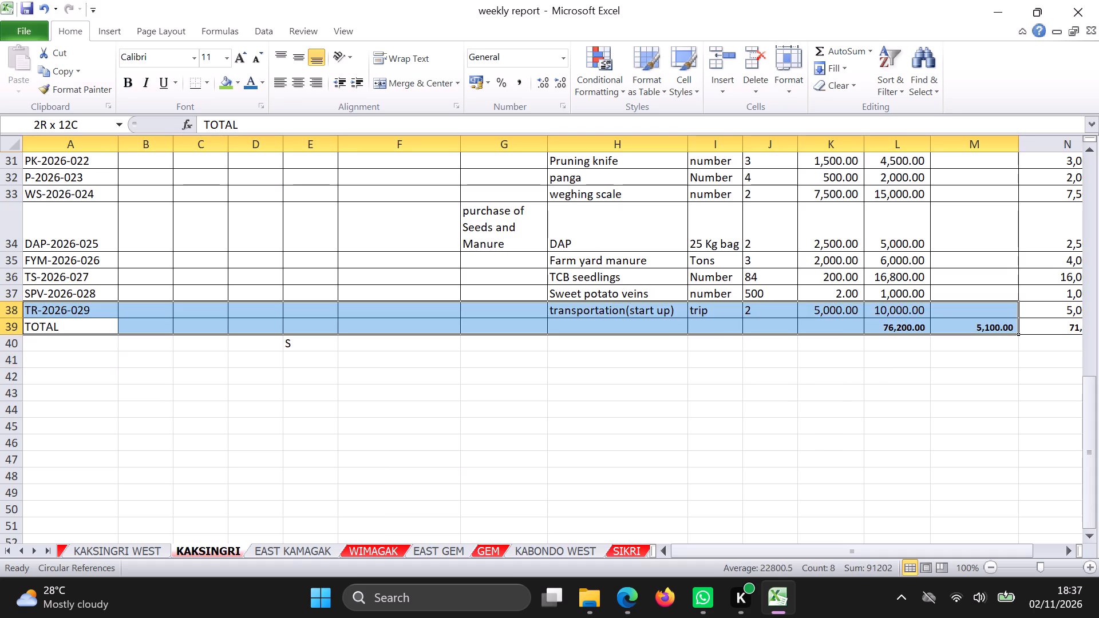
left_click_drag(933, 317, 1055, 328)
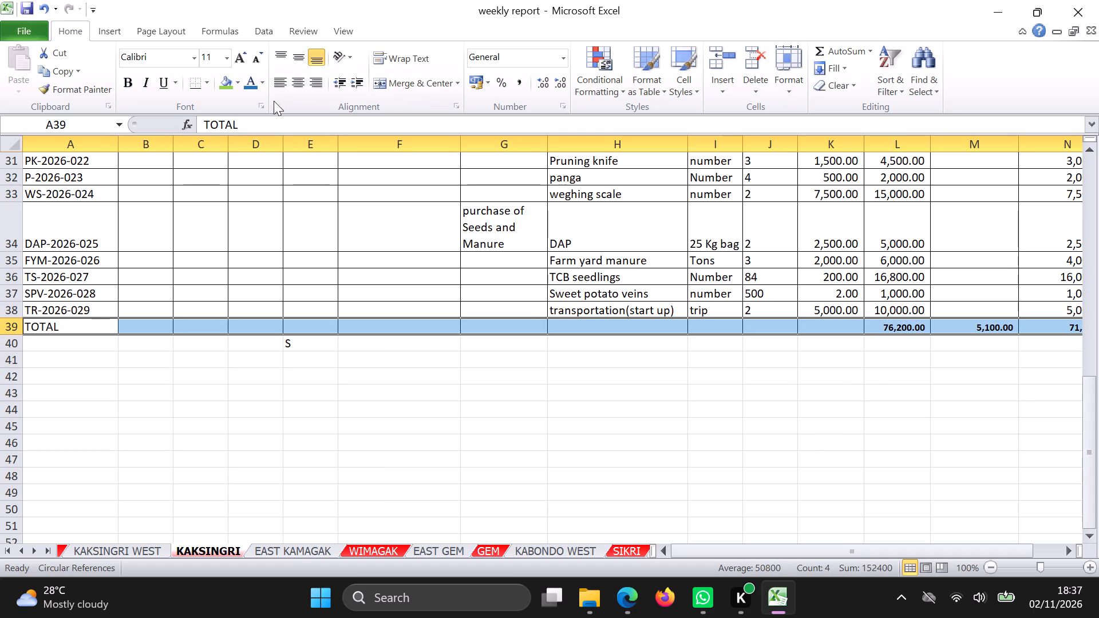
left_click(223, 77)
Delete the stray S in cell E40 of KAKSINGRI and save the workbook.
left_click(293, 341)
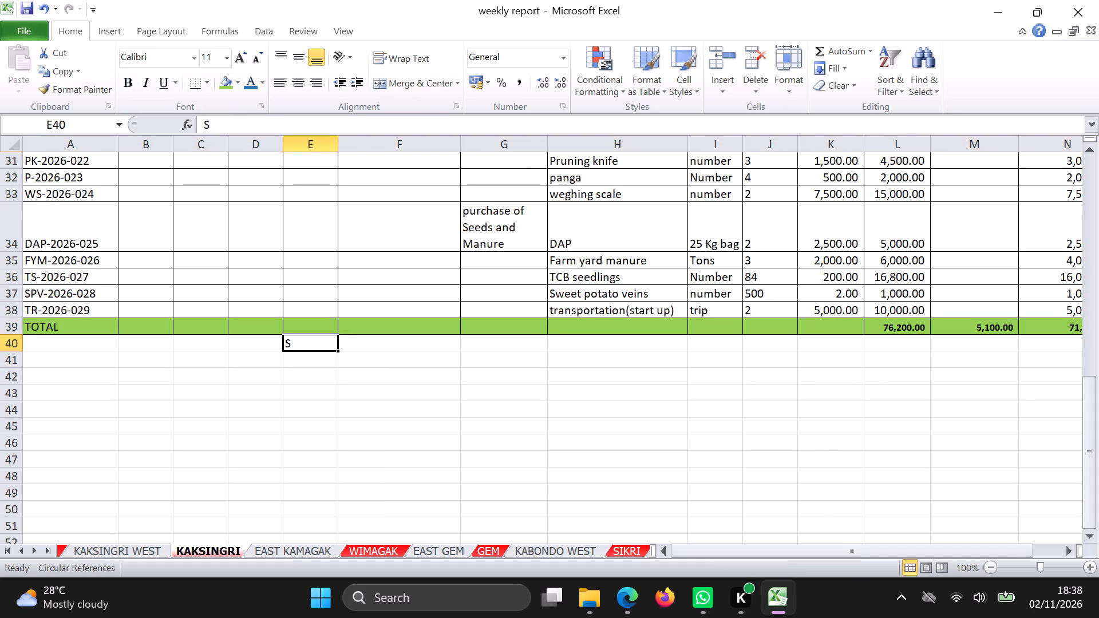
key("Delete")
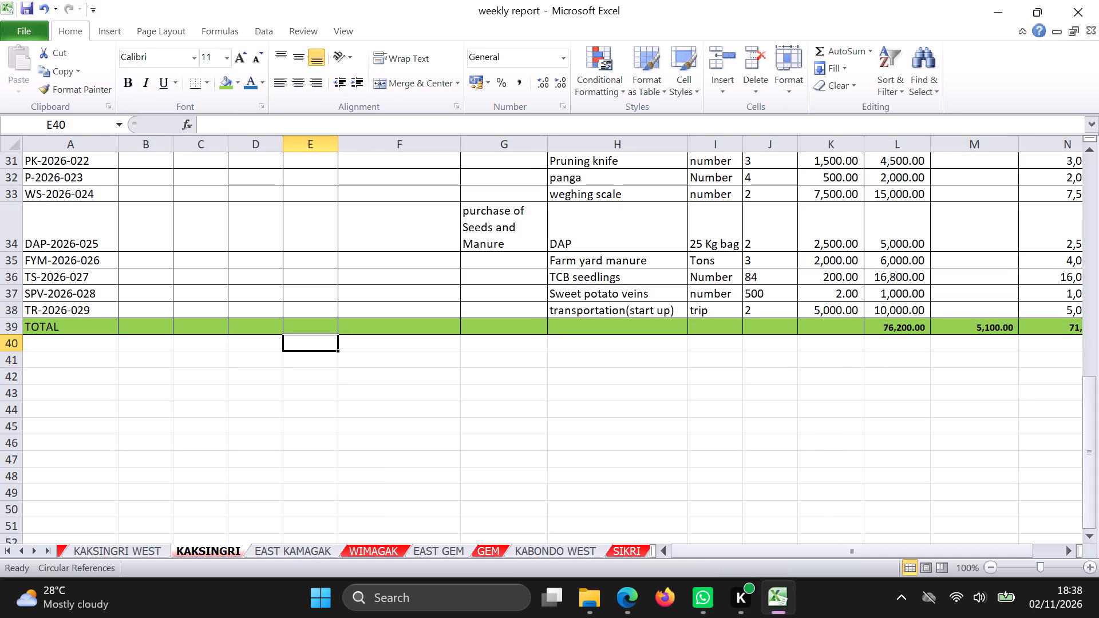
key("ctrl+s")
On the EAST KAMAGAK sheet, fill the hay project's TOTAL row, A19 to N19, with light green.
left_click(256, 550)
scroll(302, 496, "down", 3)
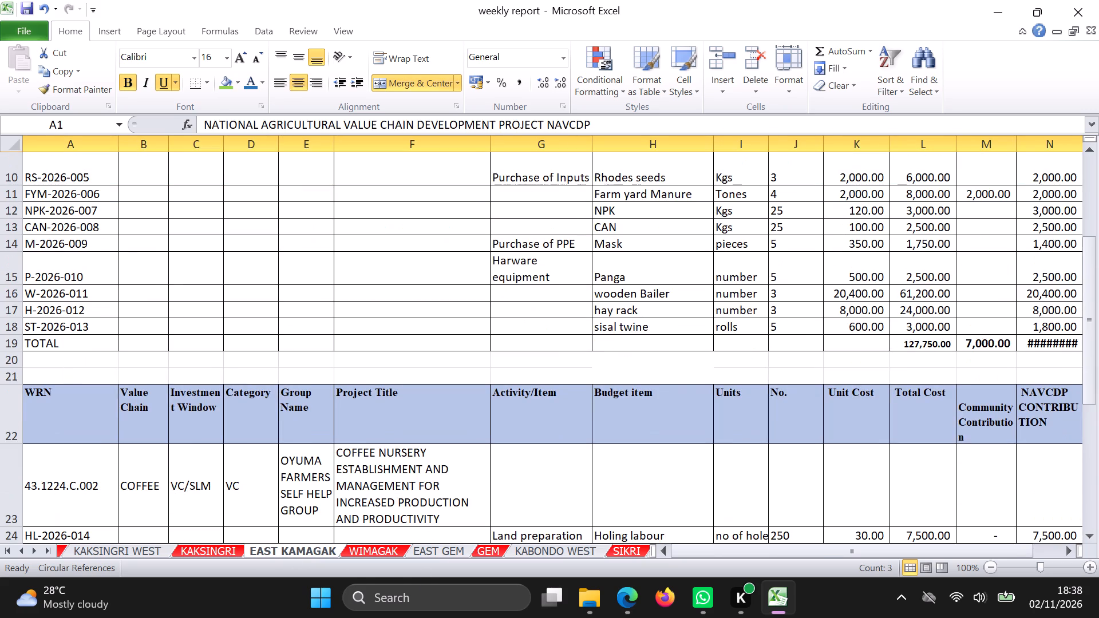
left_click_drag(46, 346, 685, 407)
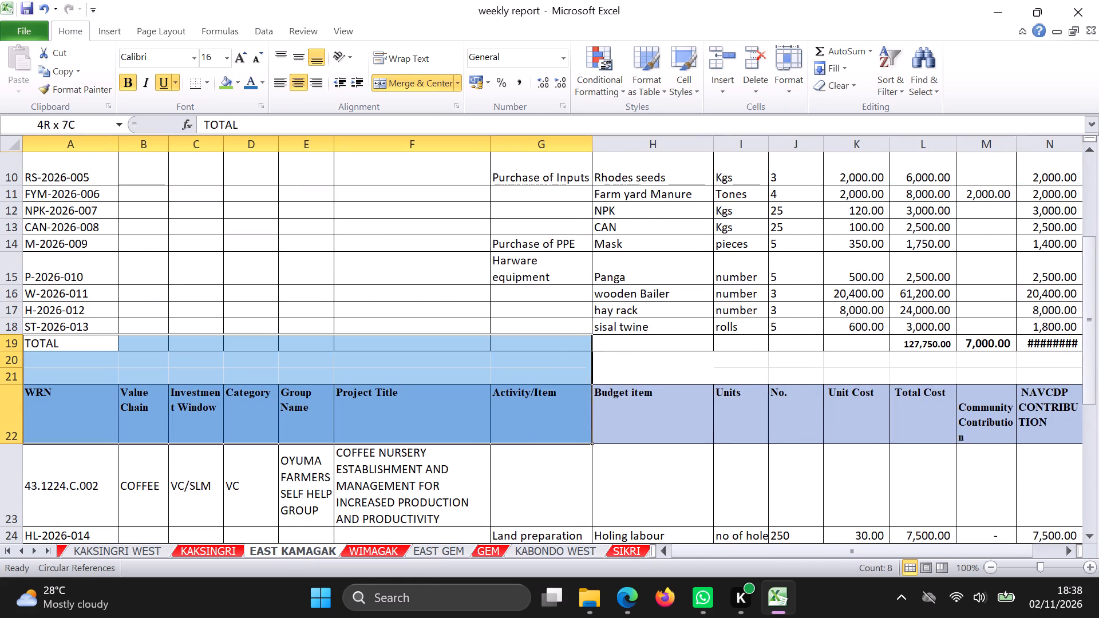
left_click_drag(685, 407, 1074, 348)
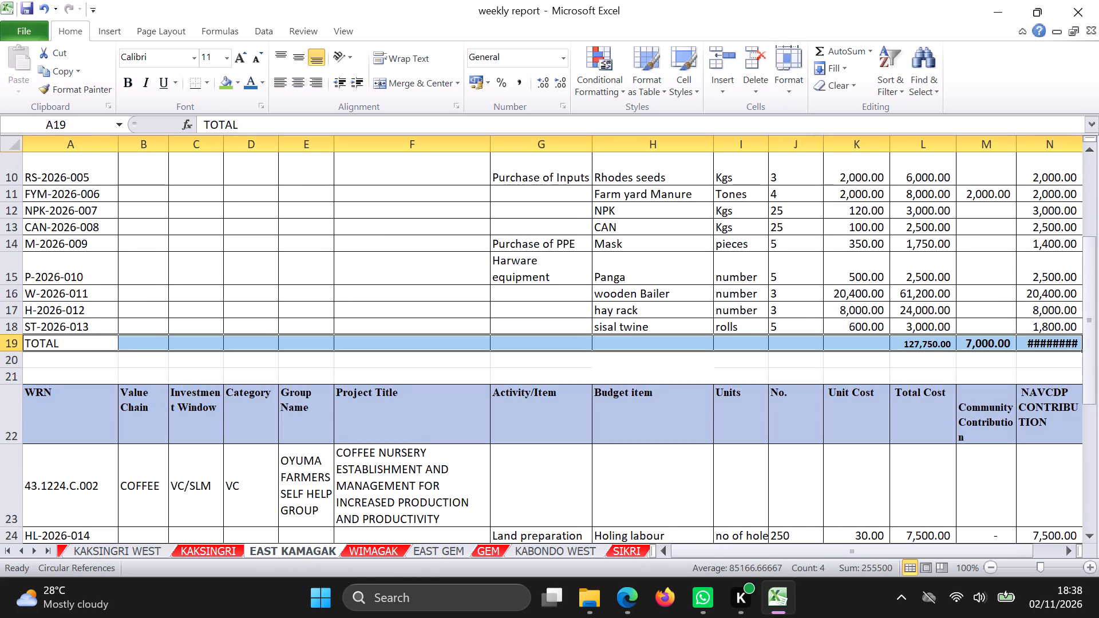
left_click(228, 76)
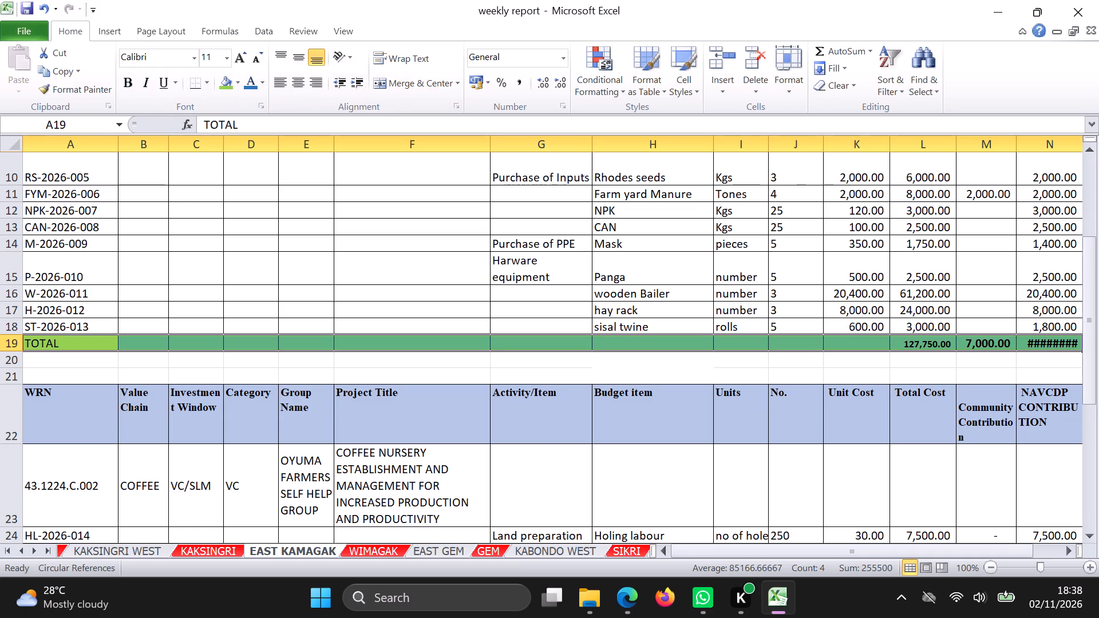
Enter TOTAL in A41 for the EAST KAMAGAK coffee project and fill A41 to N41 with light green.
scroll(239, 394, "down", 7)
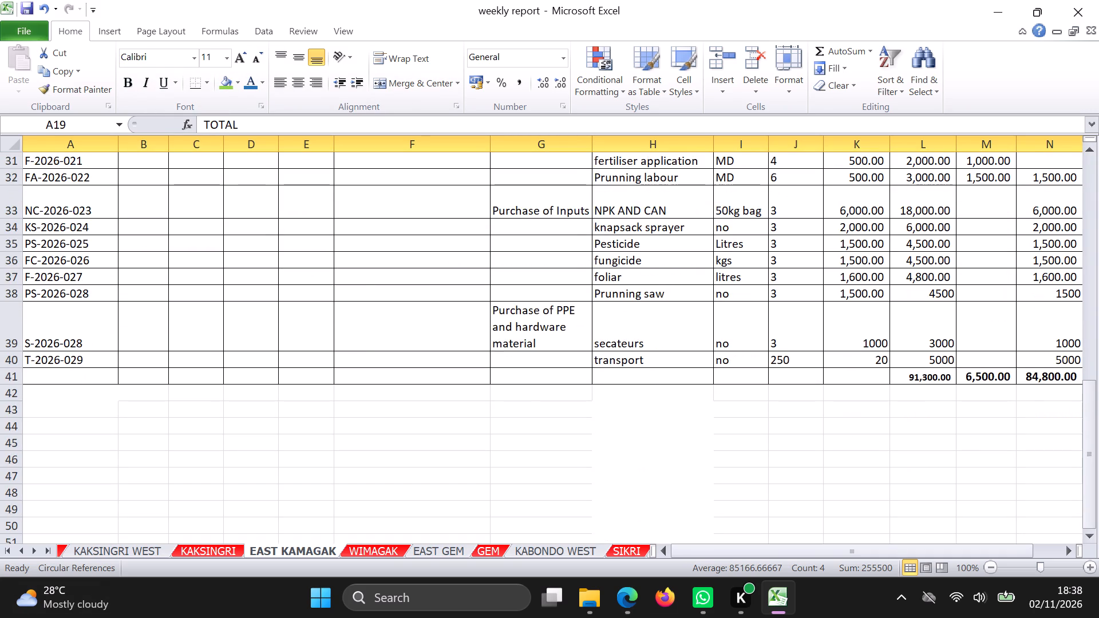
left_click(49, 375)
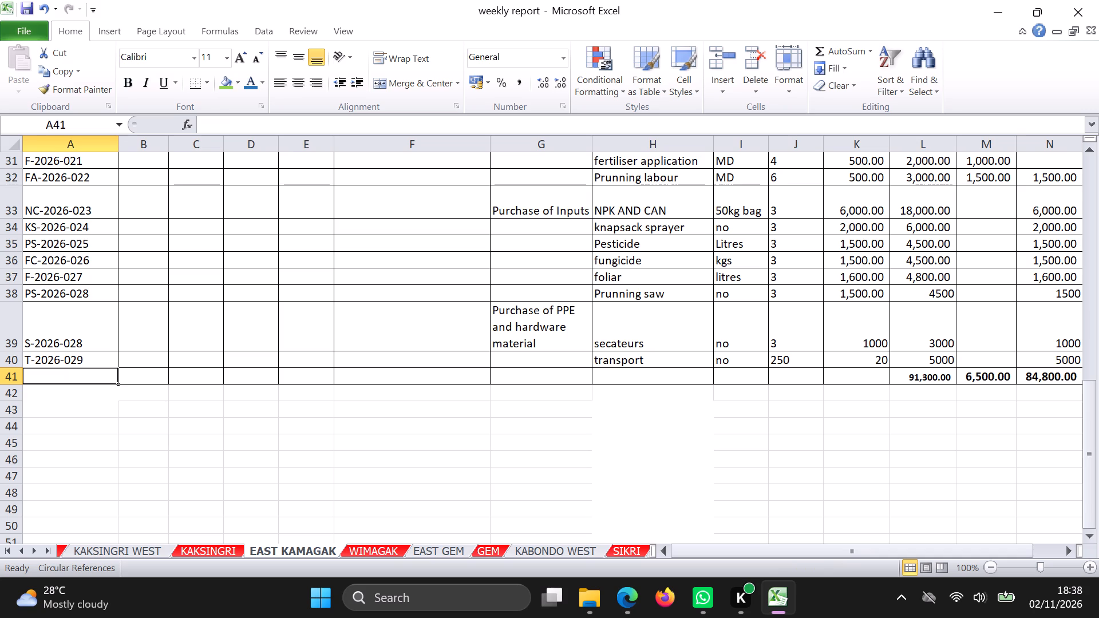
type("TOTAL")
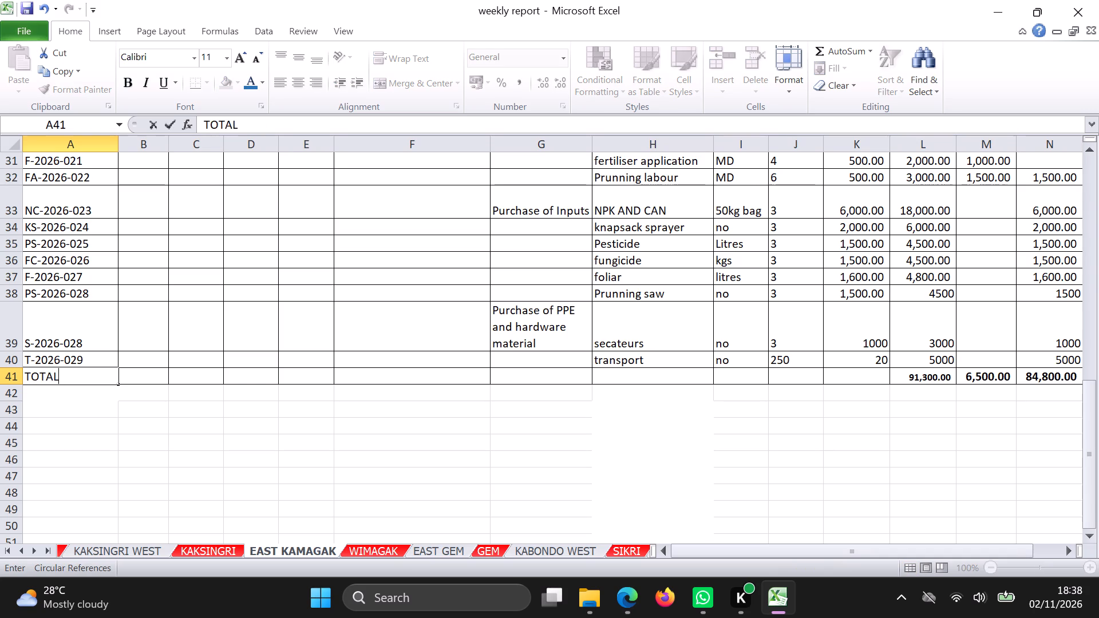
left_click(61, 401)
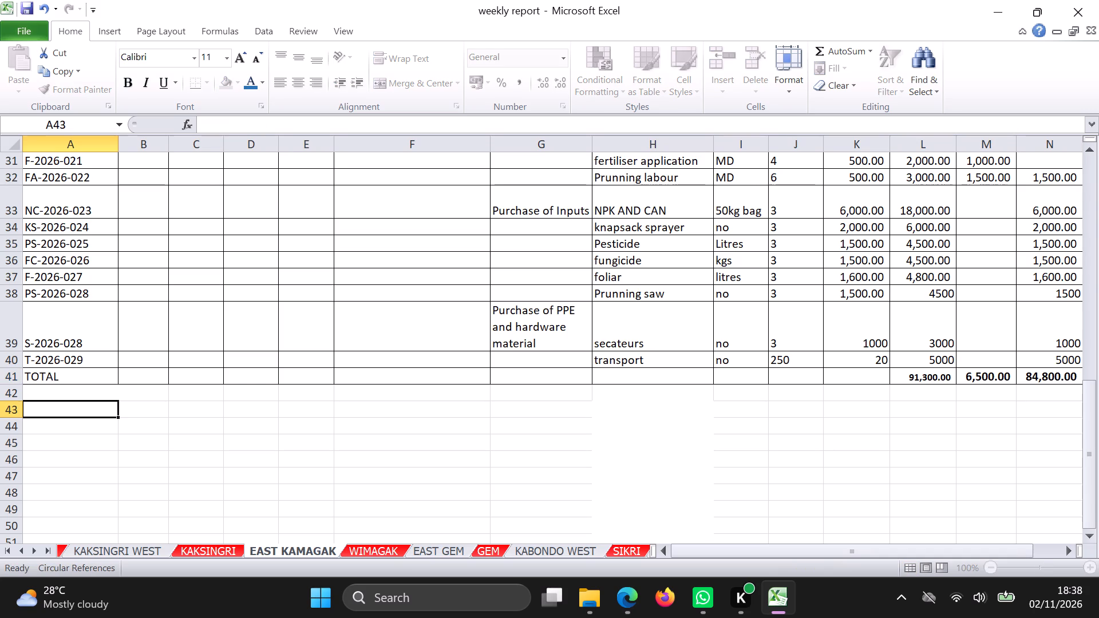
left_click_drag(39, 374, 1051, 379)
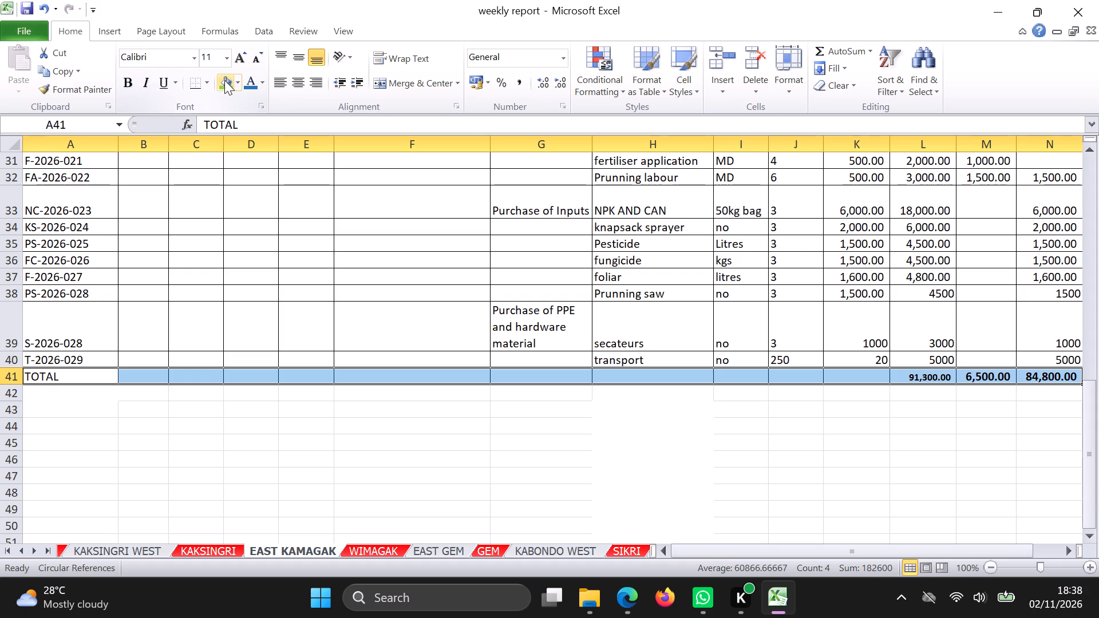
left_click(224, 80)
Autofit the width of the NAVCDP contribution column N on EAST KAMAGAK and save the workbook.
scroll(463, 423, "up", 5)
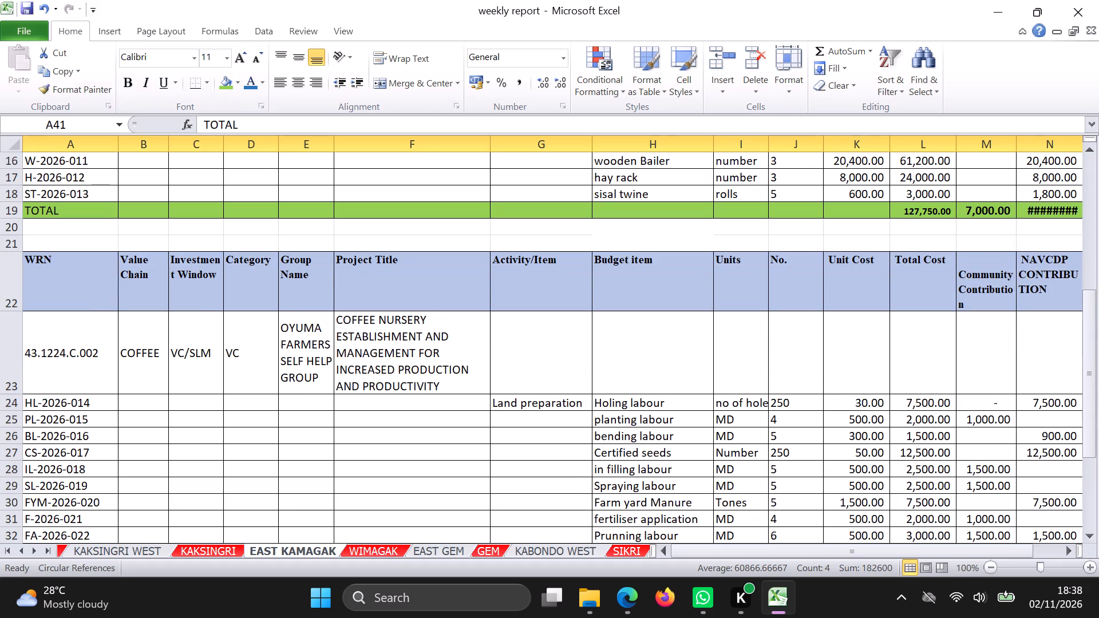
scroll(994, 301, "up", 4)
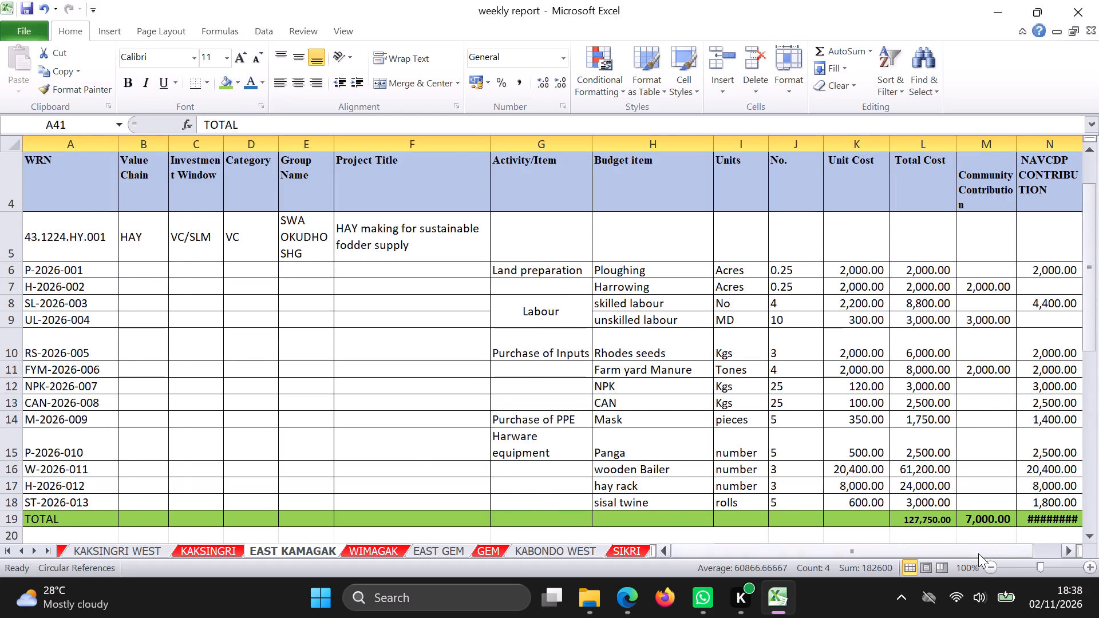
left_click_drag(978, 553, 1012, 553)
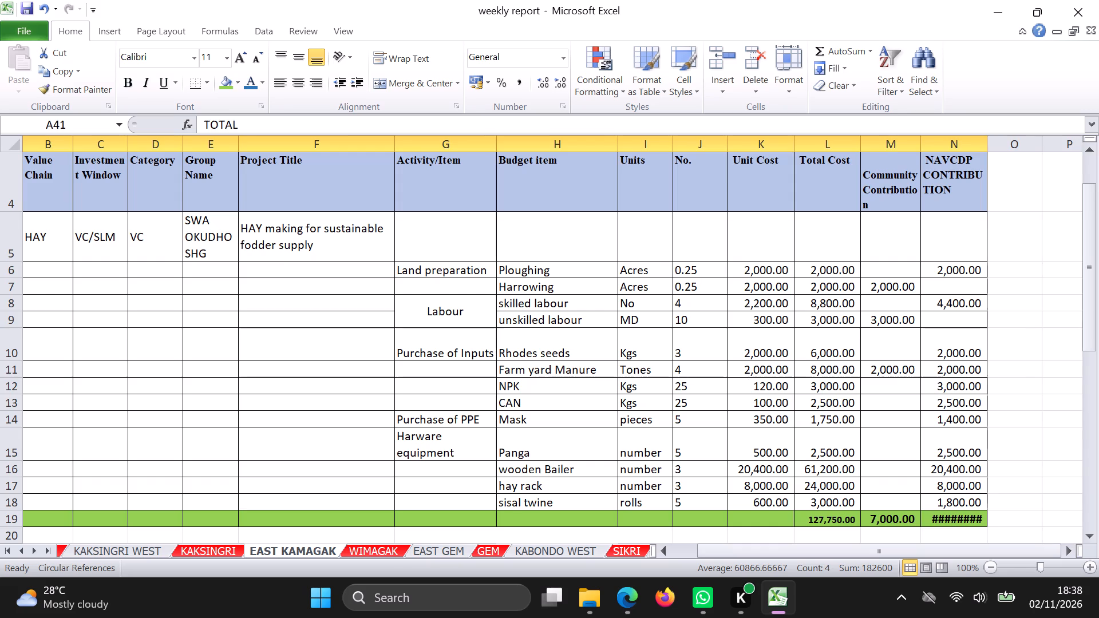
double_click(987, 142)
scroll(956, 409, "down", 10)
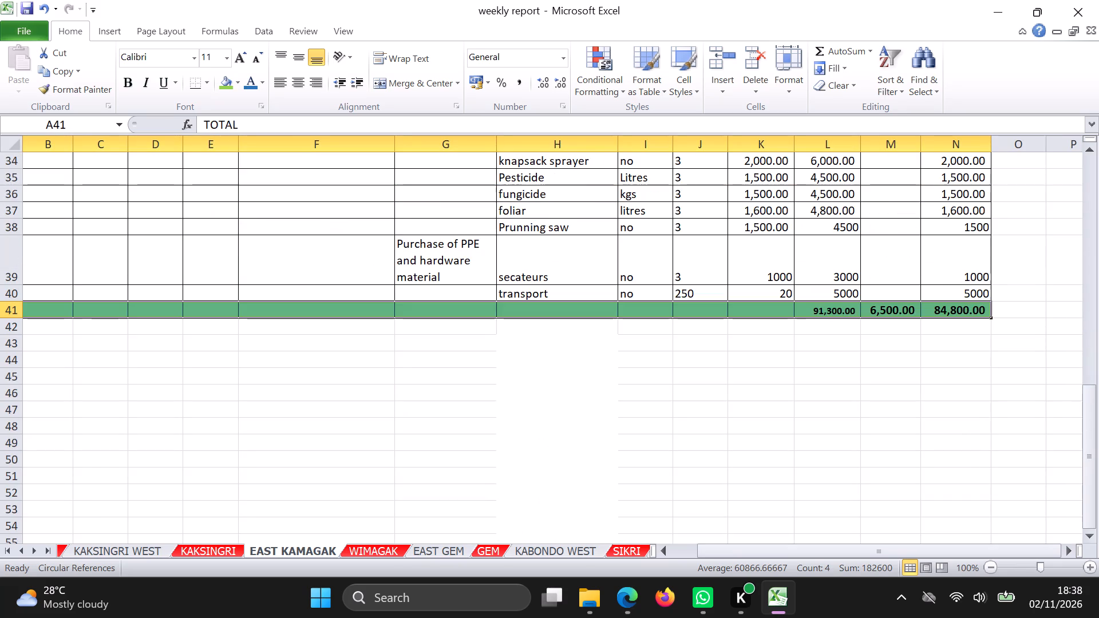
key("ctrl+s")
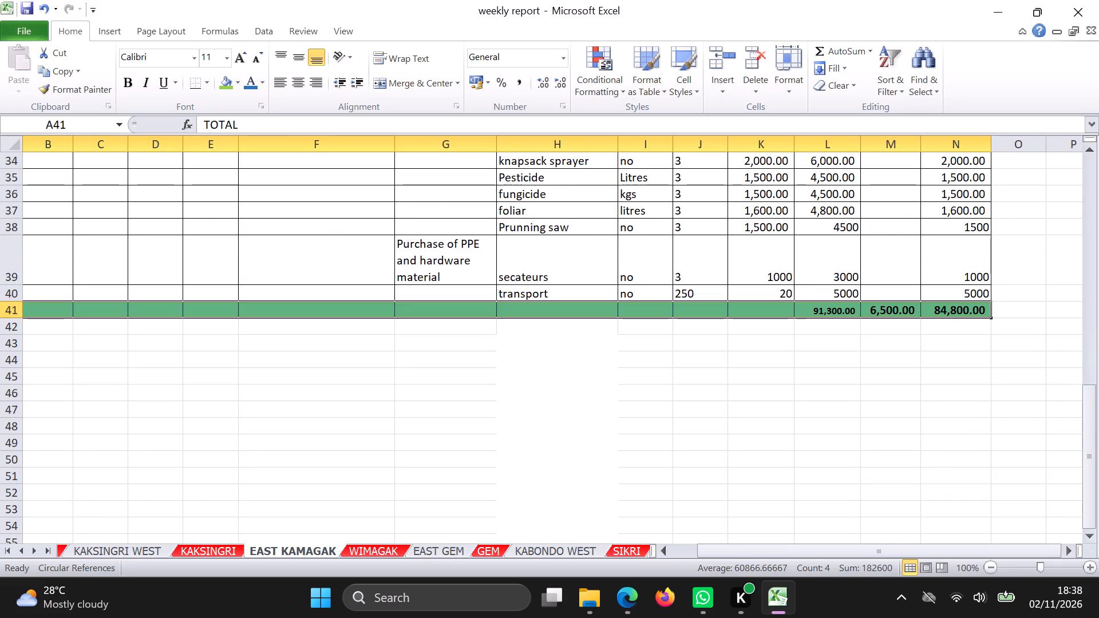
On the WIMAGAK sheet, fill the first project's TOTAL row, A19 to N19, with light green.
scroll(960, 405, "down", 4)
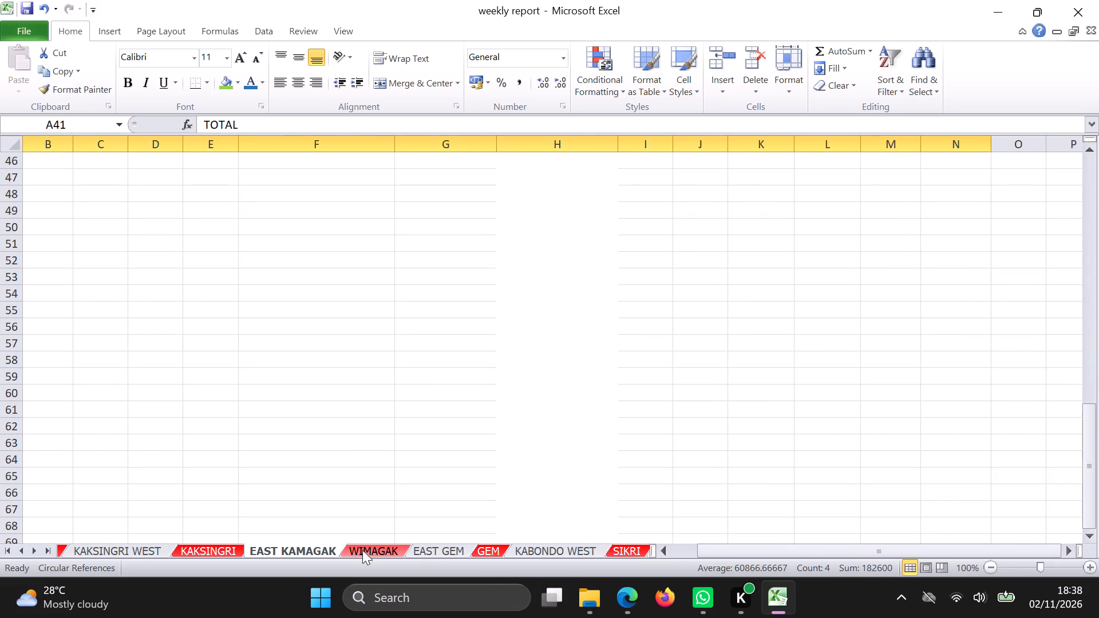
left_click(366, 548)
scroll(537, 448, "down", 2)
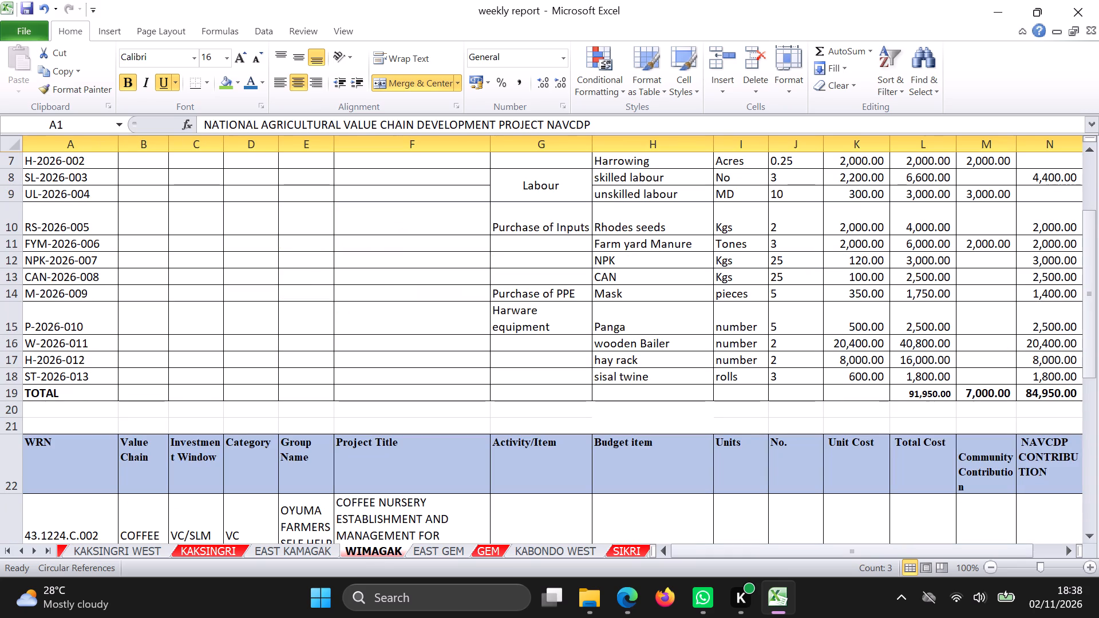
left_click_drag(67, 390, 1014, 393)
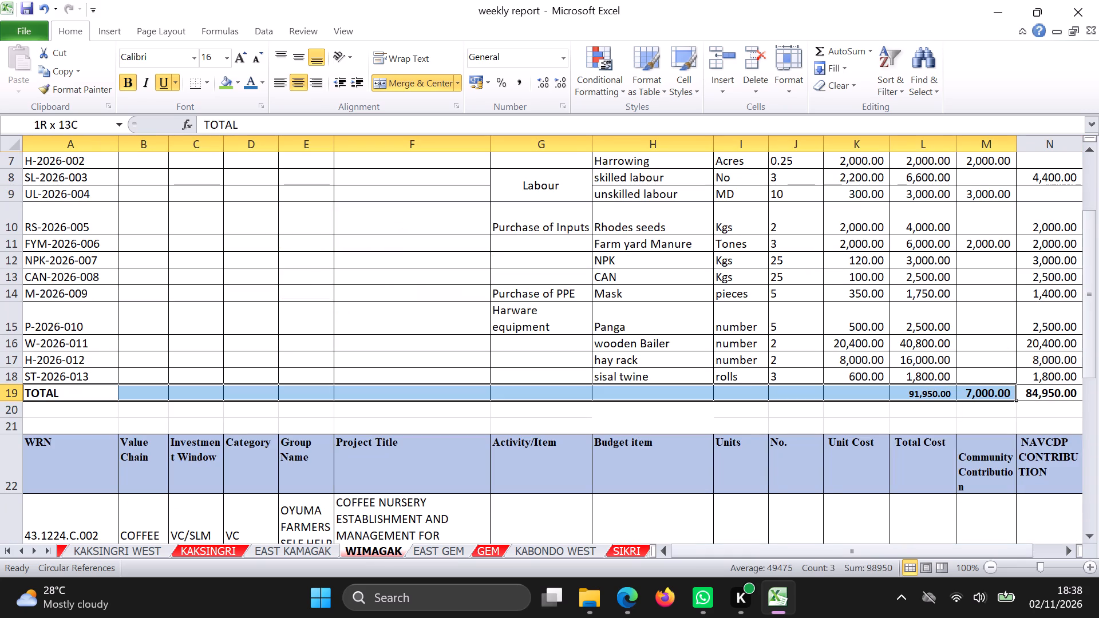
left_click_drag(1014, 393, 1028, 393)
left_click(223, 81)
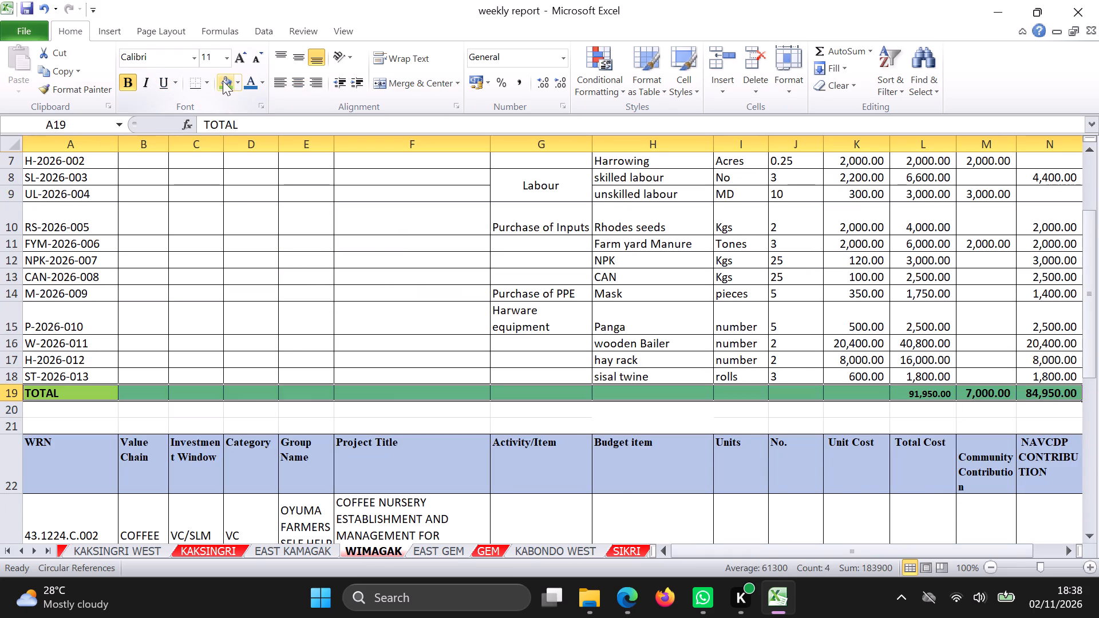
Select the WIMAGAK coffee project's total row, starting from A41 and extending across to the contribution columns.
scroll(234, 332, "down", 8)
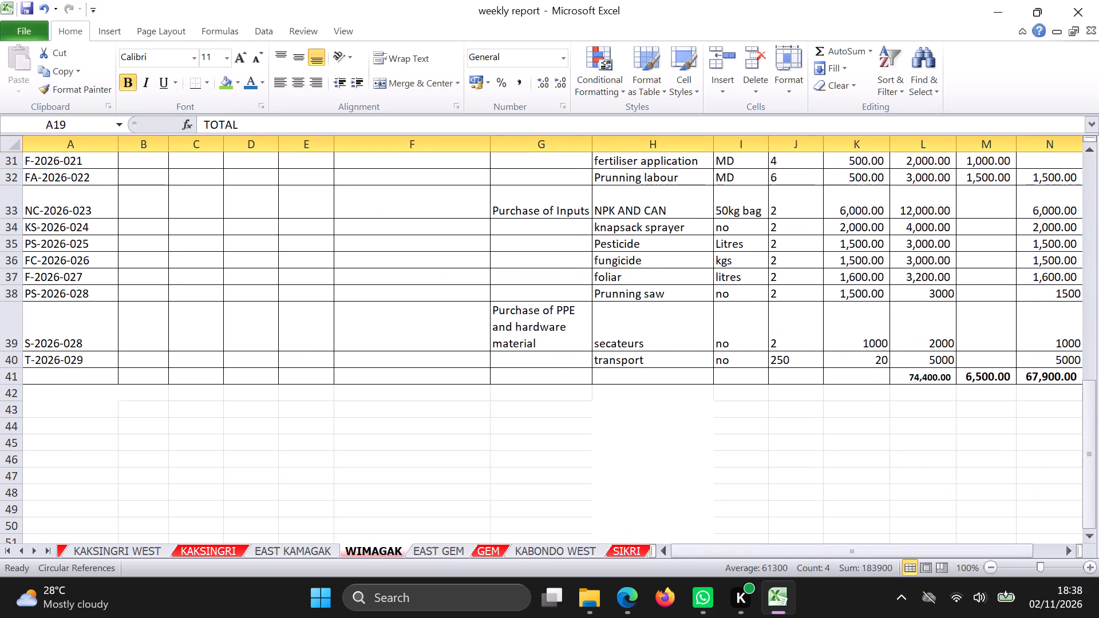
left_click_drag(64, 373, 971, 366)
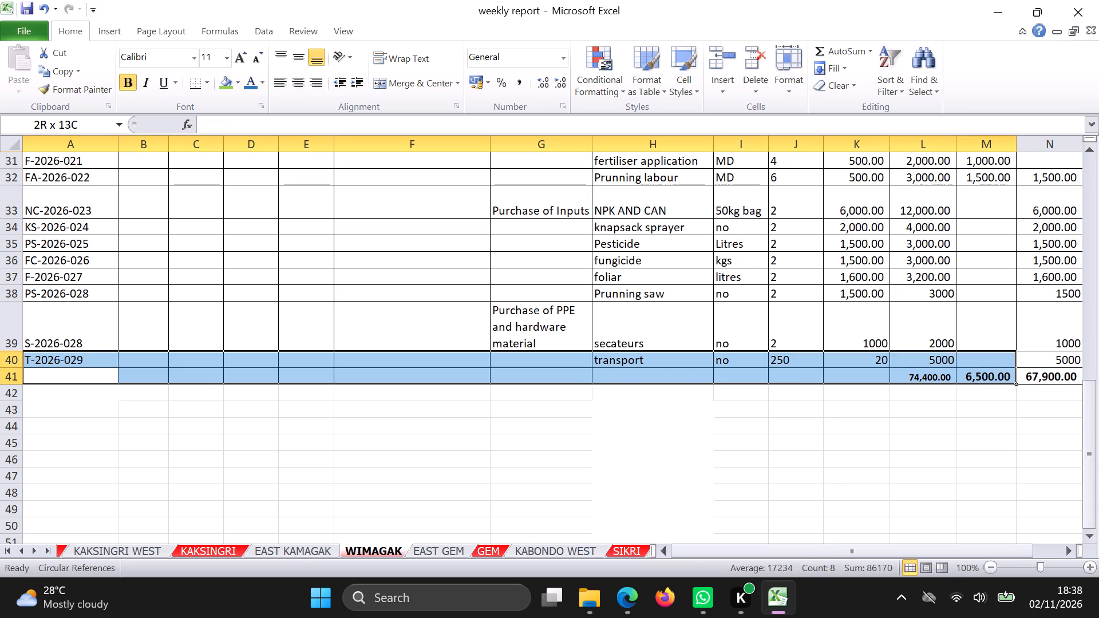
Extend the selection across the WIMAGAK coffee project's total row to N41 and fill A41 to N41 with light green.
left_click_drag(971, 366, 1063, 375)
left_click(219, 85)
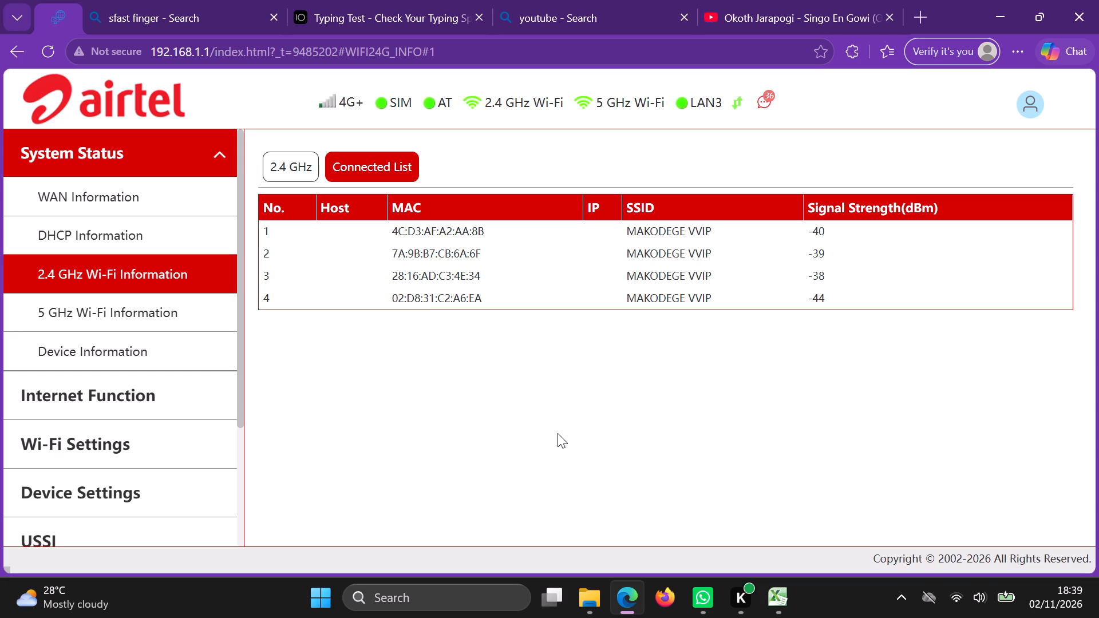
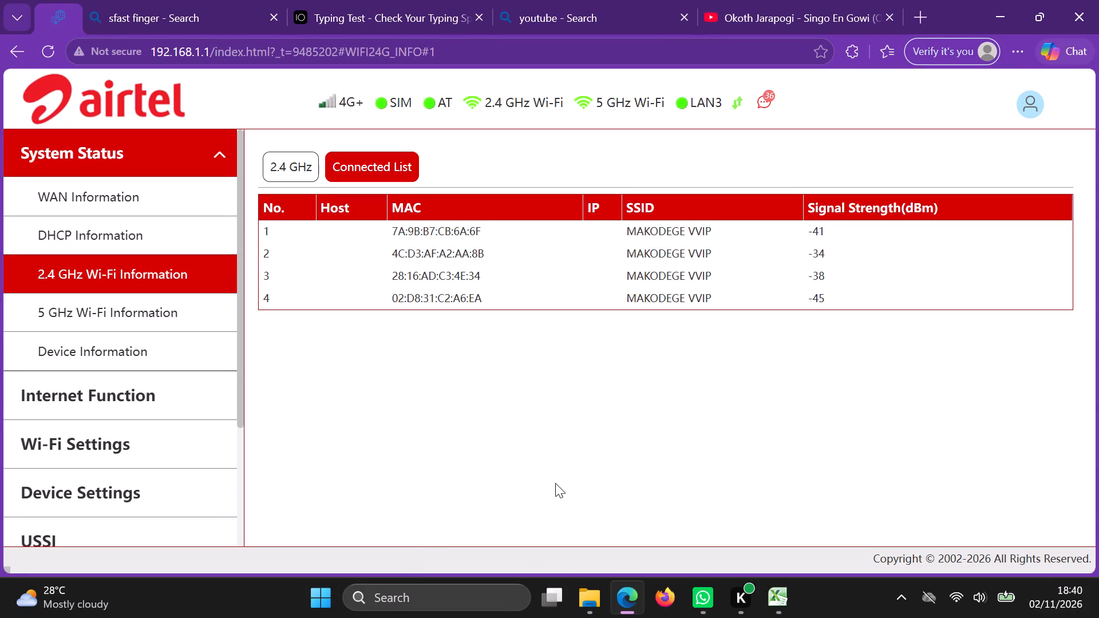
Switch to the weekly report workbook in Excel and enter TOTAL in cell A41 of the WIMAGAK sheet.
scroll(556, 483, "down", 2)
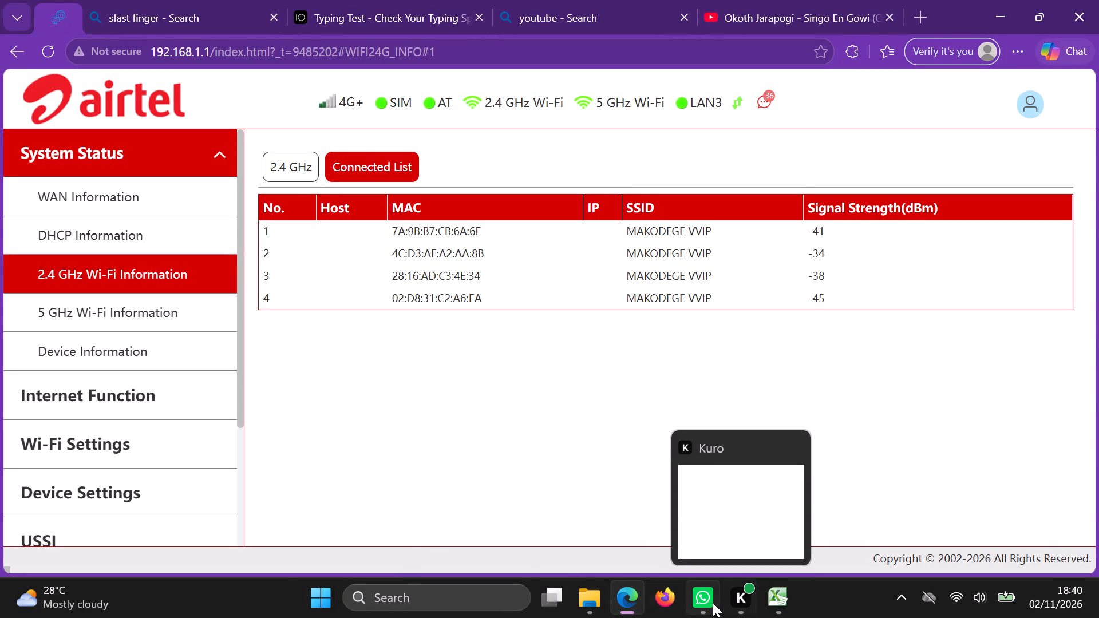
left_click(775, 600)
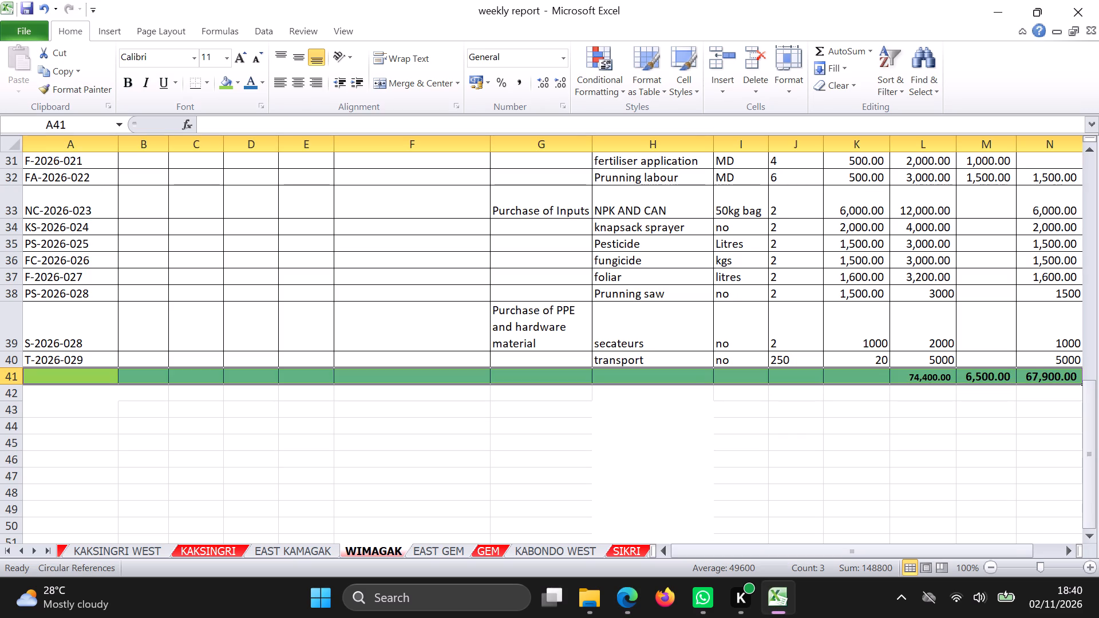
left_click(106, 373)
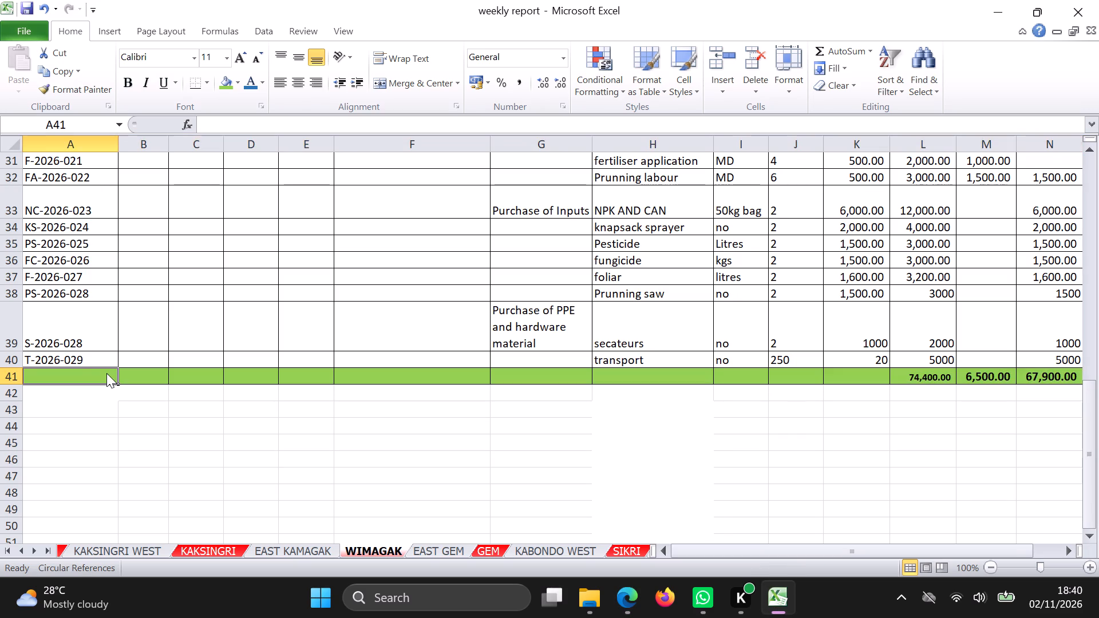
type("TOTAL")
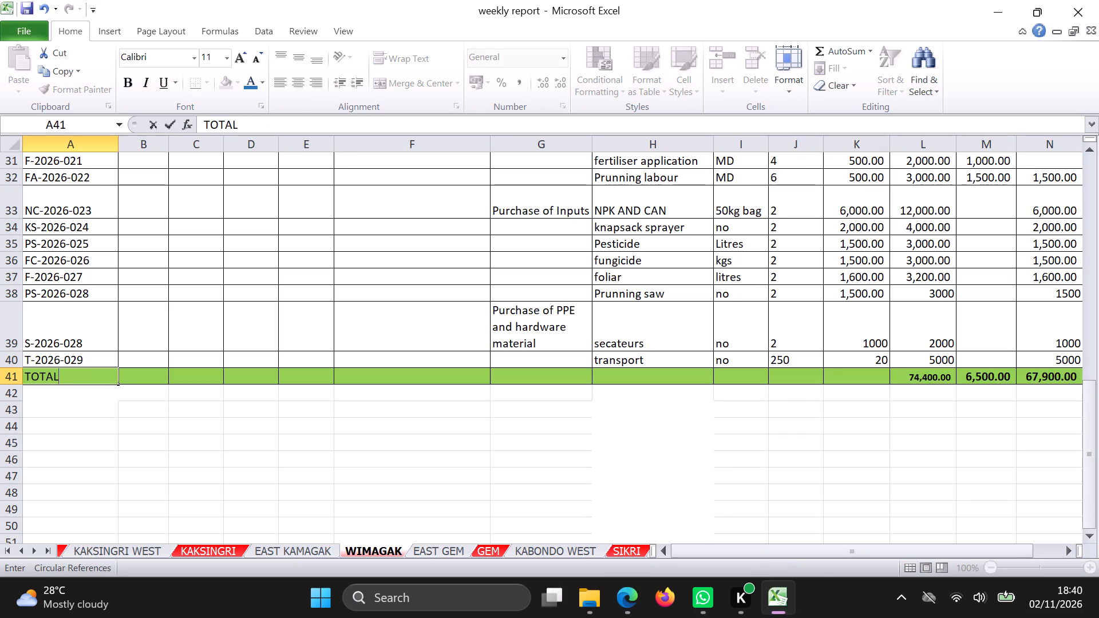
left_click(124, 418)
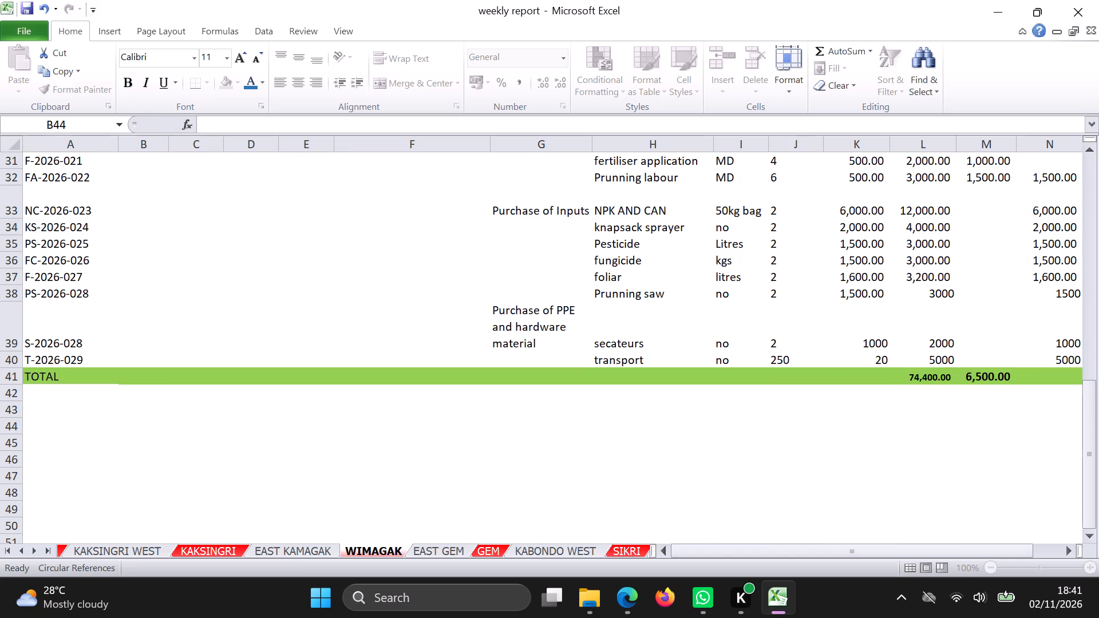
scroll(609, 401, "down", 2)
scroll(610, 400, "up", 2)
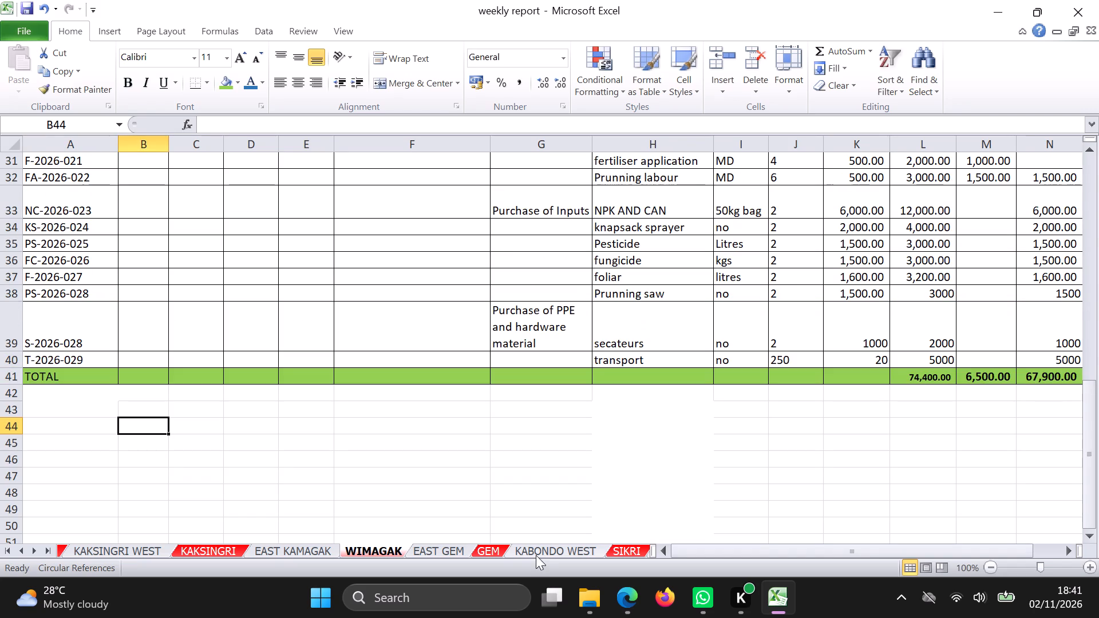
On the EAST GEM sheet, fill the first table's TOTAL row 24 with green from column A to N.
left_click(435, 549)
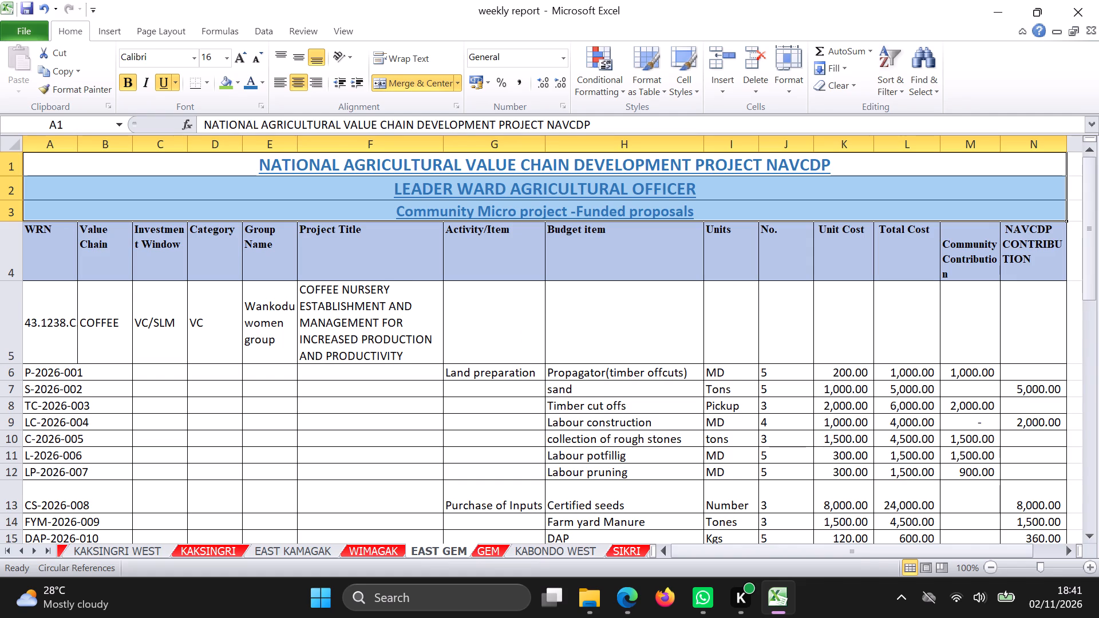
scroll(388, 439, "down", 4)
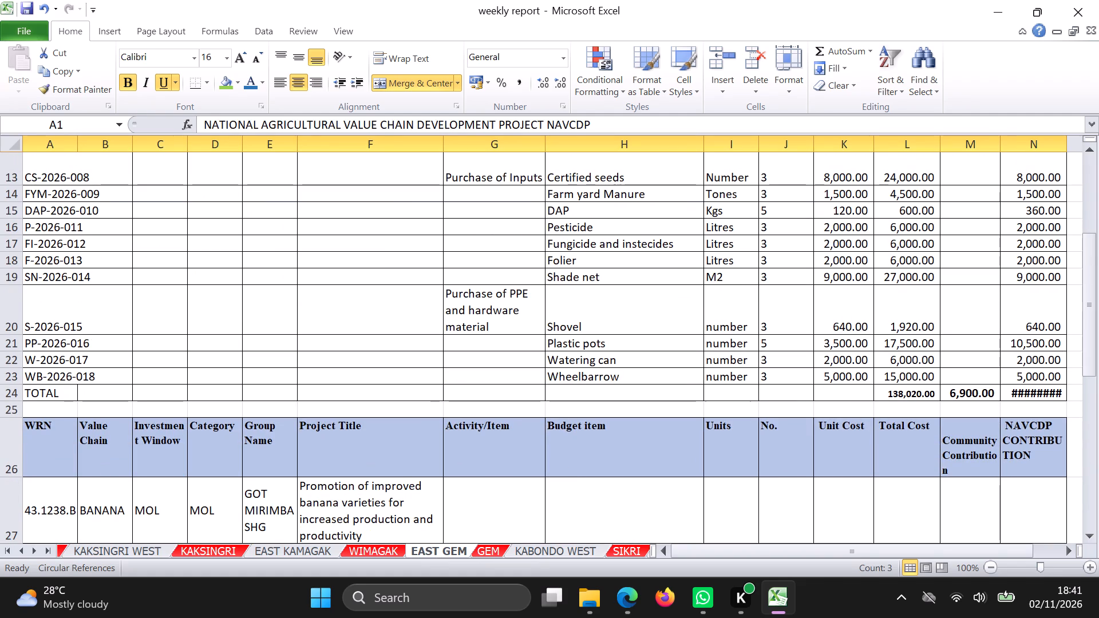
left_click_drag(53, 390, 913, 389)
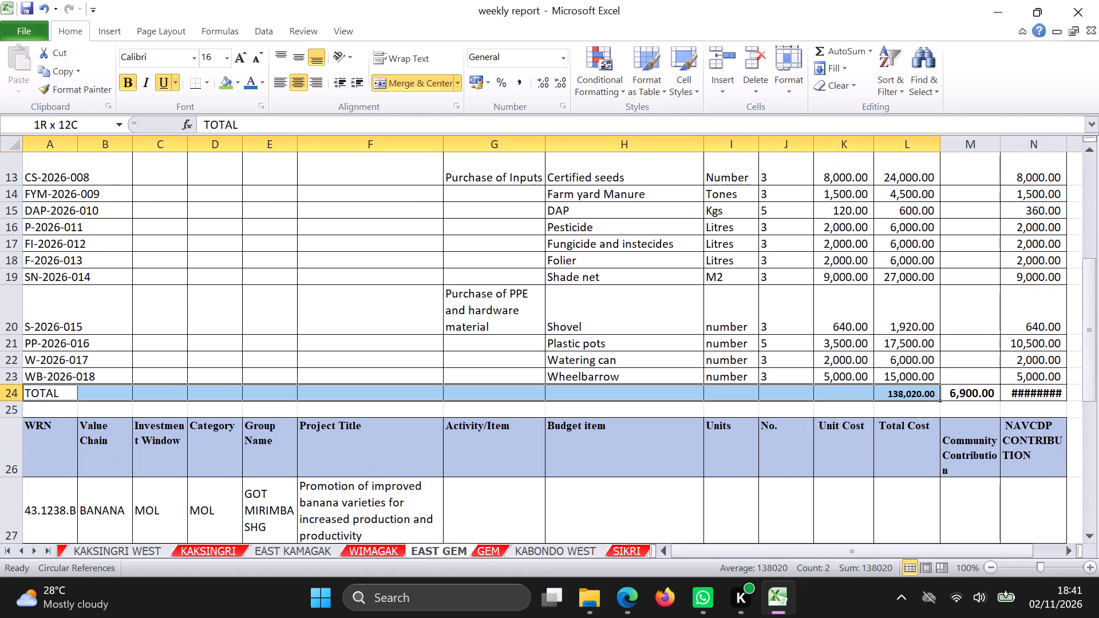
left_click_drag(913, 389, 1030, 389)
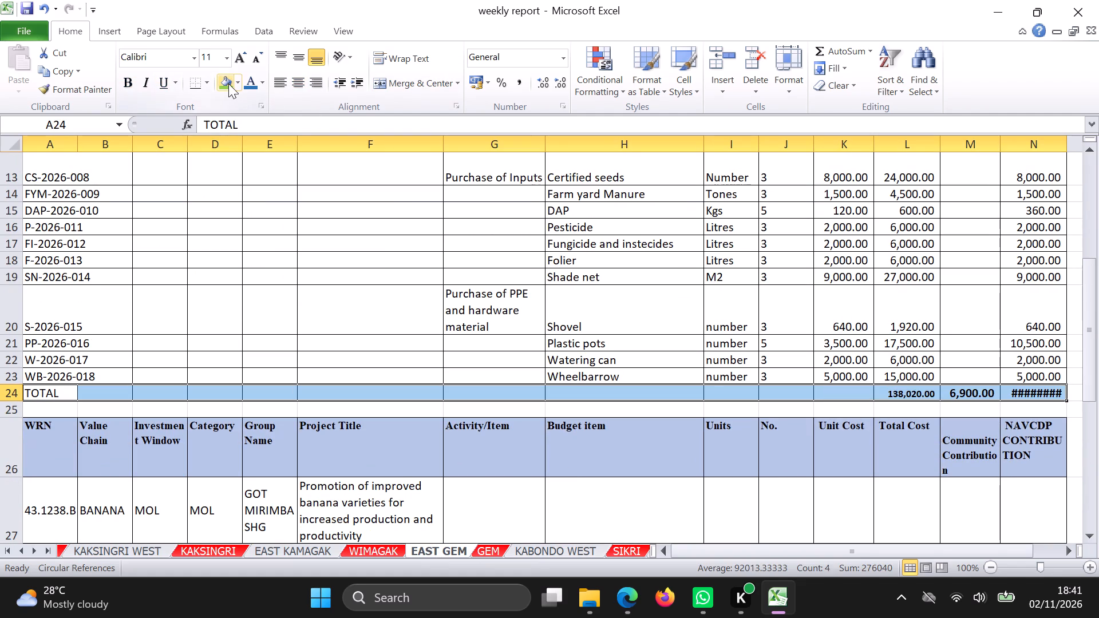
left_click(228, 84)
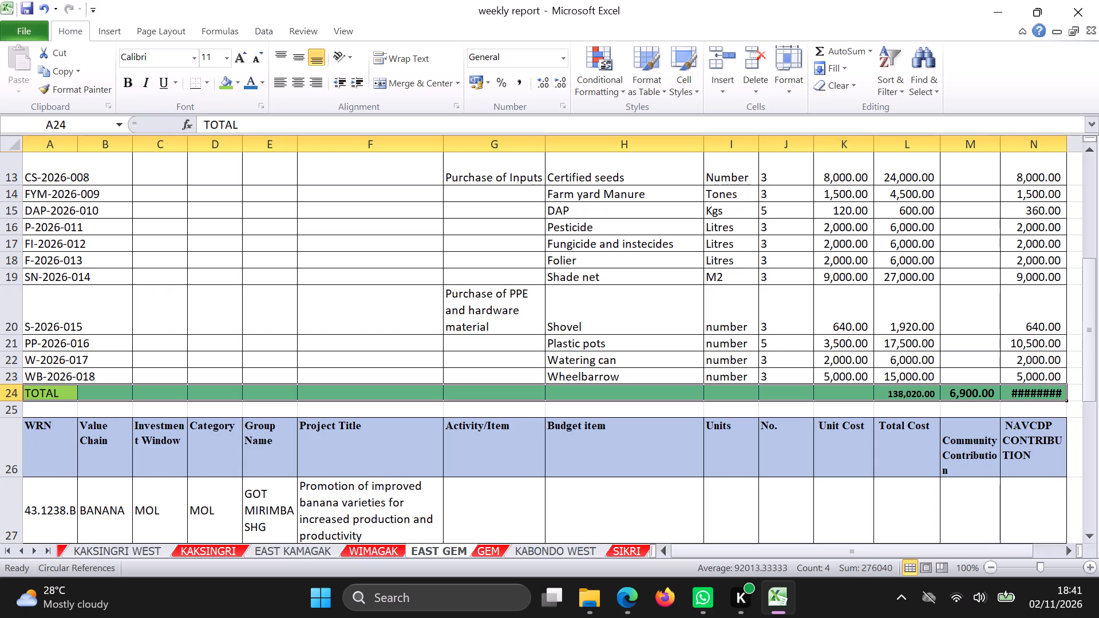
Auto-fit the width of column N, NAVCDP CONTRIBUTION, on the EAST GEM sheet.
double_click(1068, 148)
Fill the second EAST GEM table's TOTAL row 44 with green from column A to N, and save the workbook.
scroll(362, 400, "down", 5)
scroll(299, 377, "down", 1)
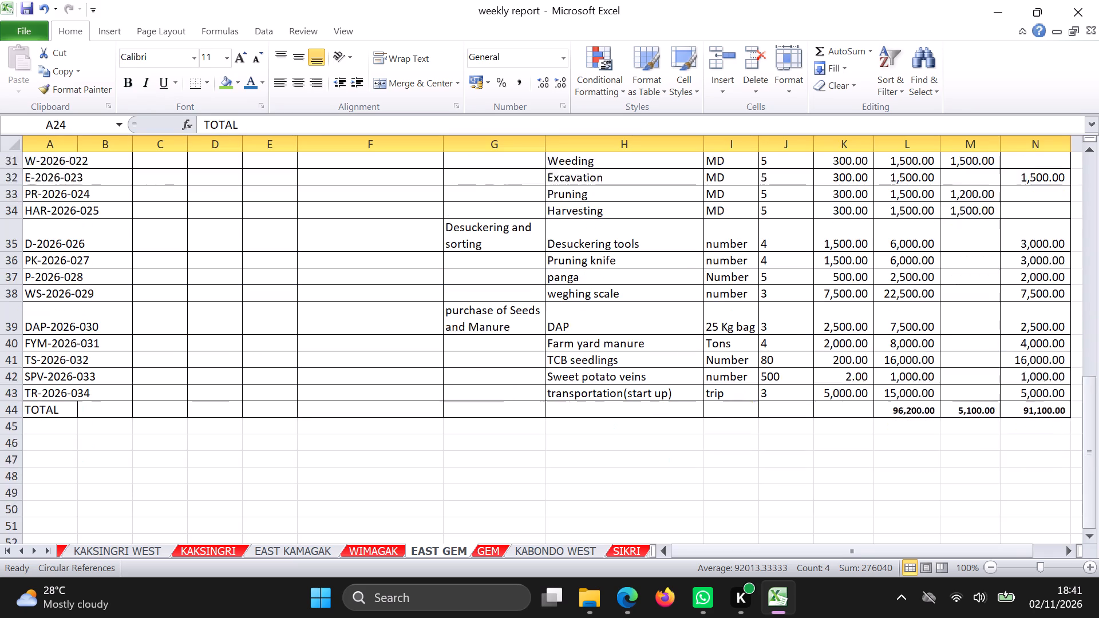
scroll(299, 377, "down", 1)
left_click_drag(39, 356, 801, 376)
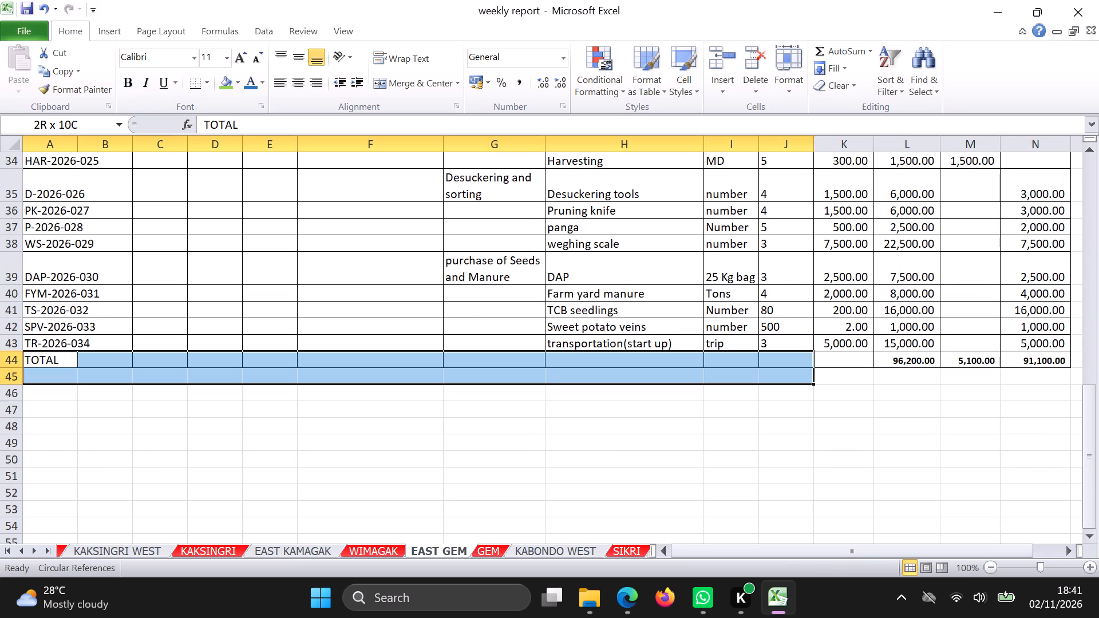
left_click_drag(801, 376, 1034, 367)
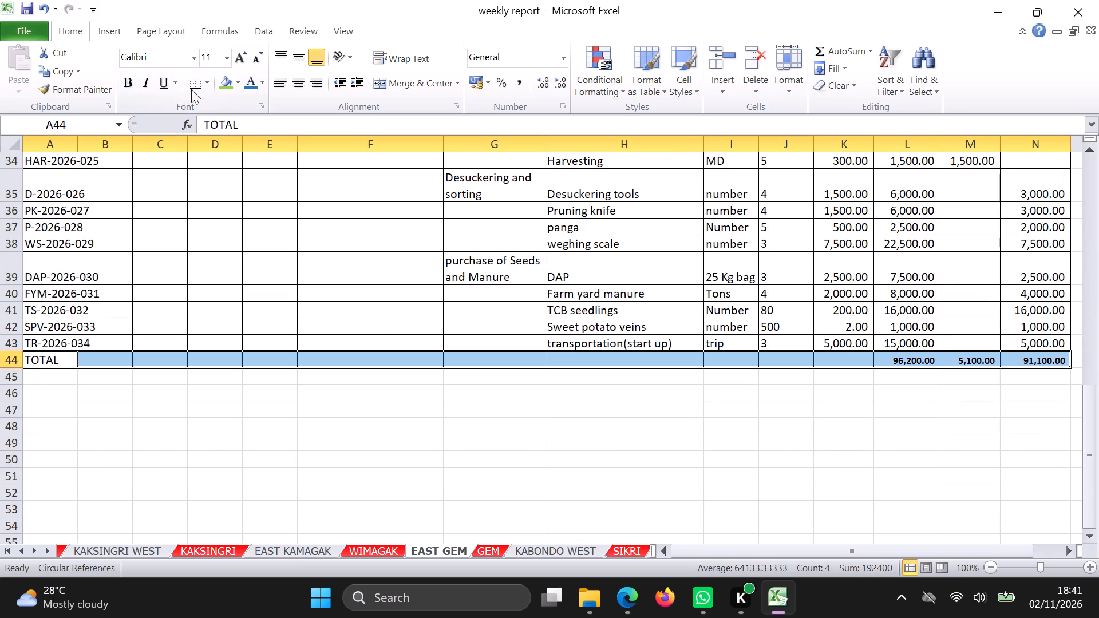
left_click(222, 86)
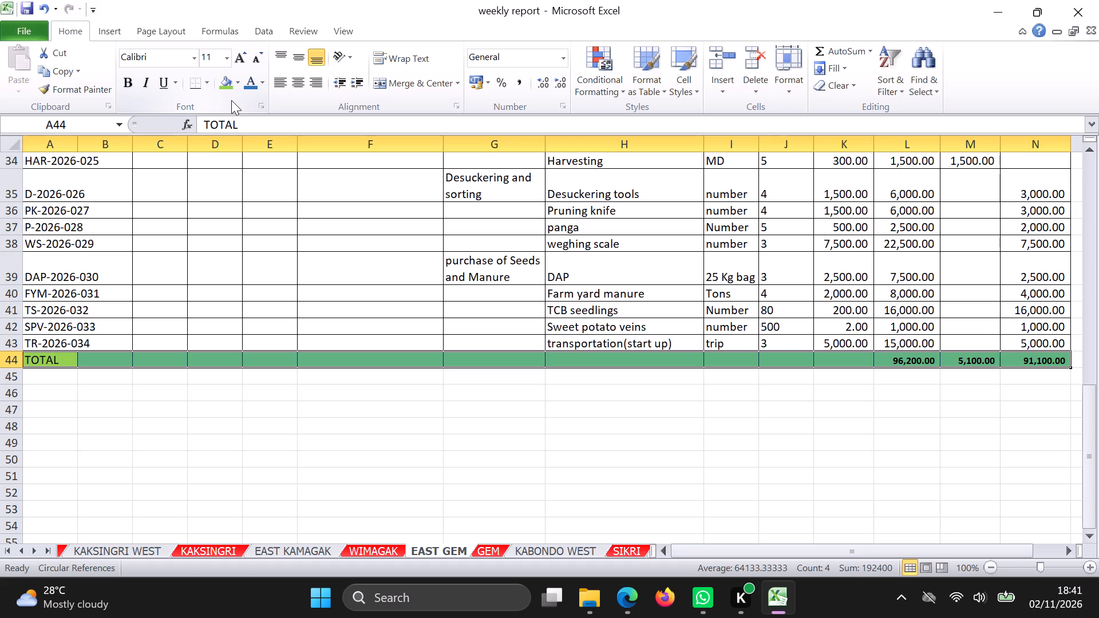
key("ctrl+s")
On the GEM sheet, fill the first table's TOTAL row 24 with green from column A to N.
left_click(485, 550)
scroll(438, 438, "down", 3)
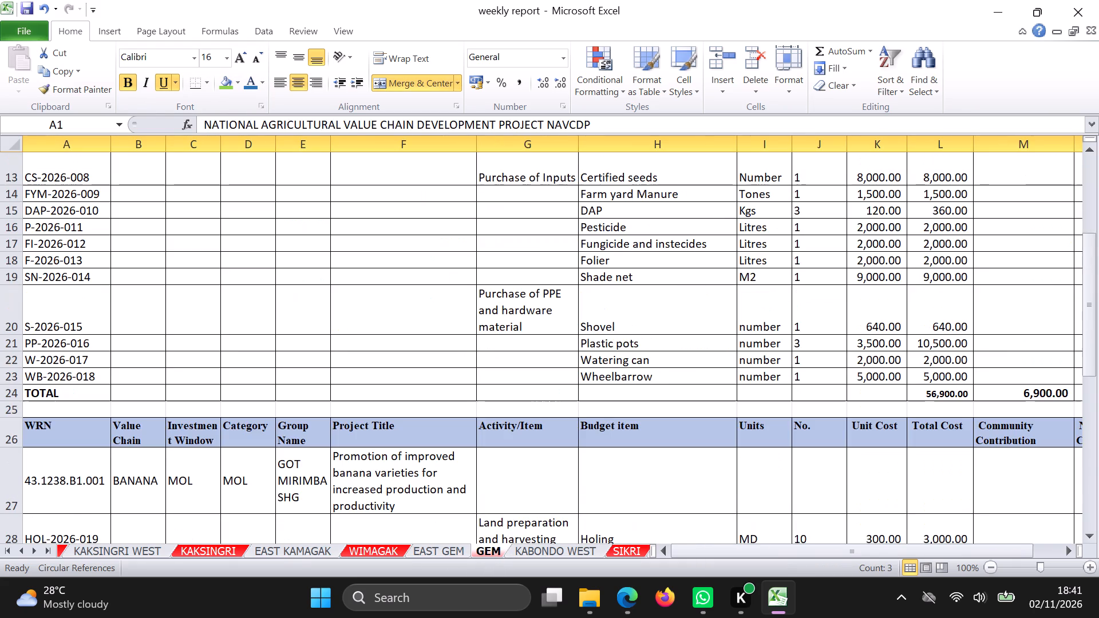
scroll(438, 438, "down", 1)
left_click_drag(60, 393, 989, 426)
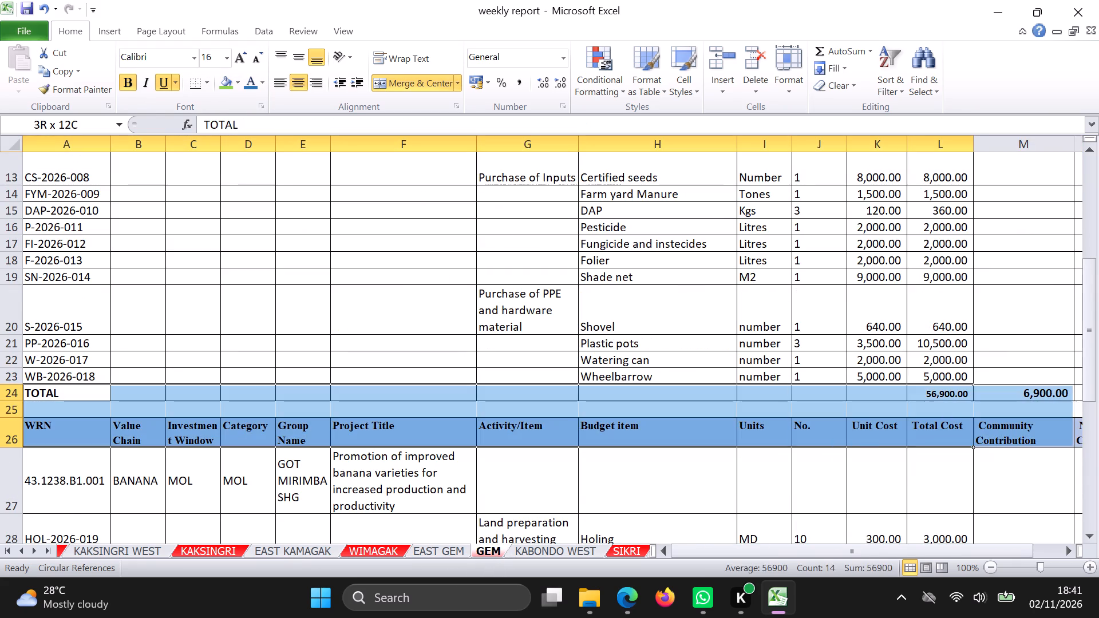
left_click_drag(989, 426, 1086, 399)
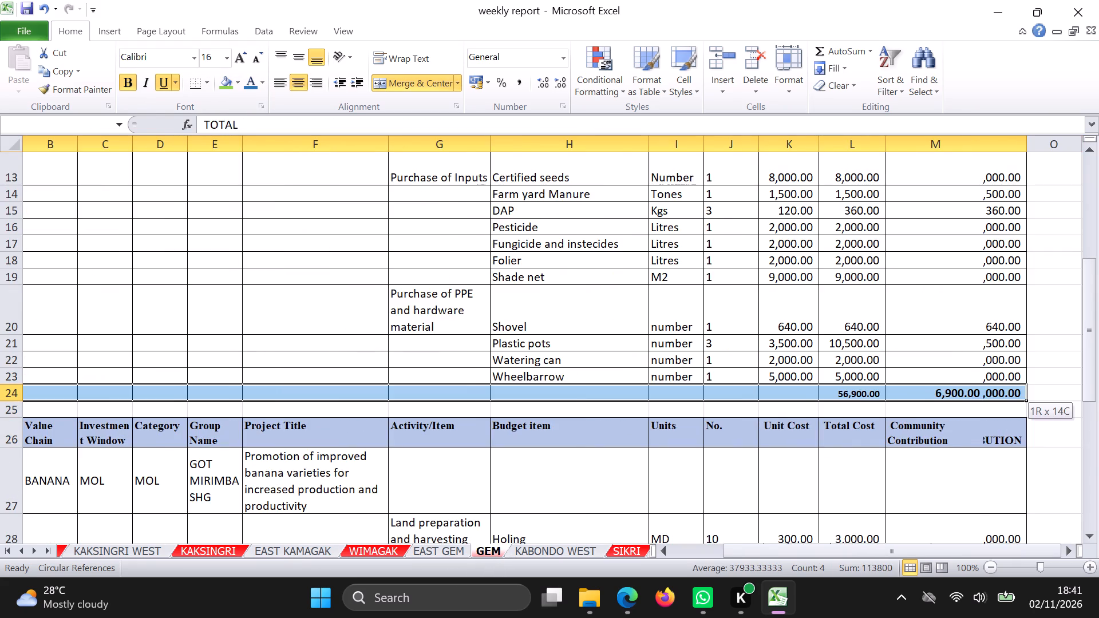
left_click_drag(1086, 399, 1011, 394)
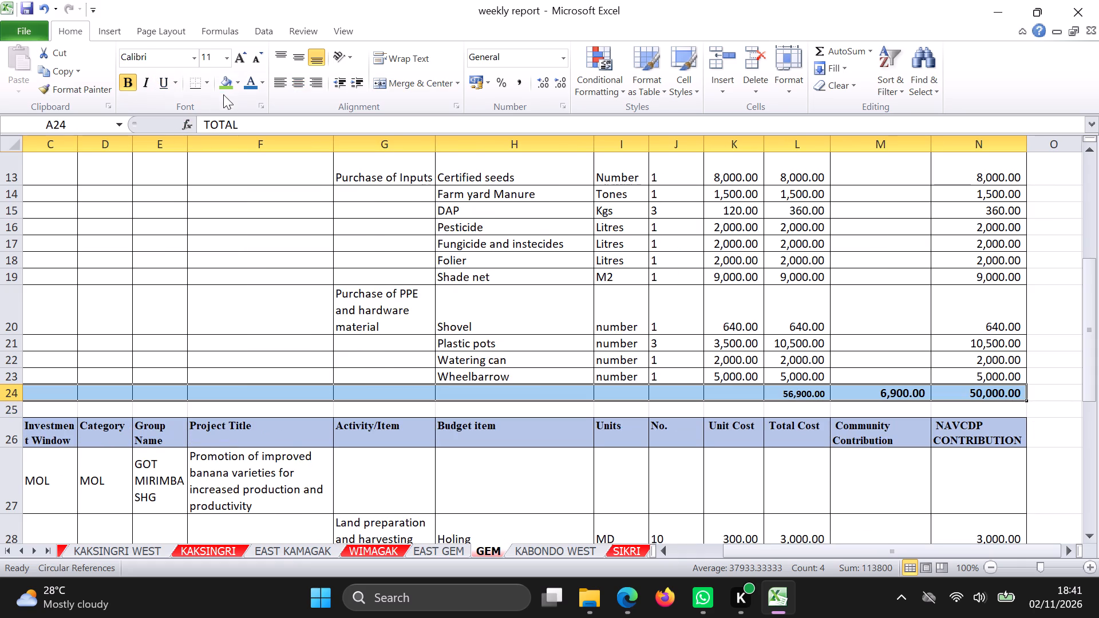
left_click(223, 76)
Fill the second GEM table's TOTAL row 44 with green from column A to N, and save the workbook.
scroll(199, 386, "down", 5)
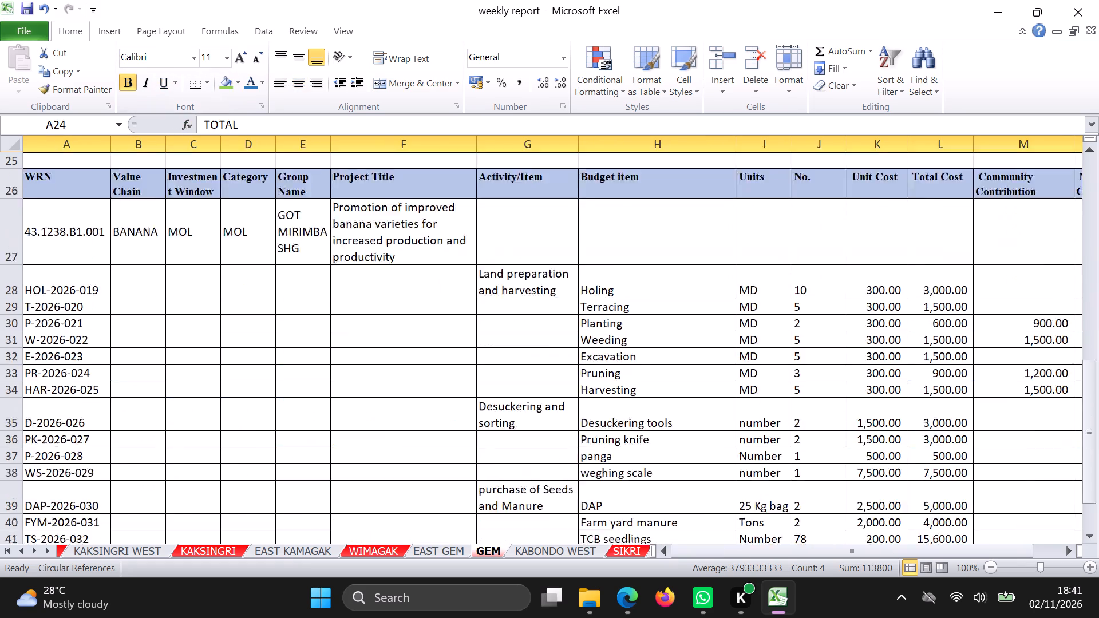
scroll(244, 359, "down", 5)
scroll(160, 327, "up", 2)
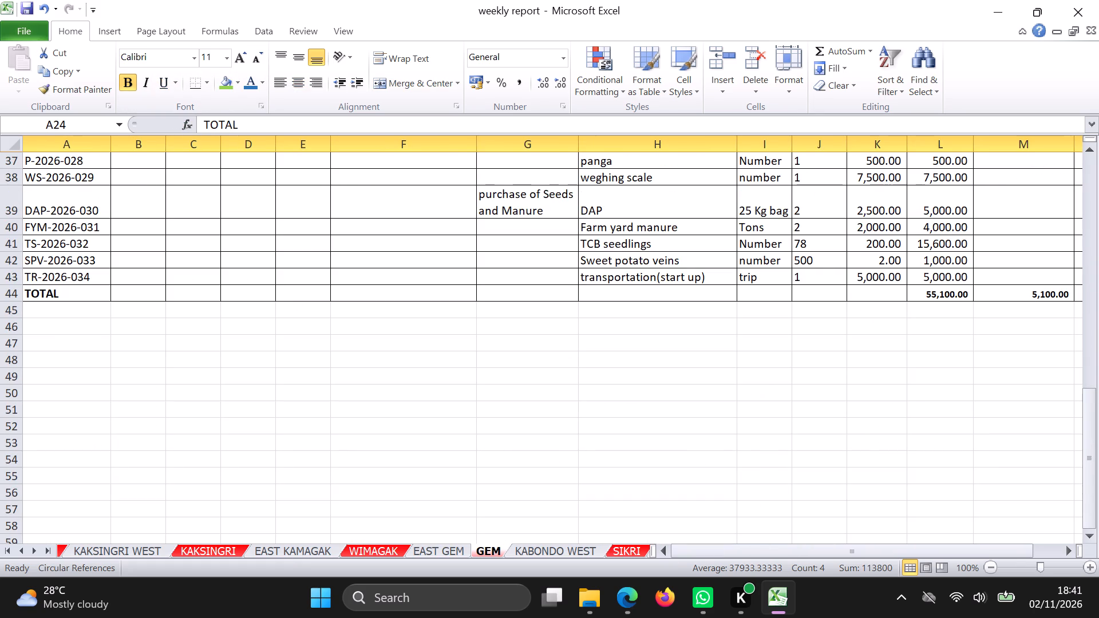
left_click_drag(50, 291, 983, 295)
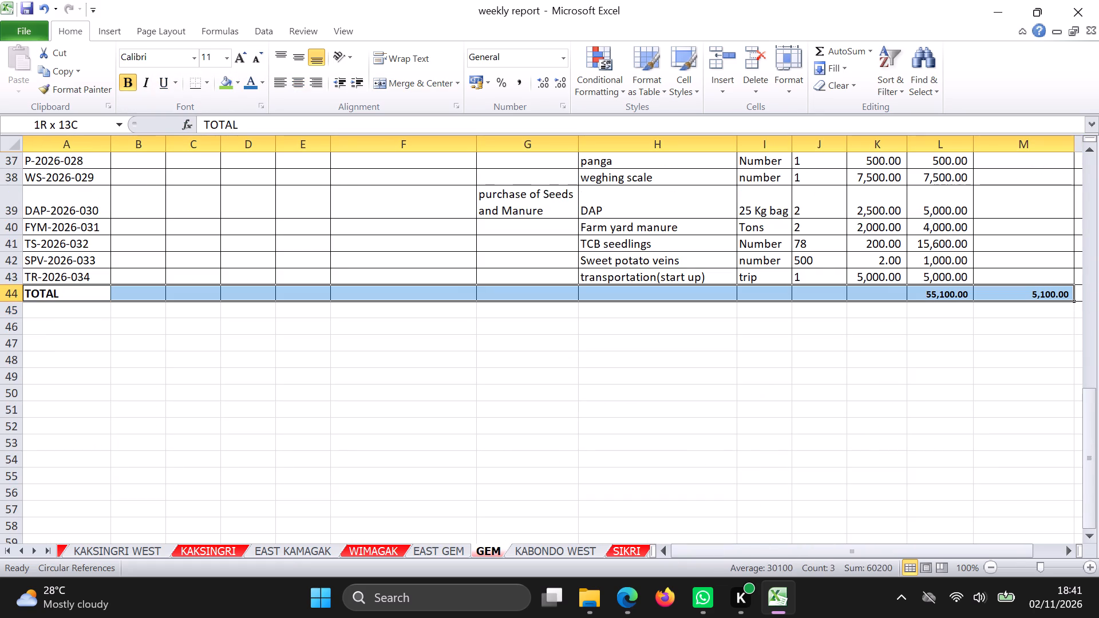
left_click_drag(983, 295, 1009, 295)
left_click(1010, 295)
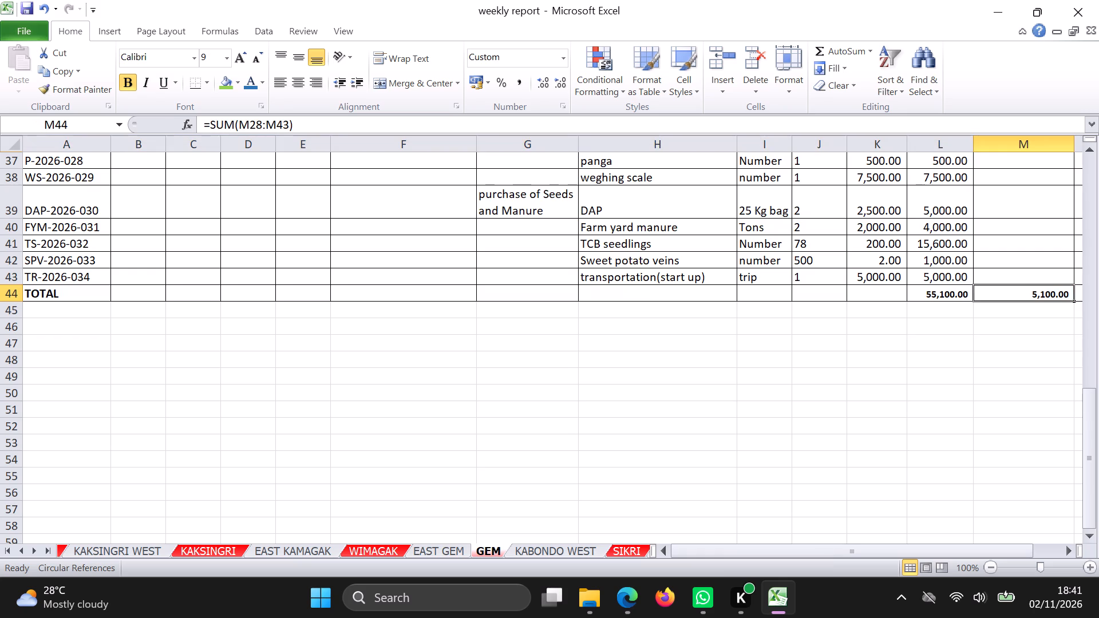
left_click_drag(53, 298, 1039, 302)
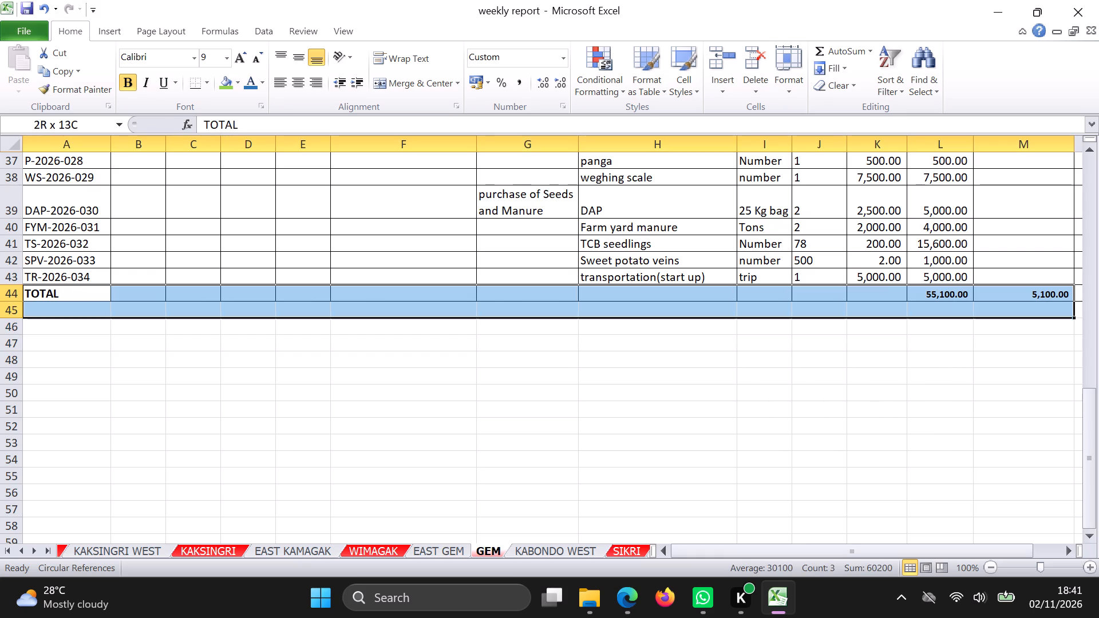
left_click_drag(1039, 302, 1081, 297)
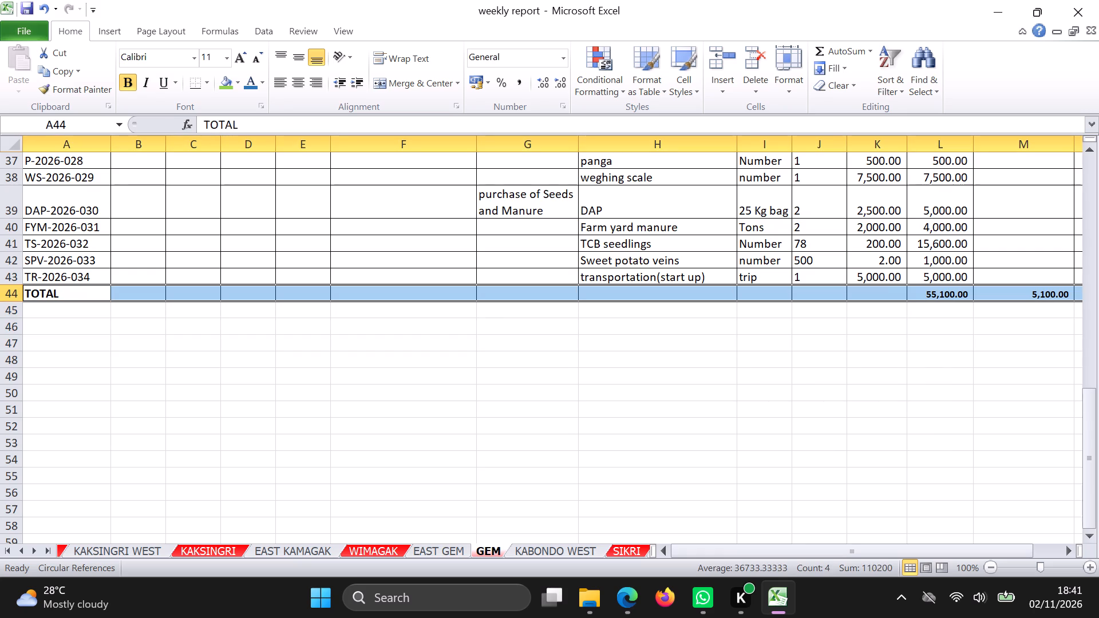
left_click(220, 80)
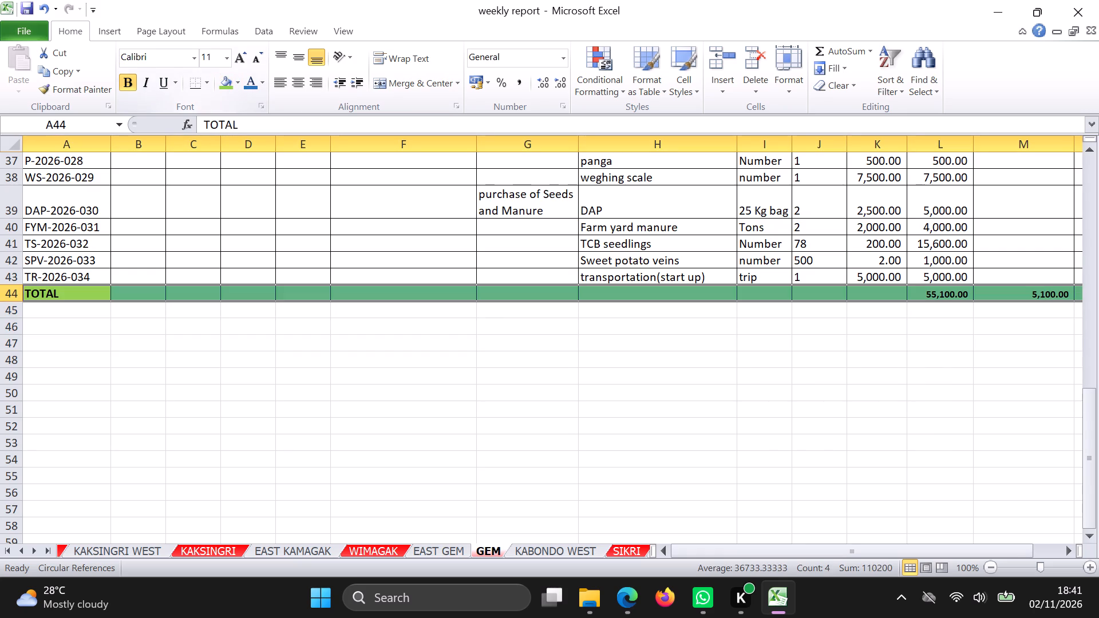
key("ctrl+s")
Look over the GEM sheet's banana budget table and the area below its TOTAL row.
scroll(152, 302, "down", 2)
scroll(152, 303, "up", 5)
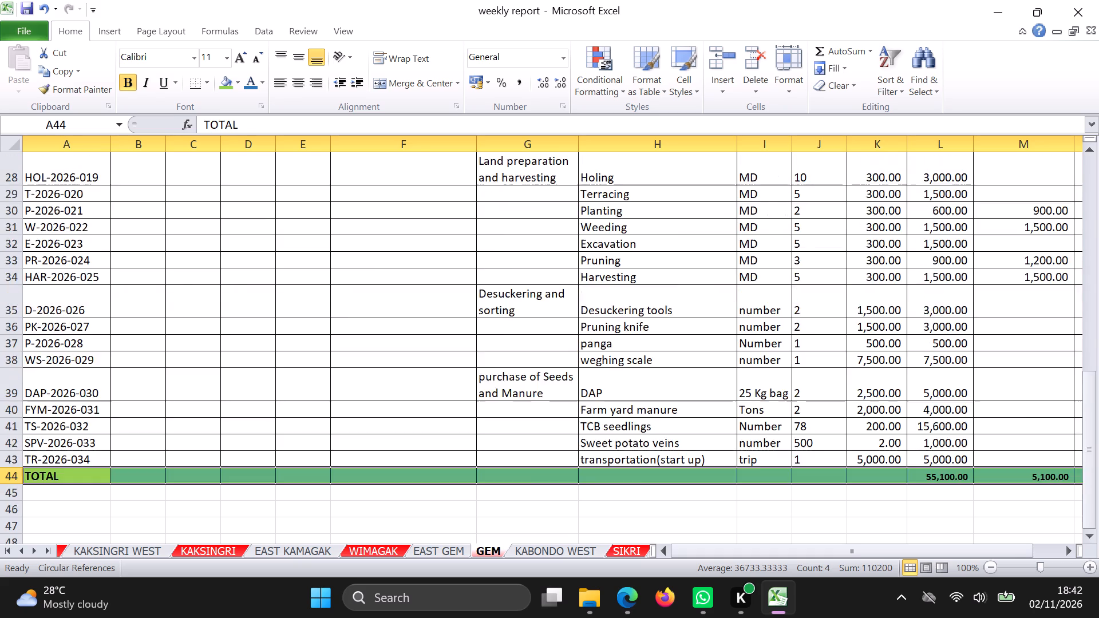
scroll(158, 304, "up", 4)
scroll(162, 398, "down", 8)
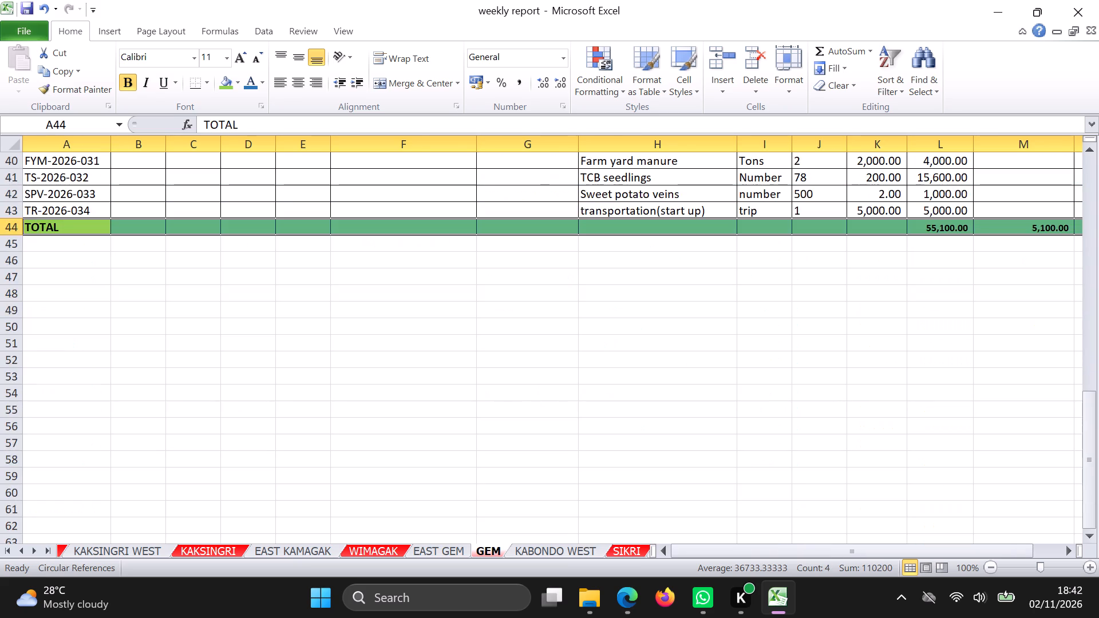
scroll(199, 375, "down", 5)
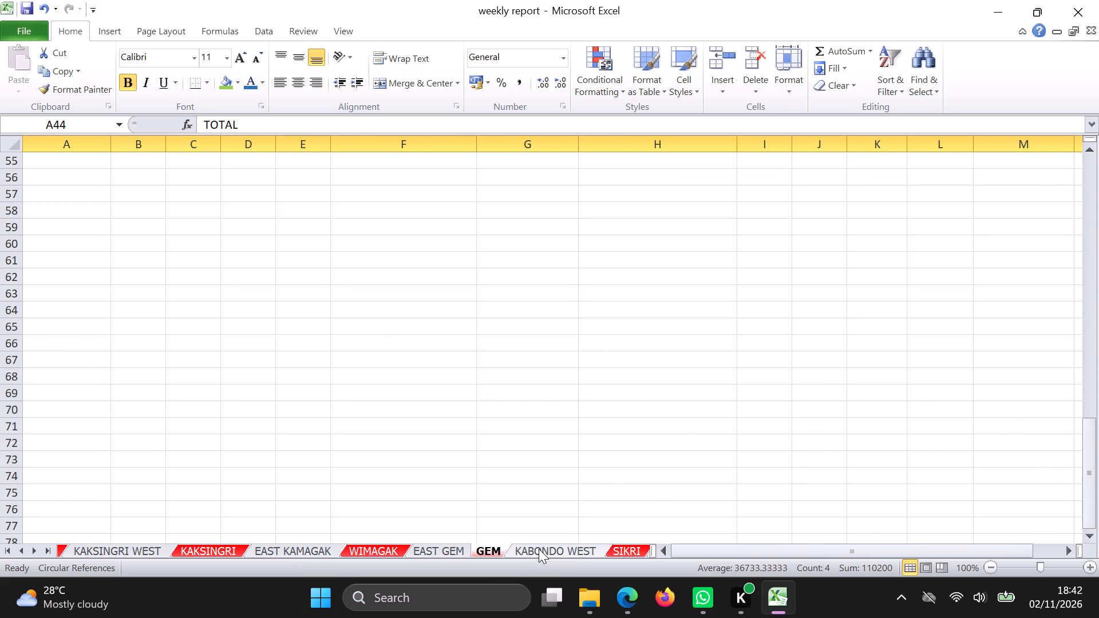
On the KABONDO WEST sheet, label the first table's totals row 23 as TOTAL in column A.
left_click(539, 549)
scroll(460, 443, "down", 3)
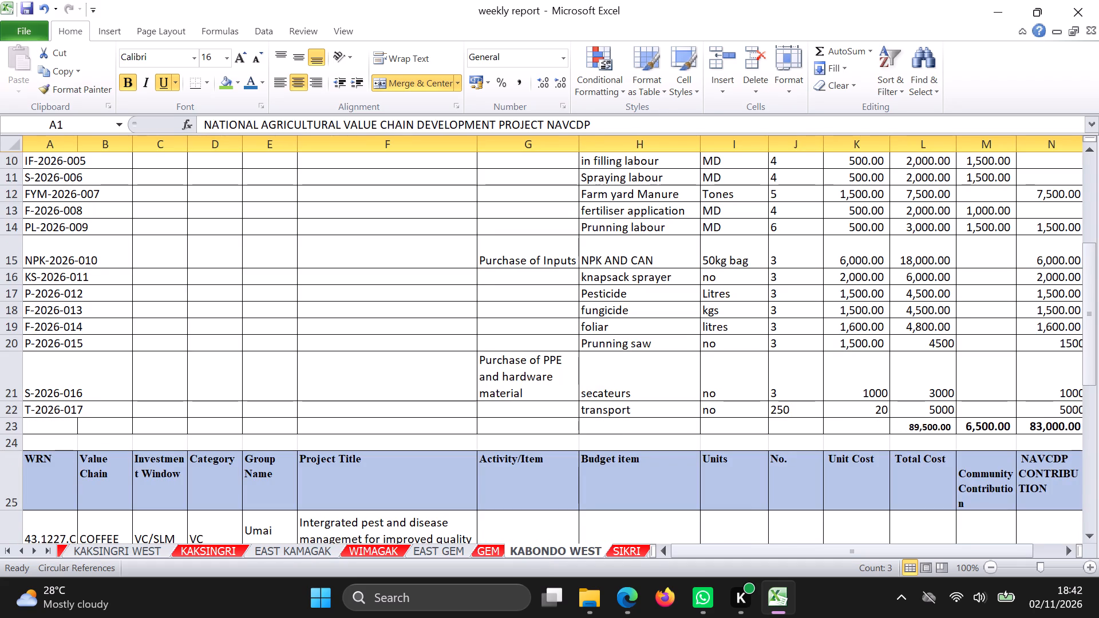
left_click(48, 427)
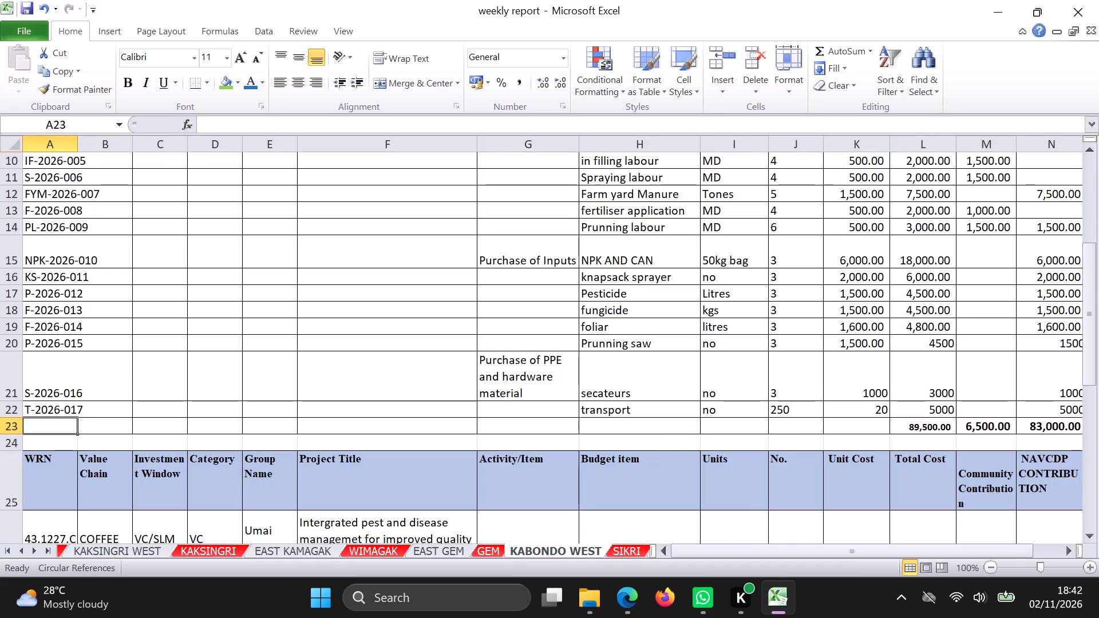
left_click(18, 427)
left_click(60, 432)
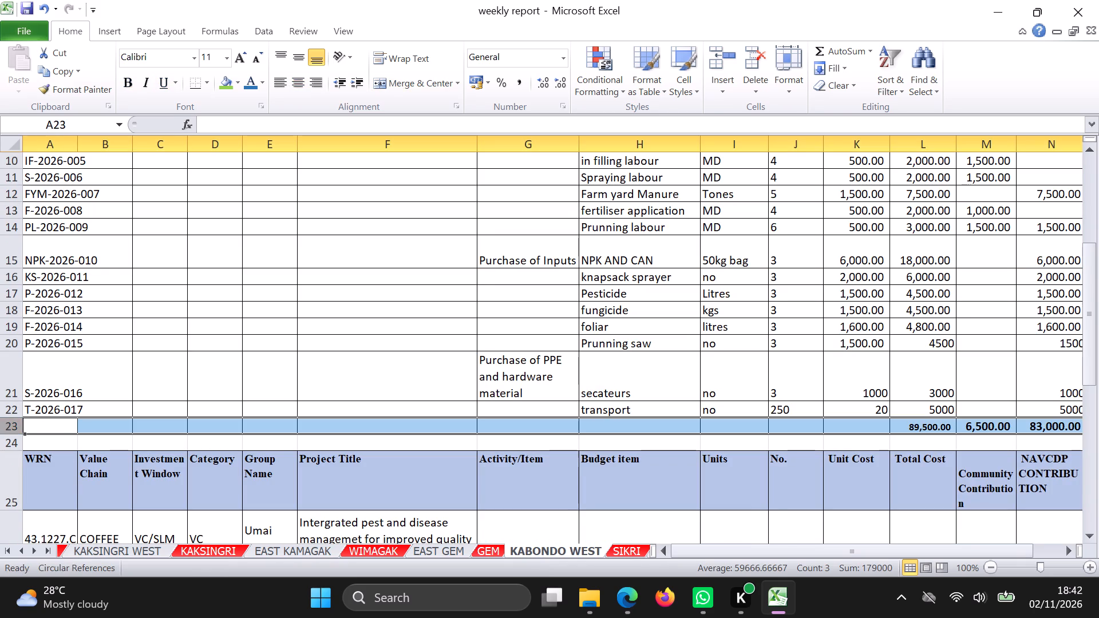
left_click(61, 426)
type("TOTAL")
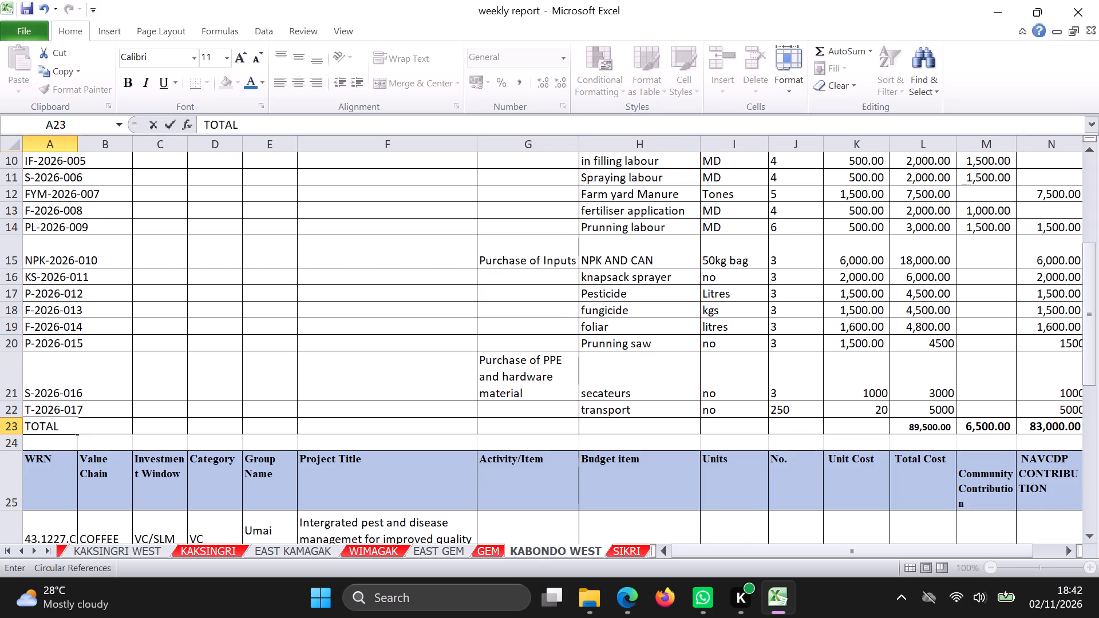
key("Return")
Fill the first KABONDO WEST table's TOTAL row 23 with green from column A to N.
left_click_drag(26, 423, 947, 428)
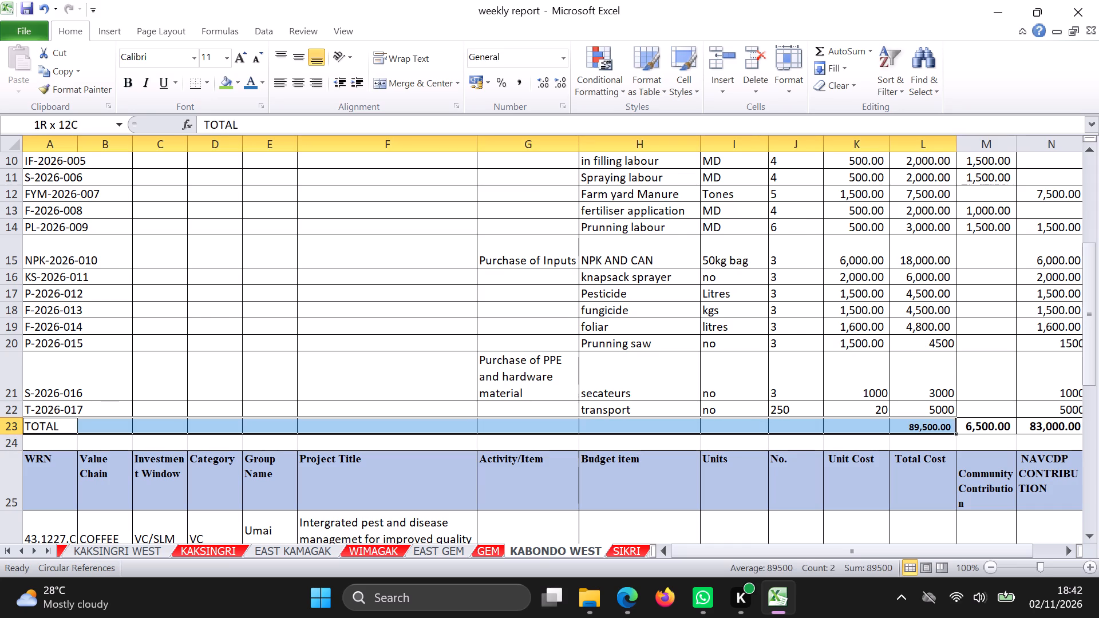
left_click_drag(947, 428, 1026, 421)
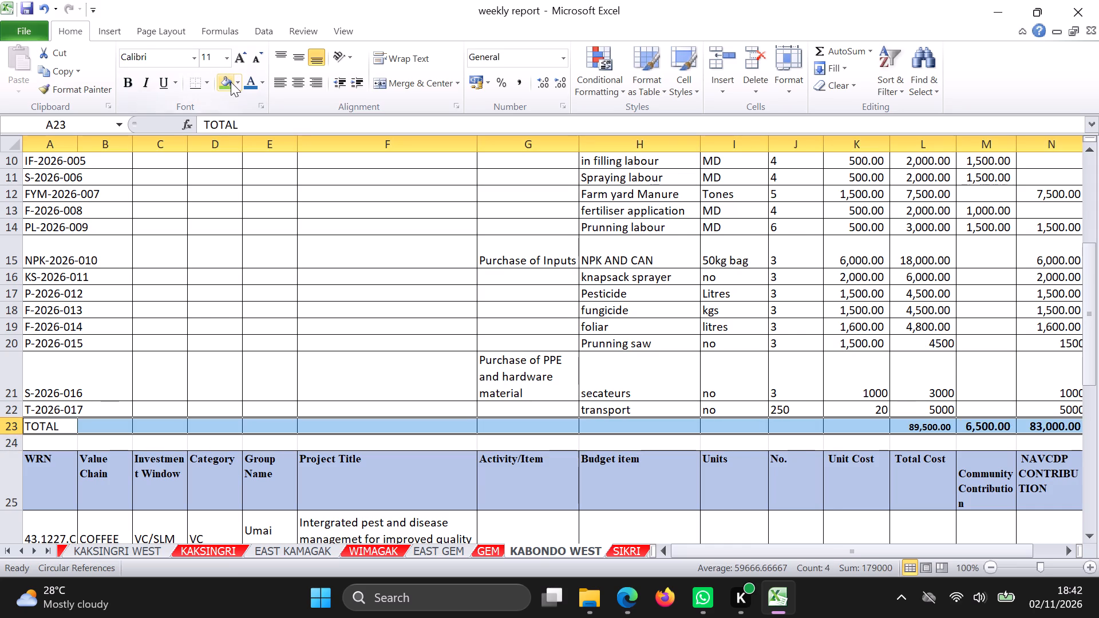
left_click(226, 80)
Label the second KABONDO WEST table's totals row 39 as TOTAL in column A.
scroll(257, 288, "down", 7)
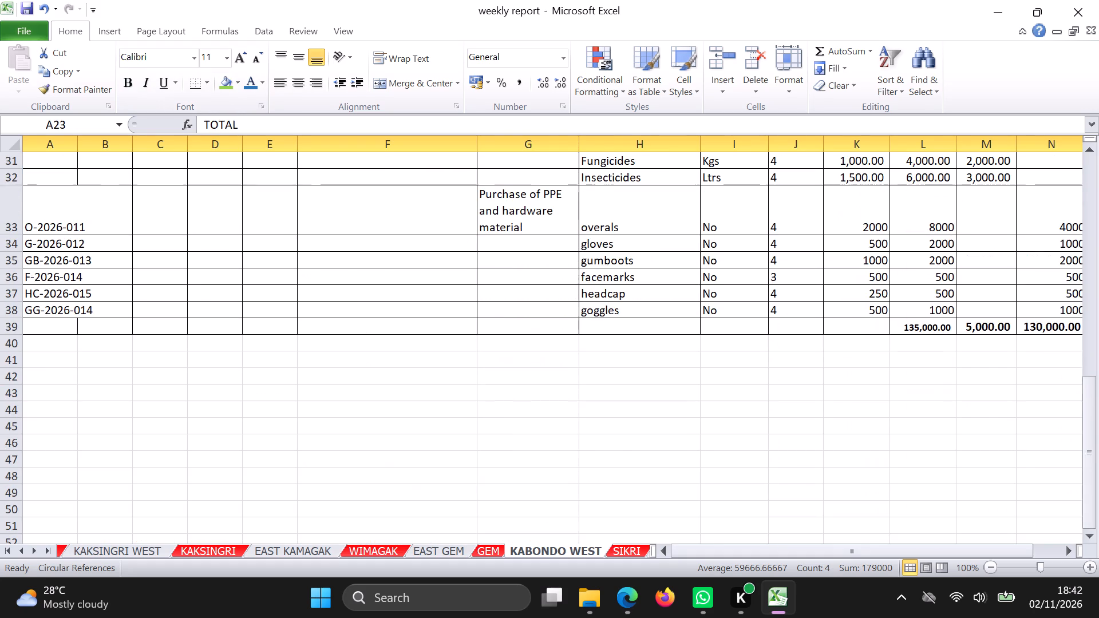
left_click(35, 328)
type("TO")
type("TAL")
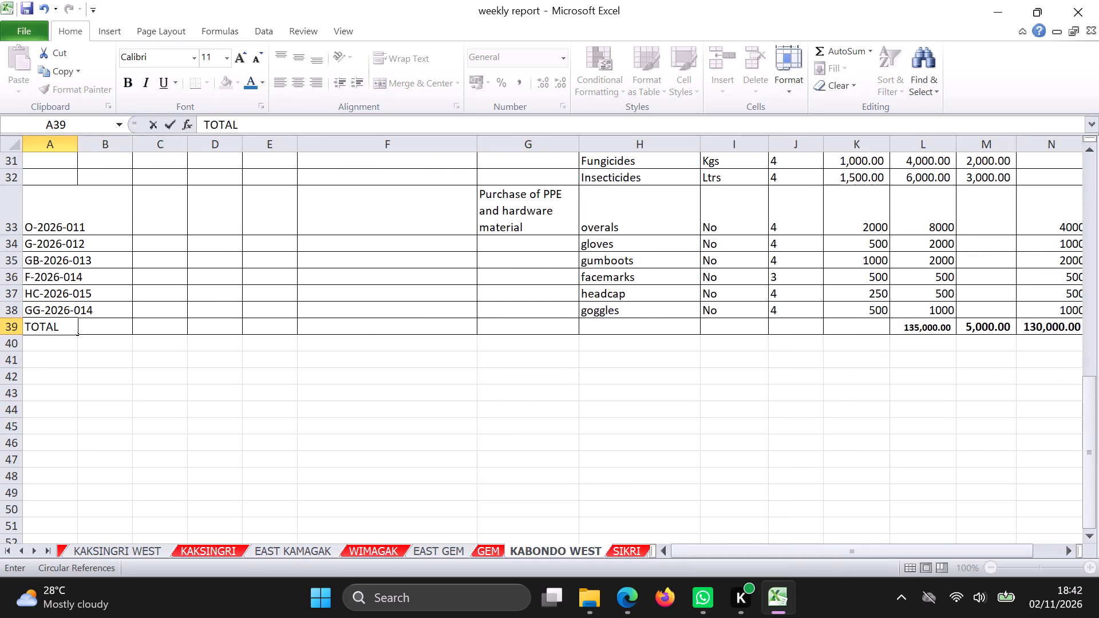
left_click(186, 331)
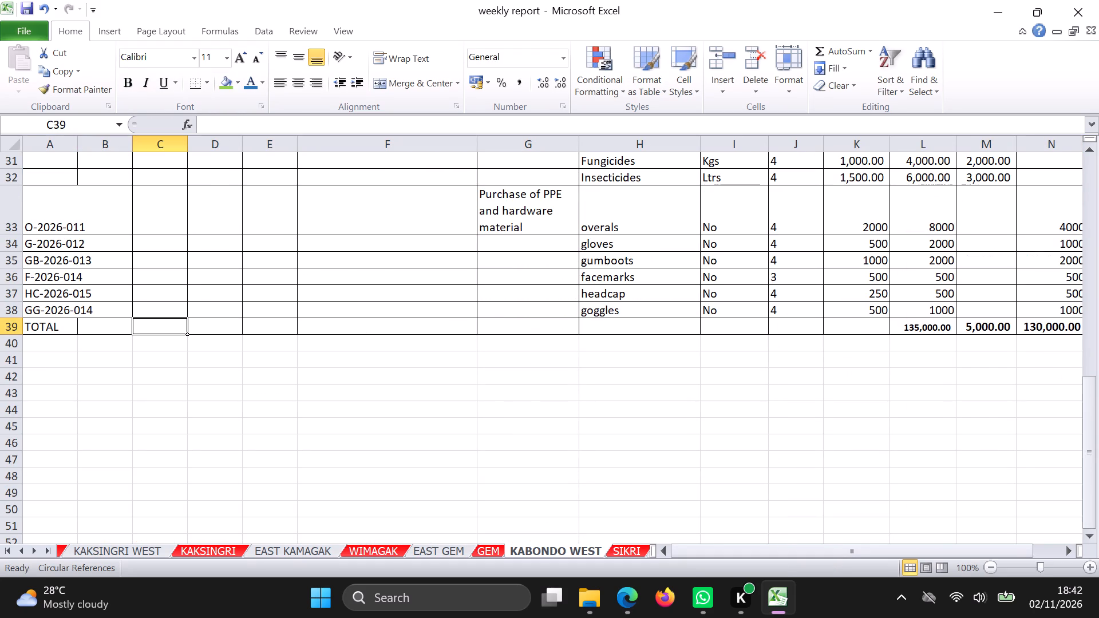
Fill the second KABONDO WEST table's TOTAL row 39 with green from column A to N, and save the workbook.
left_click_drag(54, 324, 1077, 320)
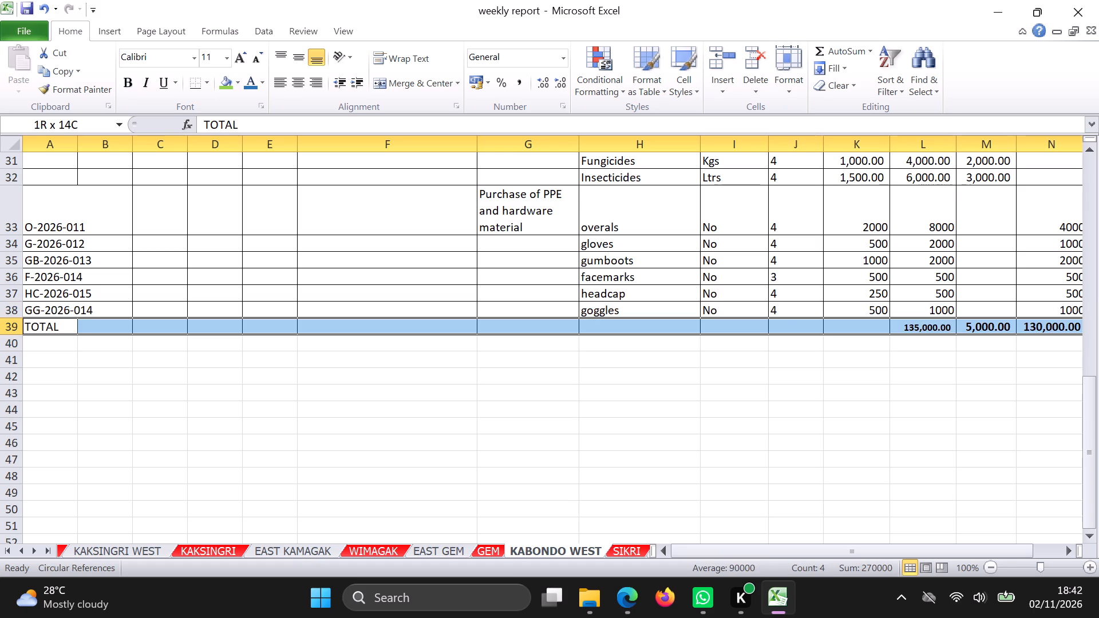
left_click_drag(1077, 320, 1074, 320)
left_click(223, 78)
key("ctrl+s")
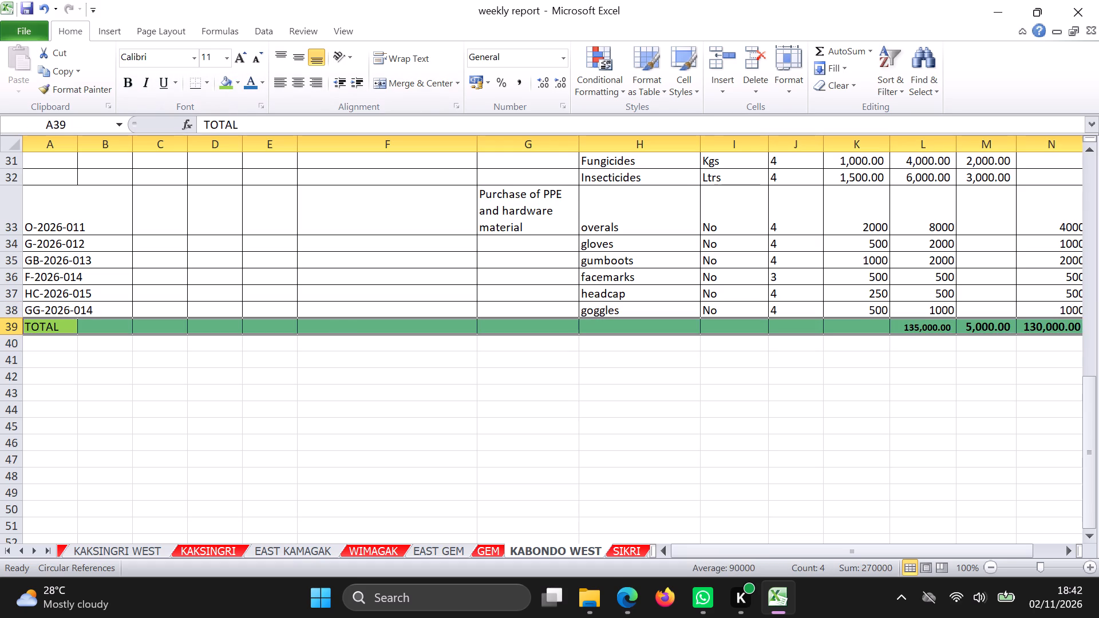
On the SIKRI sheet, fill the first table's TOTAL row 23 with green from column A to N.
left_click(625, 550)
scroll(523, 494, "down", 4)
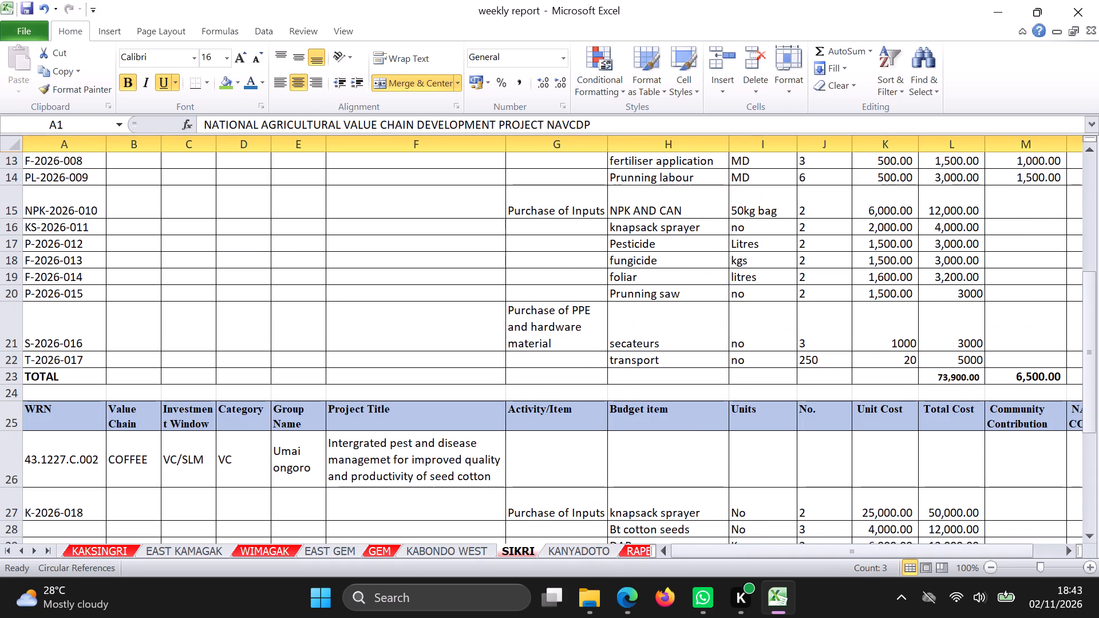
left_click_drag(44, 374, 995, 378)
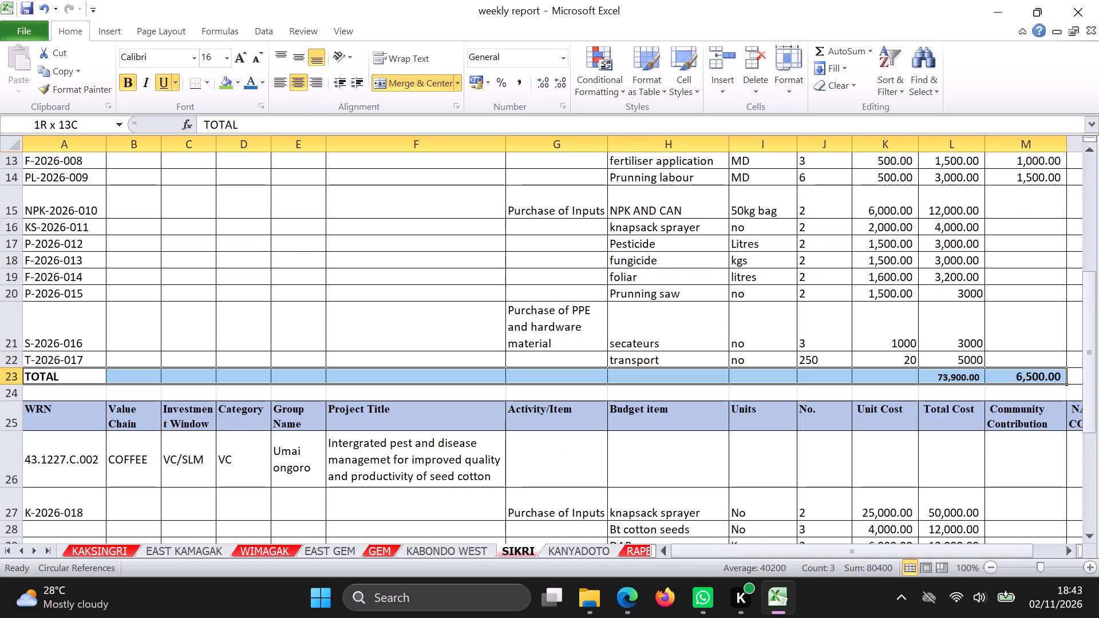
left_click_drag(995, 378, 1021, 378)
left_click(47, 369)
left_click(62, 389)
left_click_drag(56, 379, 1079, 376)
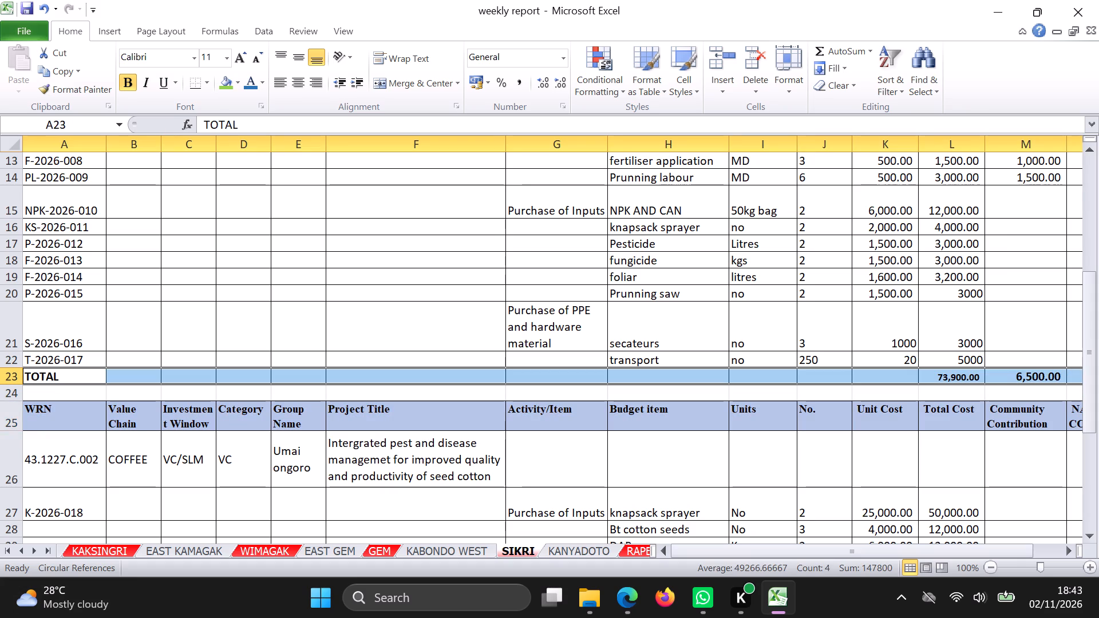
left_click(227, 80)
Label the second SIKRI table's totals row 39 as TOTAL in column A.
scroll(388, 402, "down", 1)
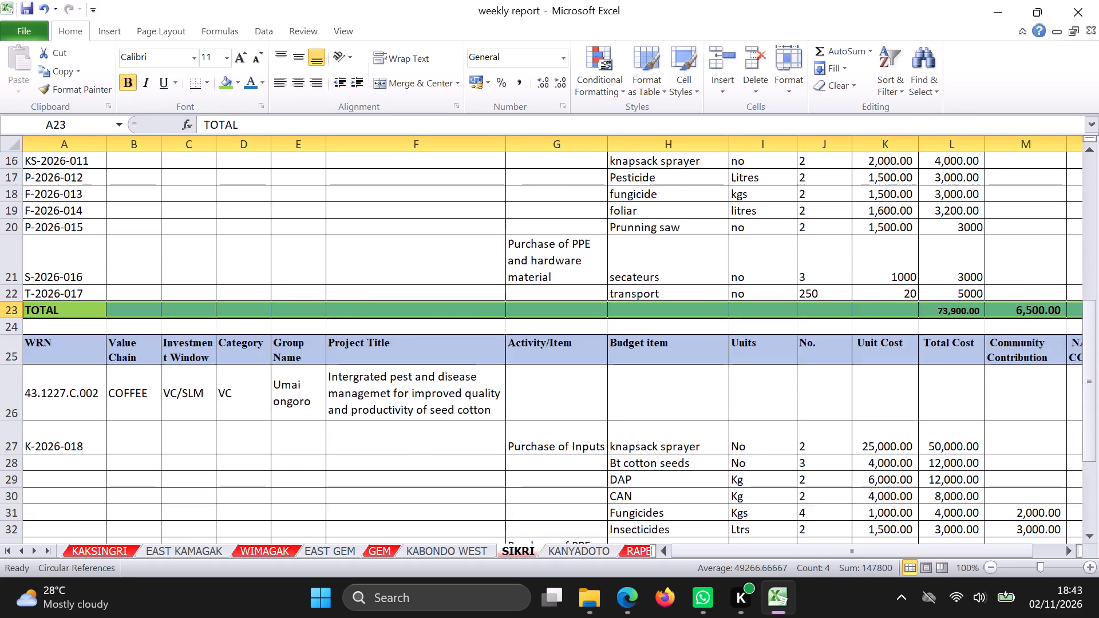
scroll(388, 402, "down", 1)
scroll(156, 442, "down", 4)
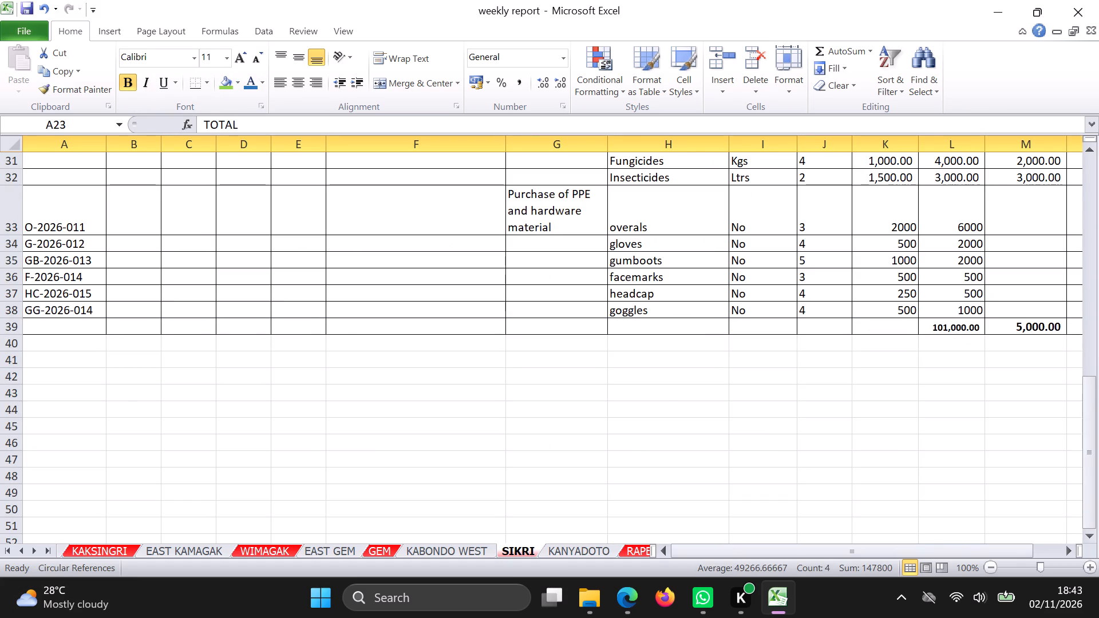
left_click(52, 323)
type("TOTAL")
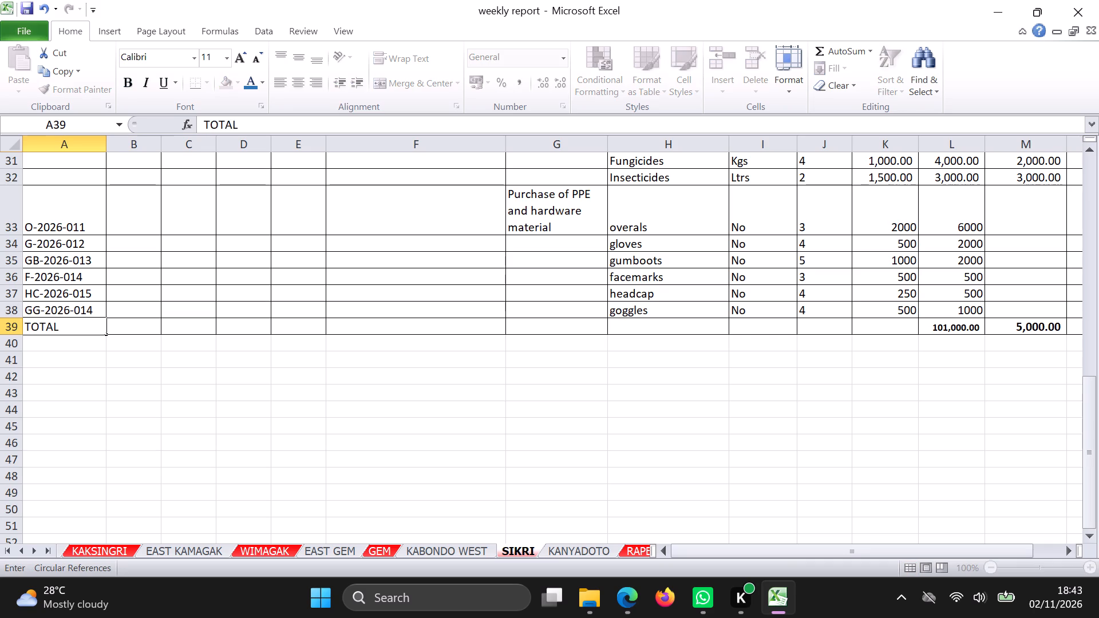
left_click(50, 359)
Fill the second SIKRI table's TOTAL row 39 with green from column A to N.
left_click_drag(38, 328, 814, 328)
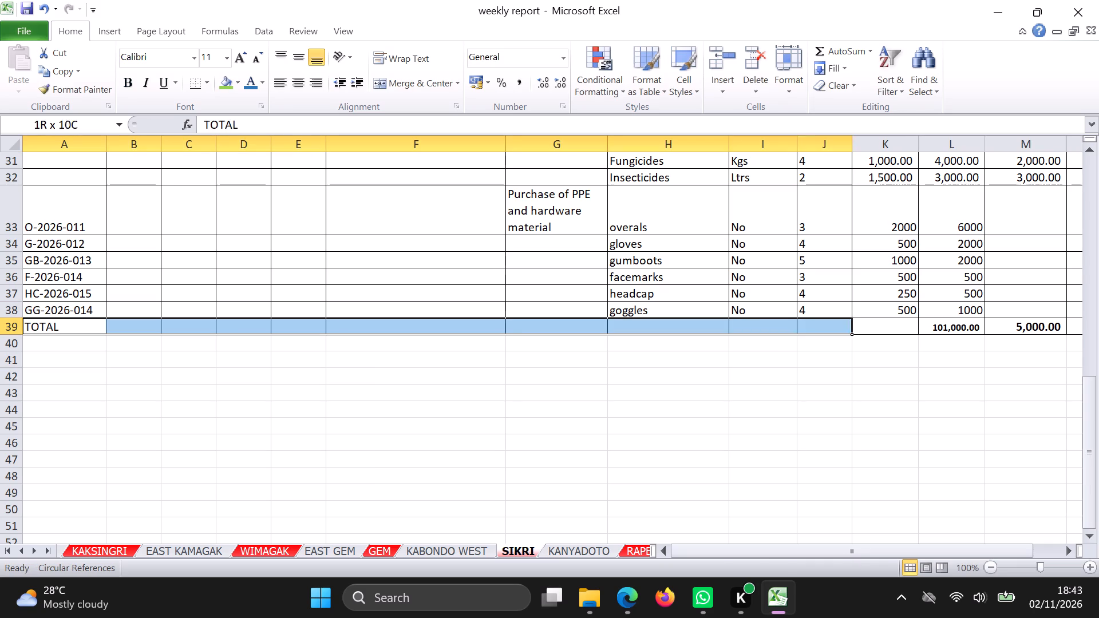
left_click_drag(814, 328, 1078, 327)
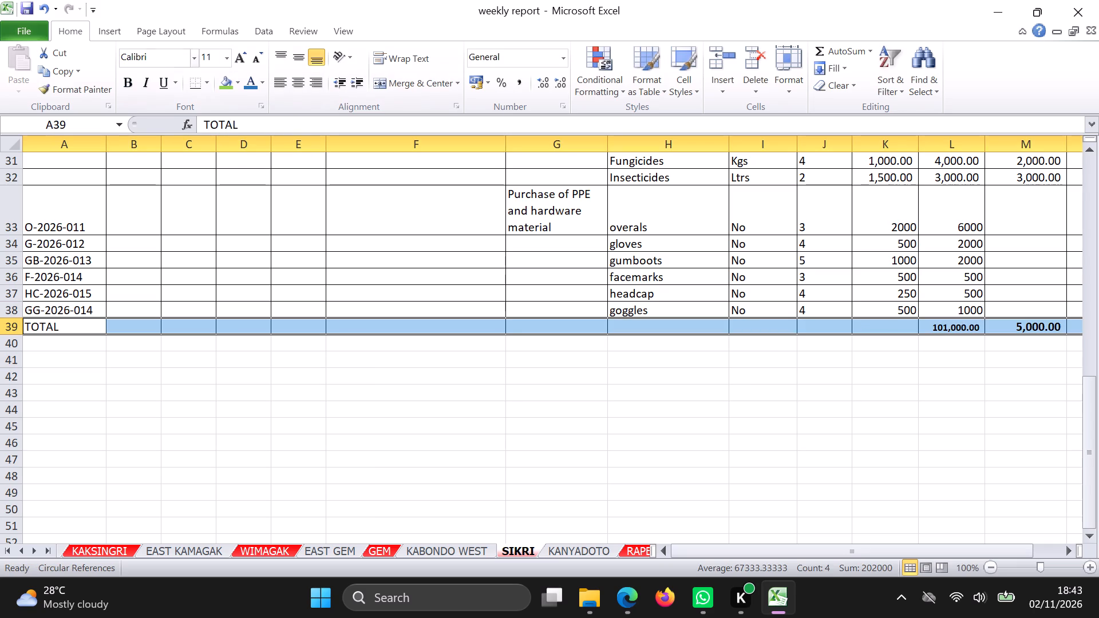
left_click(224, 83)
Look over both SIKRI budget tables and their TOTAL rows, across to the NAVCDP Contribution column.
scroll(221, 279, "up", 5)
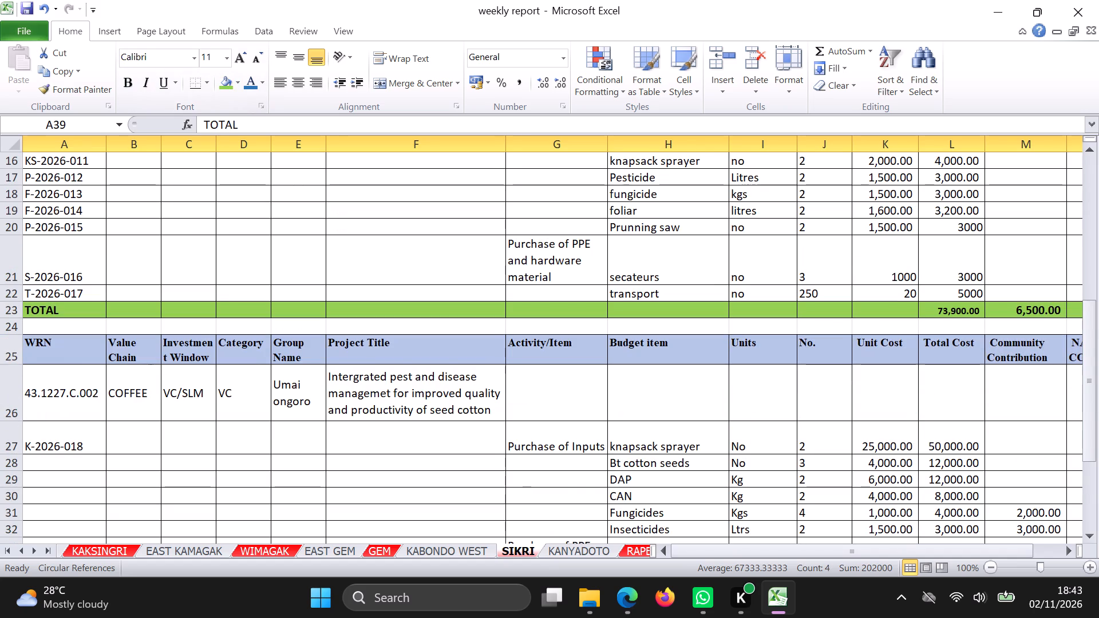
scroll(471, 446, "down", 3)
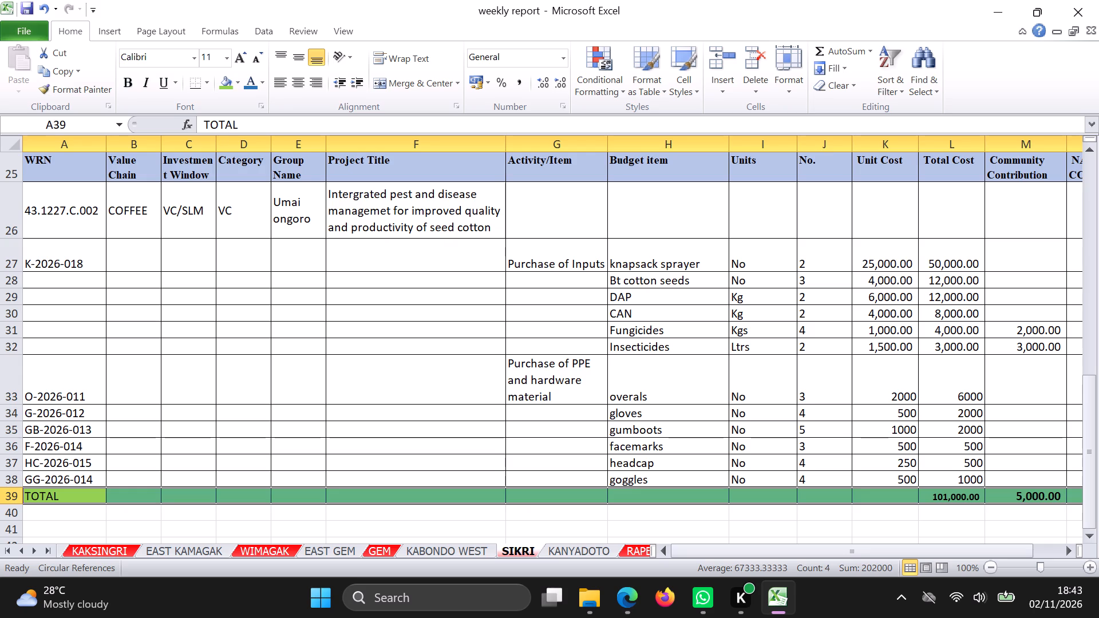
scroll(391, 491, "down", 2)
scroll(426, 470, "up", 3)
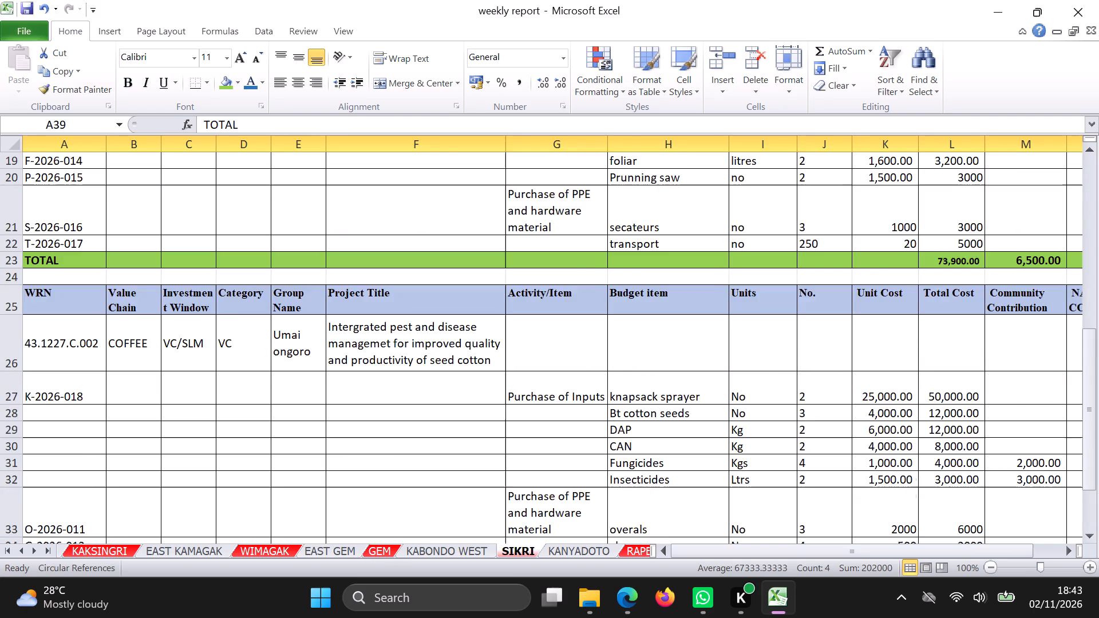
scroll(426, 470, "up", 3)
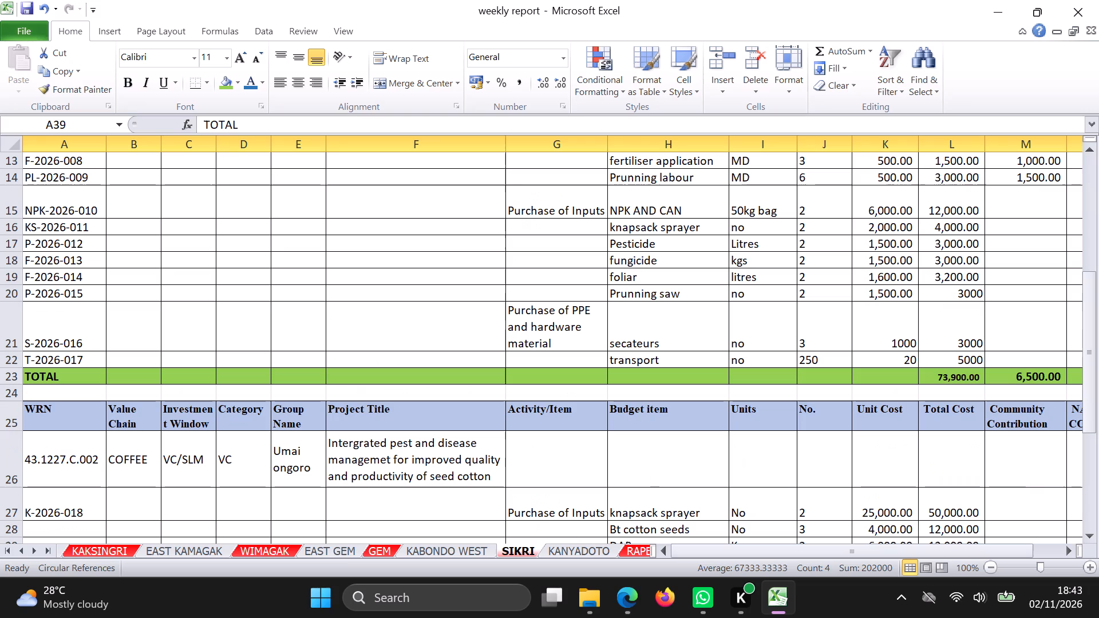
left_click_drag(734, 552, 741, 552)
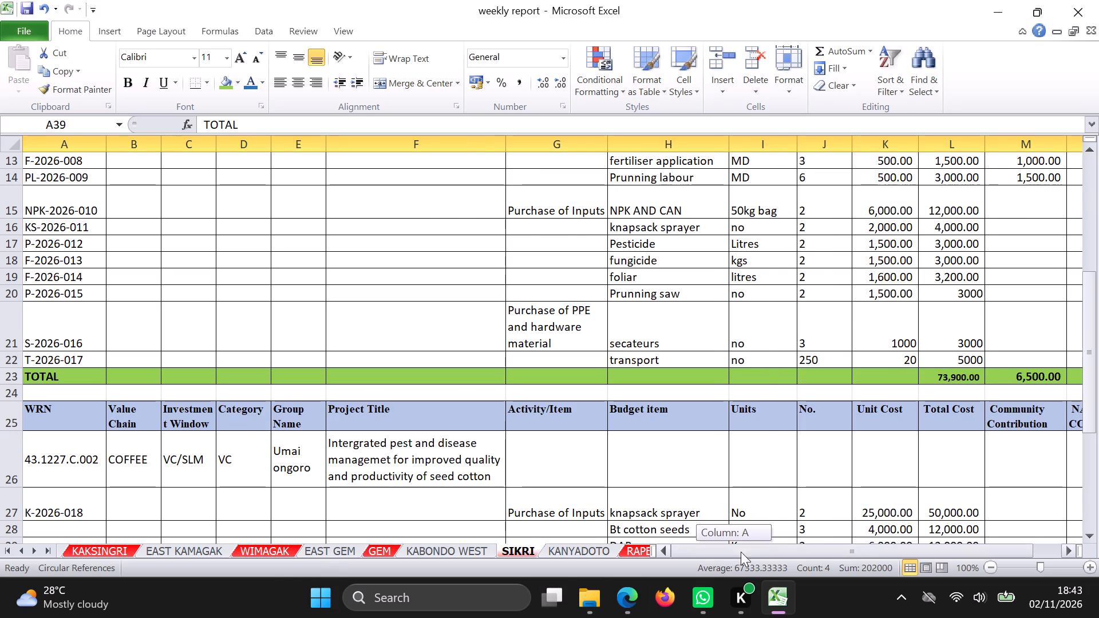
left_click_drag(741, 552, 761, 545)
scroll(623, 468, "down", 3)
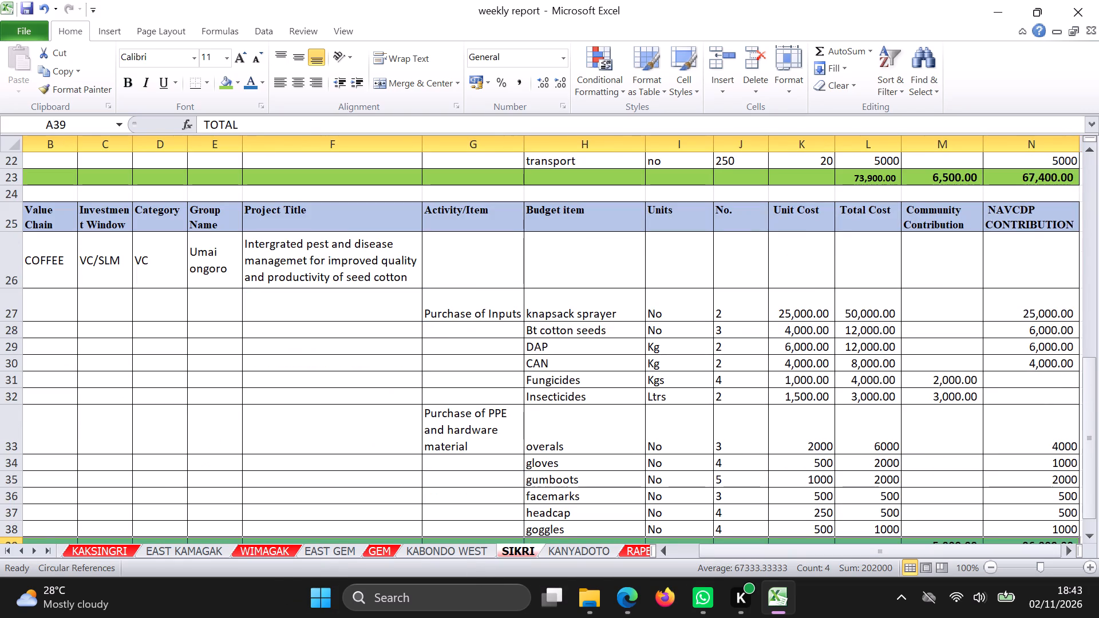
On the KANYADOTO sheet, fill the first table's TOTAL row 22 with green from column A to N.
triple_click(37, 552)
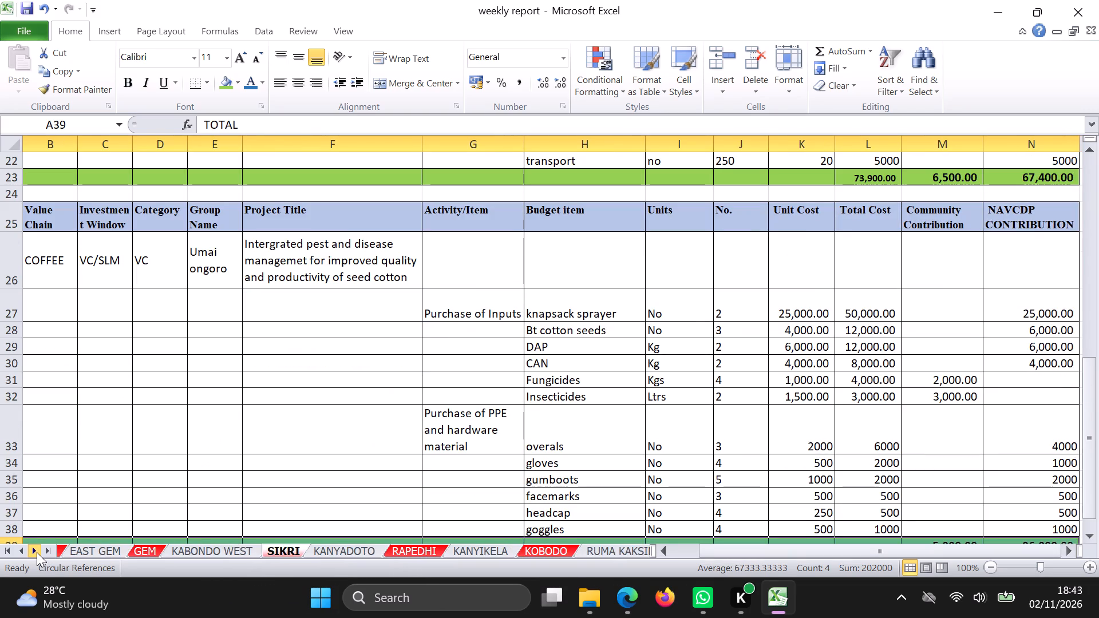
double_click(37, 552)
left_click(37, 552)
left_click(37, 552)
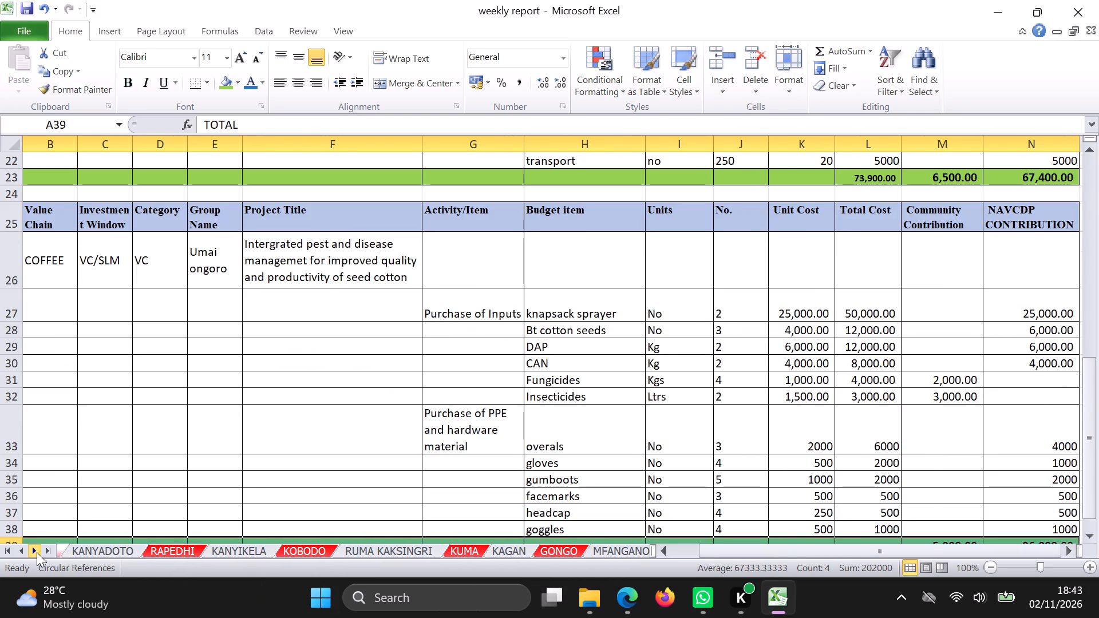
left_click(133, 545)
scroll(326, 438, "down", 4)
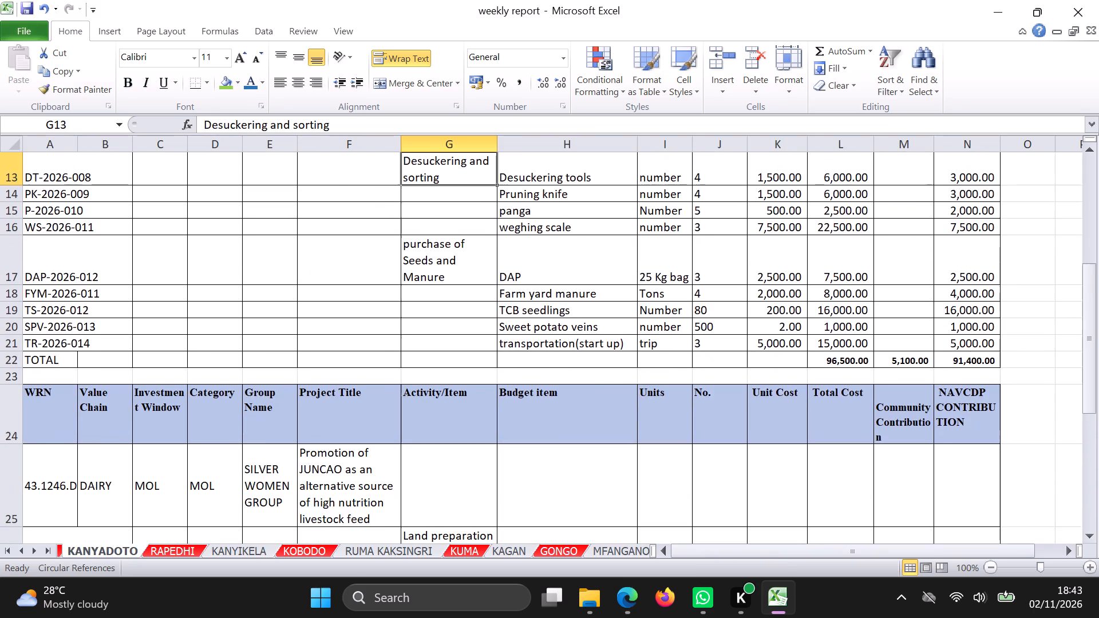
left_click_drag(61, 362, 595, 360)
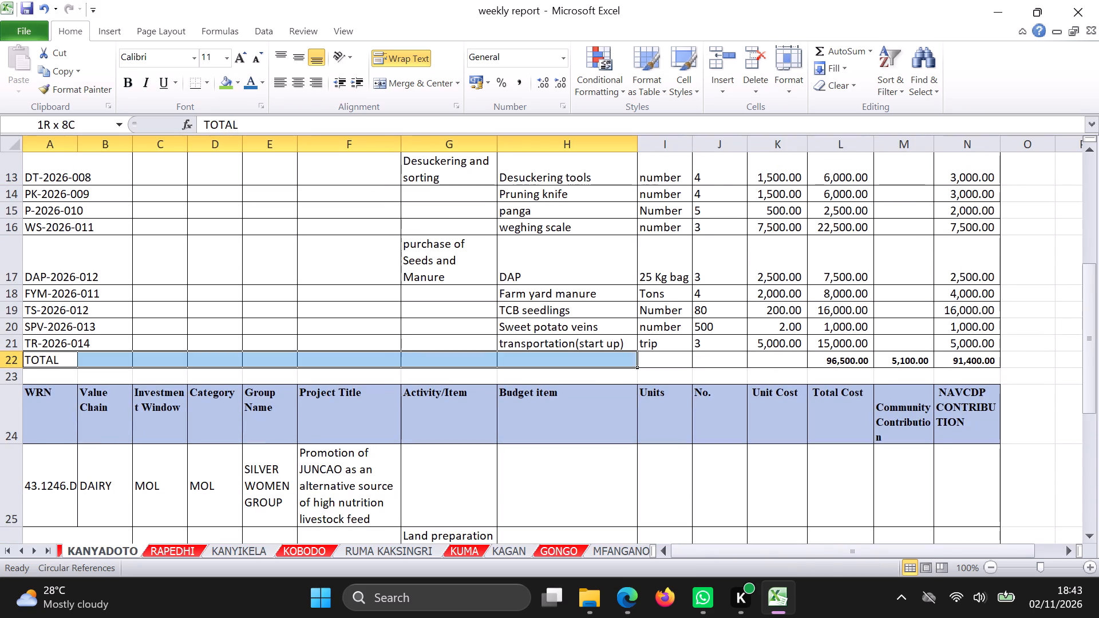
left_click_drag(595, 360, 951, 366)
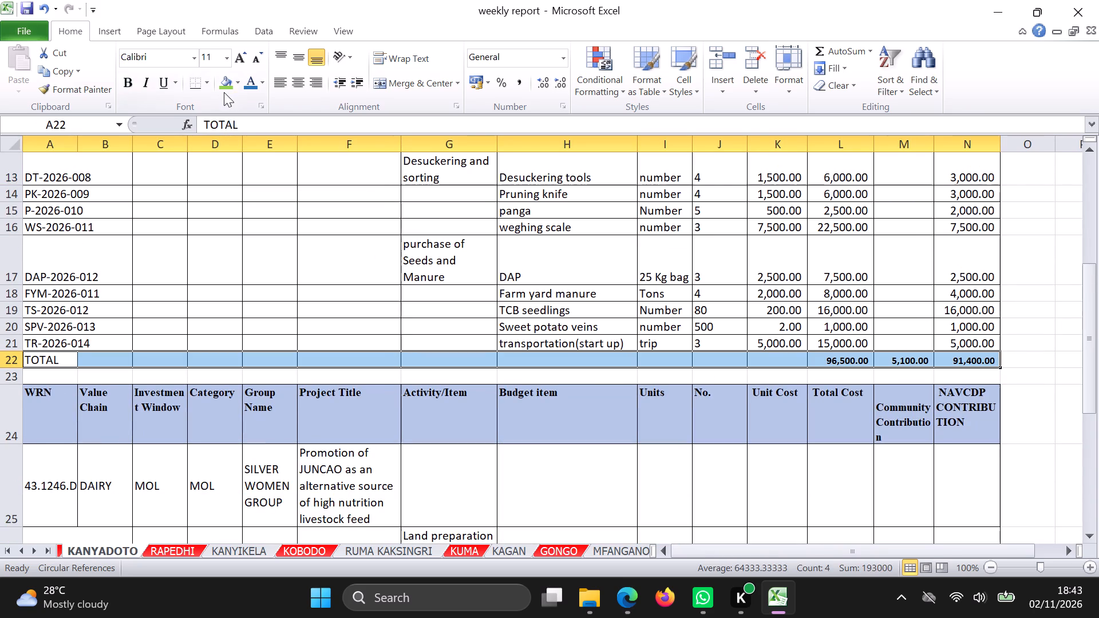
left_click(223, 84)
Fill the second KANYADOTO table's TOTAL row 42 with green from column A to N, and save the workbook.
scroll(169, 279, "down", 7)
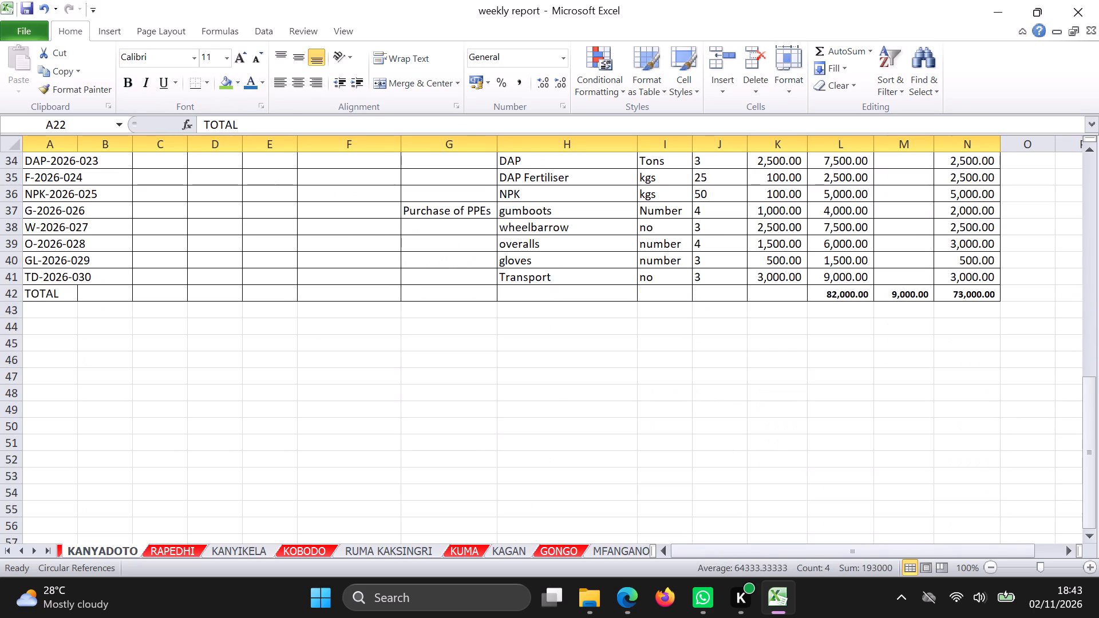
left_click_drag(48, 296, 943, 300)
left_click(222, 79)
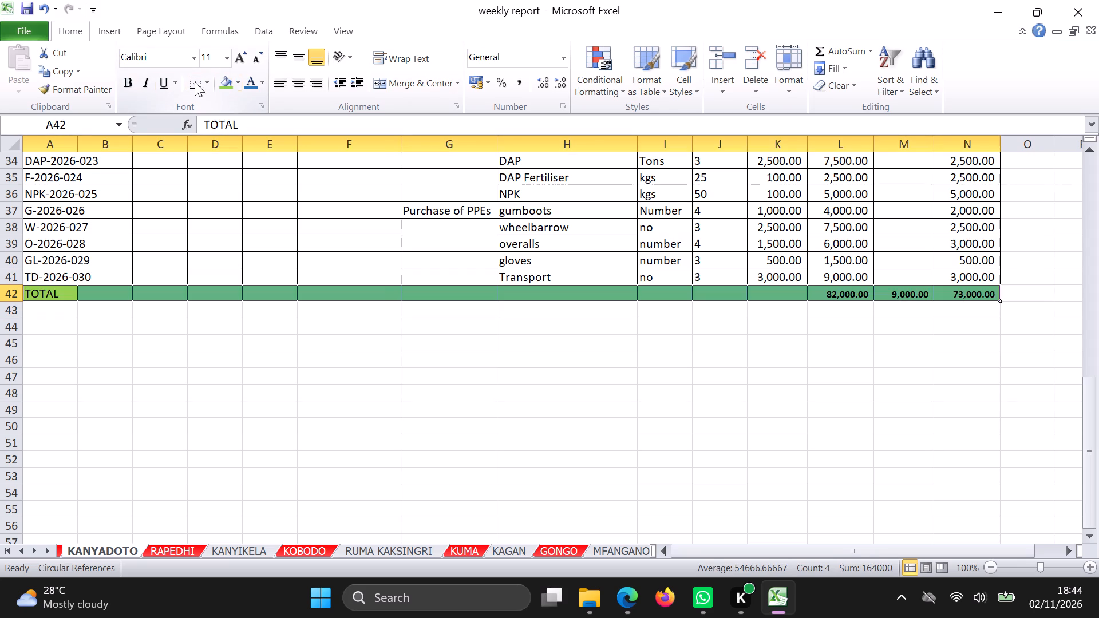
left_click(29, 6)
On the RAPEDHI sheet, fill the first table's TOTAL row 22 with green from column A to N.
left_click(176, 547)
scroll(282, 402, "down", 3)
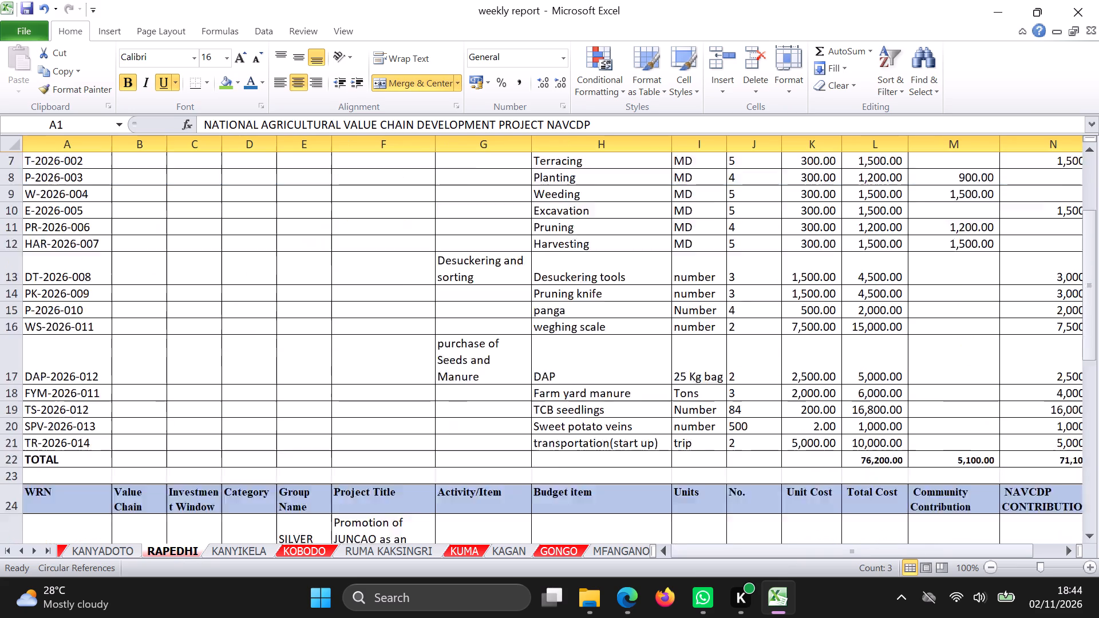
scroll(282, 402, "down", 2)
left_click_drag(52, 296, 537, 287)
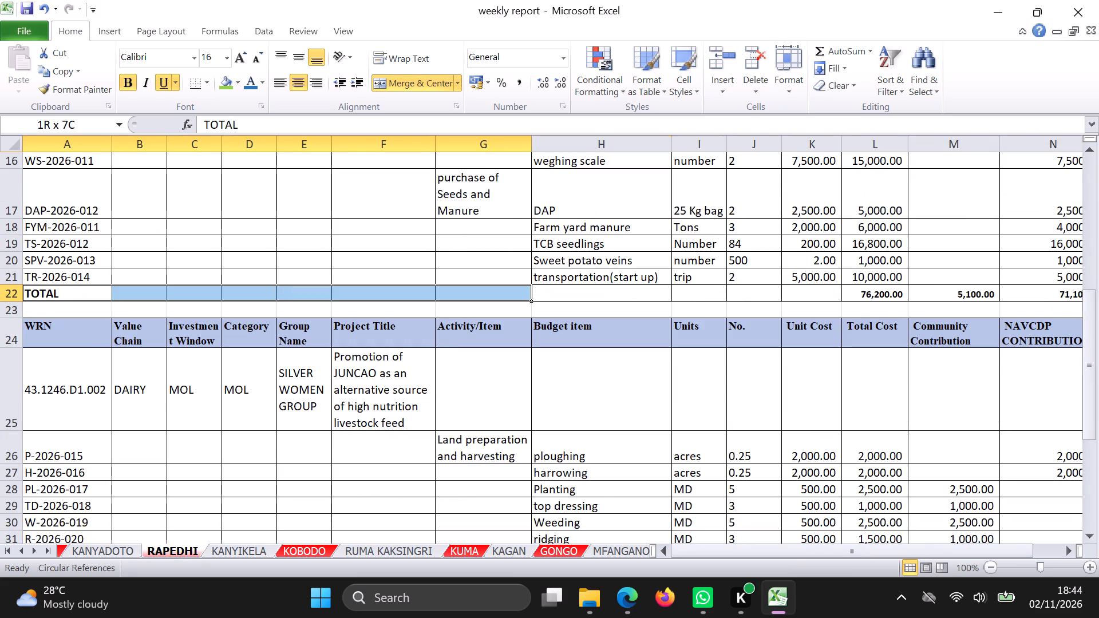
left_click_drag(537, 287, 1020, 298)
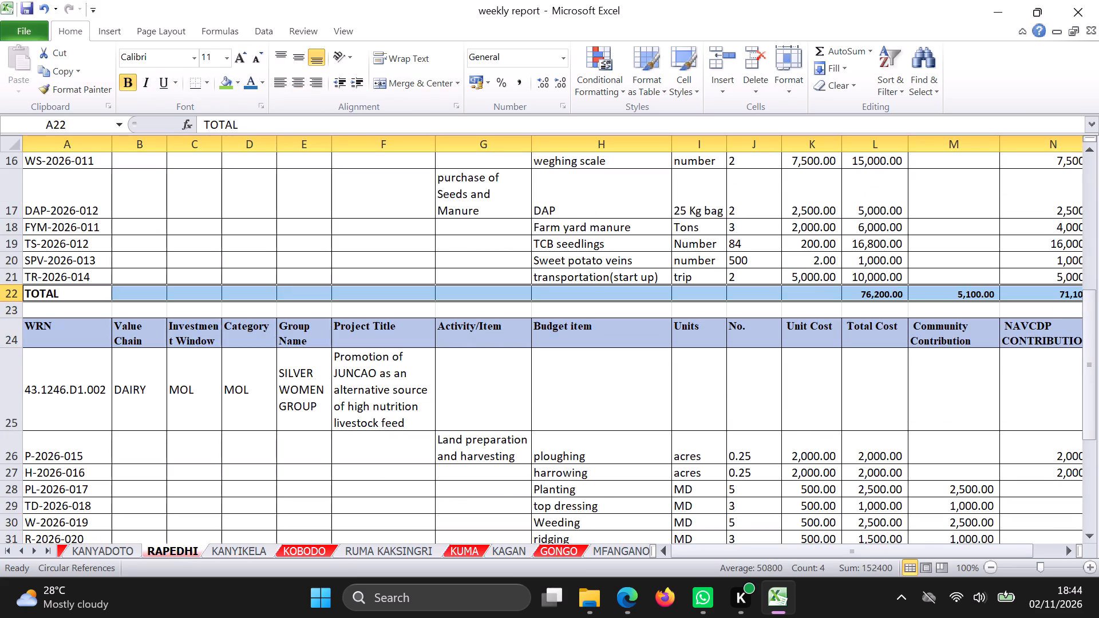
left_click(221, 80)
Fill the second RAPEDHI table's TOTAL row 42 with green from column A to N.
scroll(173, 399, "down", 5)
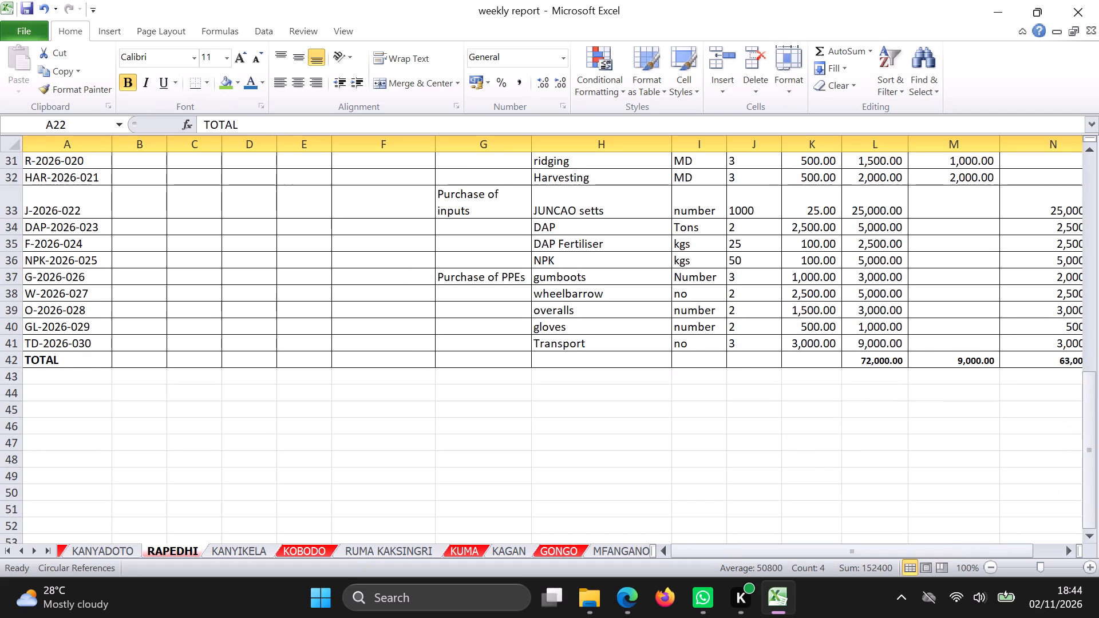
left_click(53, 366)
left_click_drag(53, 360, 63, 358)
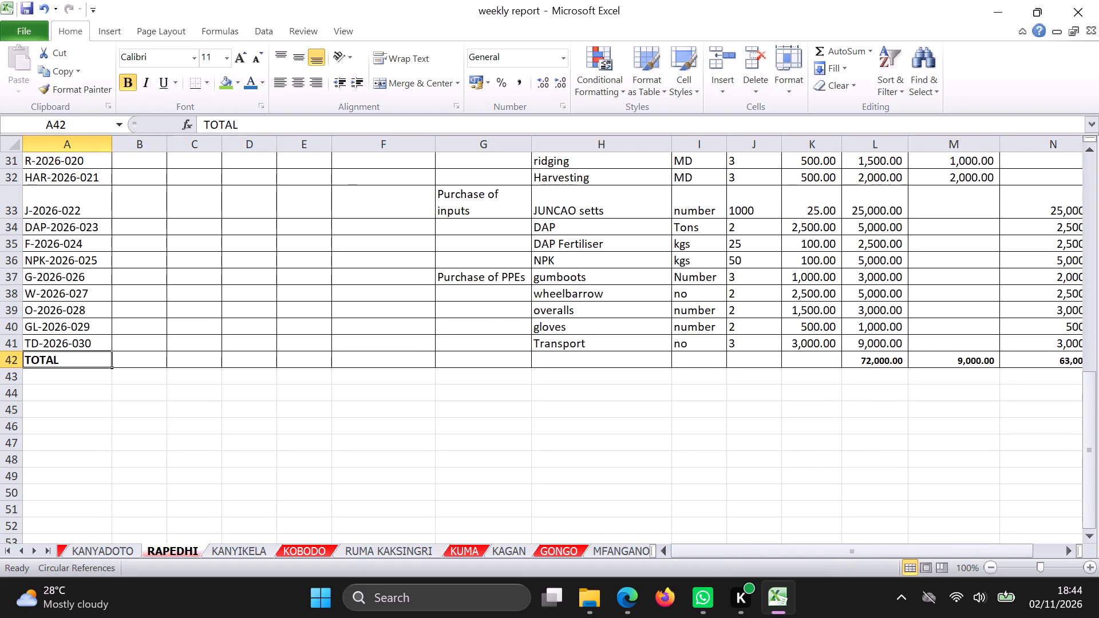
left_click_drag(63, 358, 1061, 367)
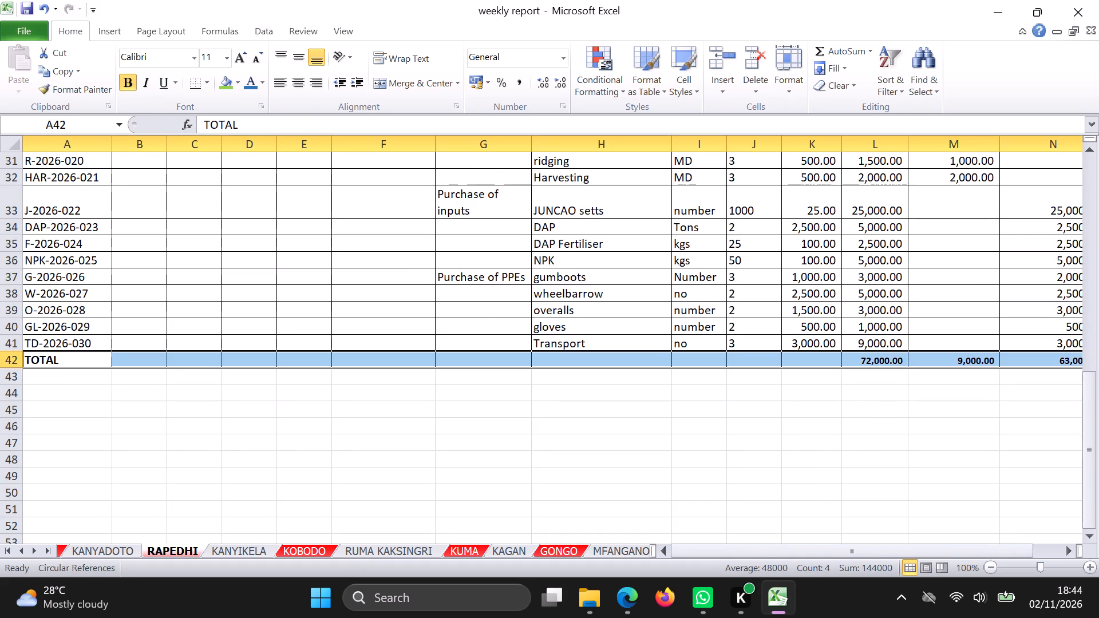
left_click(223, 83)
On the KANYIKELA sheet, fill the first table's TOTAL row 22 with green from column A to N.
scroll(287, 325, "down", 2)
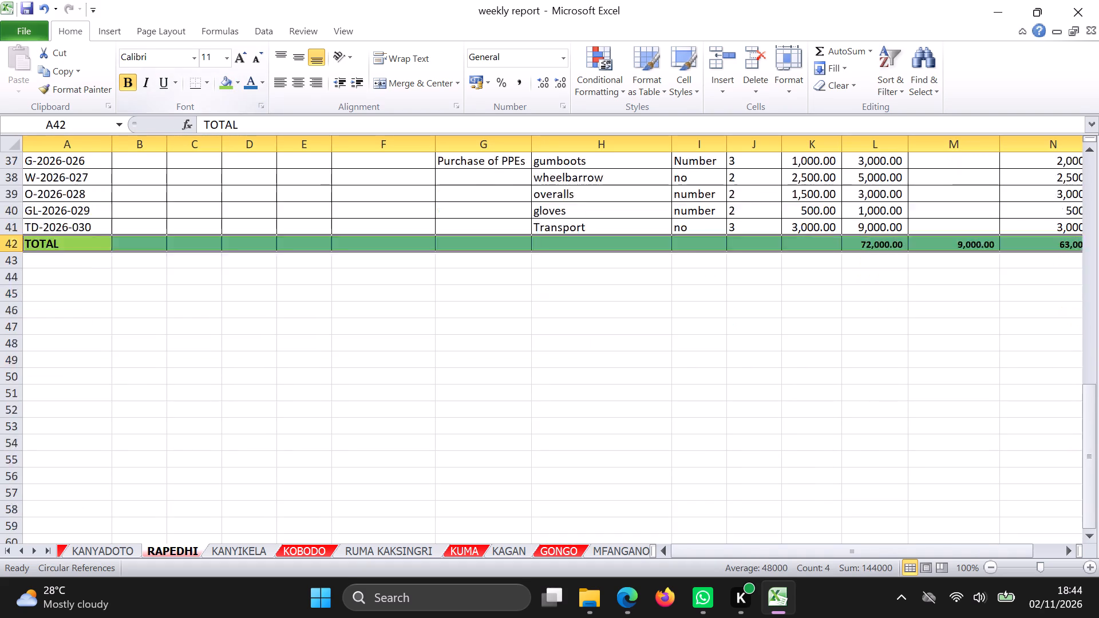
scroll(289, 330, "down", 2)
left_click(254, 546)
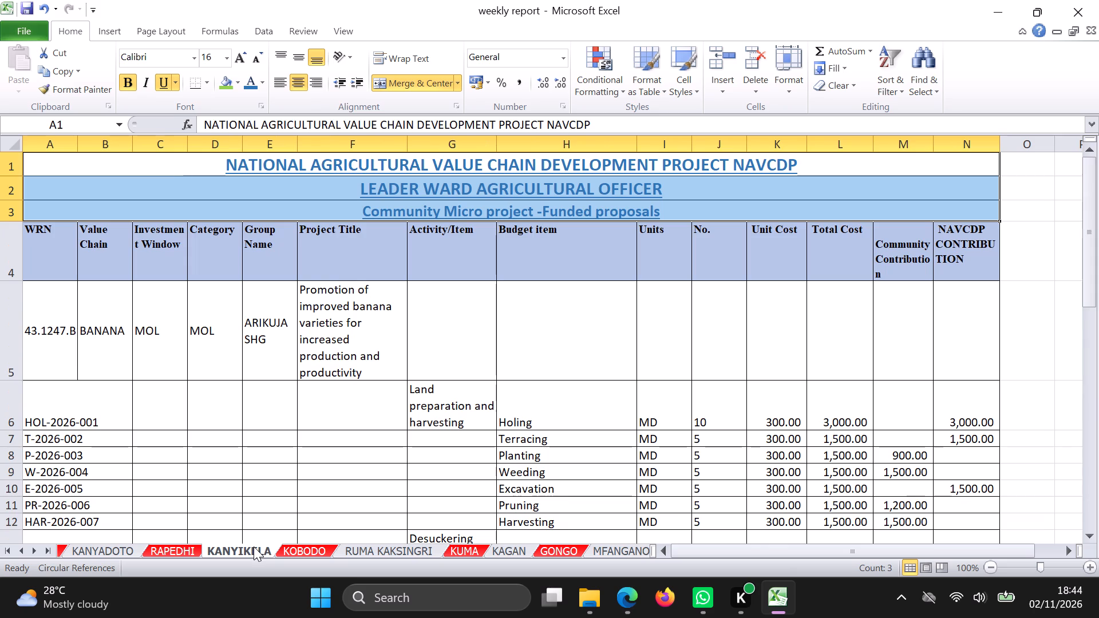
scroll(275, 461, "down", 5)
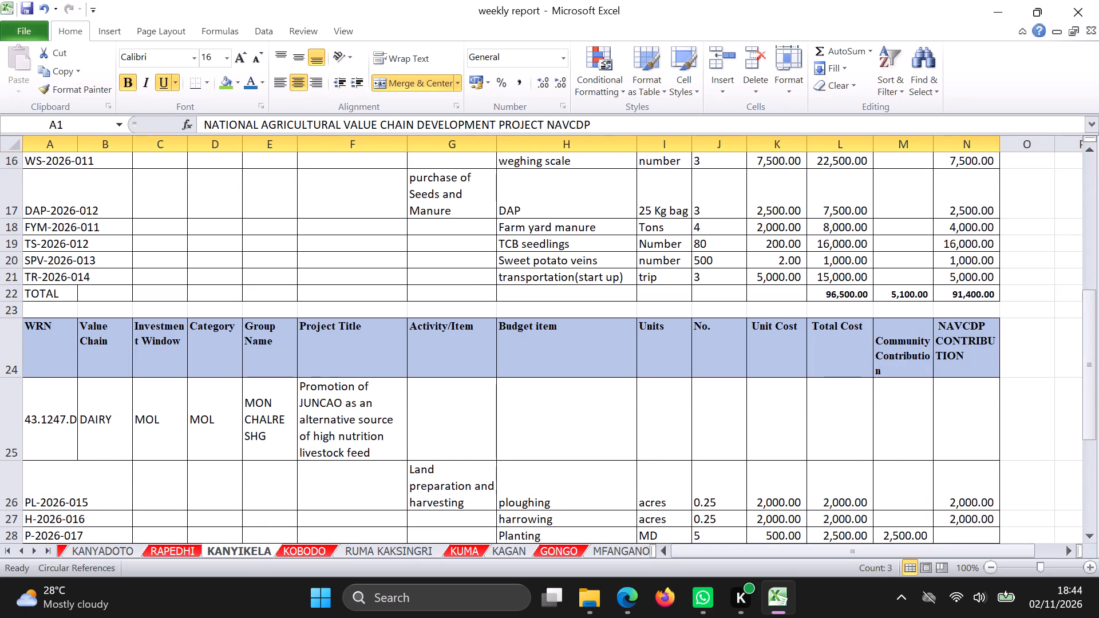
left_click_drag(47, 293, 963, 292)
left_click(222, 74)
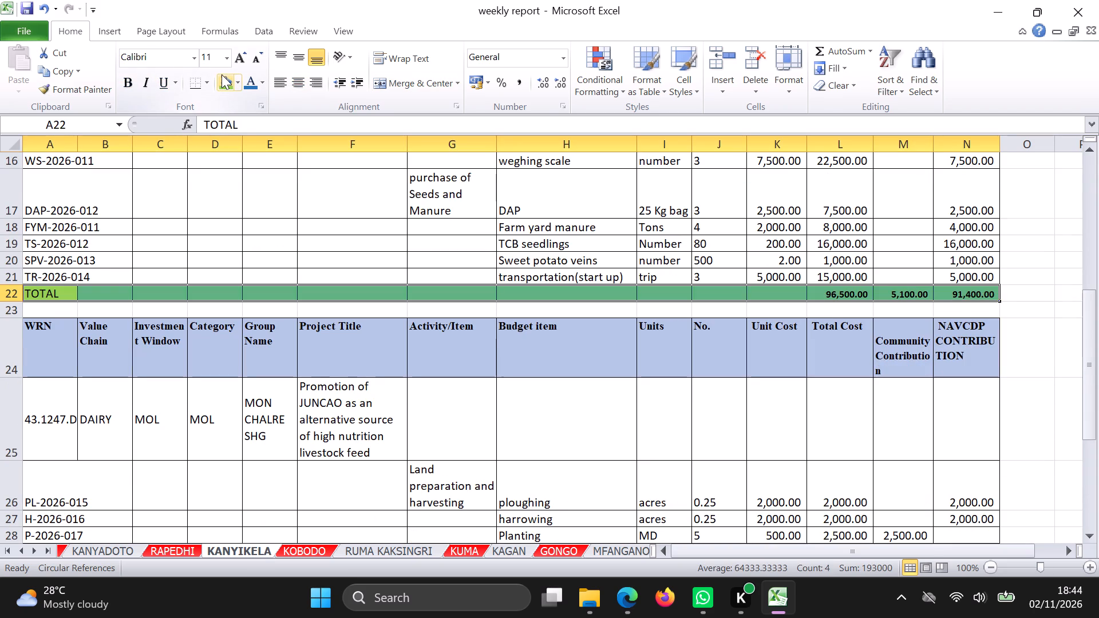
Fill the second KANYIKELA table's TOTAL row 42 with green from column A to N.
scroll(77, 402, "down", 4)
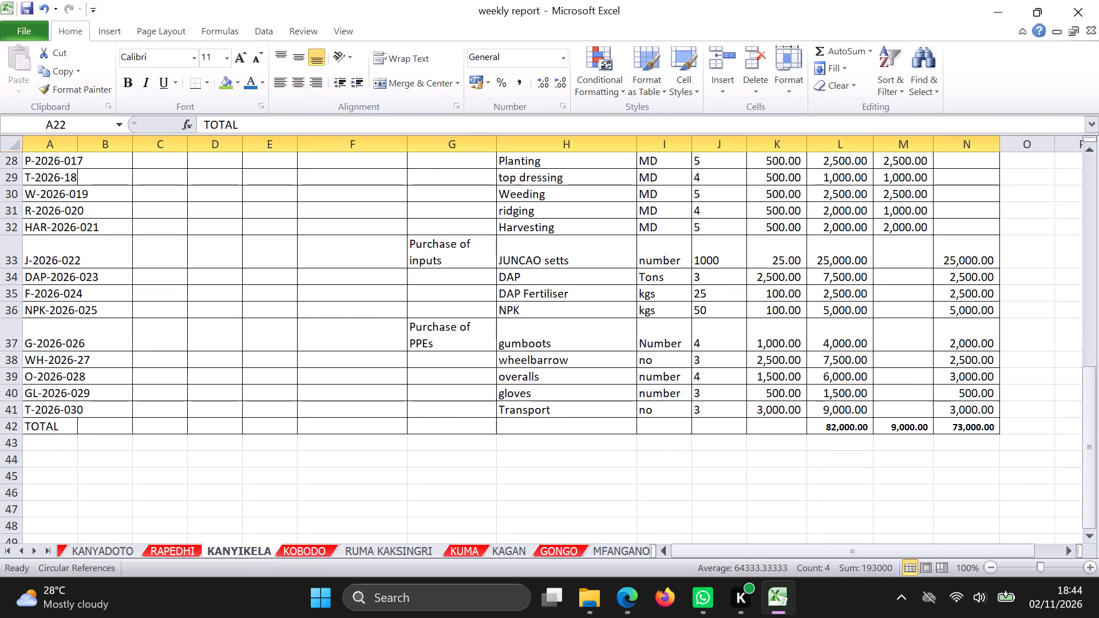
left_click_drag(48, 429, 726, 416)
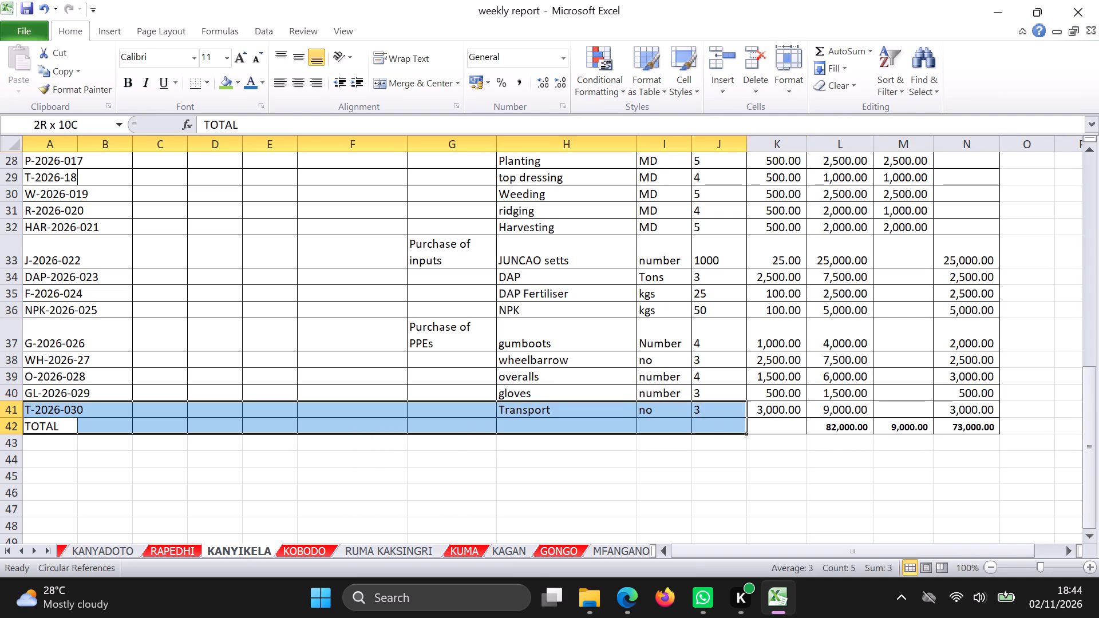
left_click_drag(726, 416, 967, 431)
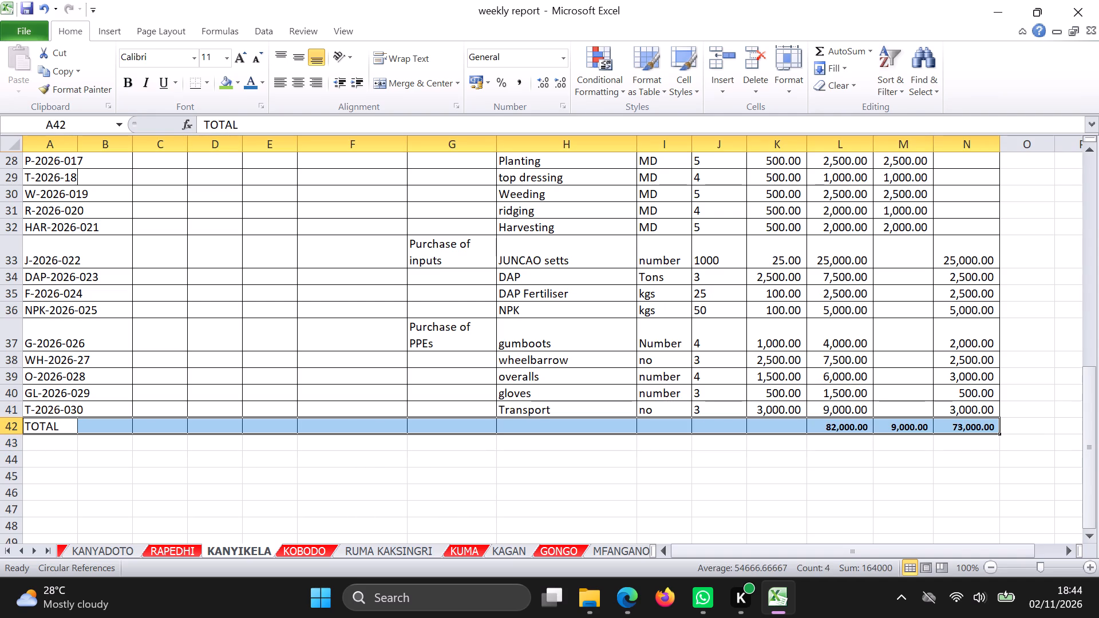
left_click(226, 87)
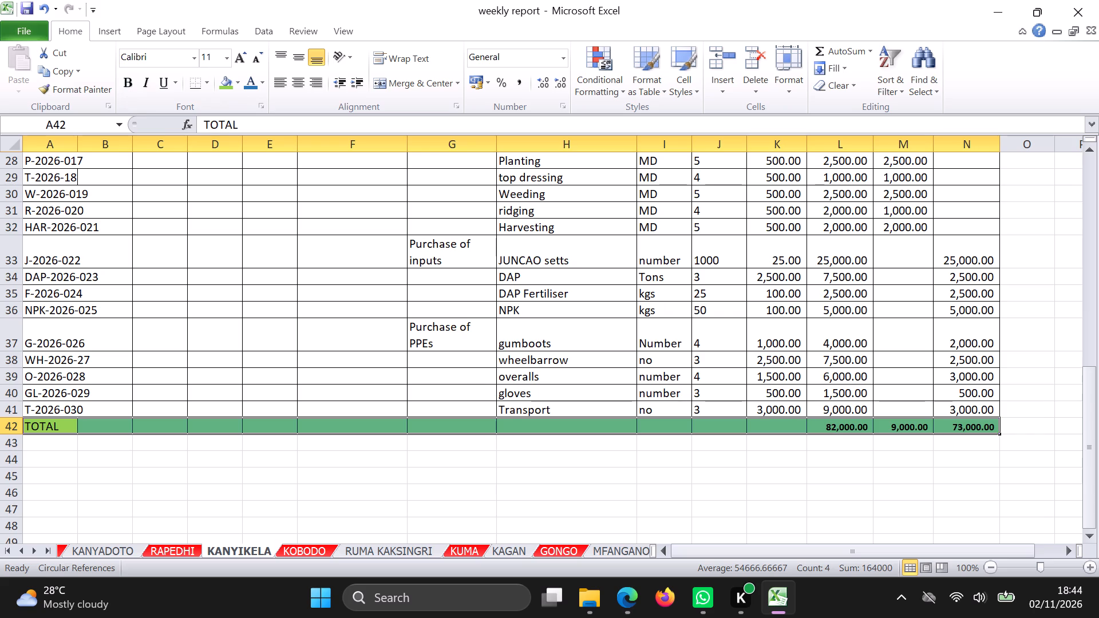
Switch to the KOBODO sheet and go to the second table's TOTAL row 42.
scroll(322, 417, "down", 8)
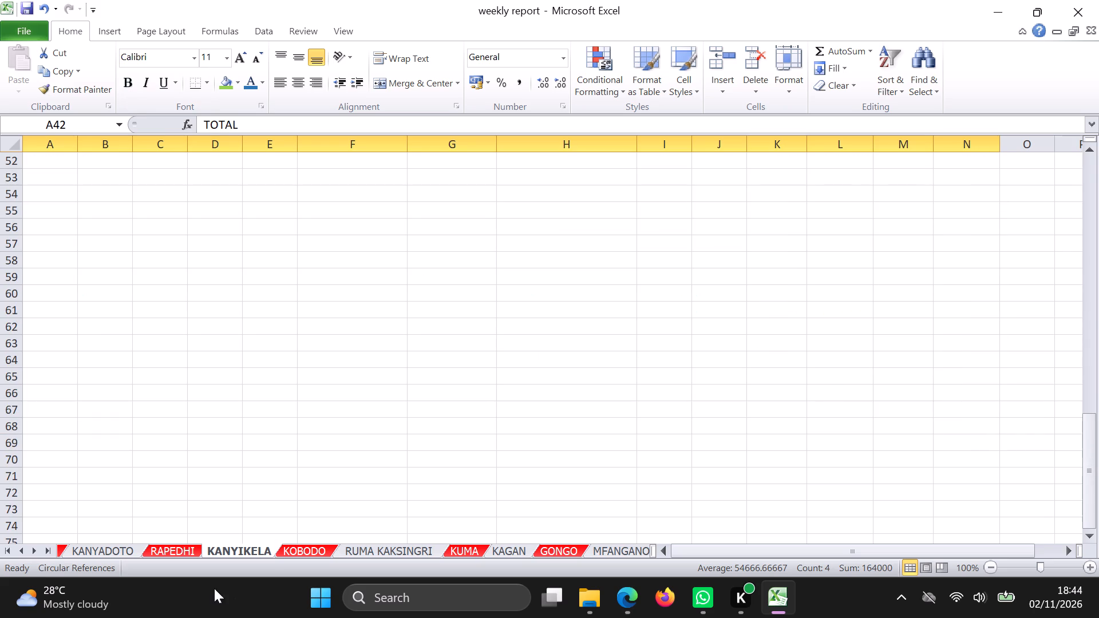
left_click(291, 545)
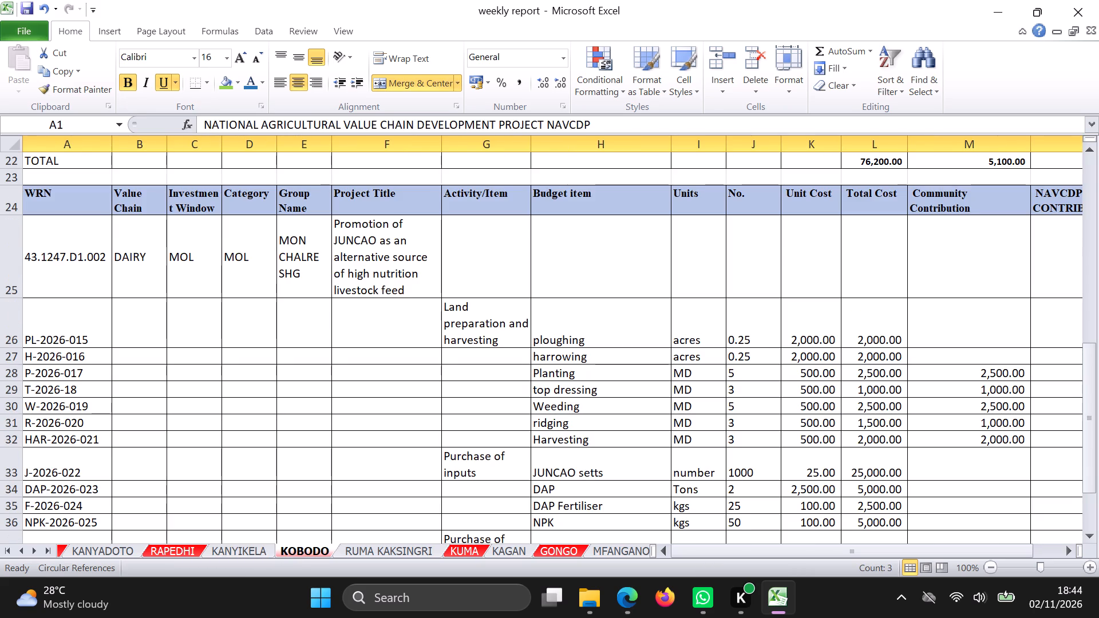
scroll(337, 386, "down", 4)
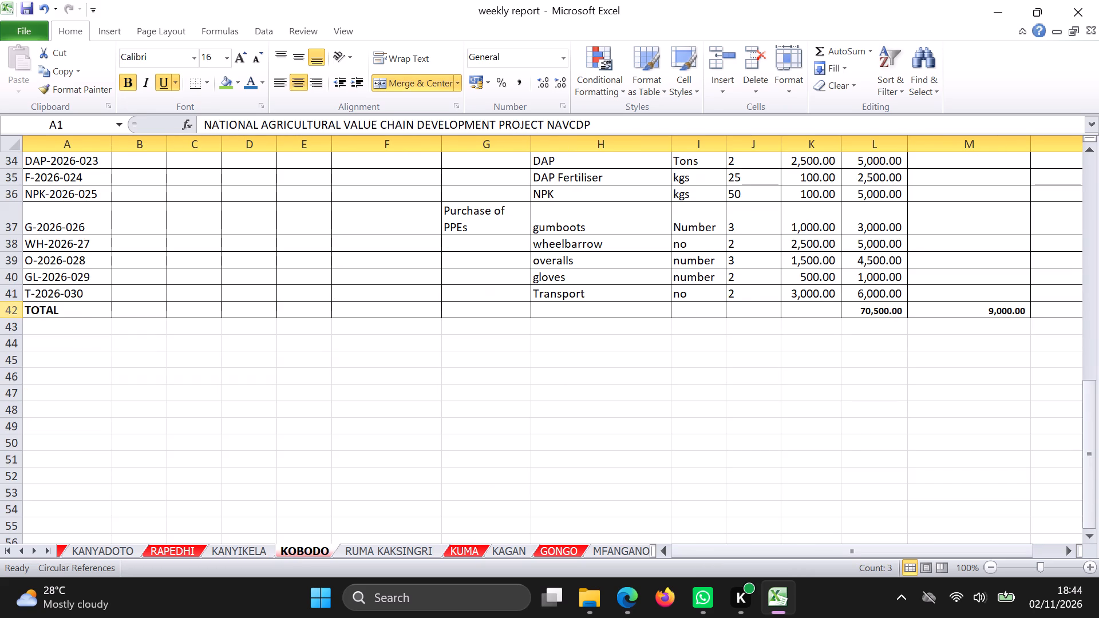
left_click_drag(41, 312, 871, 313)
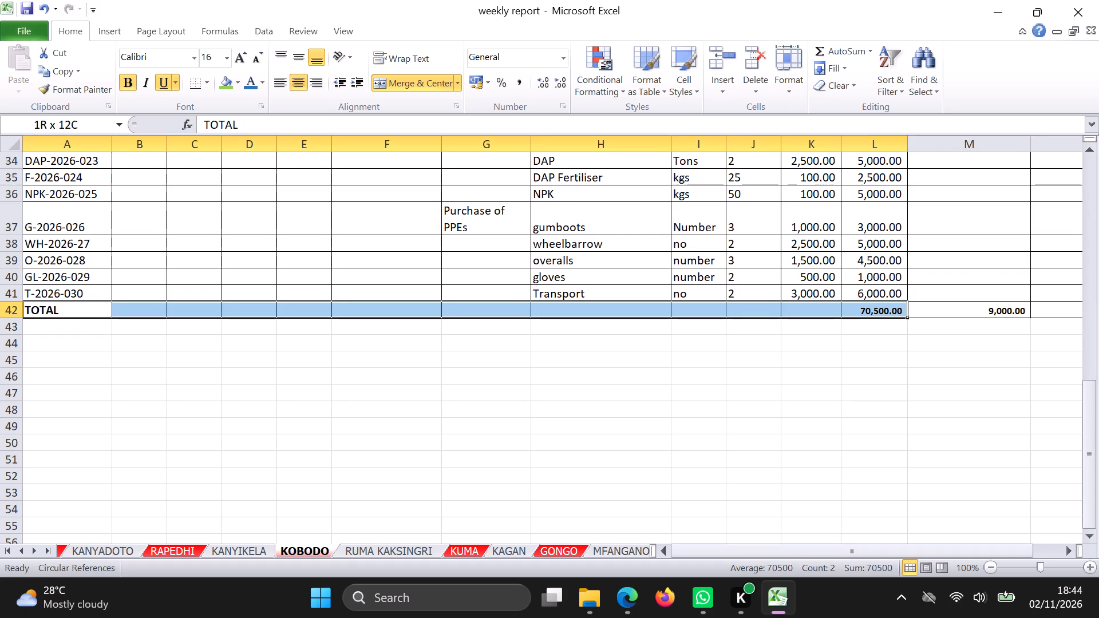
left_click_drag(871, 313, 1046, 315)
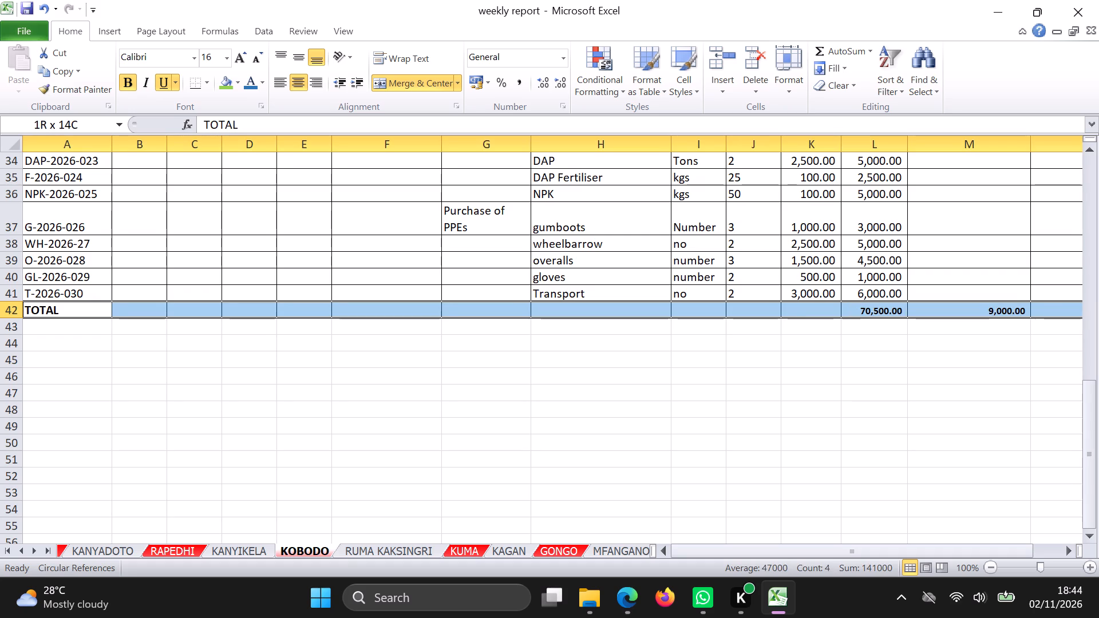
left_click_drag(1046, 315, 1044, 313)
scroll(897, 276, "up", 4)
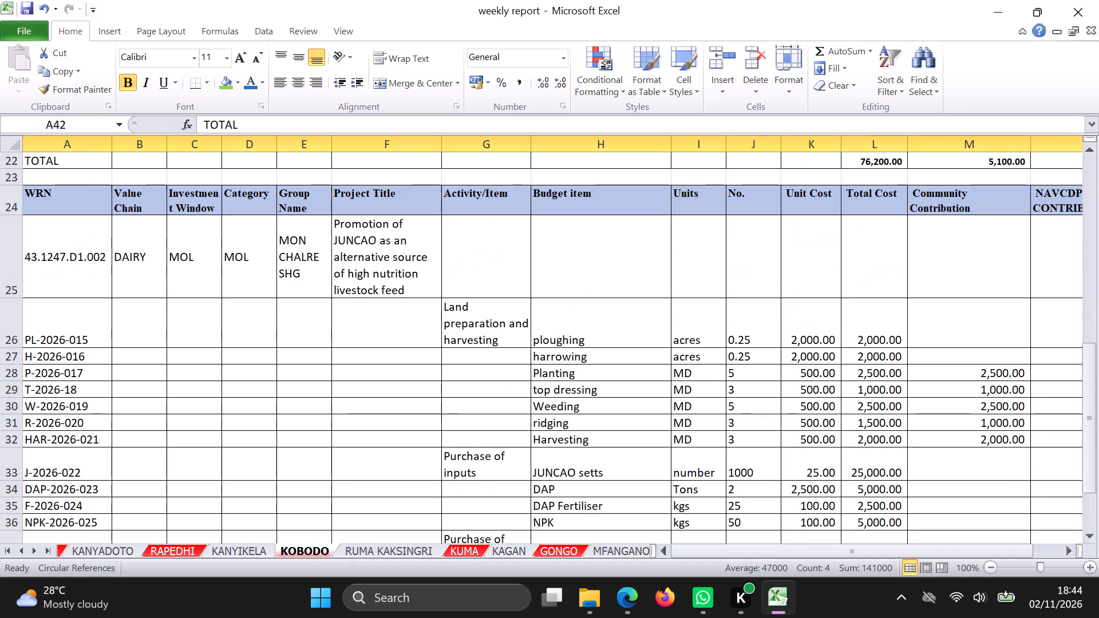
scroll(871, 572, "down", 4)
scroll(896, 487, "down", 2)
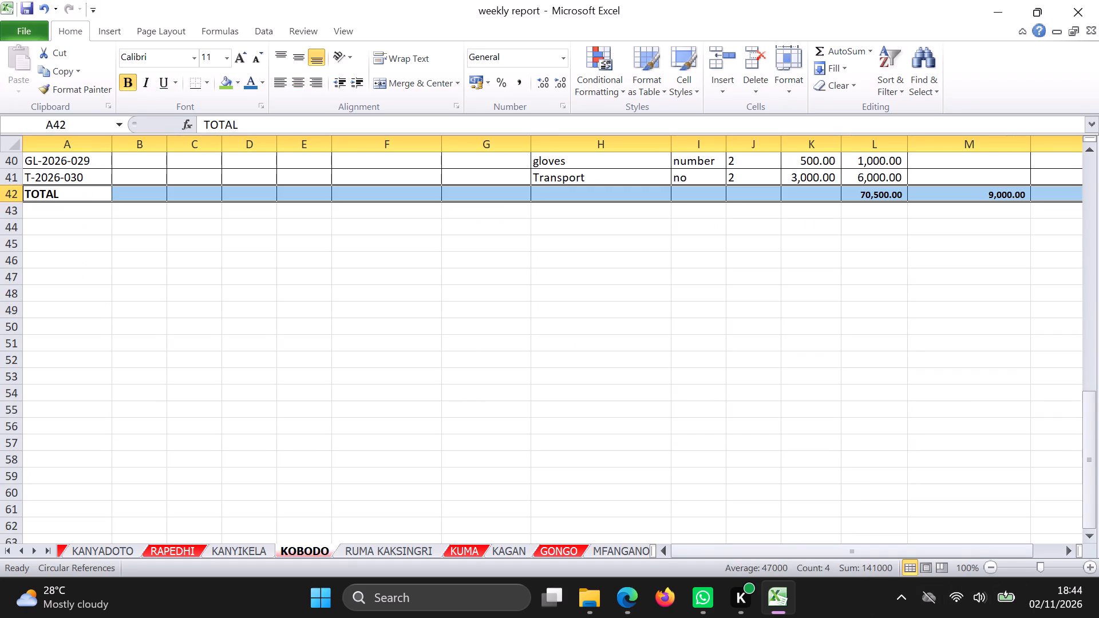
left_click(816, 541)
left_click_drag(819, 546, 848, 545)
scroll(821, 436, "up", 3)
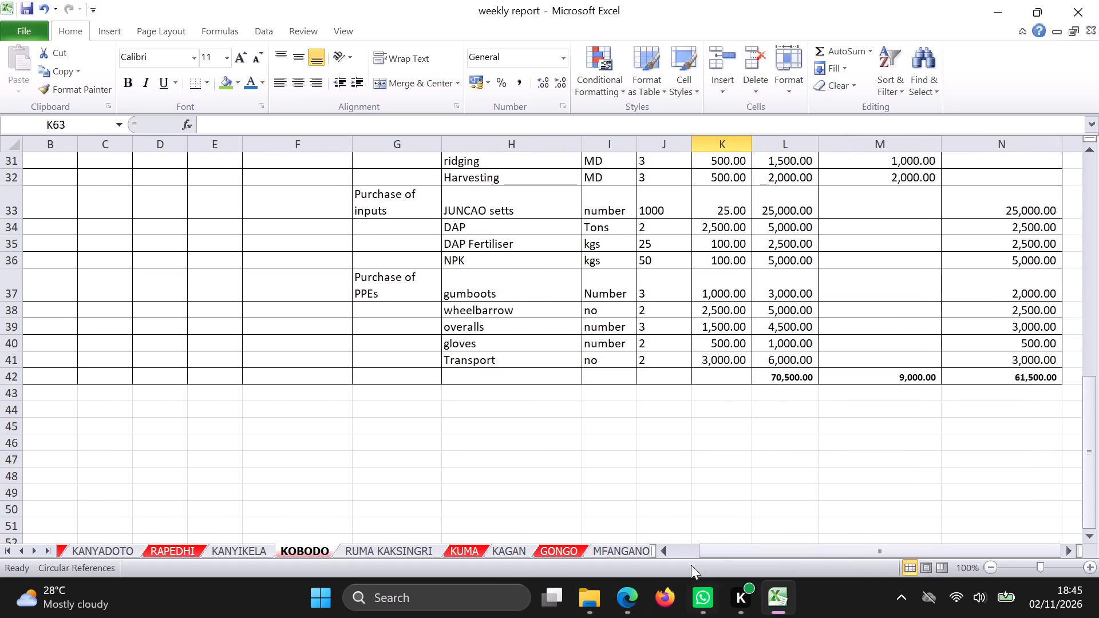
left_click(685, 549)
Fill the second KOBODO table's TOTAL row 42 with green from column A to N.
left_click_drag(101, 373, 133, 373)
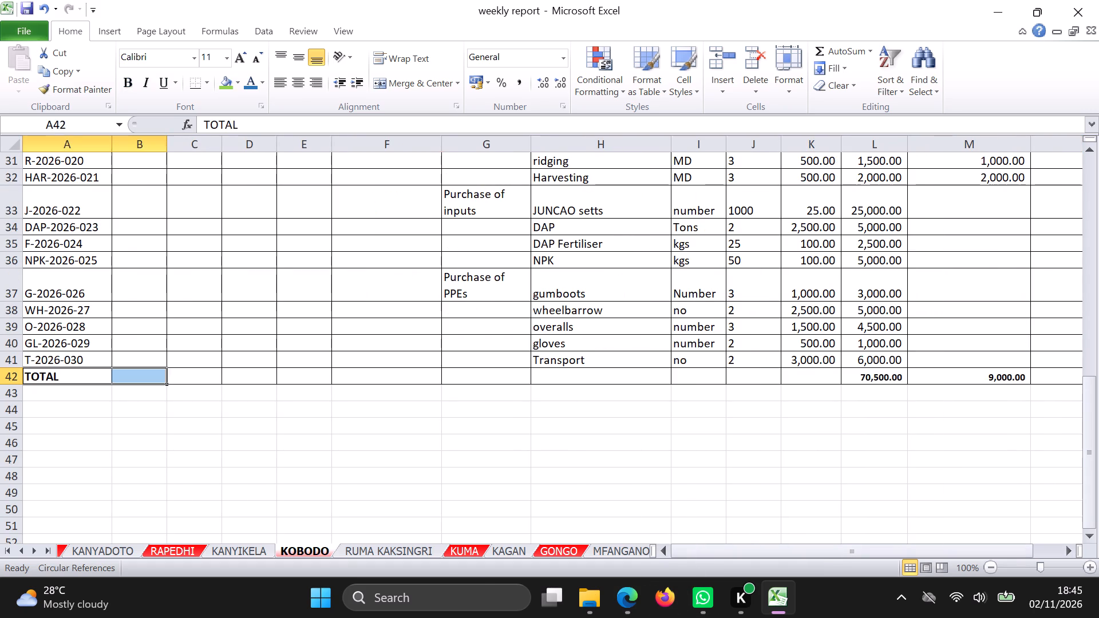
left_click_drag(133, 373, 975, 379)
left_click(220, 84)
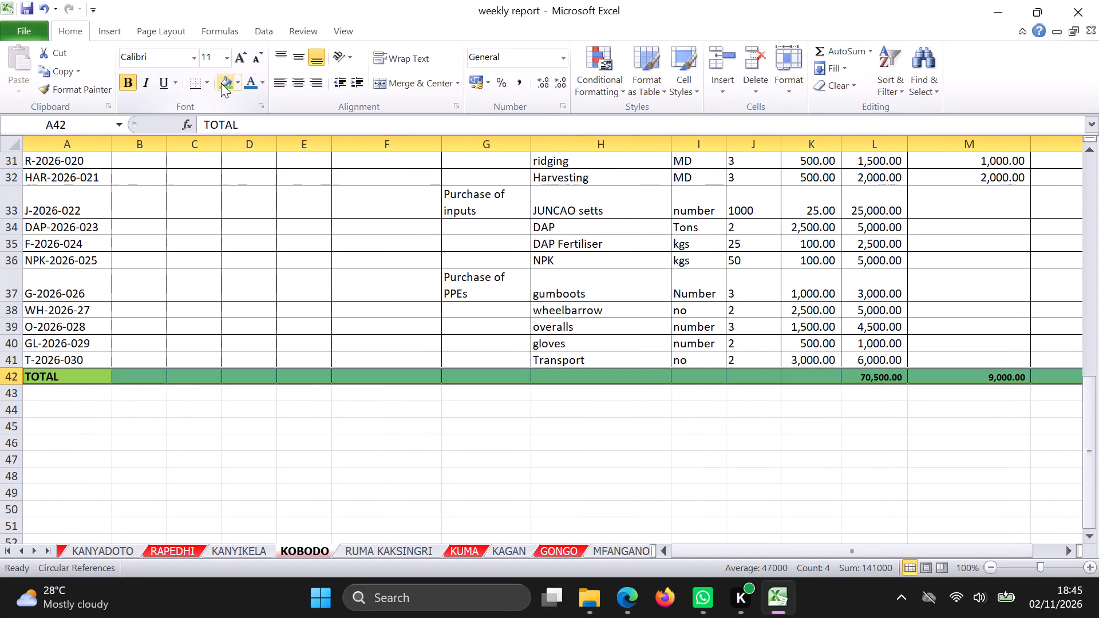
Fill the first KOBODO table's TOTAL row 22 with green from column A to N, and save the workbook.
scroll(270, 208, "up", 2)
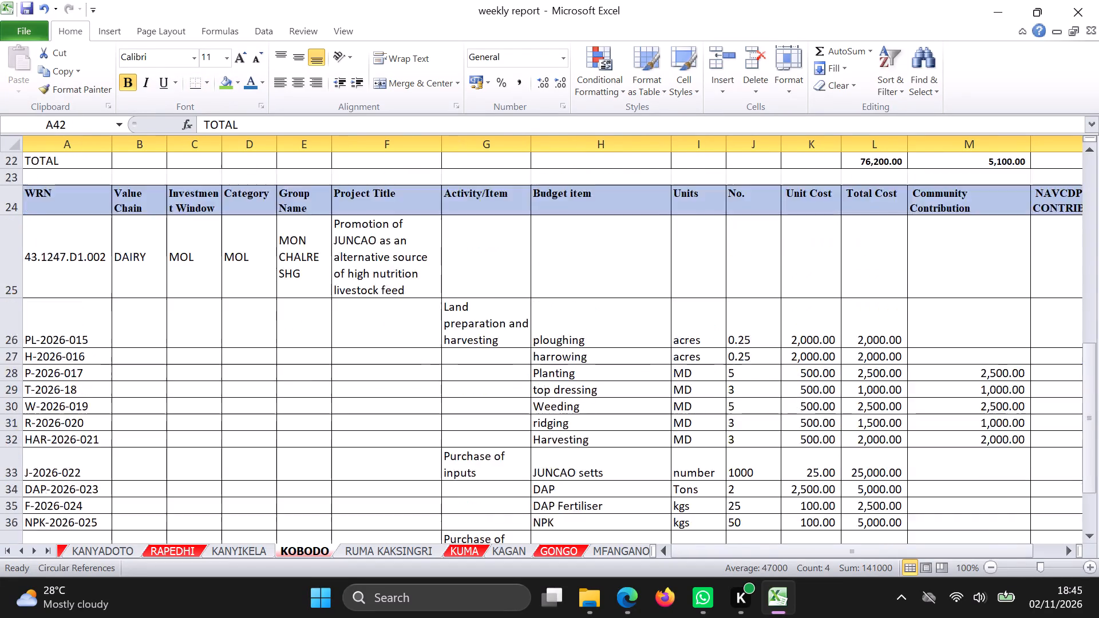
scroll(284, 298, "up", 3)
scroll(292, 368, "up", 1)
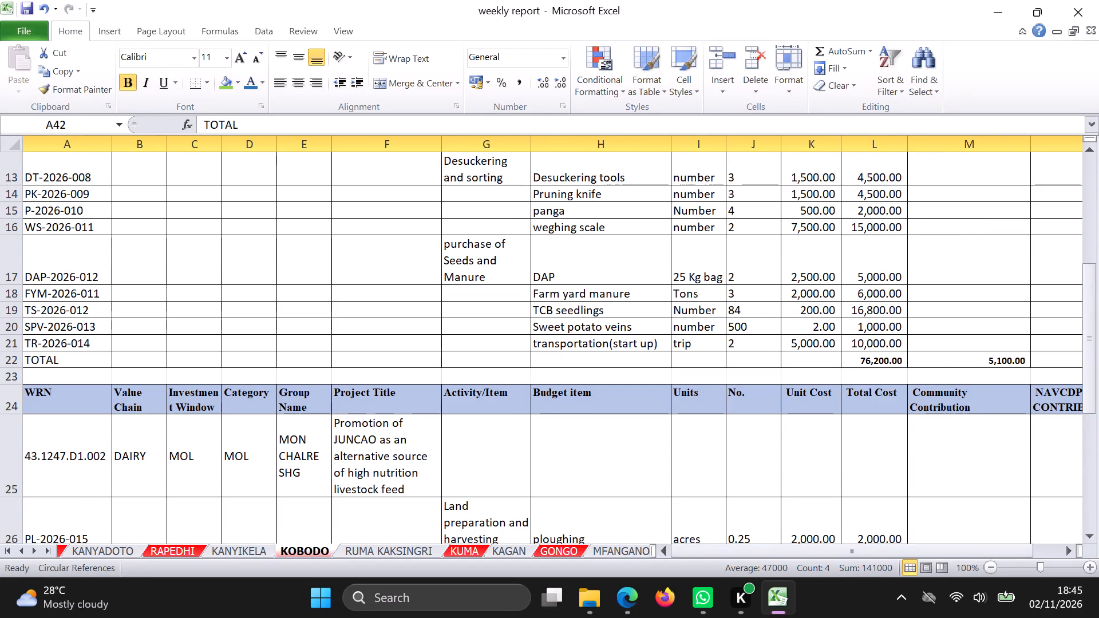
left_click_drag(57, 356, 1084, 355)
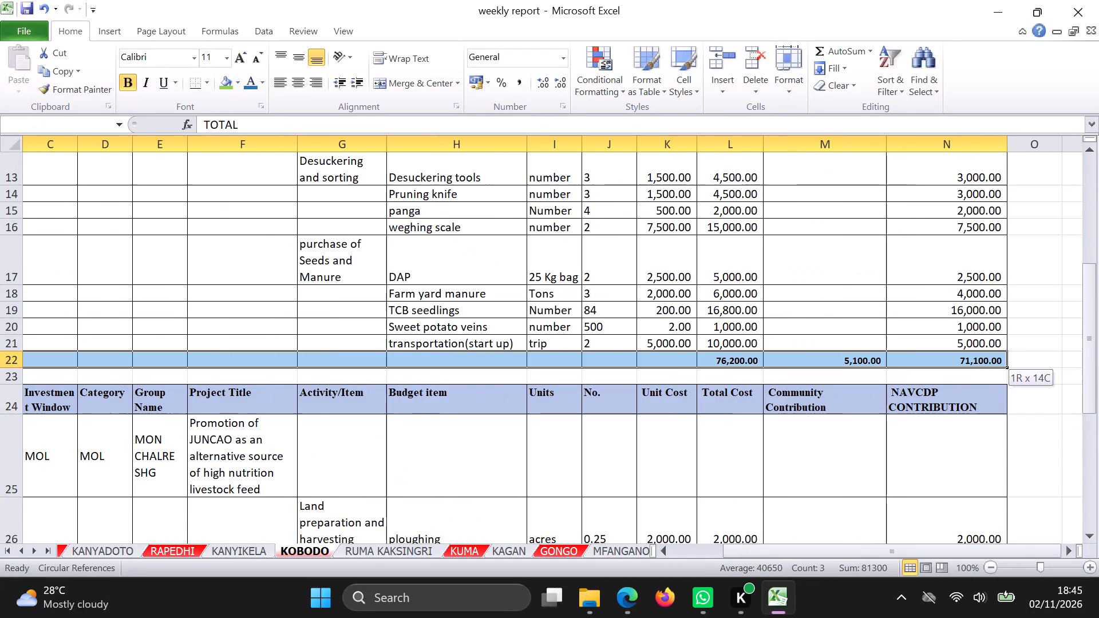
left_click_drag(1084, 355, 987, 362)
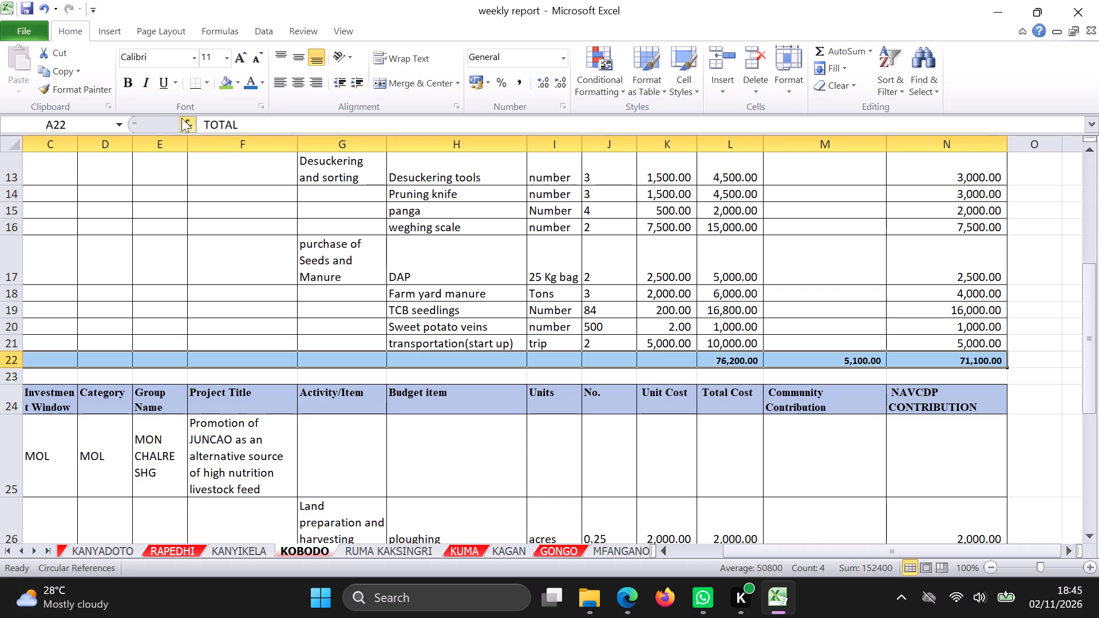
left_click(224, 83)
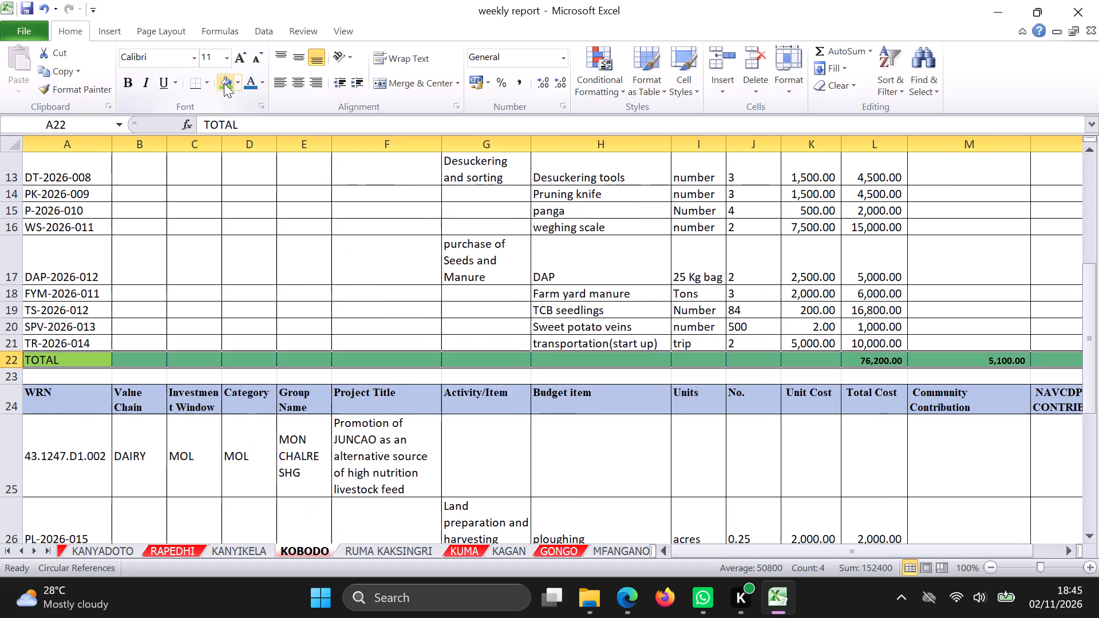
left_click(30, 4)
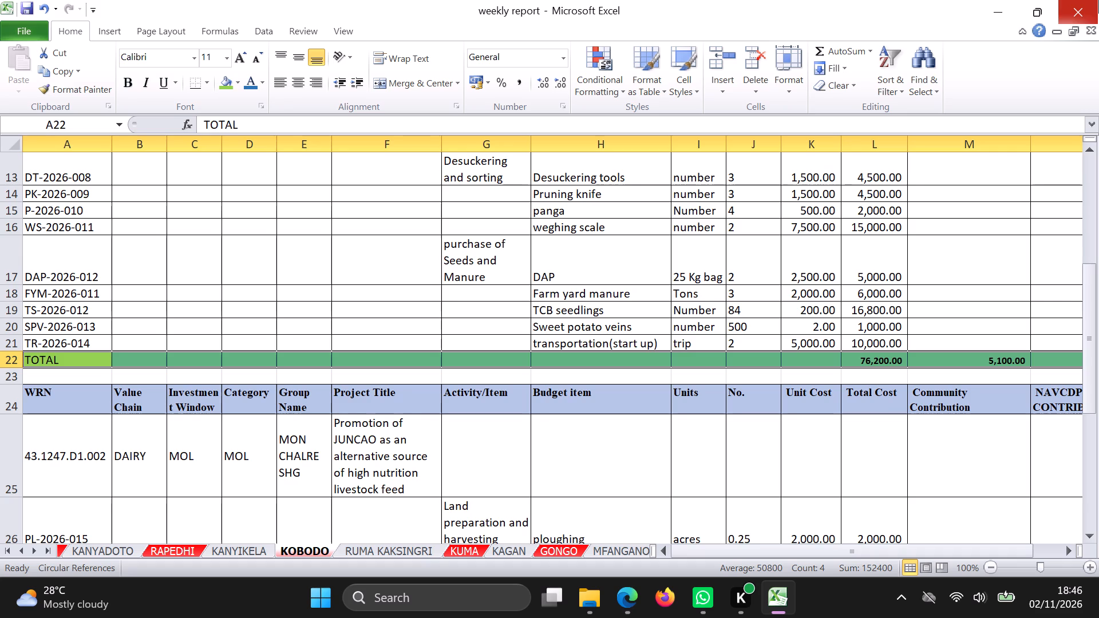
scroll(1098, 0, "up", 1)
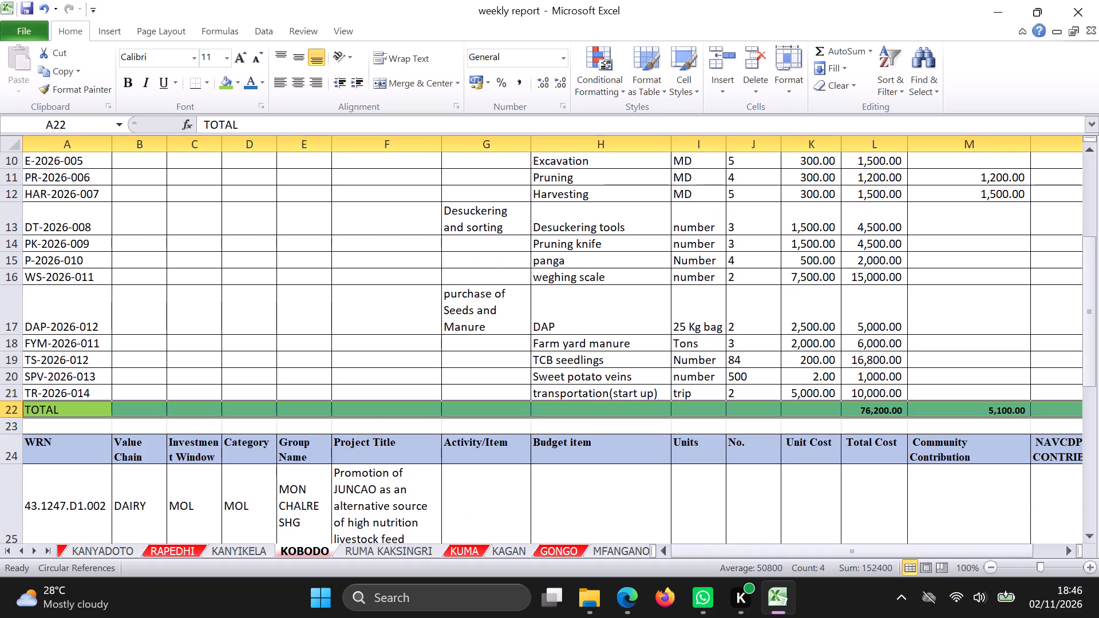
scroll(742, 461, "down", 6)
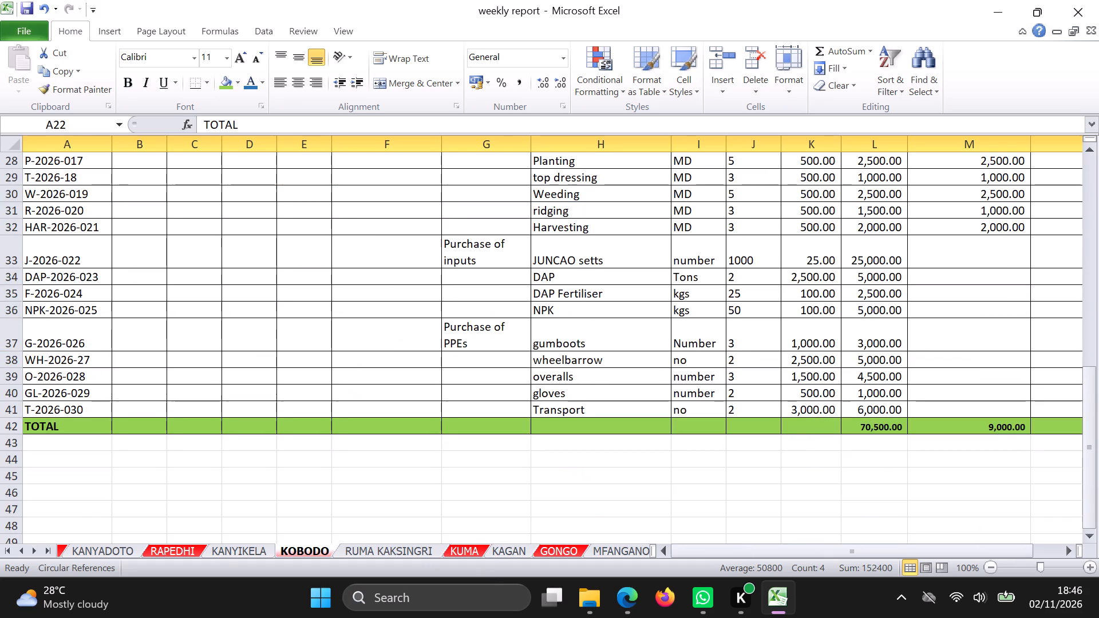
left_click(379, 555)
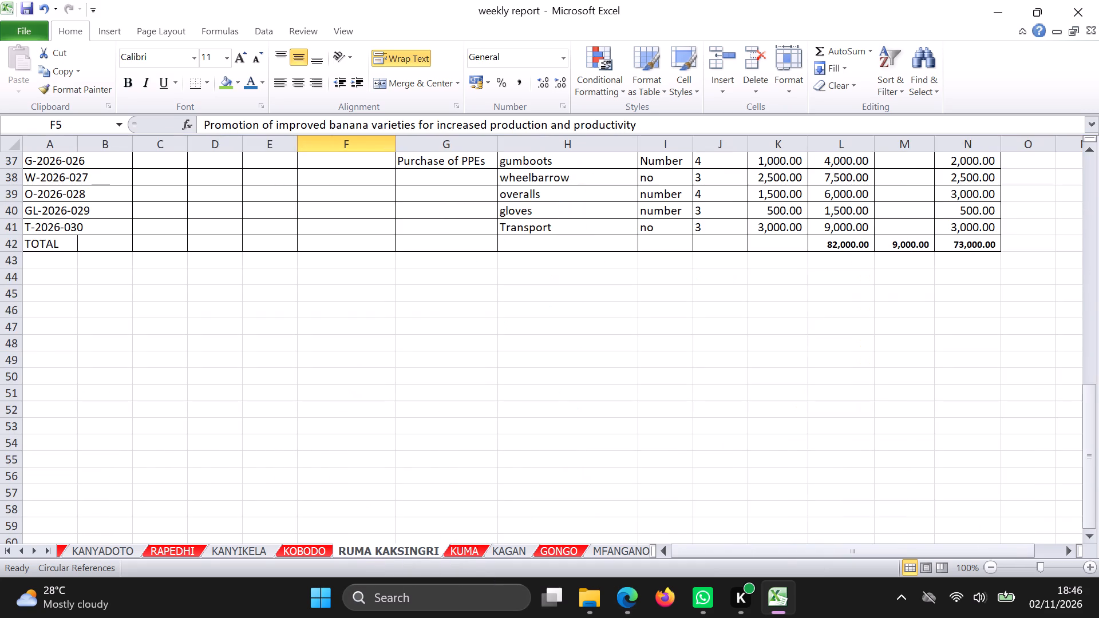
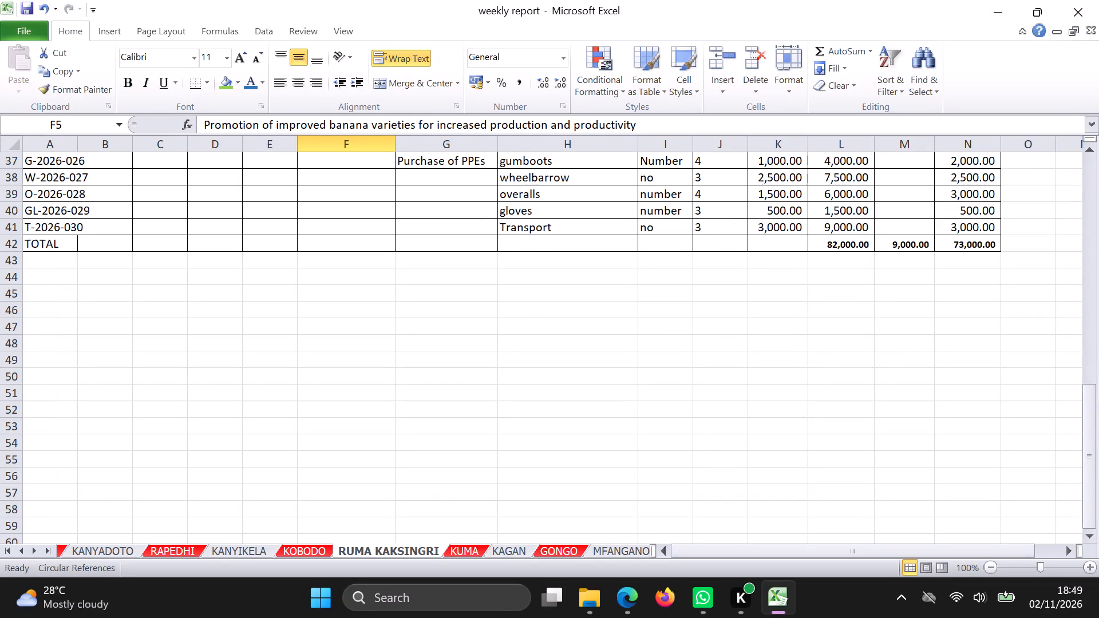
Fill the first RUMA KAKSINGRI table's TOTAL row 22 with green from column A to N.
scroll(492, 307, "up", 9)
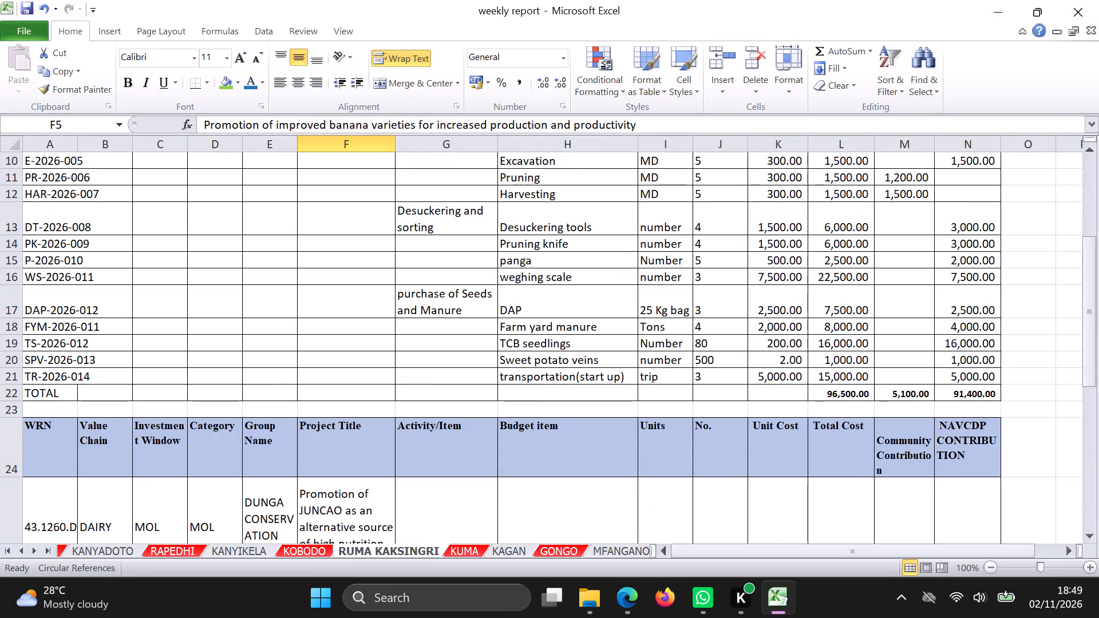
left_click_drag(54, 389, 962, 390)
left_click(225, 82)
scroll(280, 214, "down", 1)
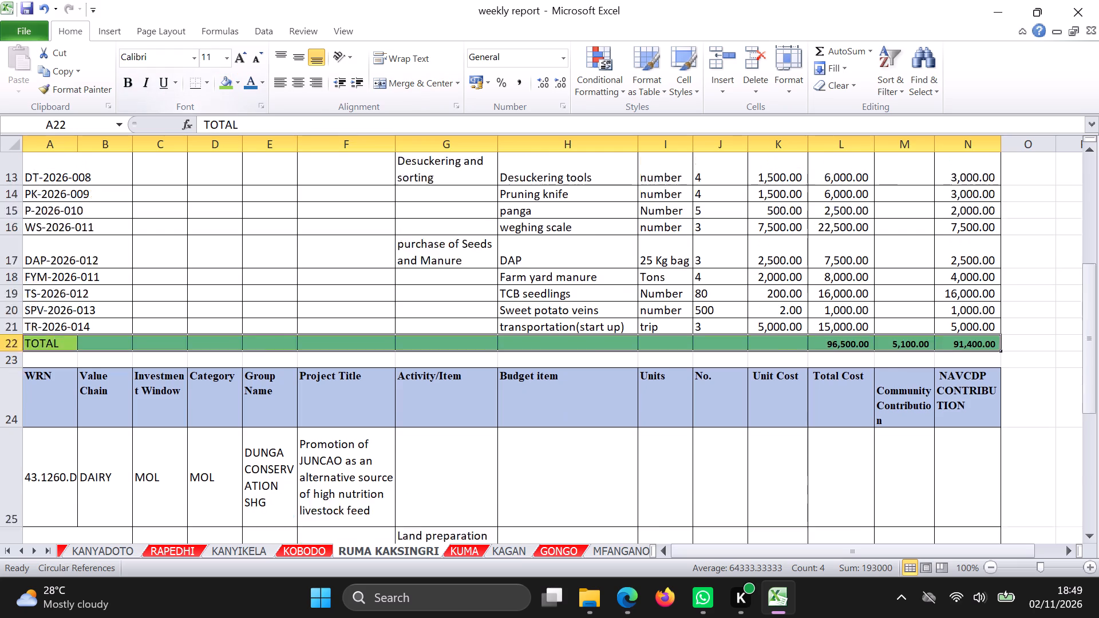
scroll(280, 218, "down", 7)
left_click_drag(53, 294, 188, 283)
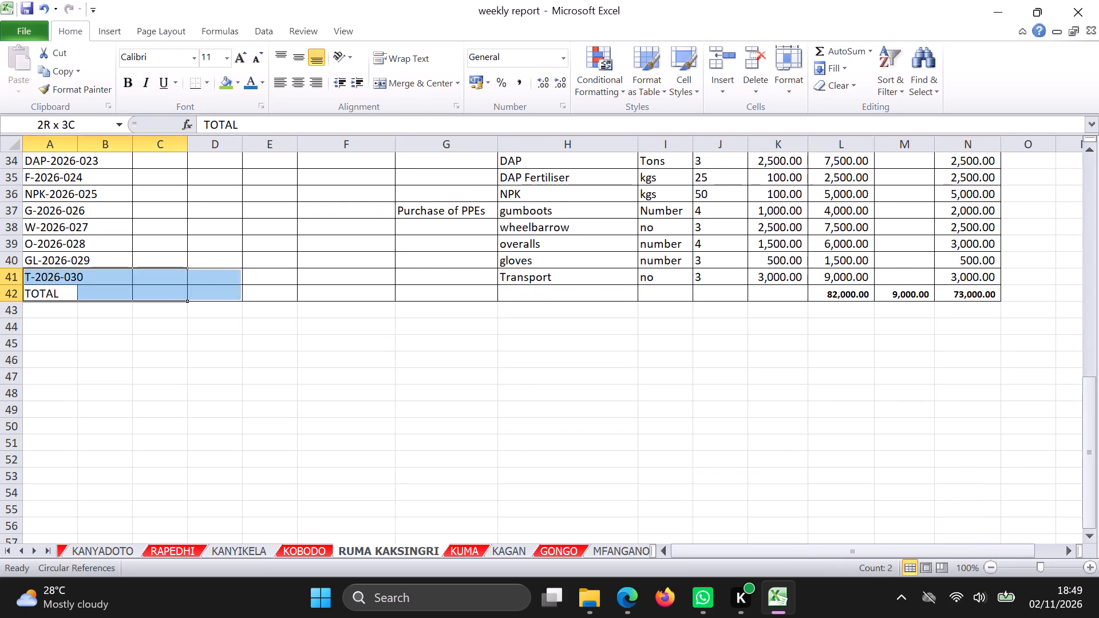
left_click_drag(188, 283, 983, 294)
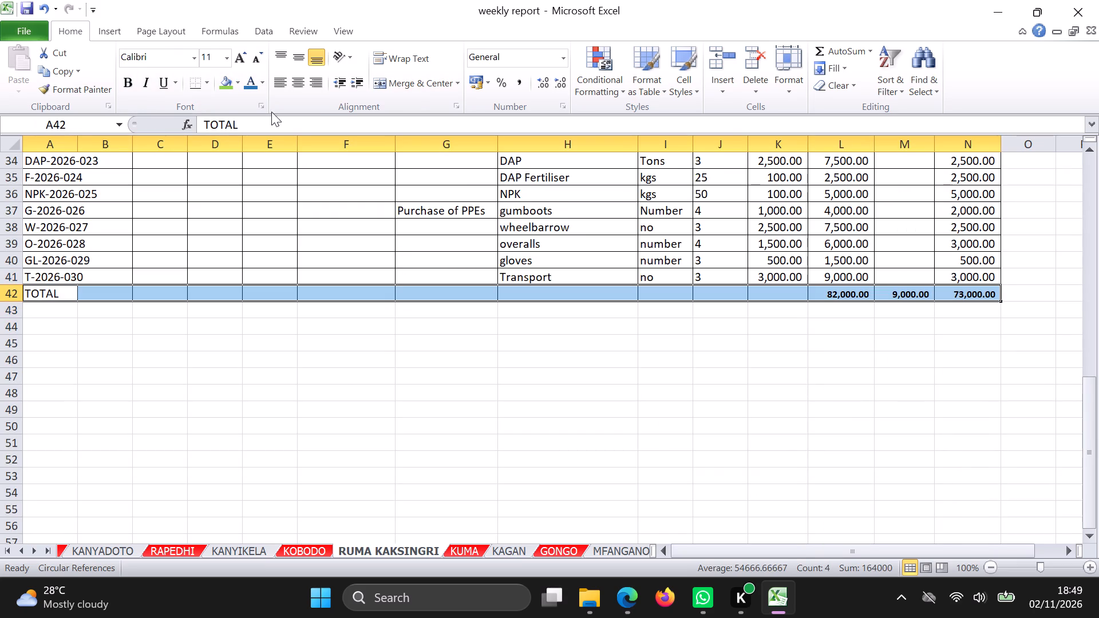
left_click(222, 82)
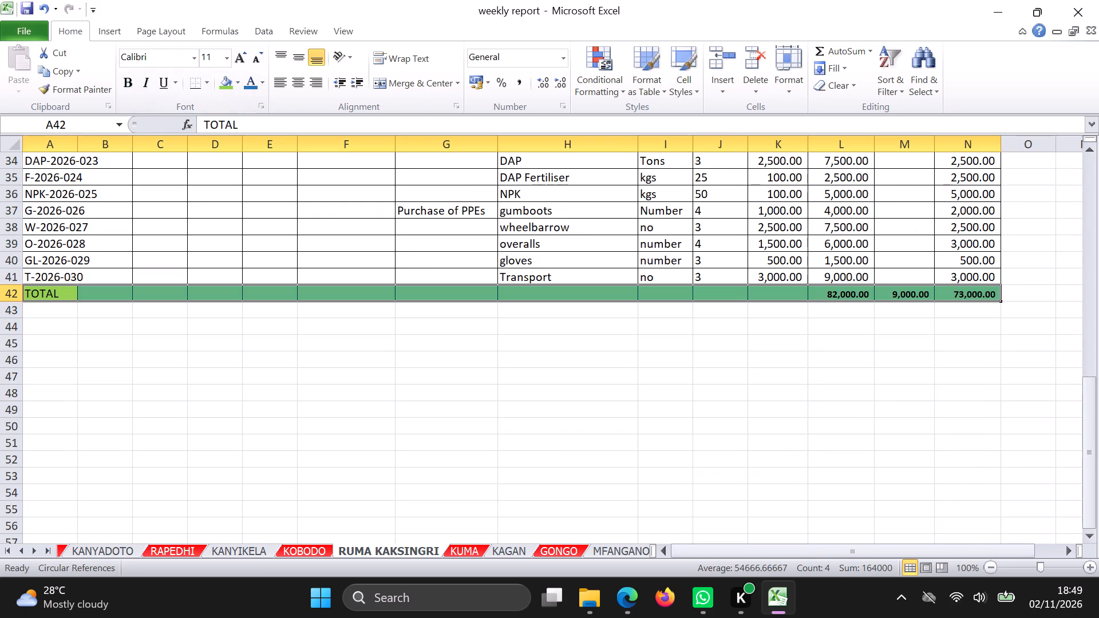
scroll(414, 396, "down", 4)
scroll(429, 399, "up", 1)
scroll(429, 398, "down", 3)
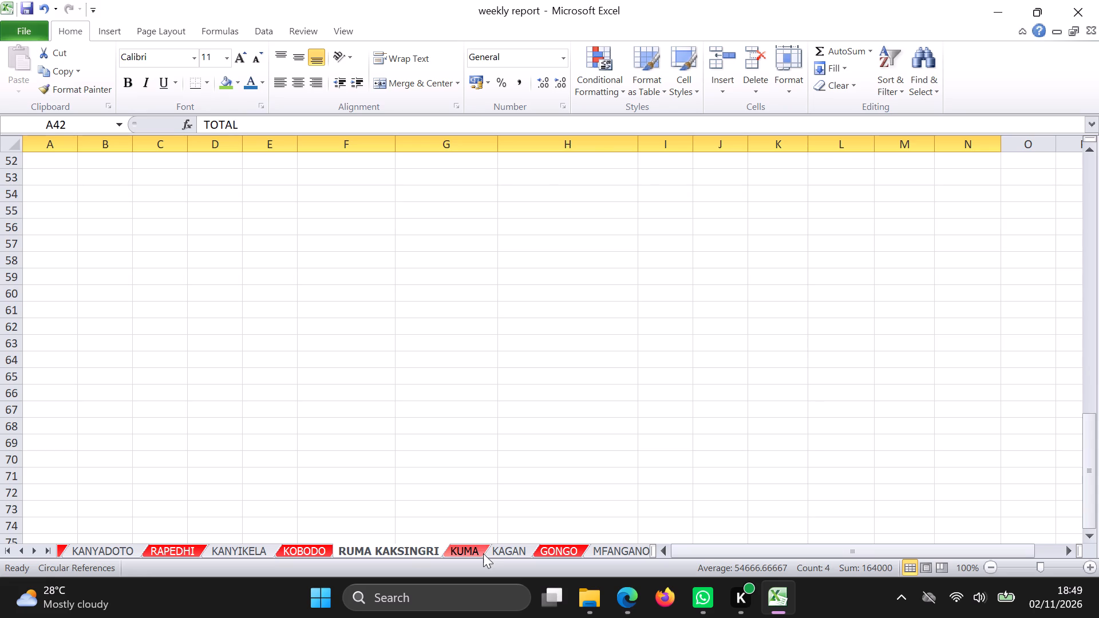
On the KUMA sheet, fill the first table's TOTAL row 22 with green from column A to N.
left_click(475, 550)
scroll(483, 473, "down", 5)
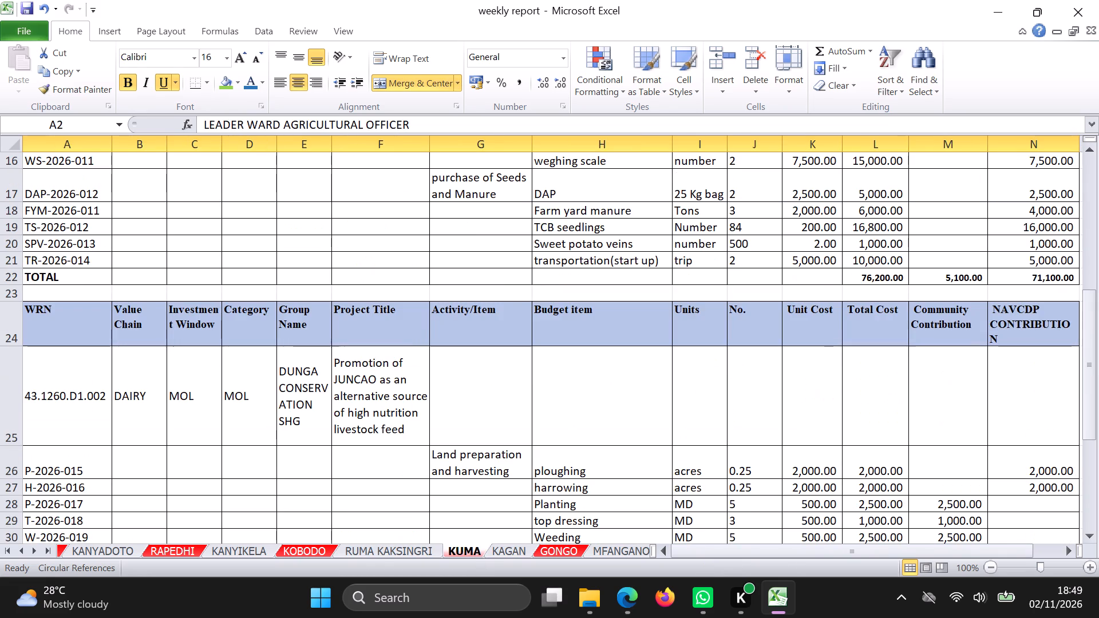
left_click_drag(70, 278, 1082, 292)
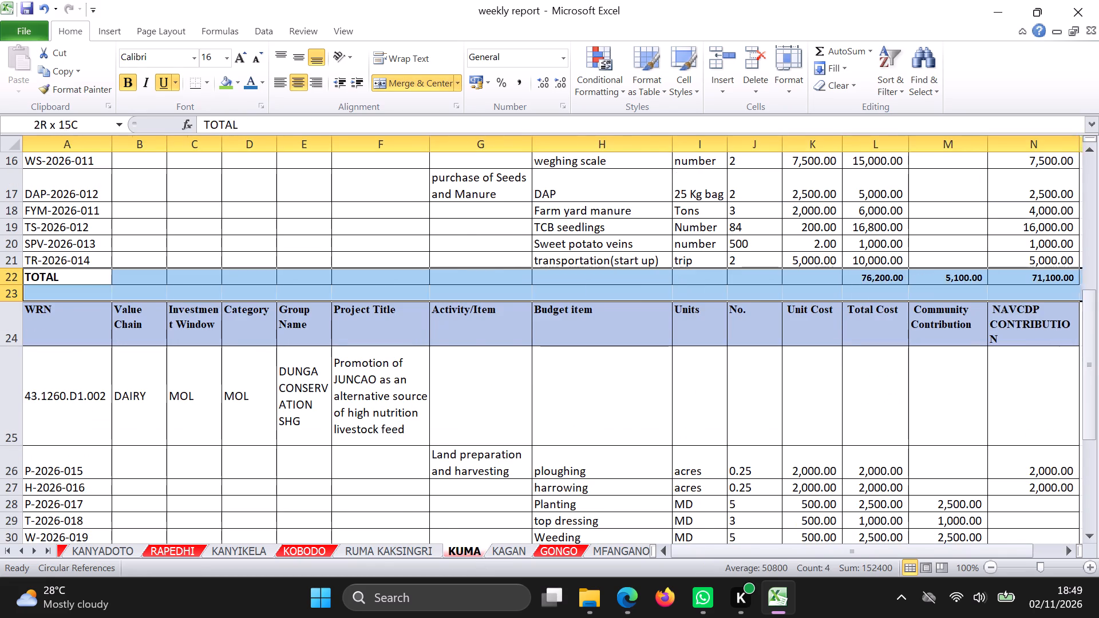
left_click_drag(1082, 292, 853, 279)
left_click(853, 279)
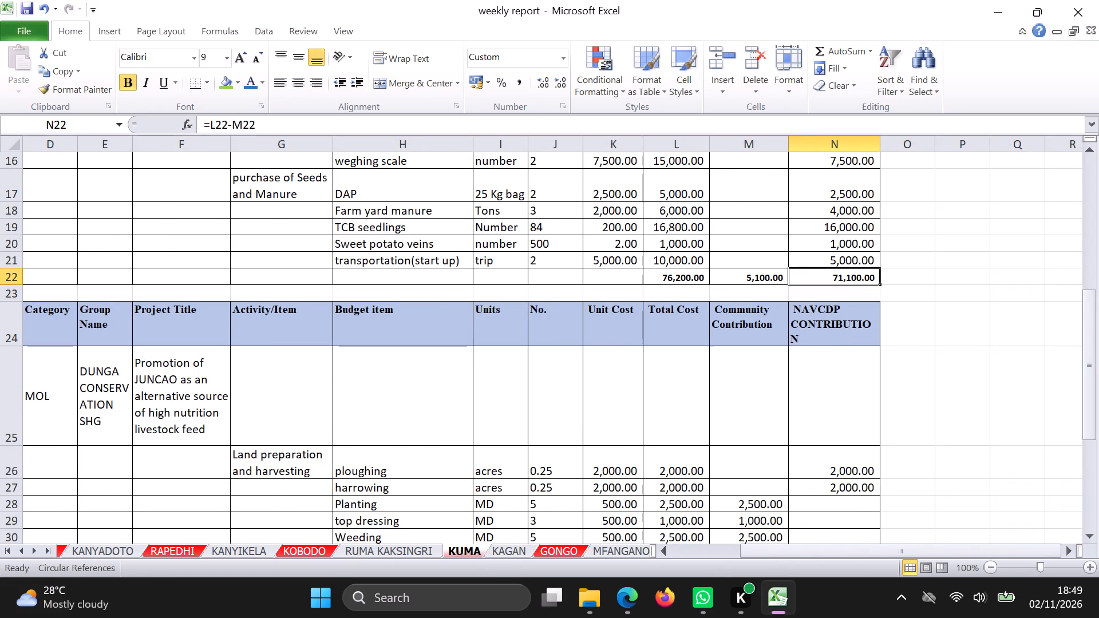
scroll(45, 269, "up", 1)
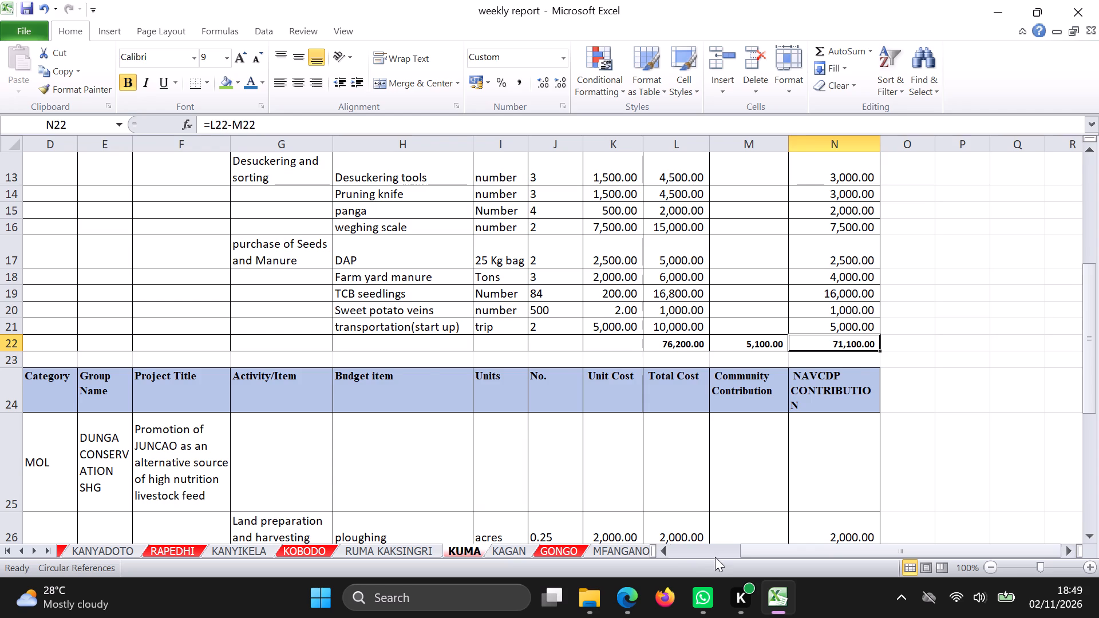
left_click(715, 553)
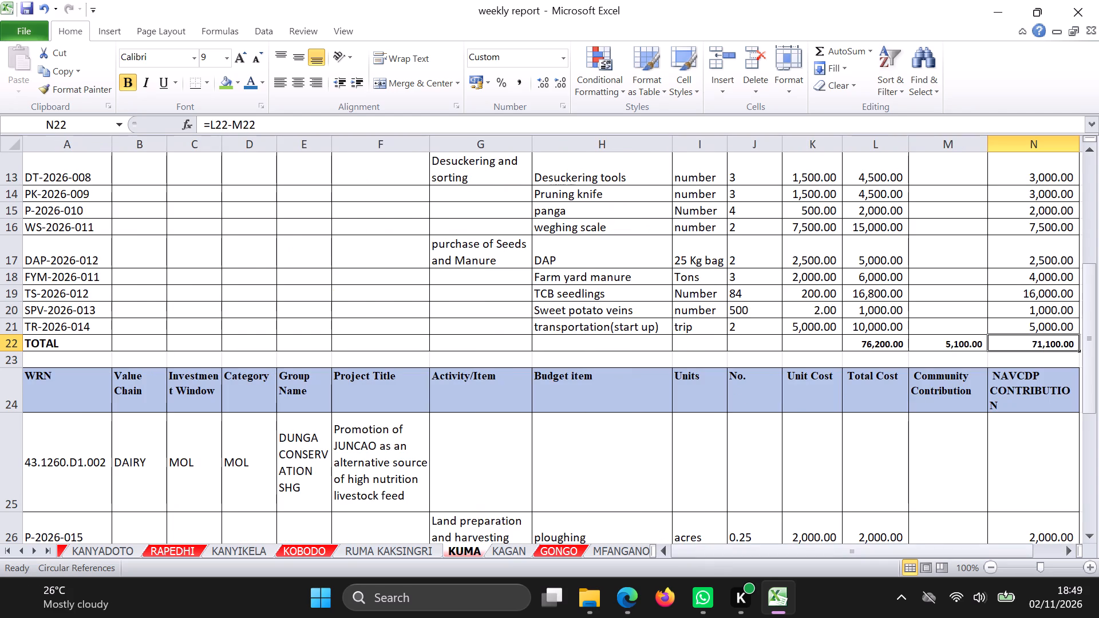
left_click_drag(47, 343, 1026, 341)
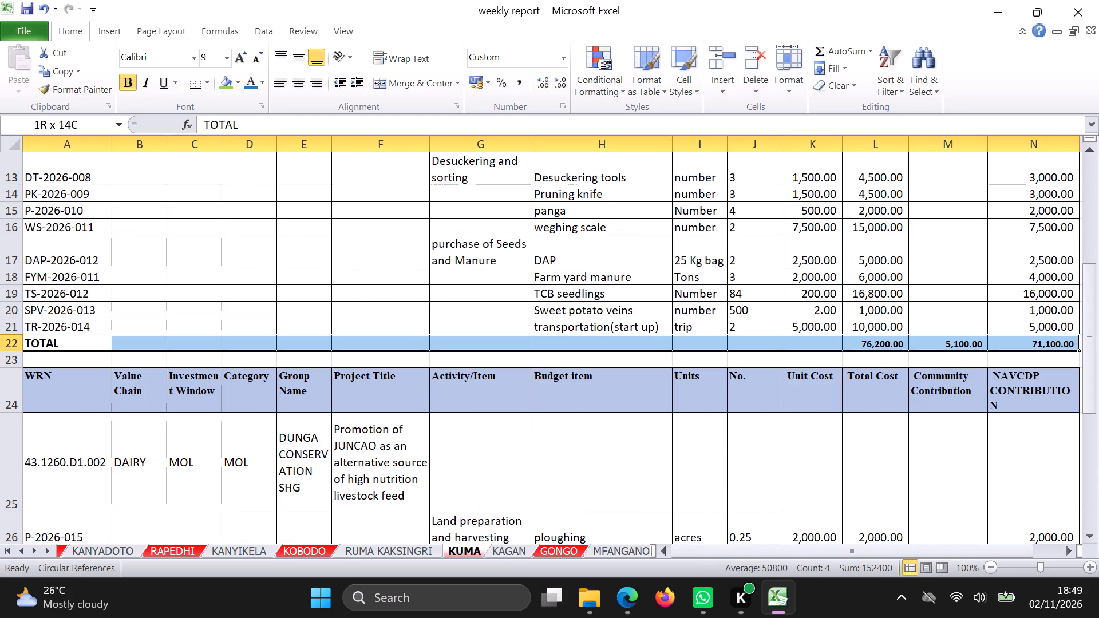
left_click_drag(1026, 341, 1045, 339)
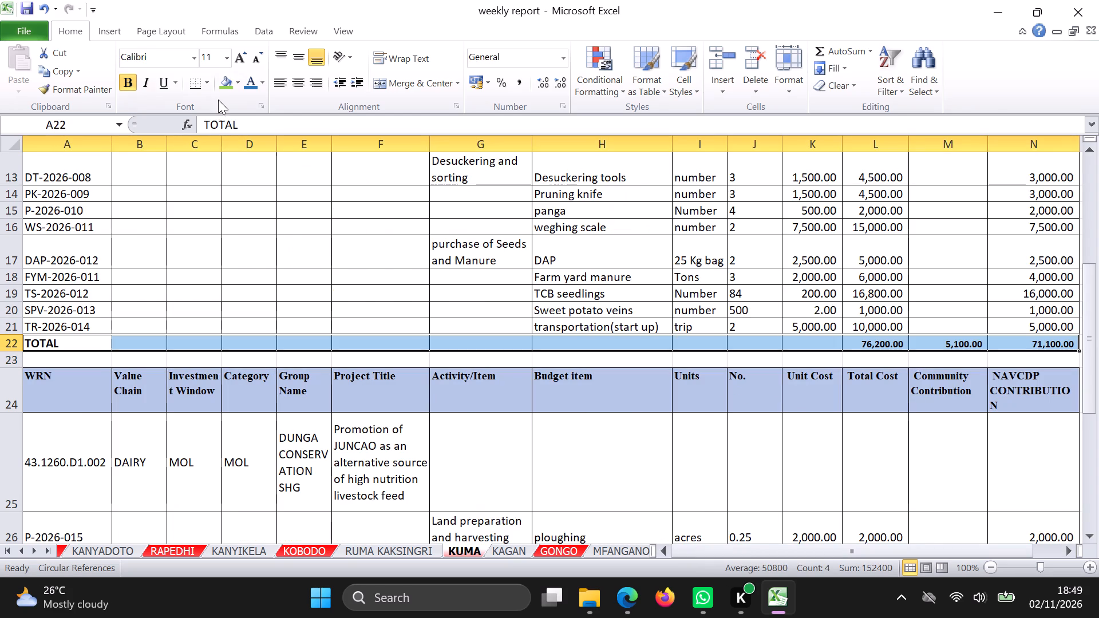
left_click(222, 77)
Fill the second KUMA table's TOTAL row 42 with green from column A to N.
scroll(268, 324, "down", 4)
scroll(253, 370, "down", 3)
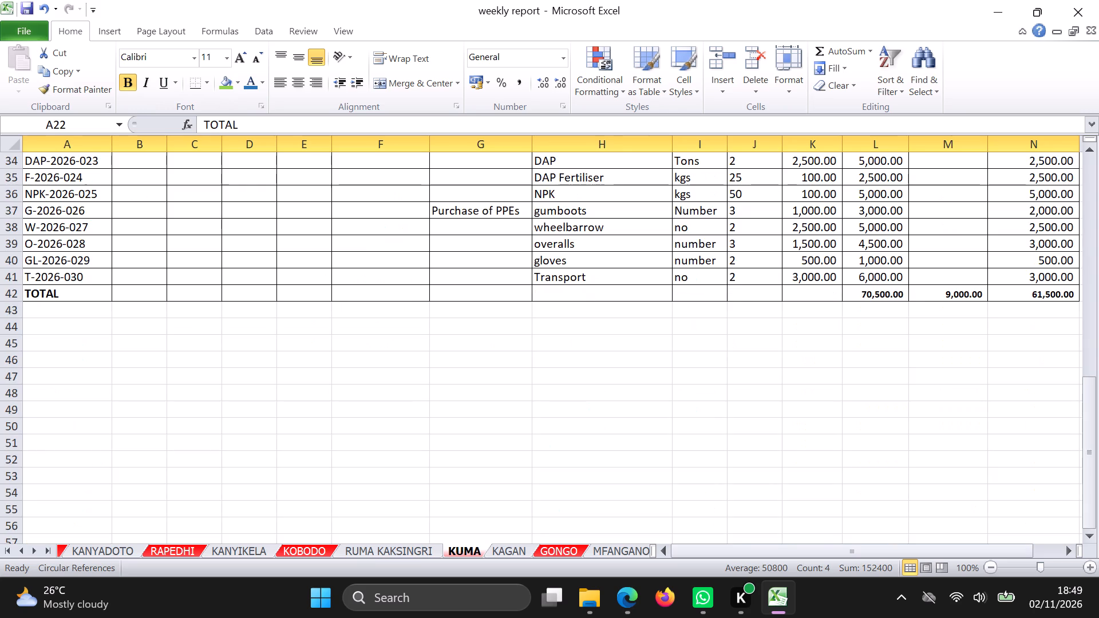
left_click_drag(41, 296, 495, 296)
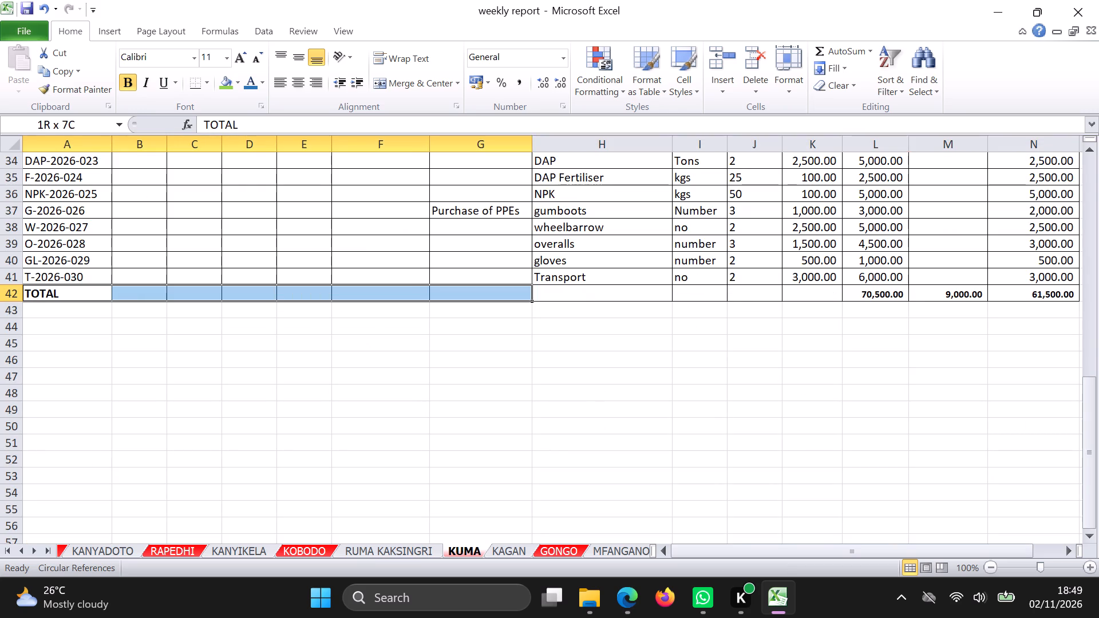
left_click_drag(495, 296, 1029, 284)
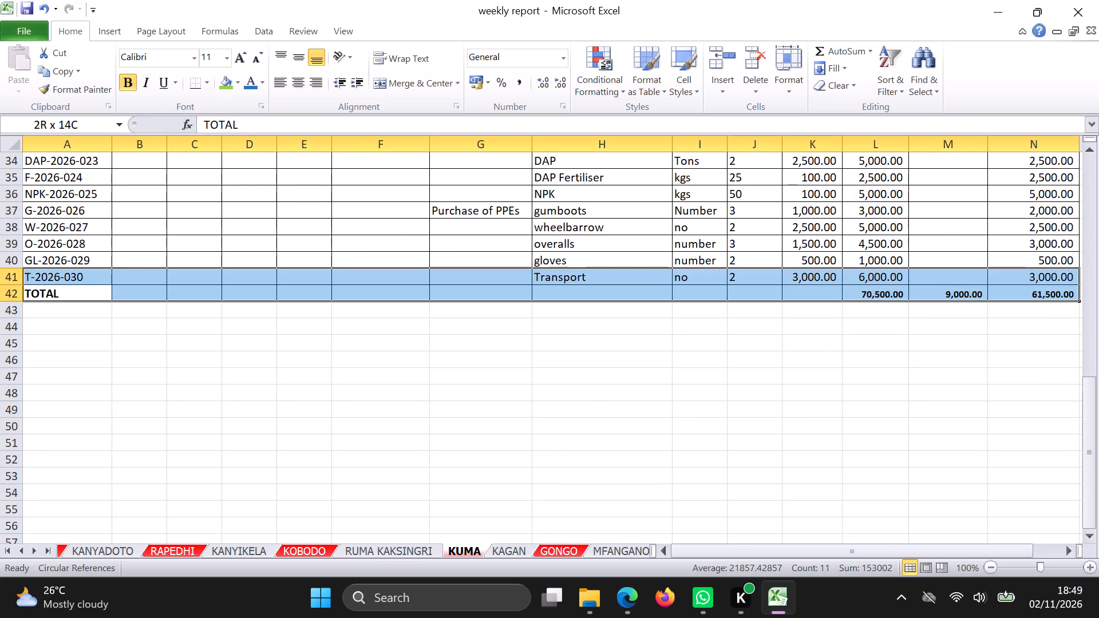
left_click_drag(1029, 284, 1037, 292)
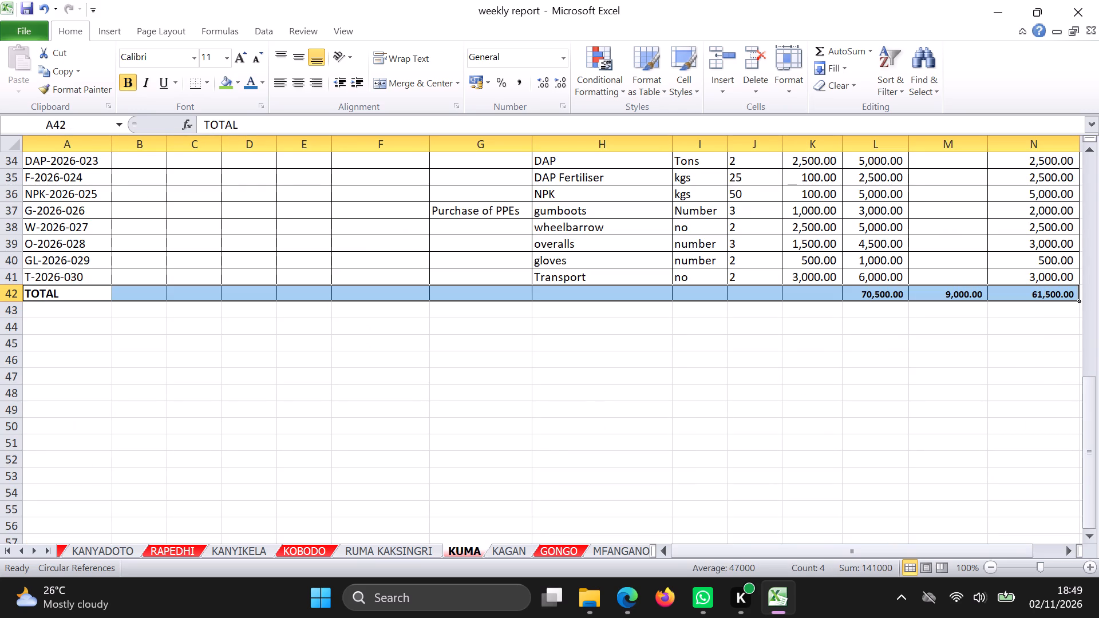
left_click(223, 81)
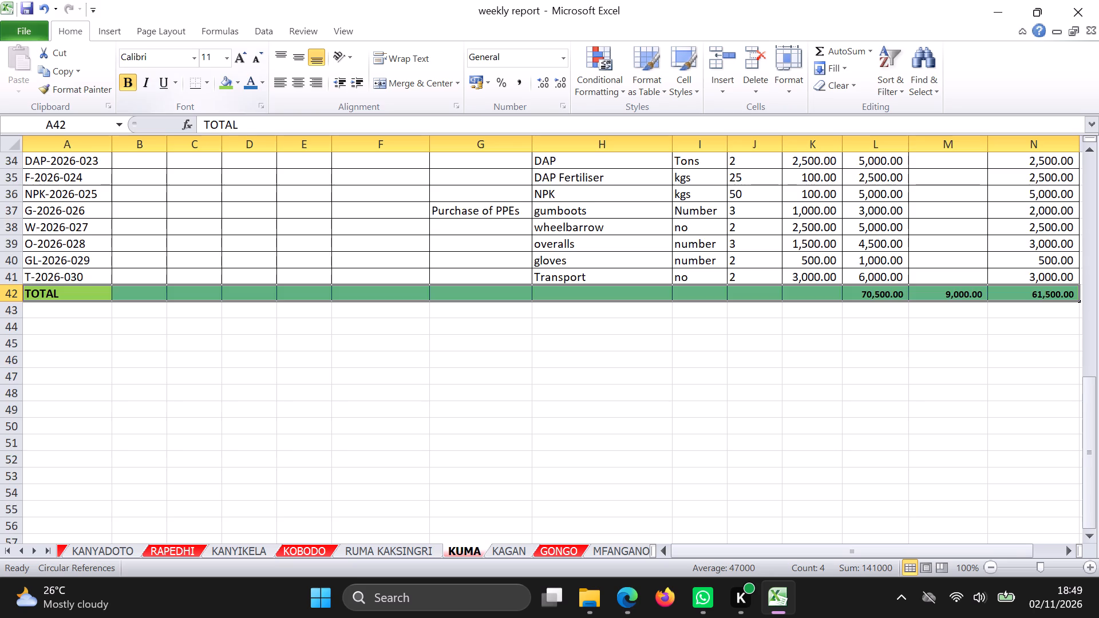
scroll(298, 388, "down", 4)
On the KAGAN sheet, fill the first table's TOTAL row 22 with green from column A to N.
left_click(498, 545)
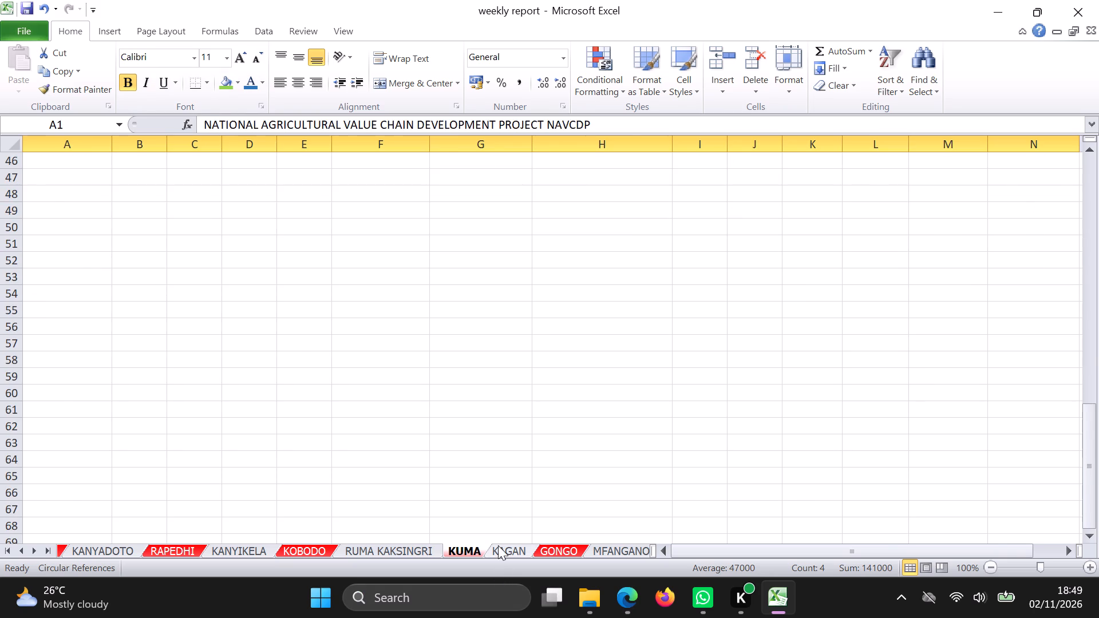
scroll(250, 398, "down", 1)
scroll(249, 398, "up", 2)
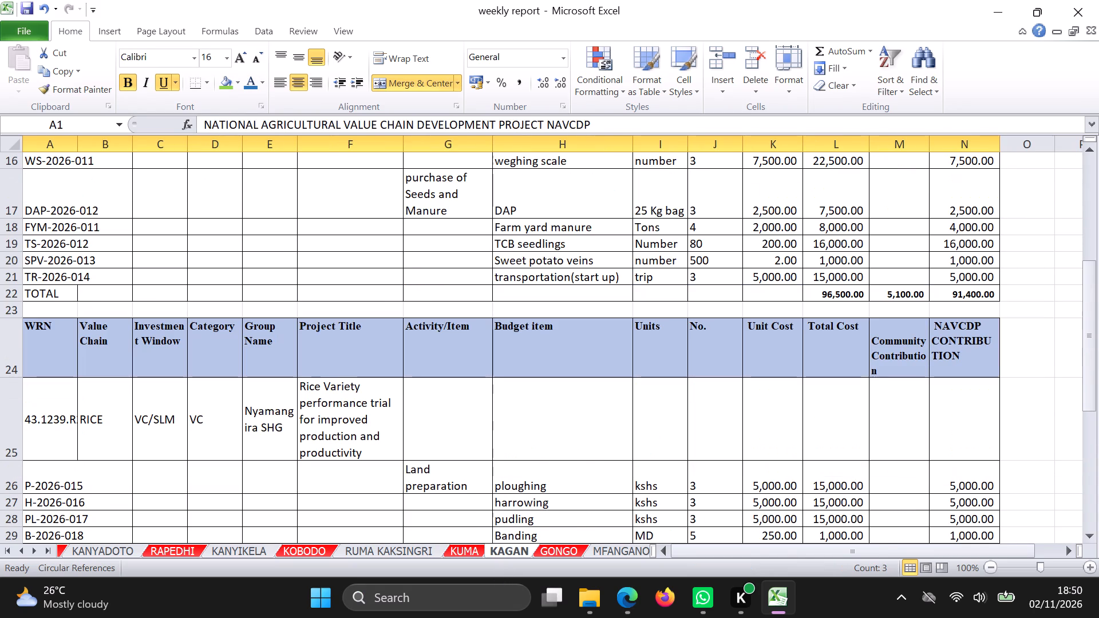
left_click_drag(50, 289, 946, 293)
left_click(223, 78)
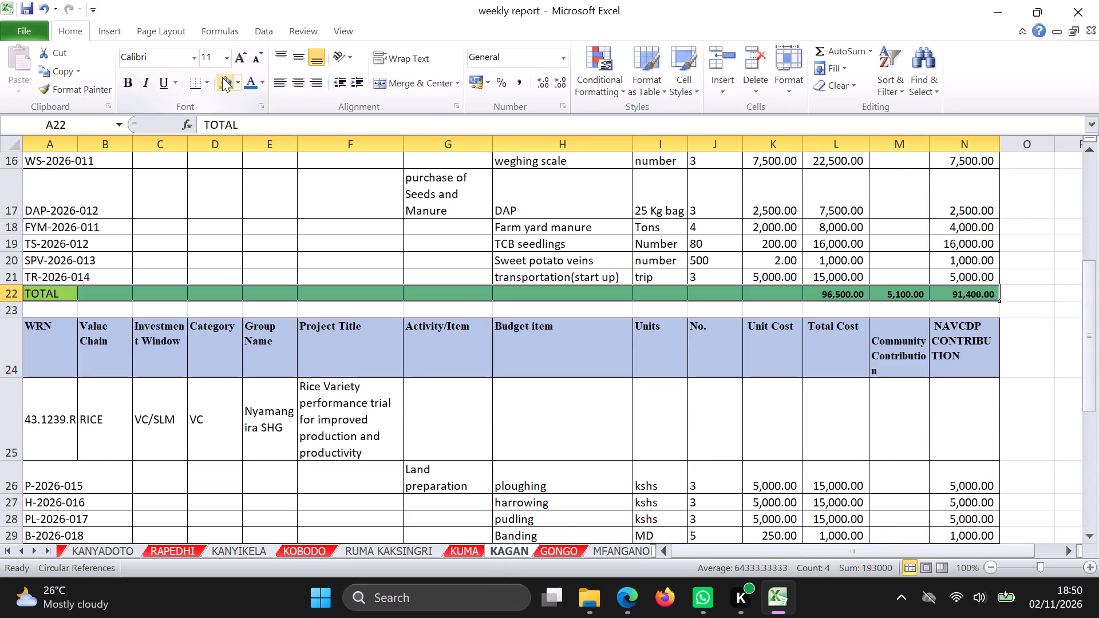
Fill the second KAGAN table's TOTAL row 54 with green from column A to N, and check both total rows.
scroll(173, 310, "down", 3)
scroll(147, 389, "down", 3)
scroll(92, 424, "down", 2)
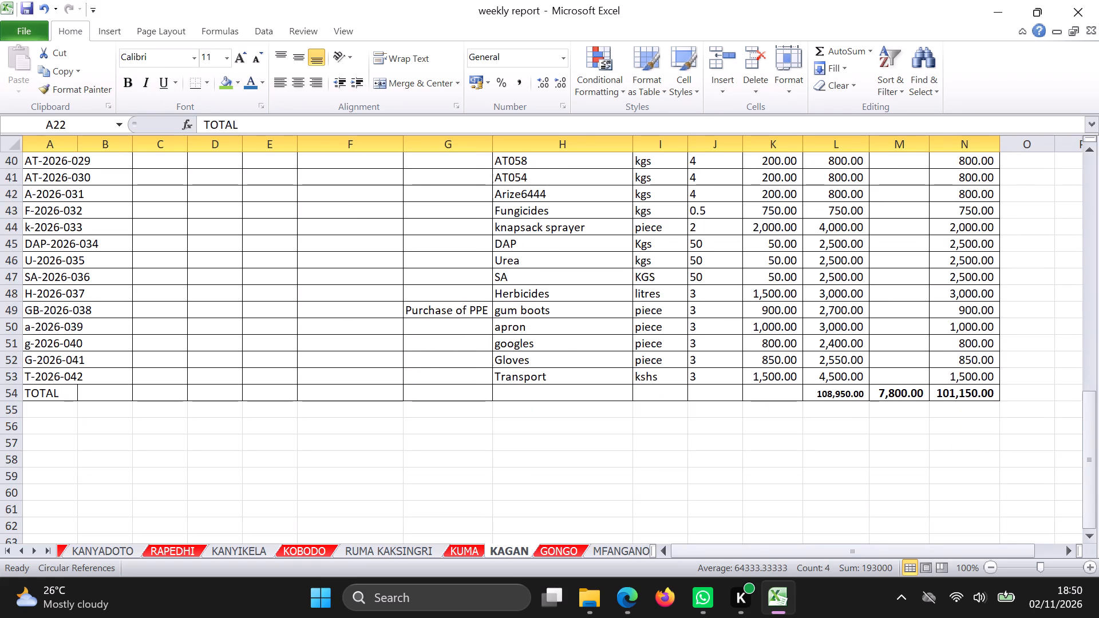
left_click_drag(48, 396, 946, 426)
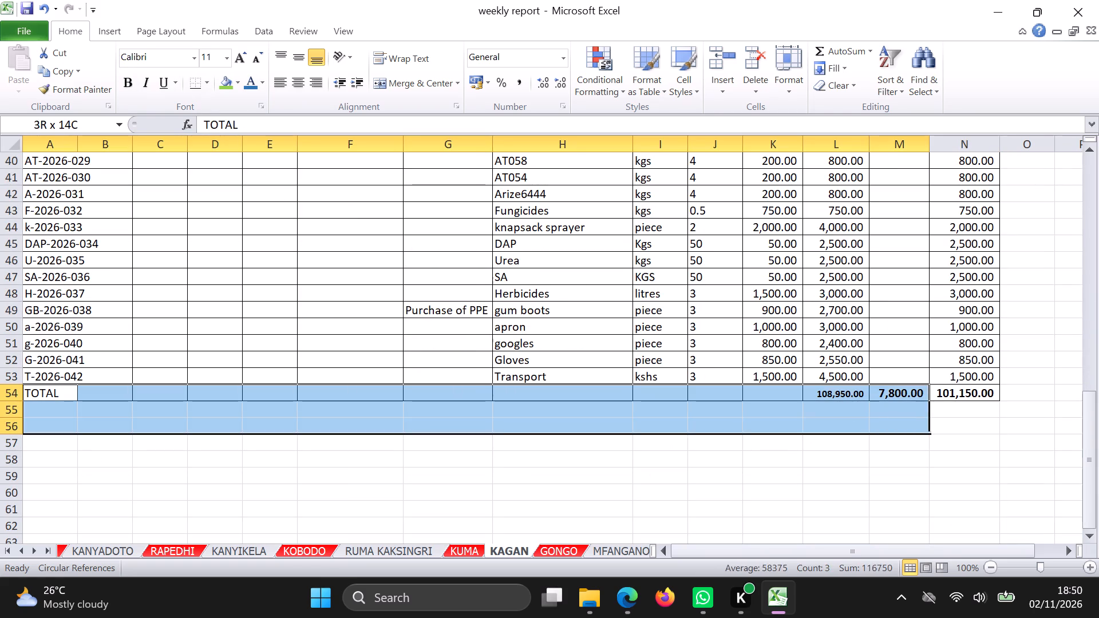
left_click_drag(946, 426, 991, 395)
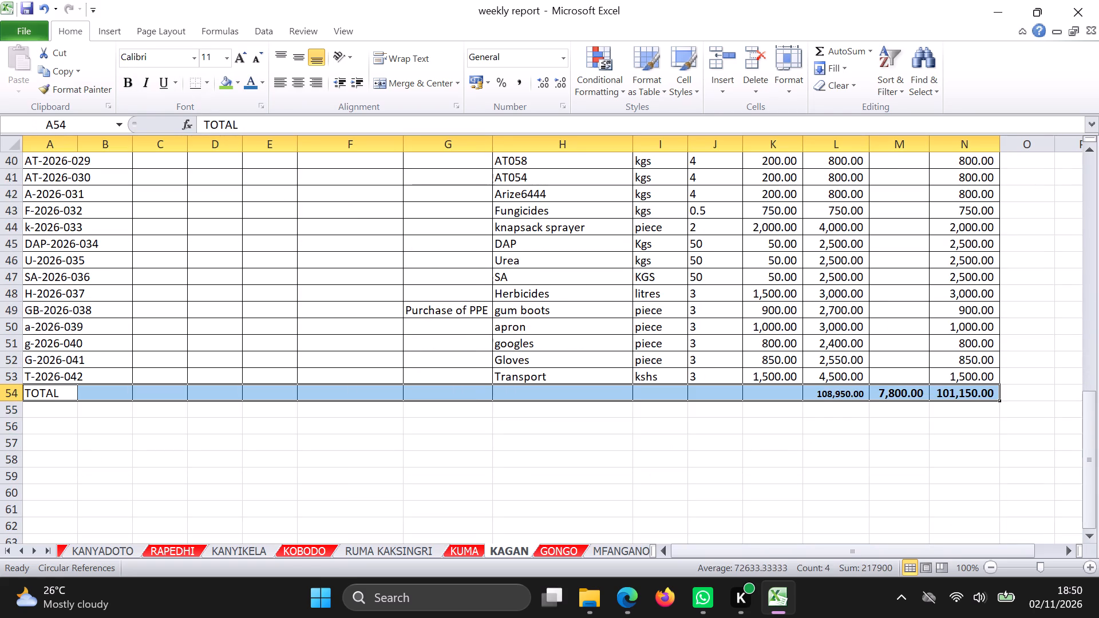
left_click(225, 78)
scroll(310, 310, "down", 2)
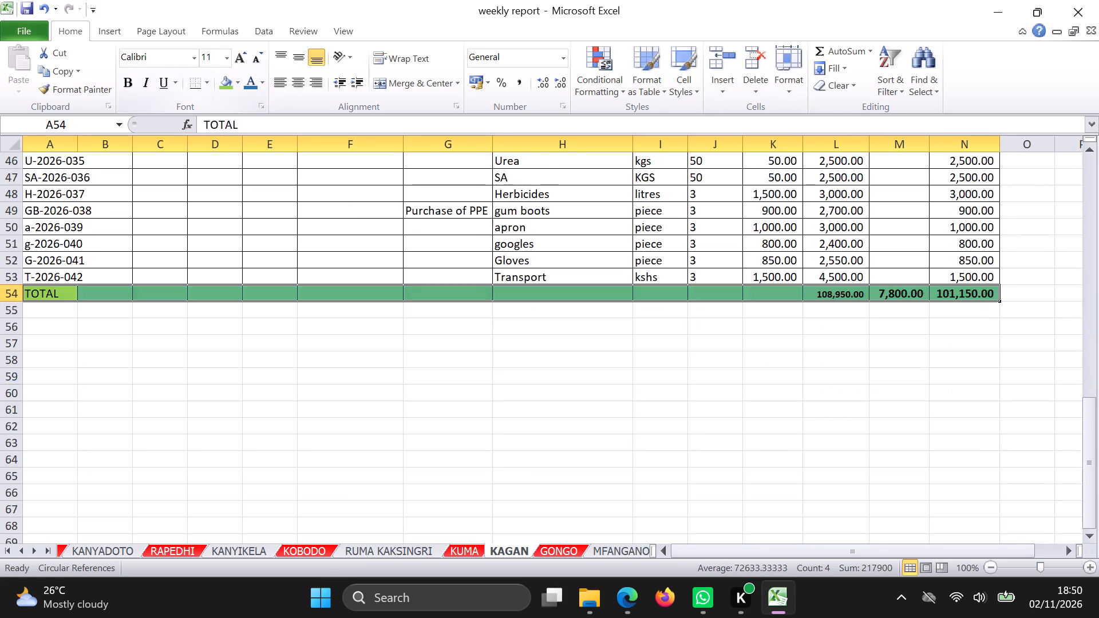
scroll(321, 342, "down", 1)
scroll(322, 343, "up", 9)
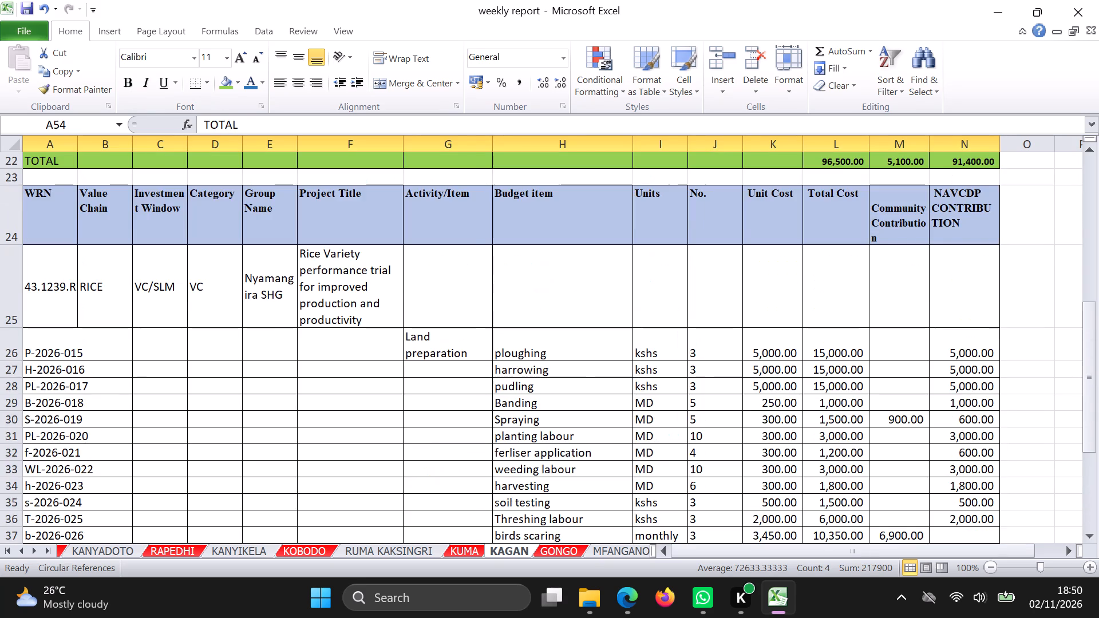
scroll(326, 332, "up", 3)
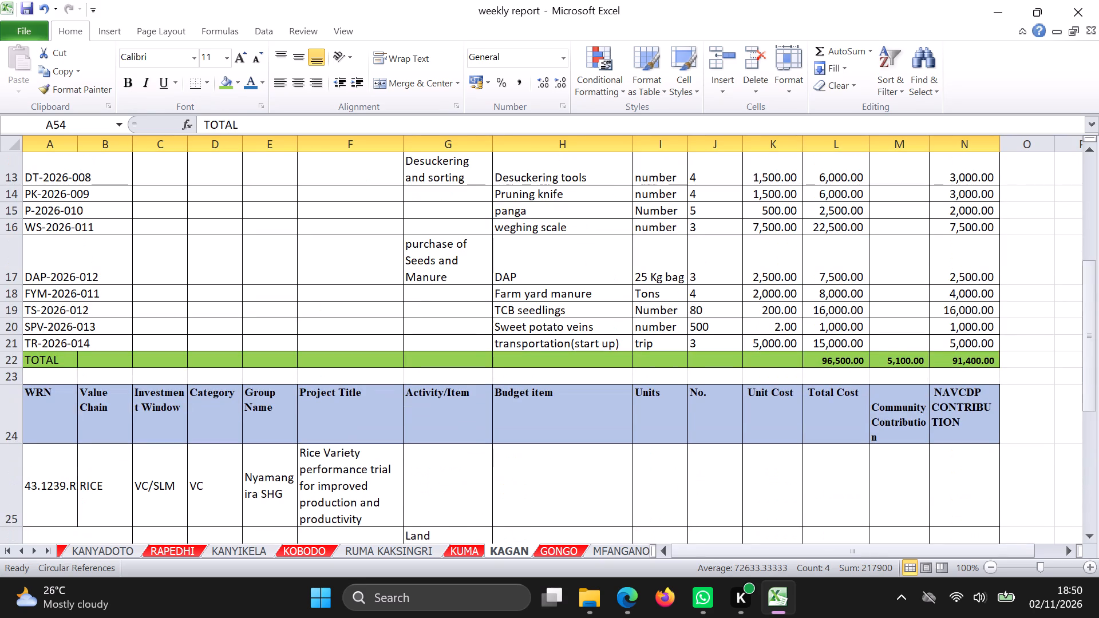
On the GONGO sheet, fill the first table's TOTAL row 22 with green from column A to N.
left_click(559, 545)
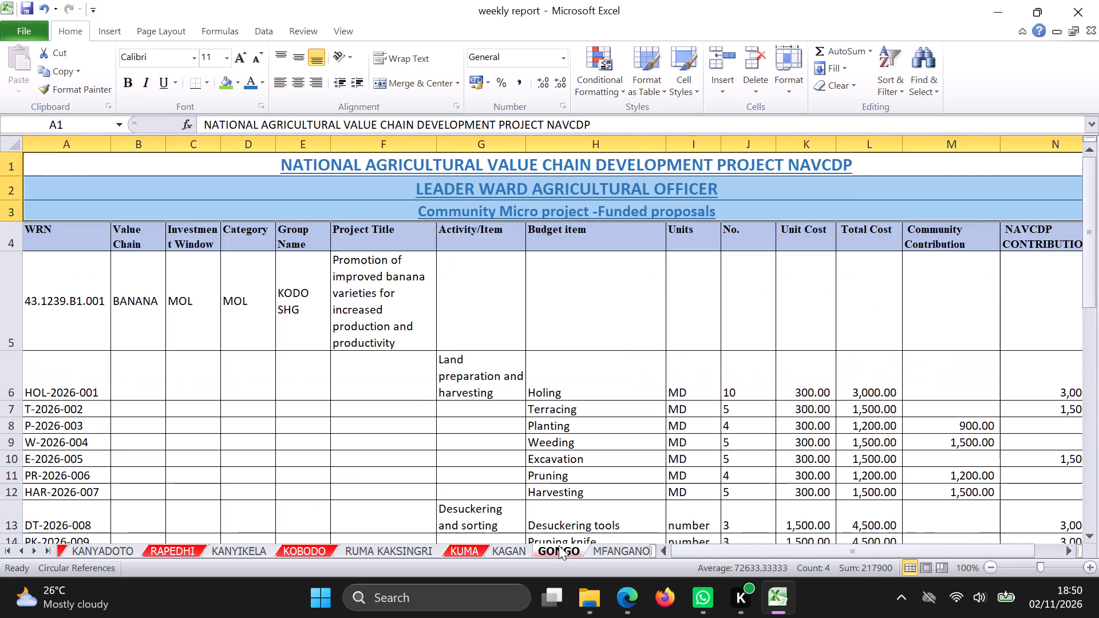
scroll(523, 474, "down", 4)
left_click_drag(69, 362, 359, 366)
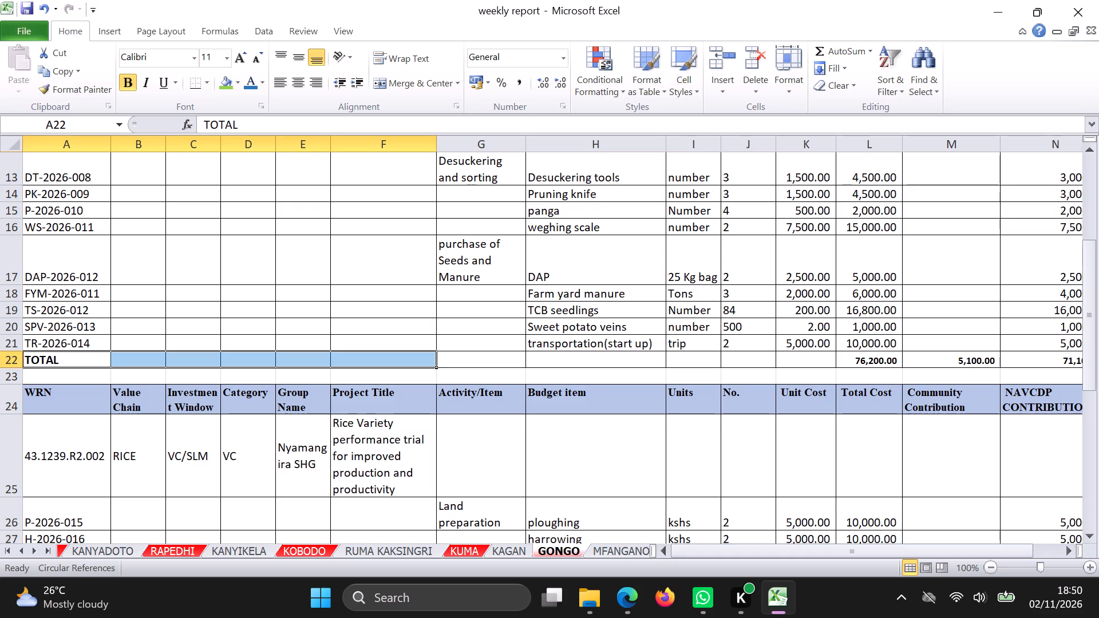
left_click(86, 359)
left_click_drag(86, 359, 170, 362)
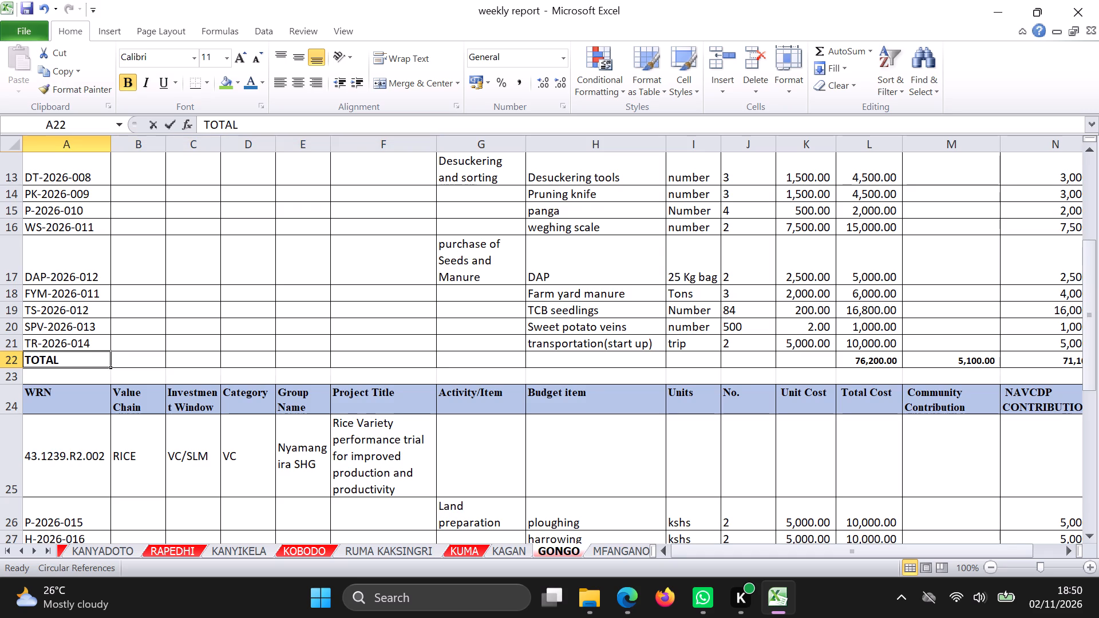
left_click_drag(170, 362, 238, 362)
left_click(149, 343)
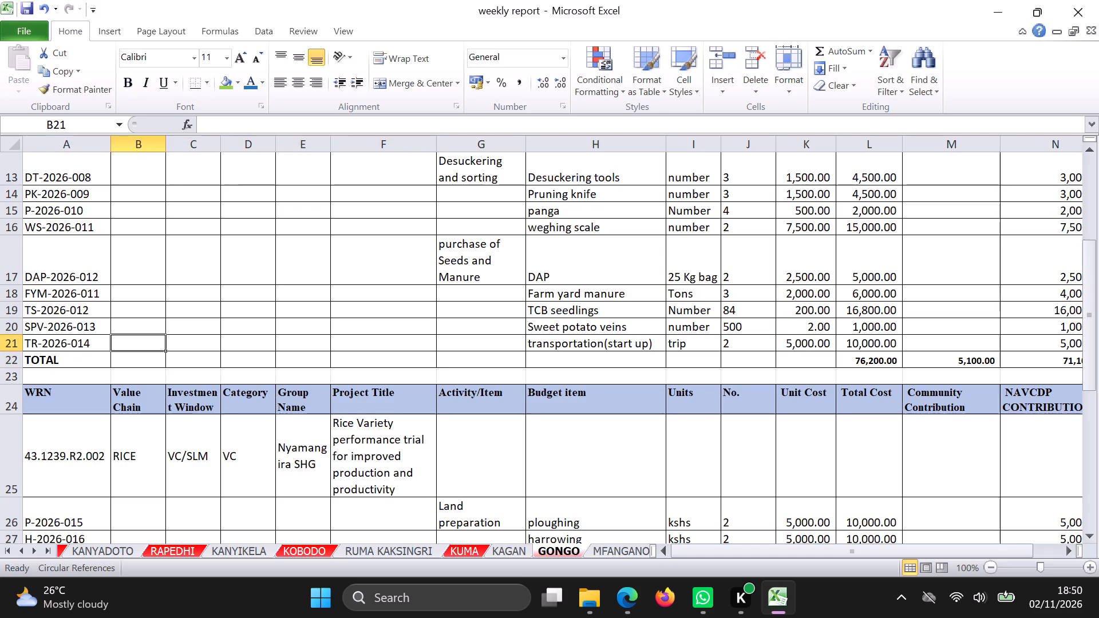
left_click_drag(62, 358, 995, 352)
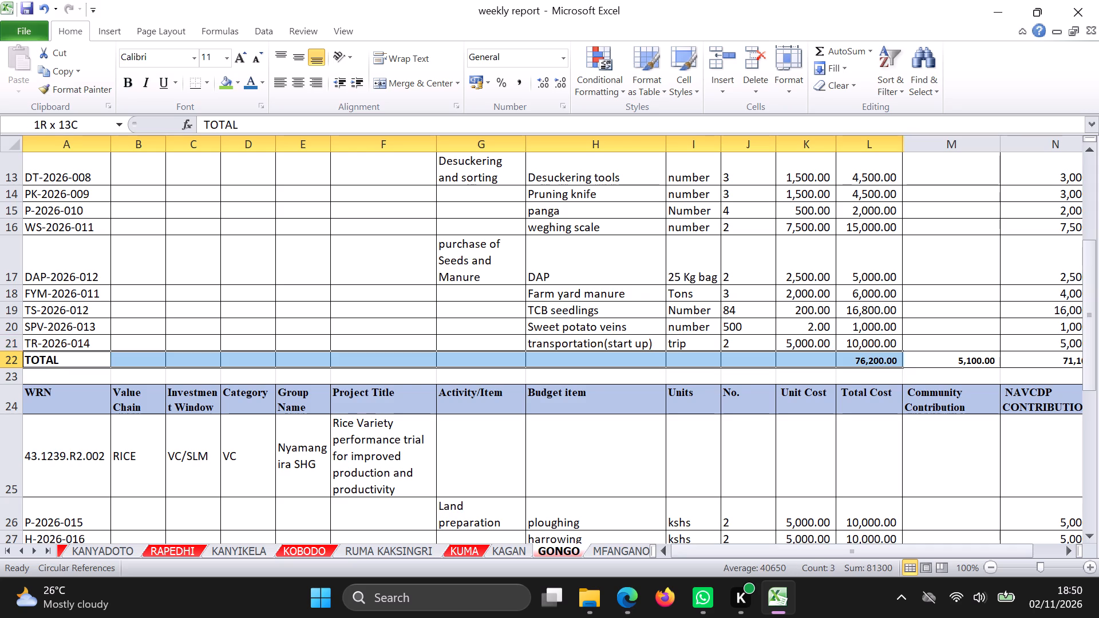
left_click_drag(995, 352, 1078, 358)
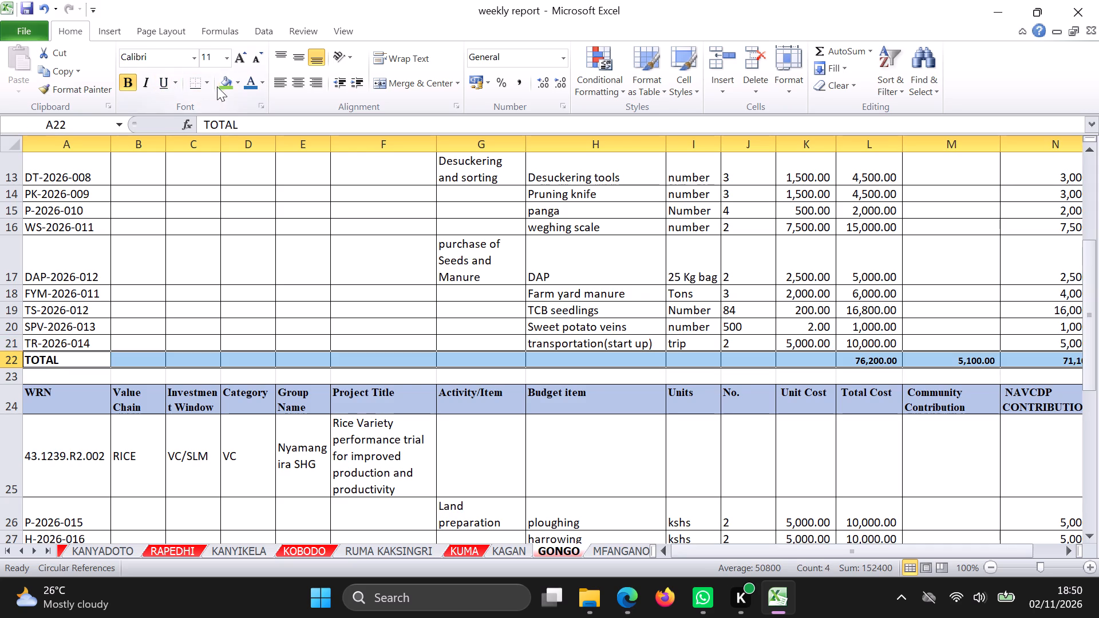
left_click(221, 84)
Fill the second GONGO table's TOTAL row 54 with green from column A to N.
scroll(248, 279, "down", 4)
scroll(215, 396, "down", 3)
scroll(165, 400, "down", 3)
left_click_drag(44, 346, 660, 373)
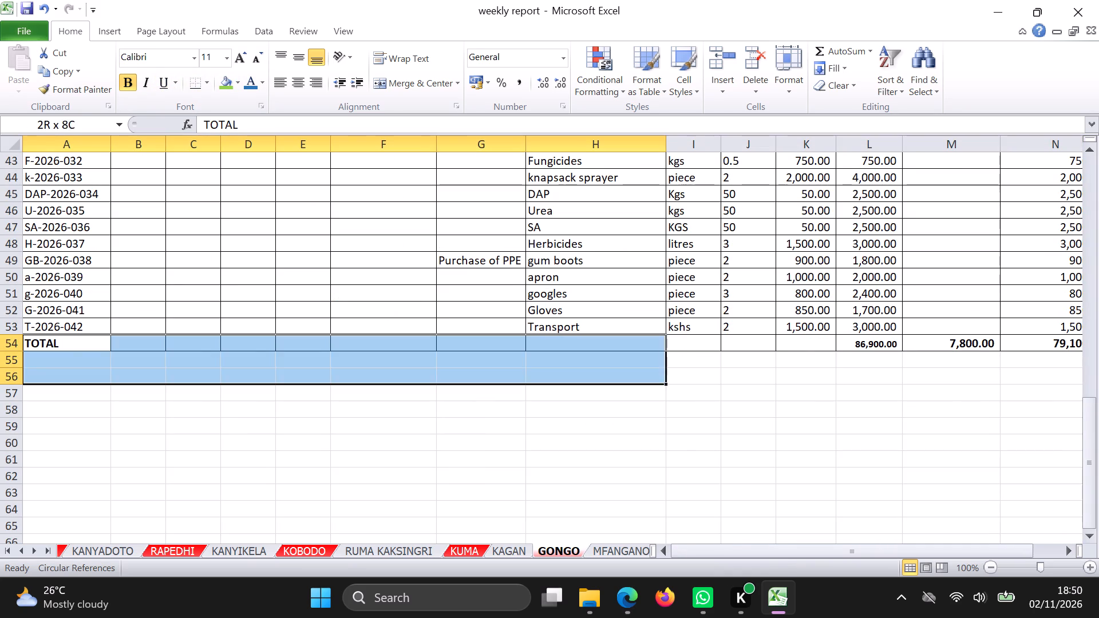
left_click_drag(660, 373, 1015, 337)
scroll(454, 298, "up", 3)
left_click(229, 84)
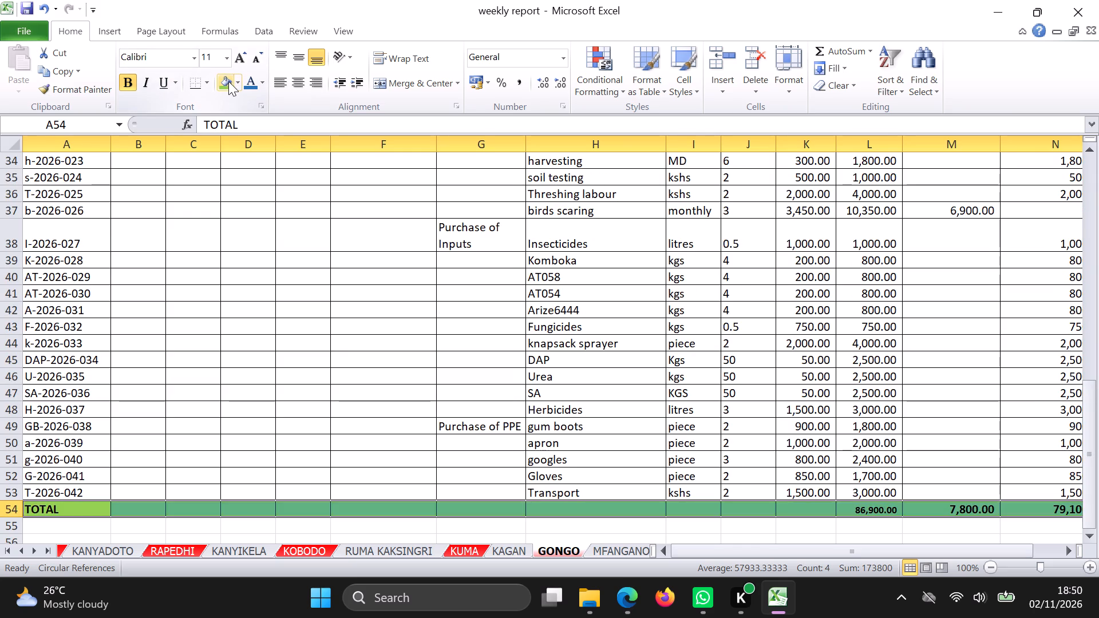
On the MFANGANO sheet, fill the first table's TOTAL row 22 with green from column A to N.
scroll(243, 314, "down", 5)
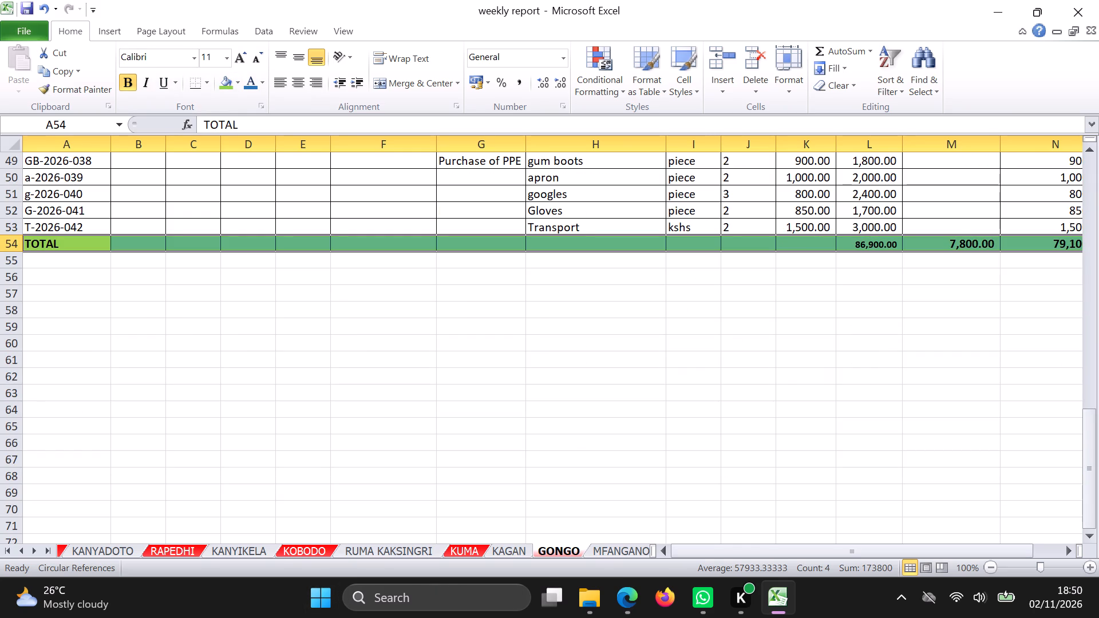
left_click(610, 552)
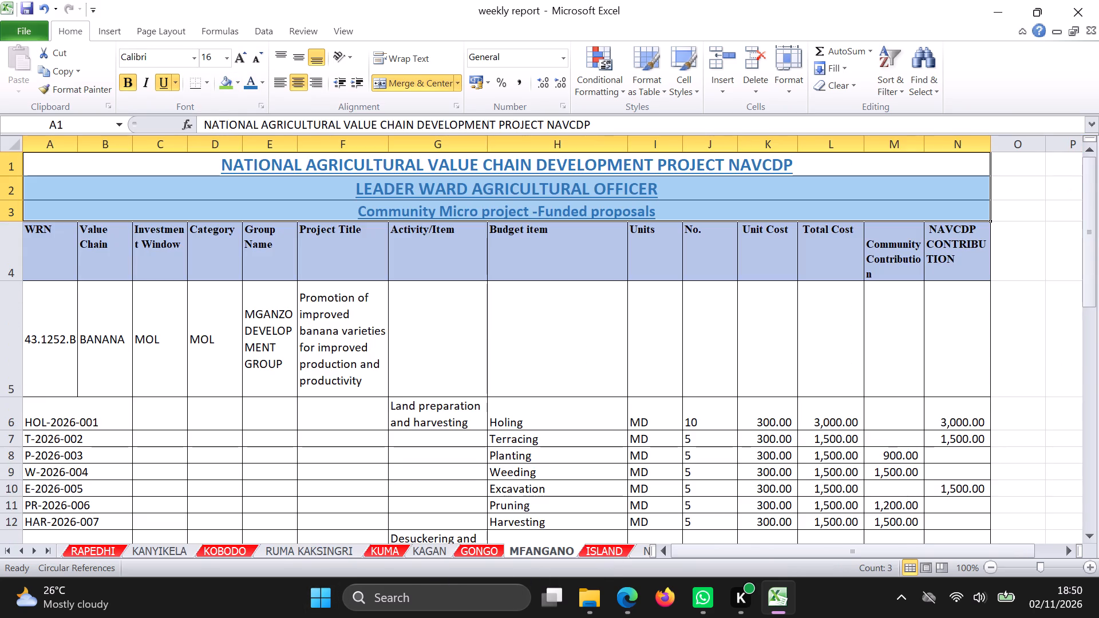
scroll(543, 513, "down", 3)
left_click_drag(44, 407, 190, 408)
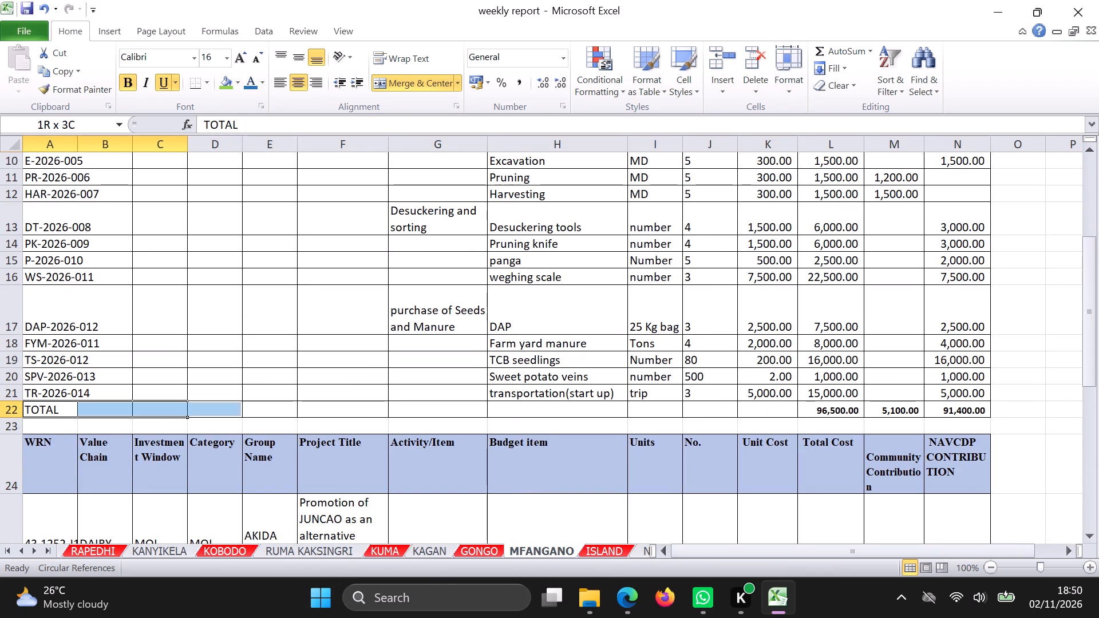
left_click_drag(190, 408, 934, 411)
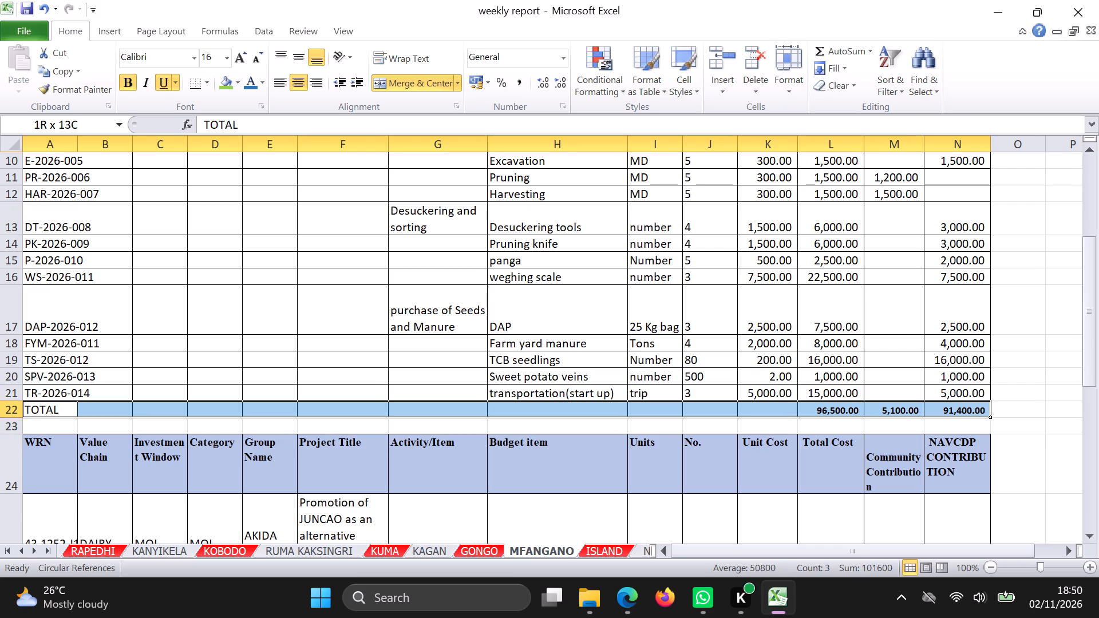
left_click_drag(934, 411, 940, 411)
left_click(227, 80)
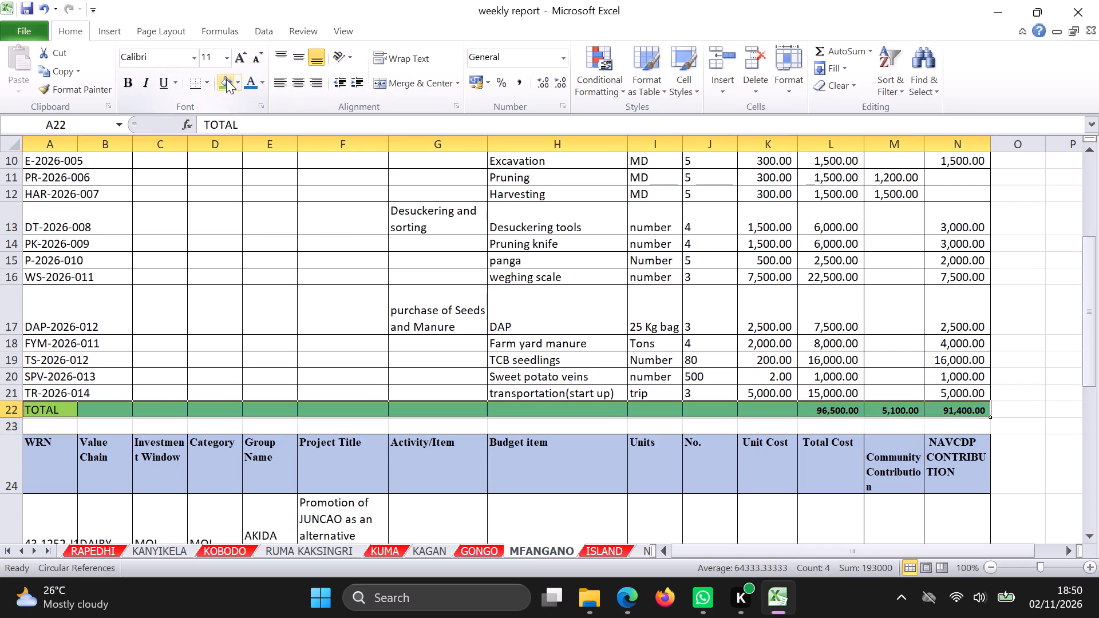
Fill the second MFANGANO table's TOTAL row 42 with green from column A to N.
scroll(201, 229, "down", 8)
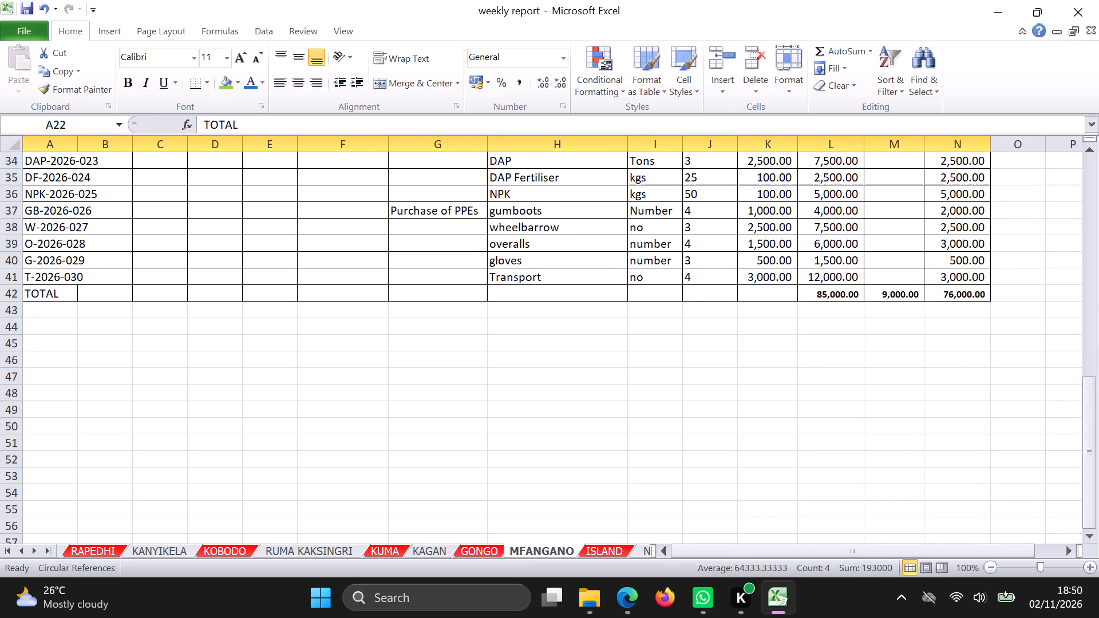
left_click_drag(45, 288, 845, 326)
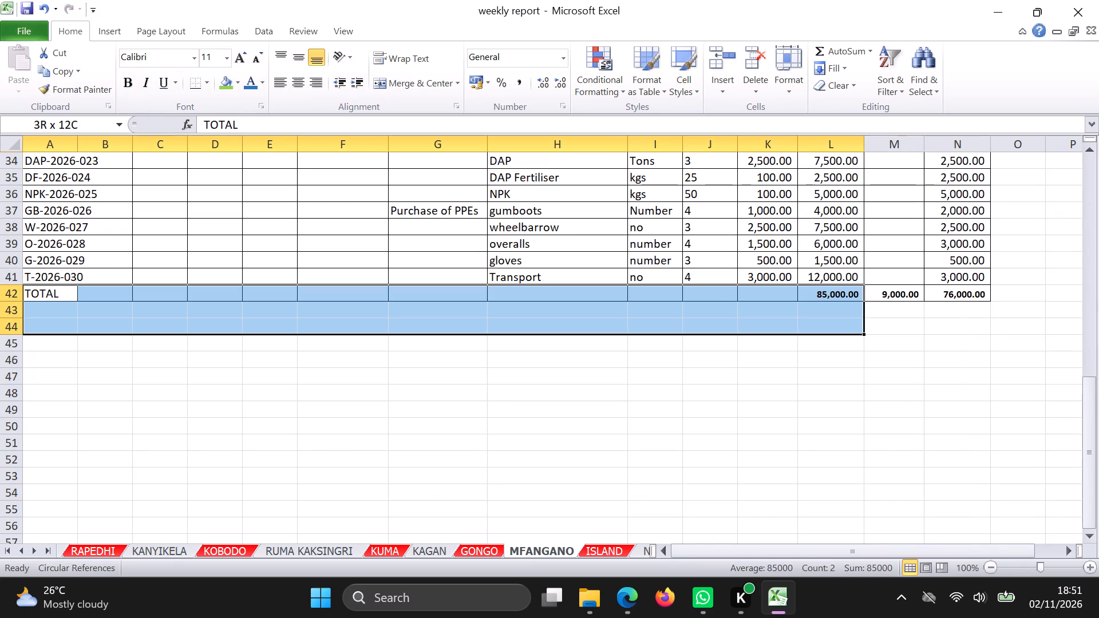
left_click_drag(845, 326, 952, 296)
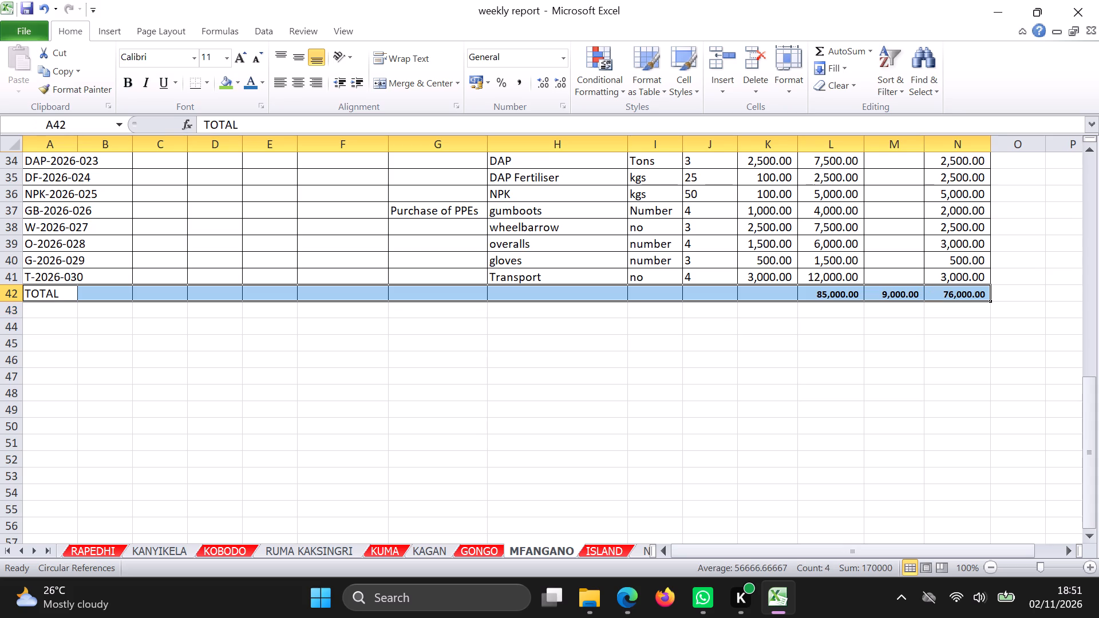
left_click(225, 80)
On the ISLAND sheet, fill the first table's TOTAL row 22 with green from column A to N.
scroll(255, 124, "down", 4)
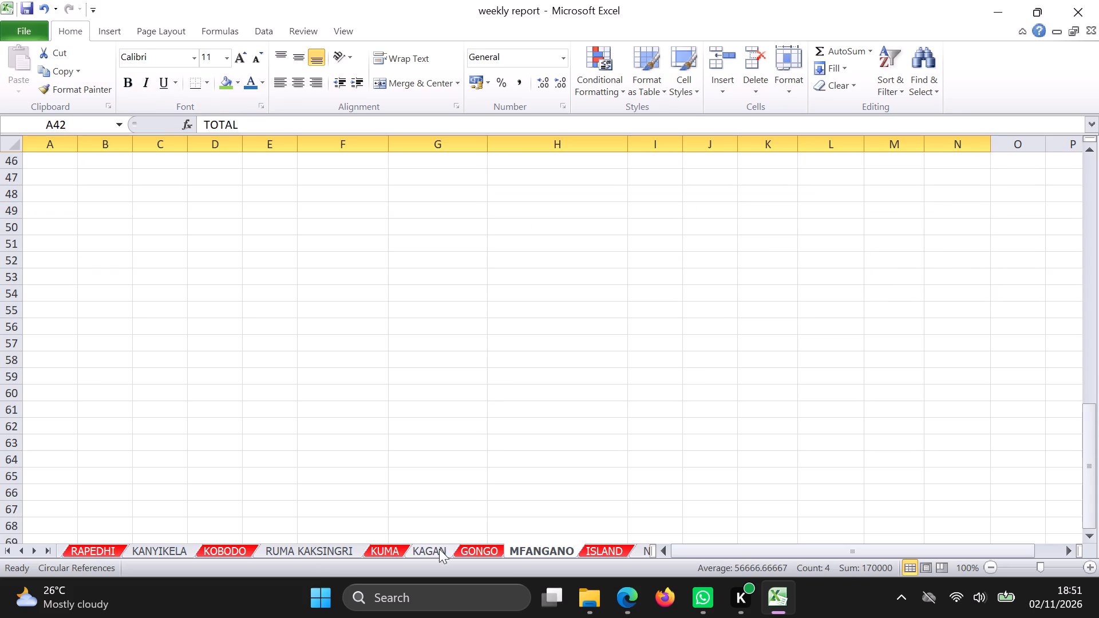
left_click(598, 549)
scroll(421, 471, "down", 1)
scroll(416, 472, "up", 2)
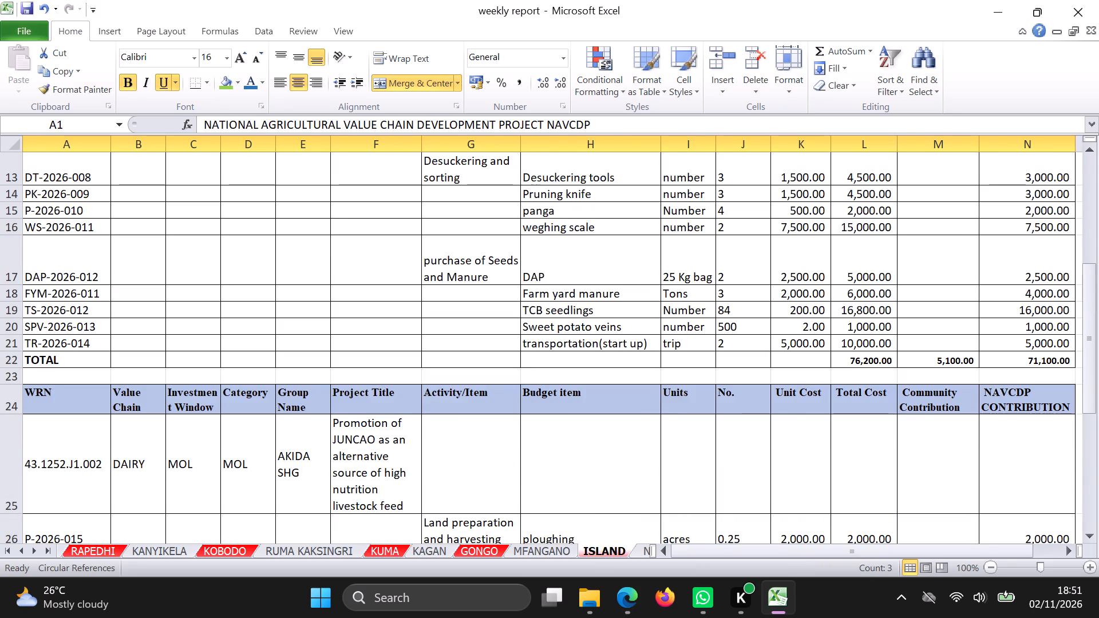
left_click_drag(40, 357, 1024, 361)
left_click(225, 84)
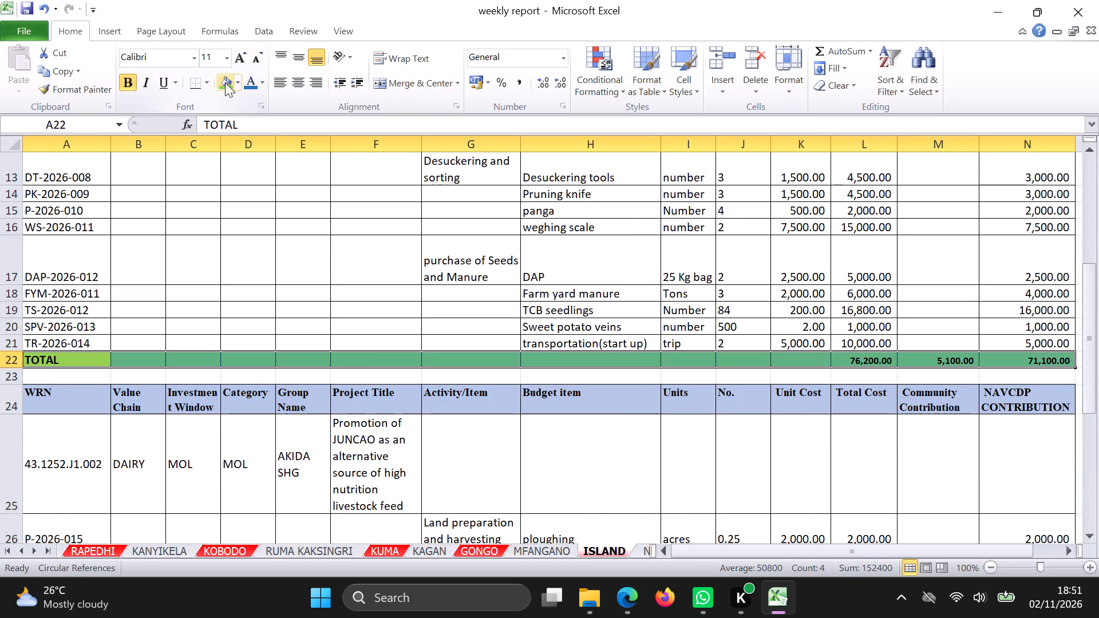
Fill the second ISLAND table's TOTAL row 42 with green from column A to N, and save the workbook.
scroll(214, 207, "down", 4)
scroll(175, 390, "down", 3)
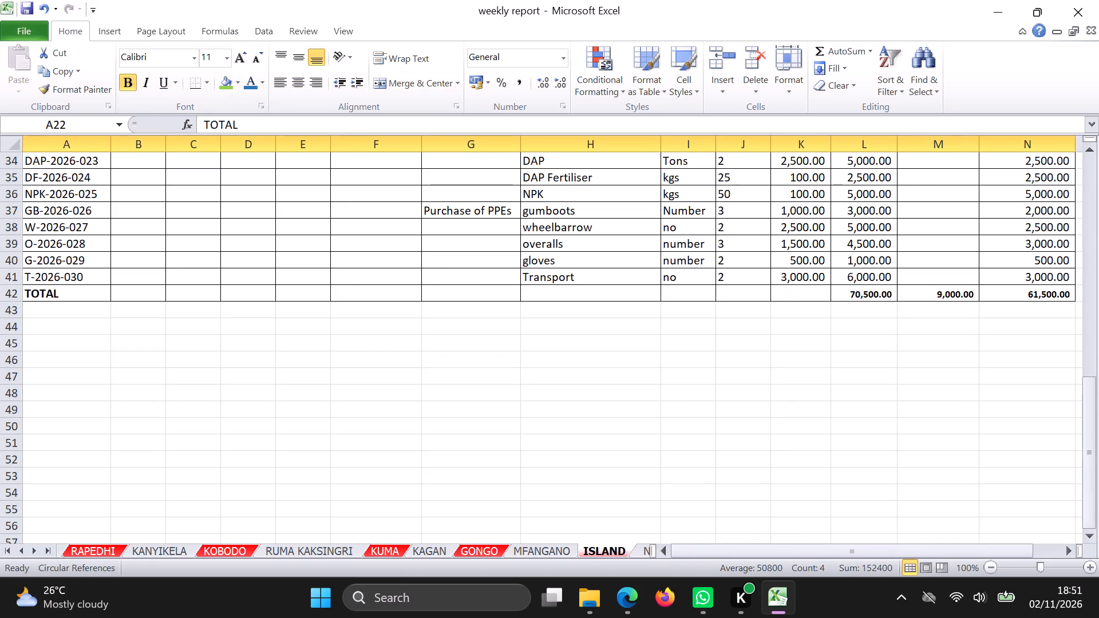
left_click_drag(74, 292, 1039, 304)
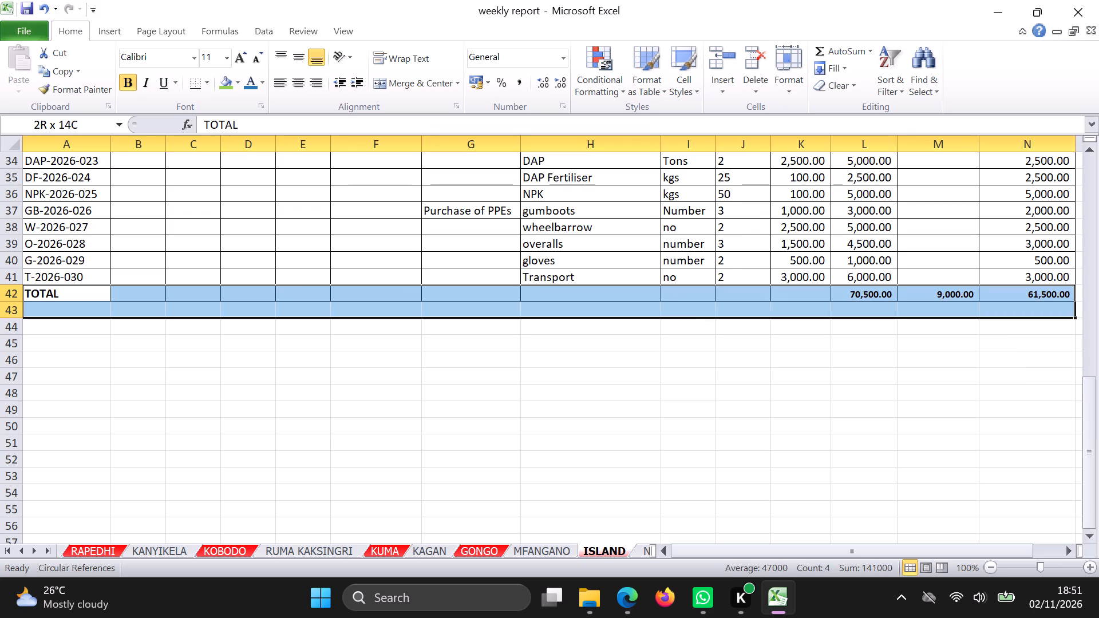
left_click_drag(1039, 304, 1061, 296)
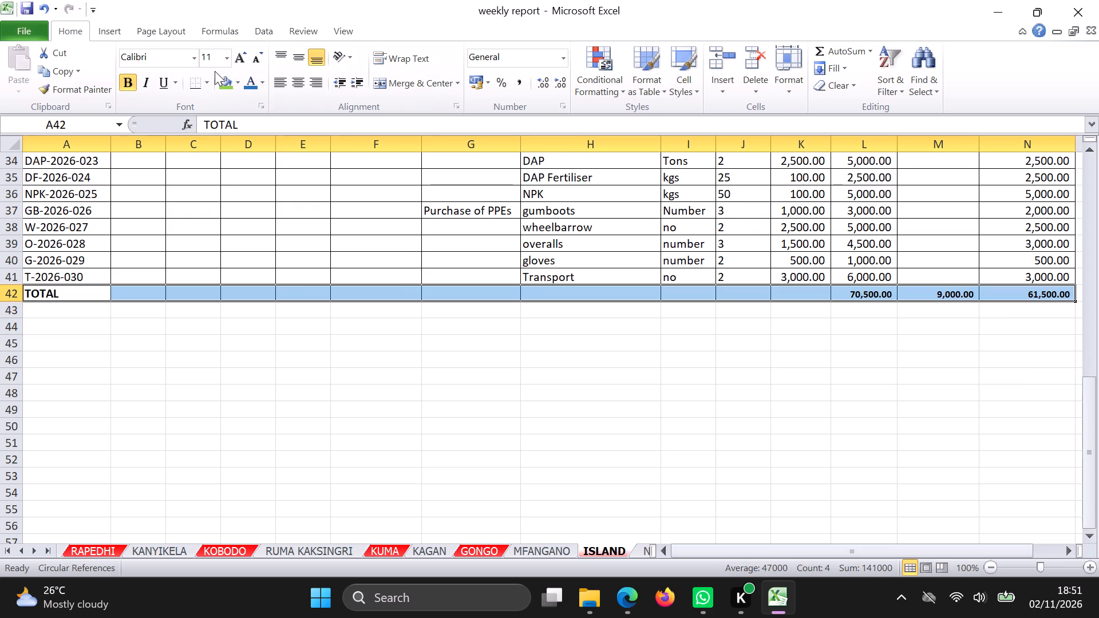
left_click(221, 78)
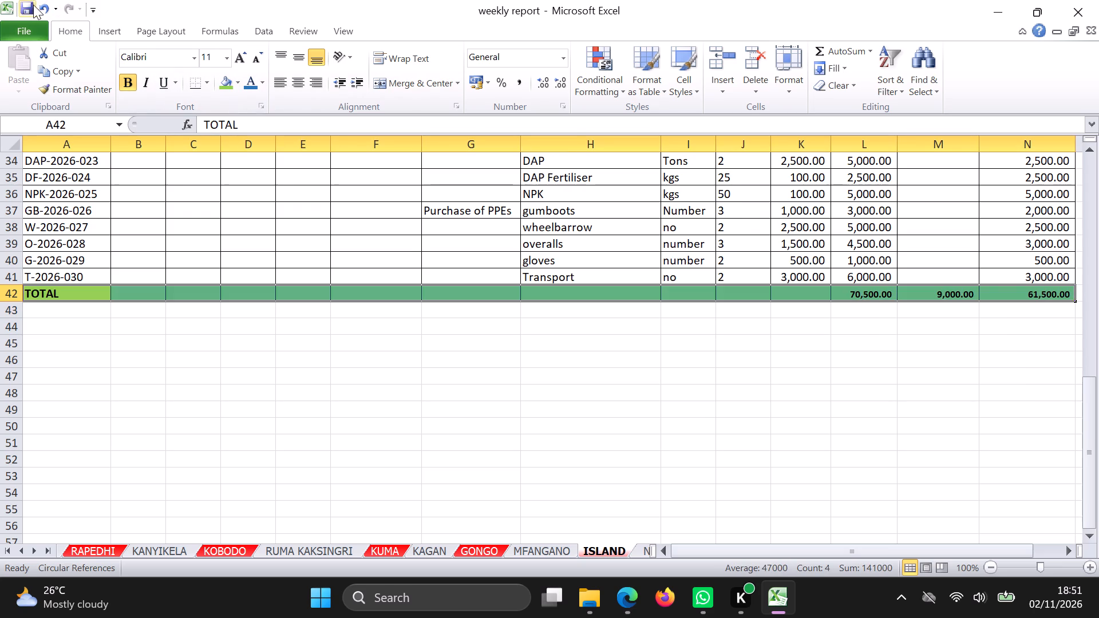
left_click(27, 5)
On the NORTH KARACHUONYO sheet, fill the first table's TOTAL row 22 with green from column A to N.
scroll(254, 422, "down", 2)
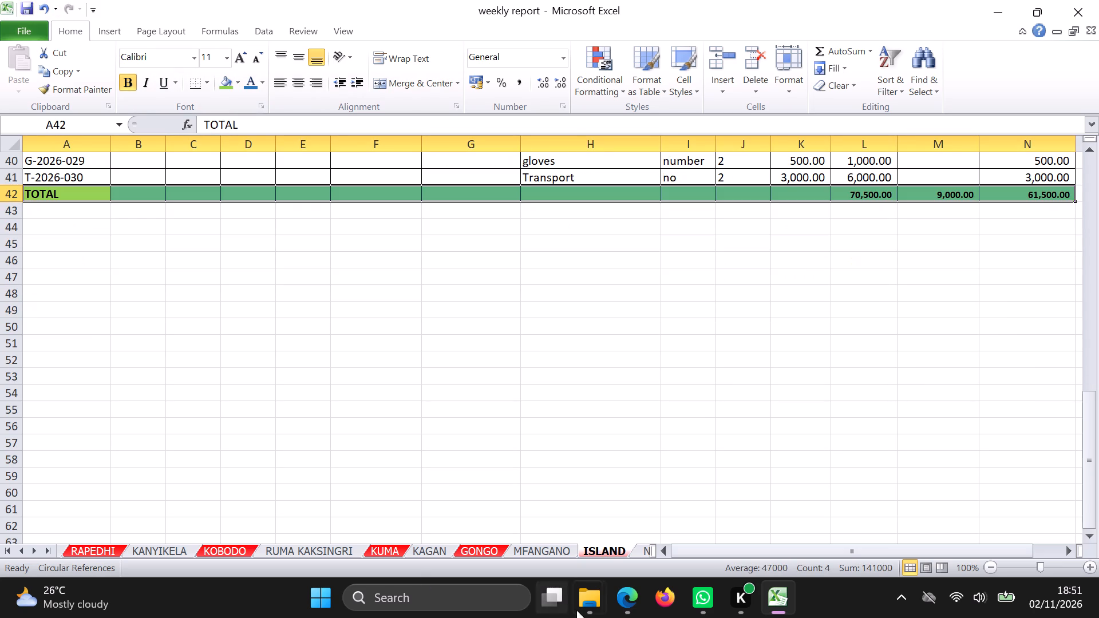
double_click(33, 548)
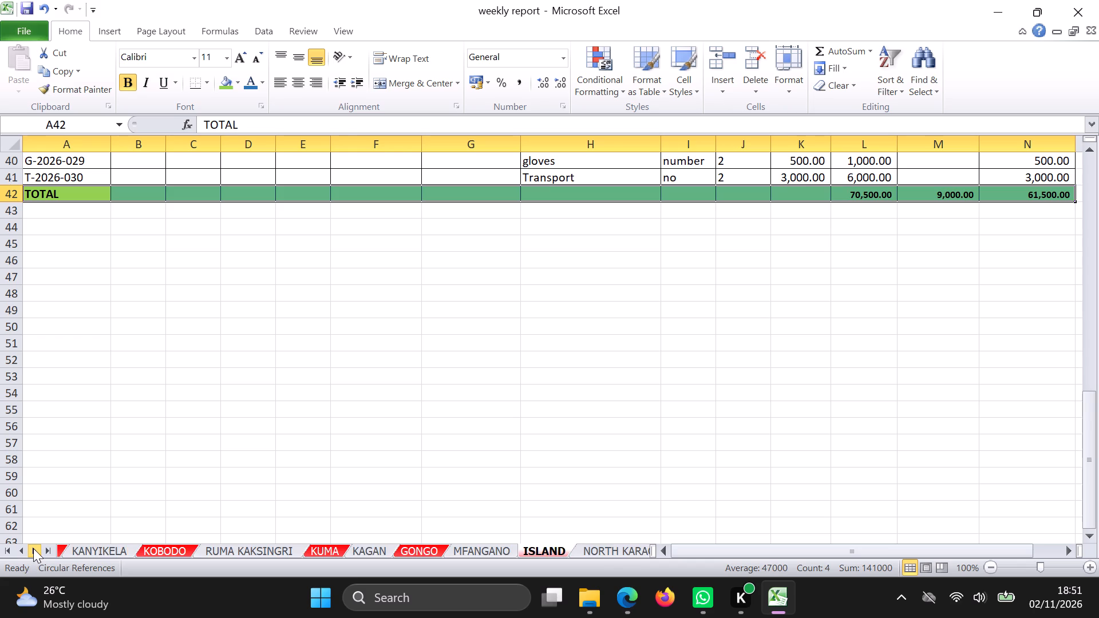
double_click(34, 548)
double_click(34, 548)
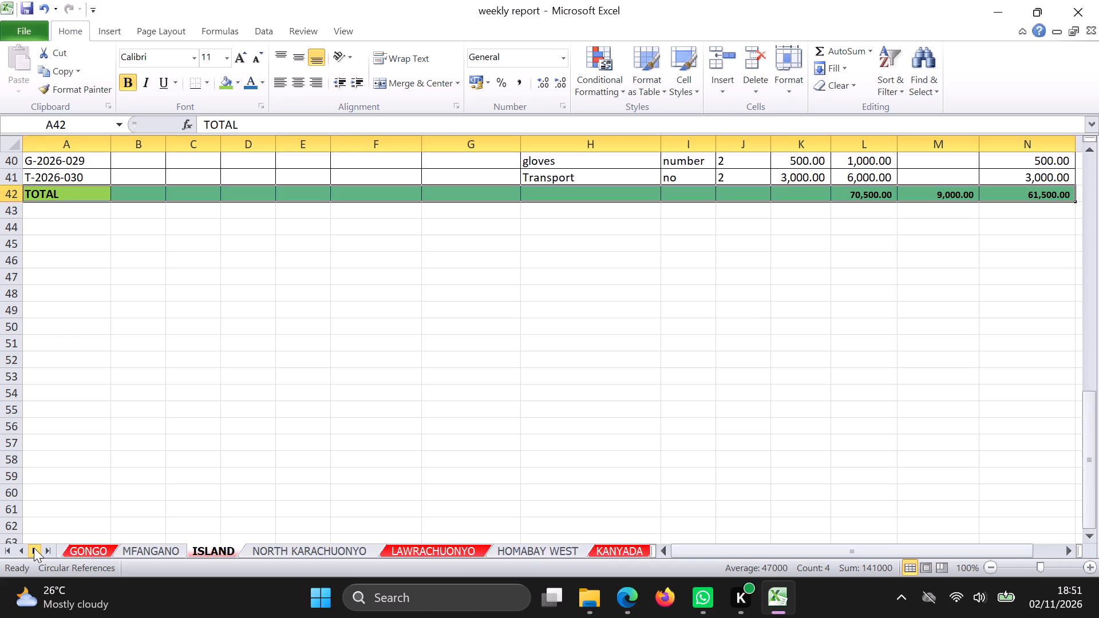
left_click(34, 548)
left_click(34, 548)
left_click(171, 550)
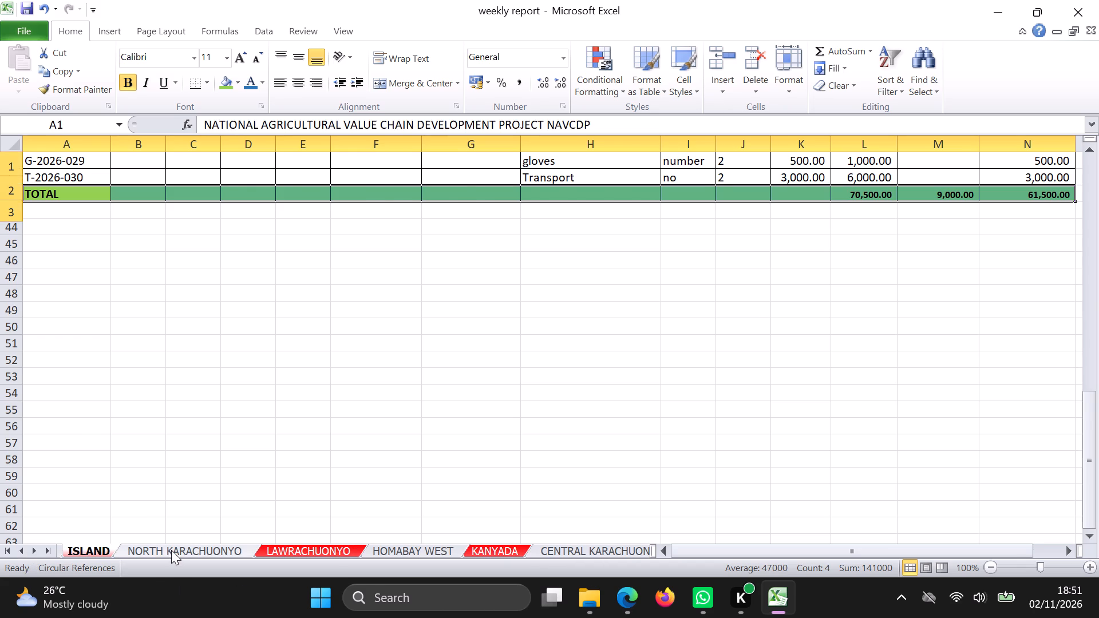
scroll(271, 436, "down", 6)
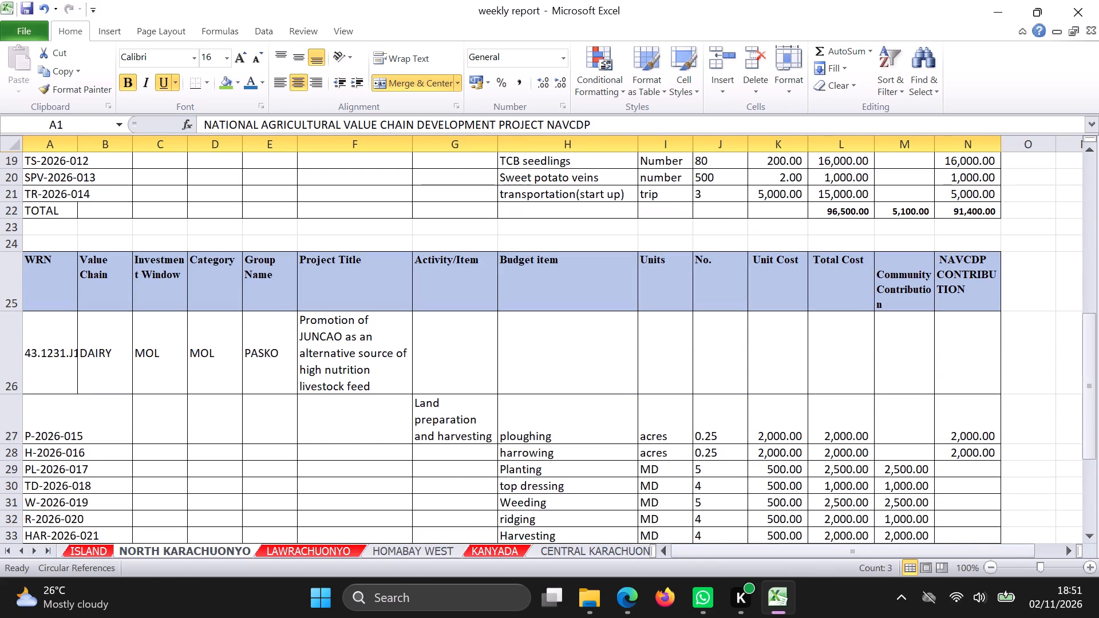
left_click_drag(54, 211, 965, 208)
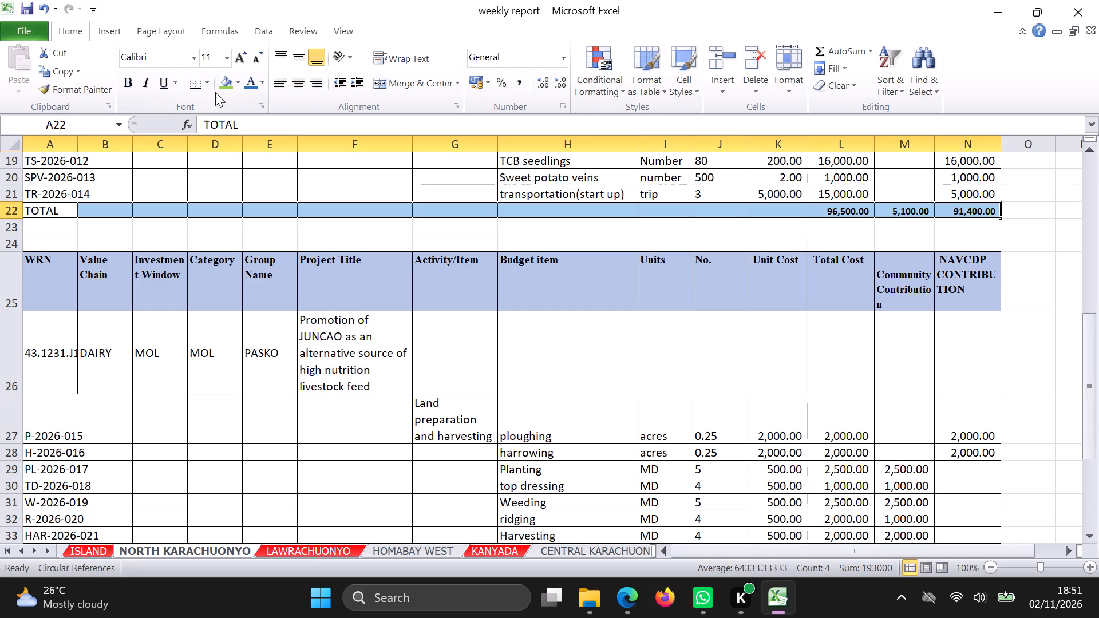
left_click(221, 86)
Fill the second NORTH KARACHUONYO table's TOTAL row 43 with green from column A to N.
scroll(184, 264, "down", 6)
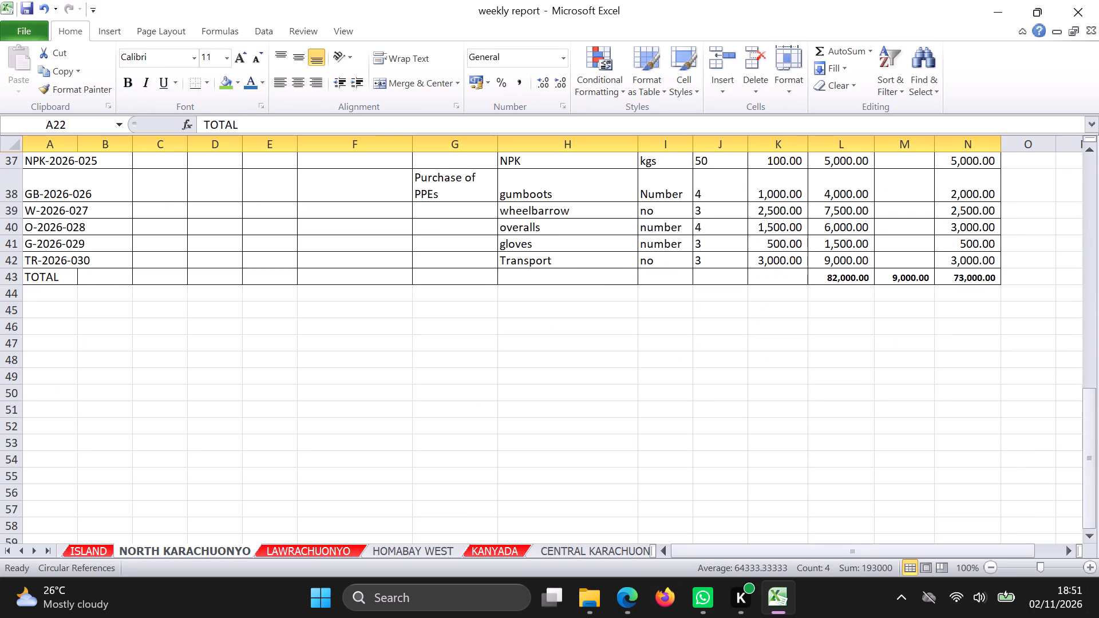
left_click_drag(61, 279, 126, 271)
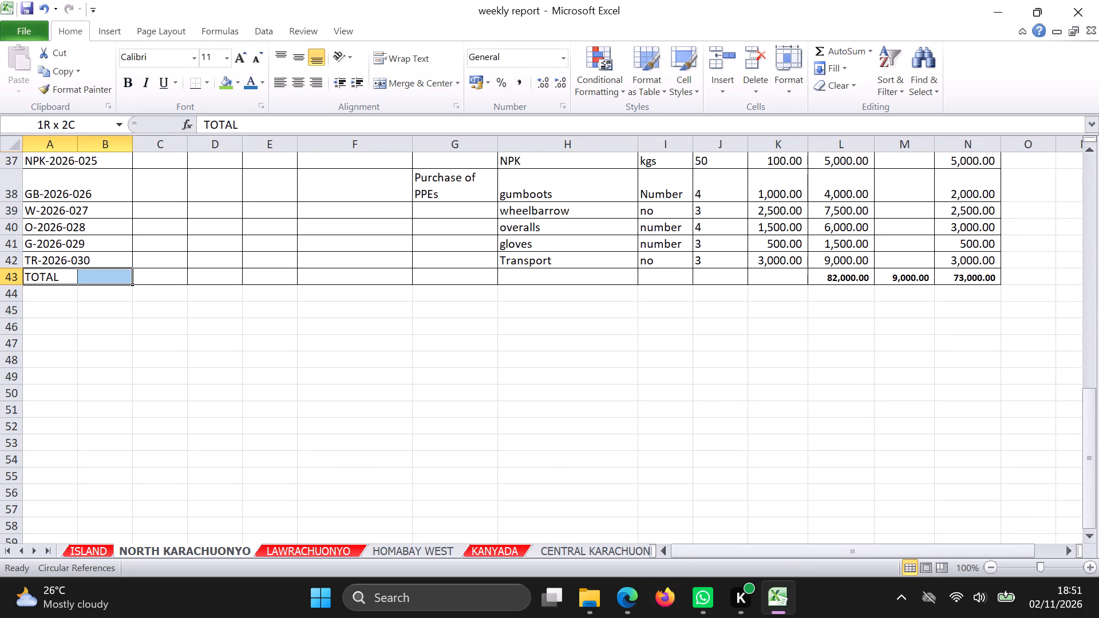
left_click_drag(126, 271, 134, 271)
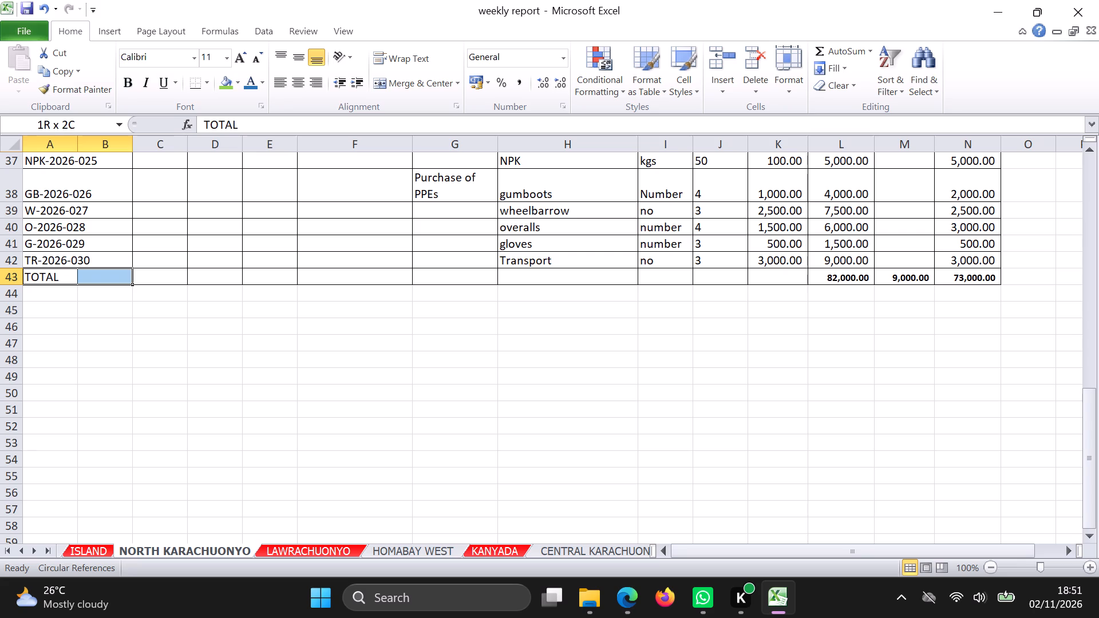
left_click_drag(134, 271, 997, 279)
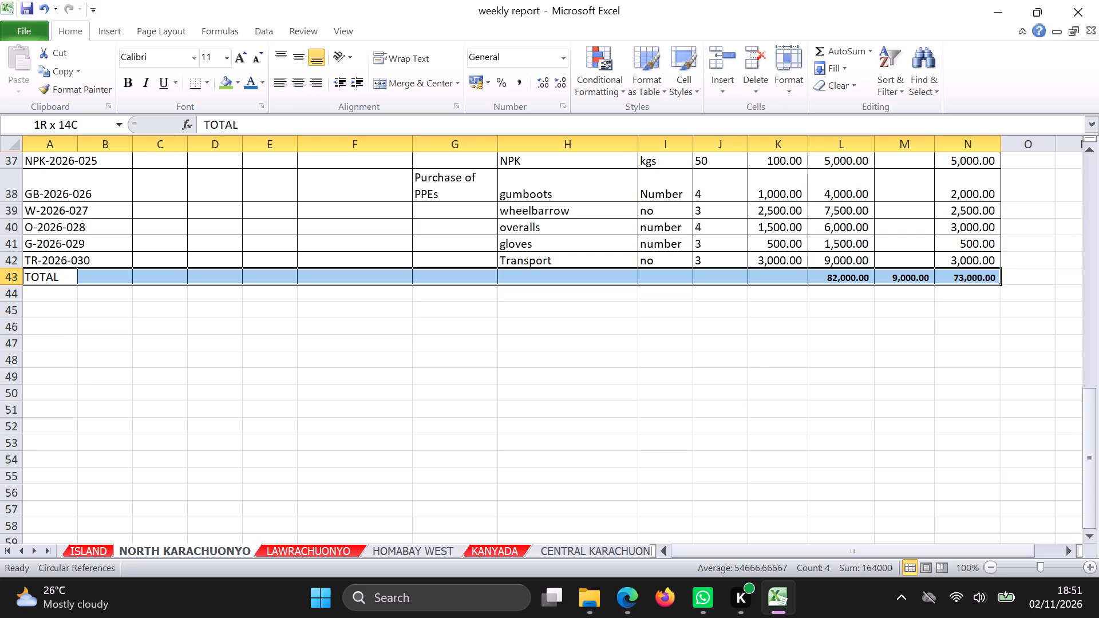
left_click_drag(997, 279, 997, 278)
left_click(224, 78)
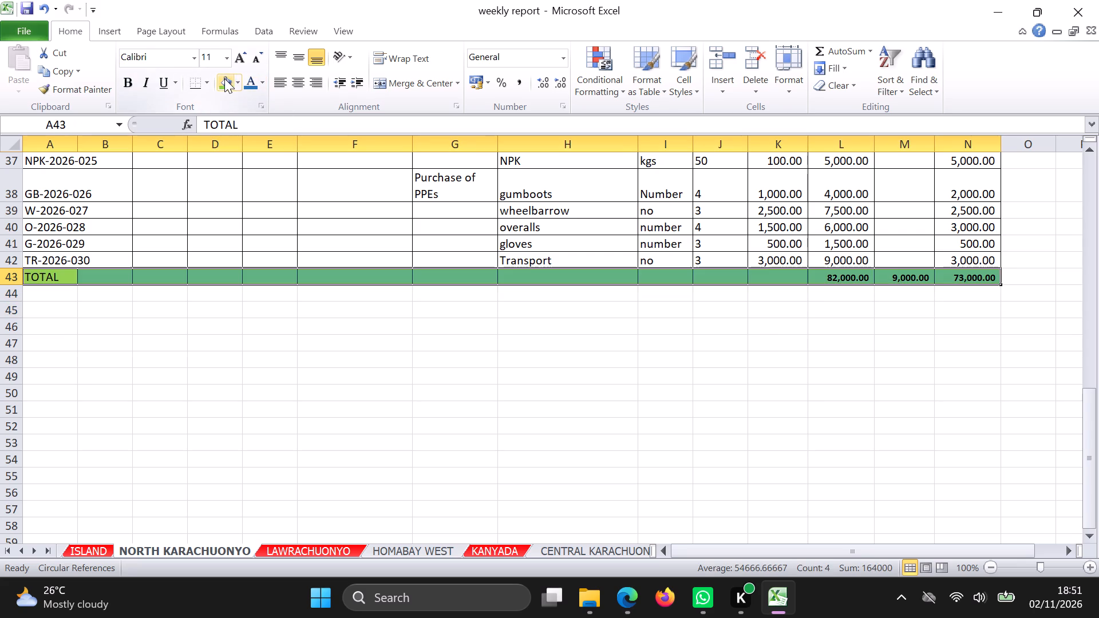
Check the total-row highlighting on the NORTH KARACHUONYO, LAWRACHUONYO, HOMABAY WEST, KANYADA and CENTRAL KARACHUONYO sheets.
scroll(357, 331, "down", 2)
scroll(355, 334, "up", 2)
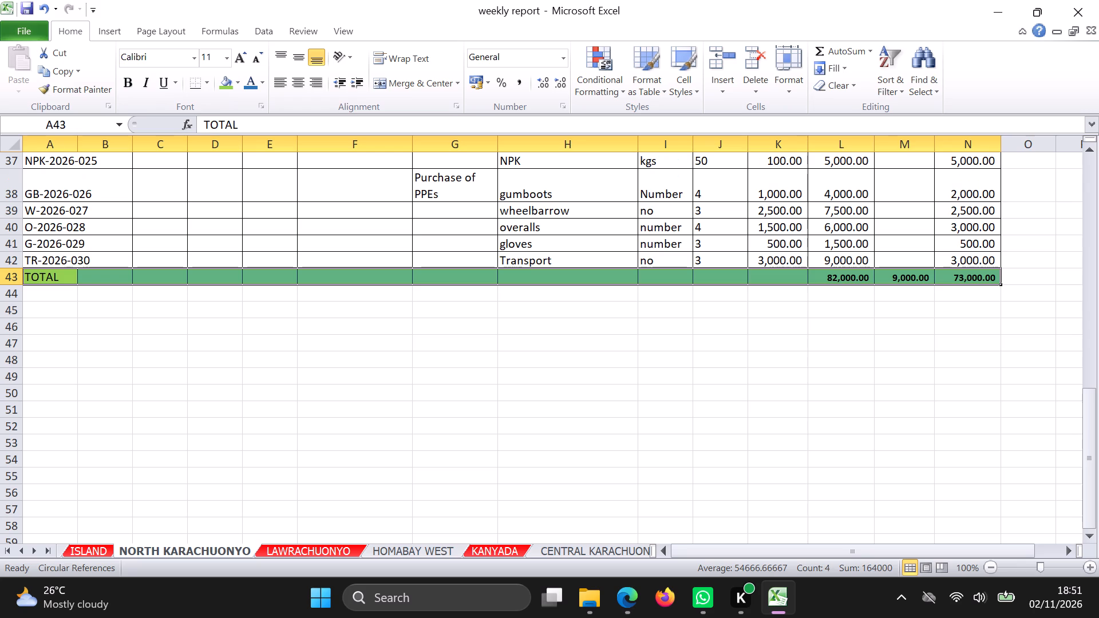
scroll(365, 386, "down", 1)
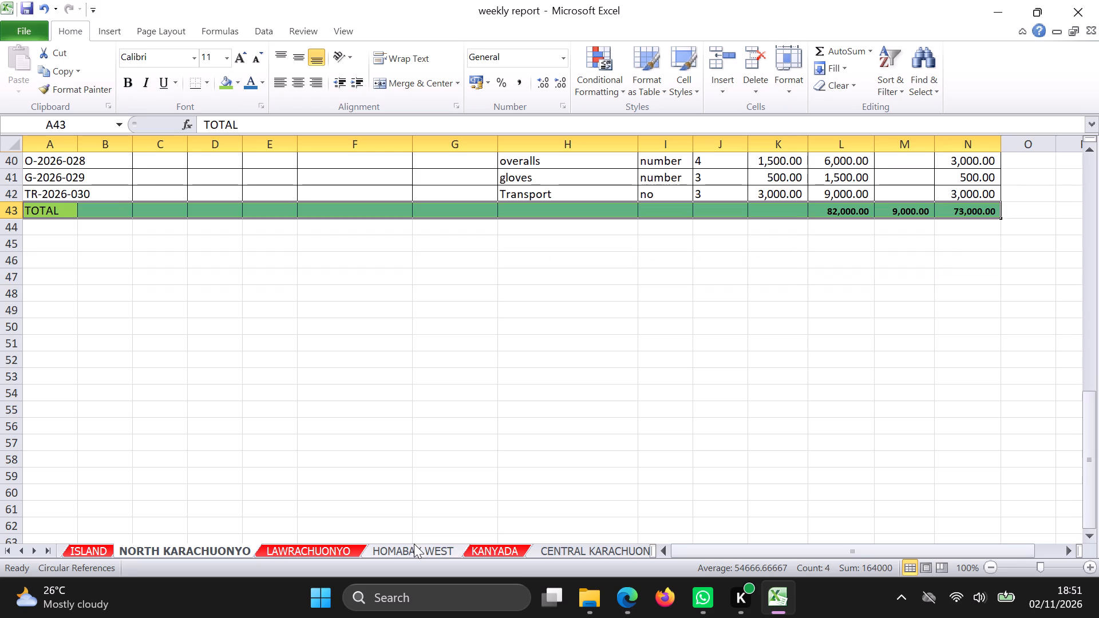
left_click(287, 550)
scroll(311, 481, "down", 2)
scroll(311, 481, "up", 6)
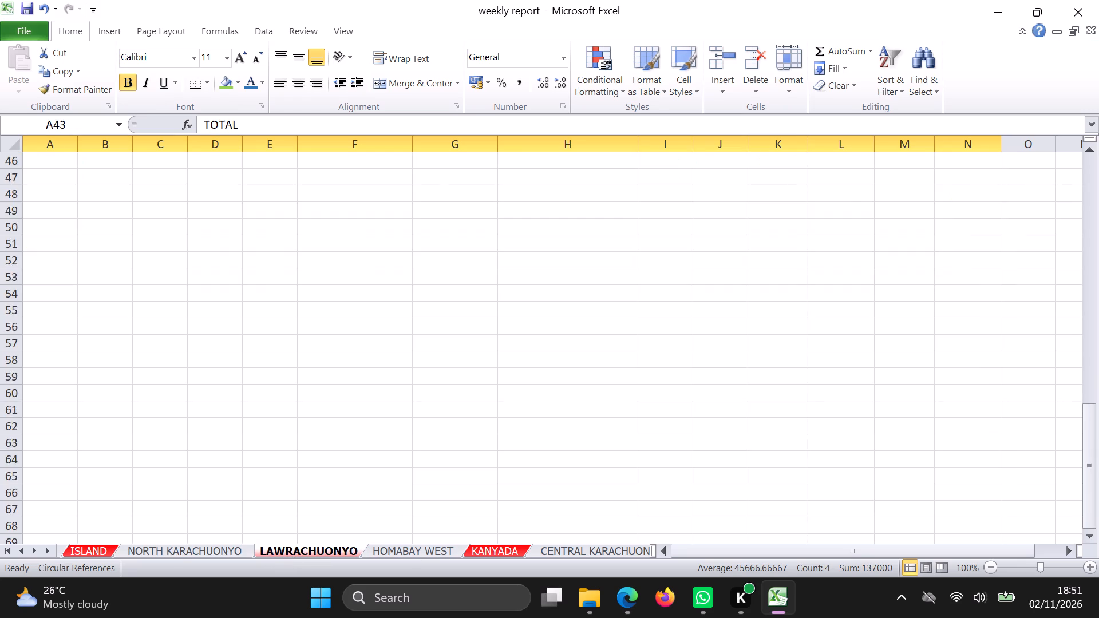
scroll(311, 481, "up", 2)
scroll(199, 418, "up", 6)
scroll(201, 419, "down", 6)
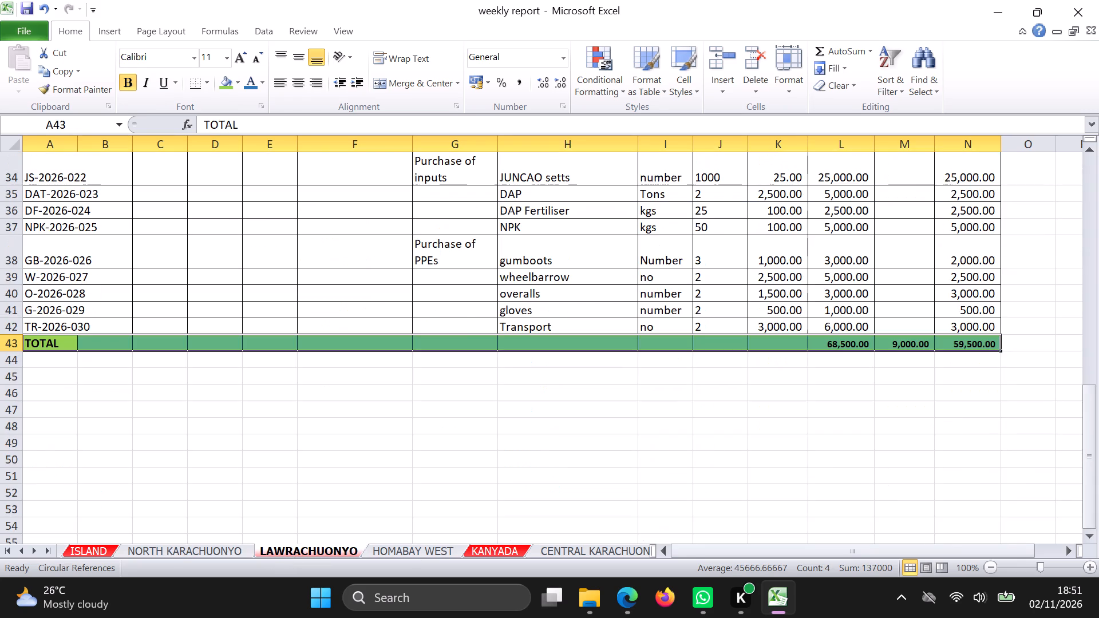
scroll(201, 425, "up", 3)
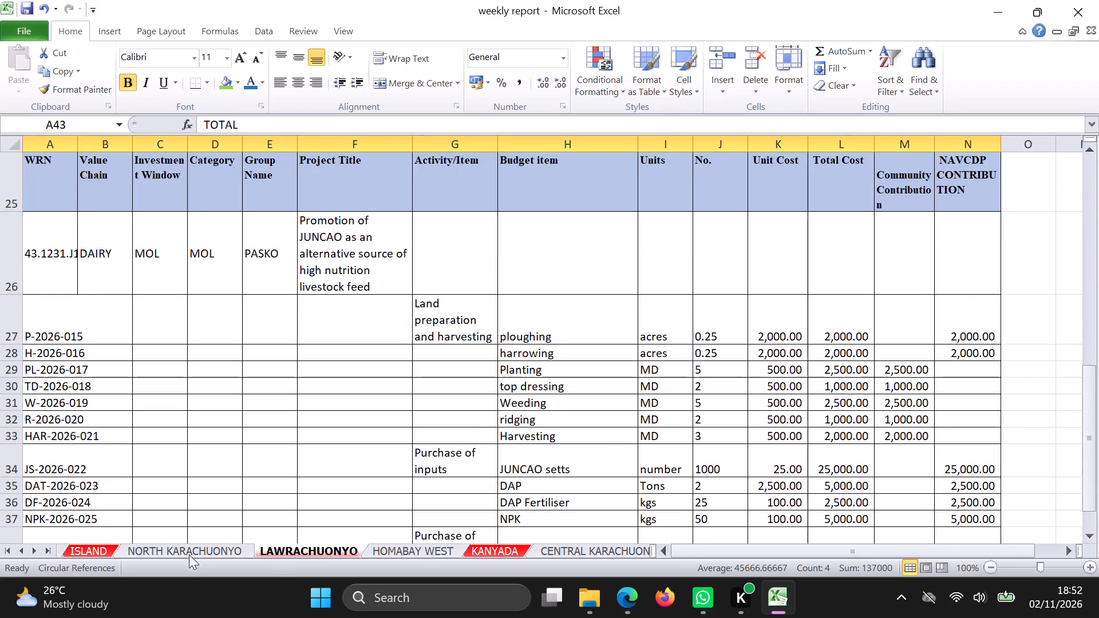
left_click(189, 546)
left_click(292, 552)
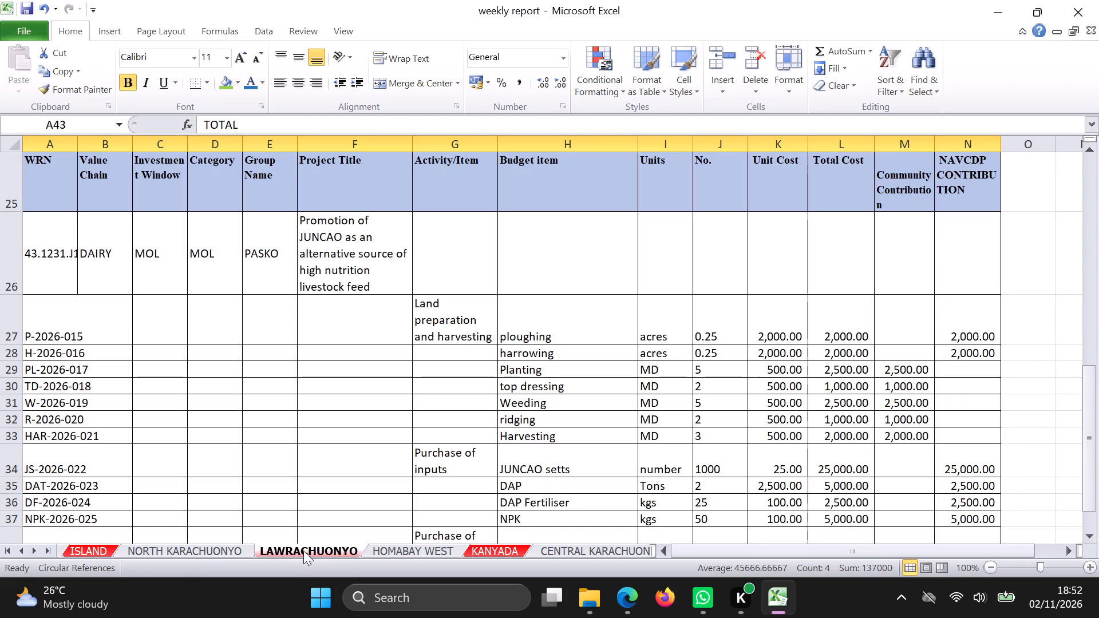
scroll(420, 435, "down", 4)
left_click(398, 552)
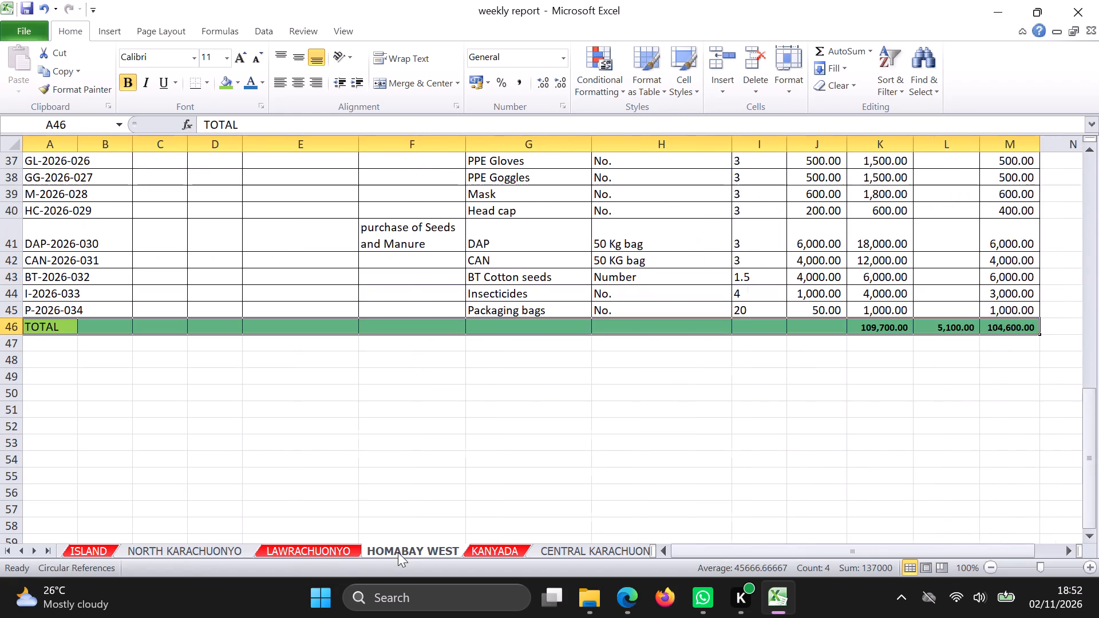
scroll(406, 452, "down", 6)
left_click(523, 548)
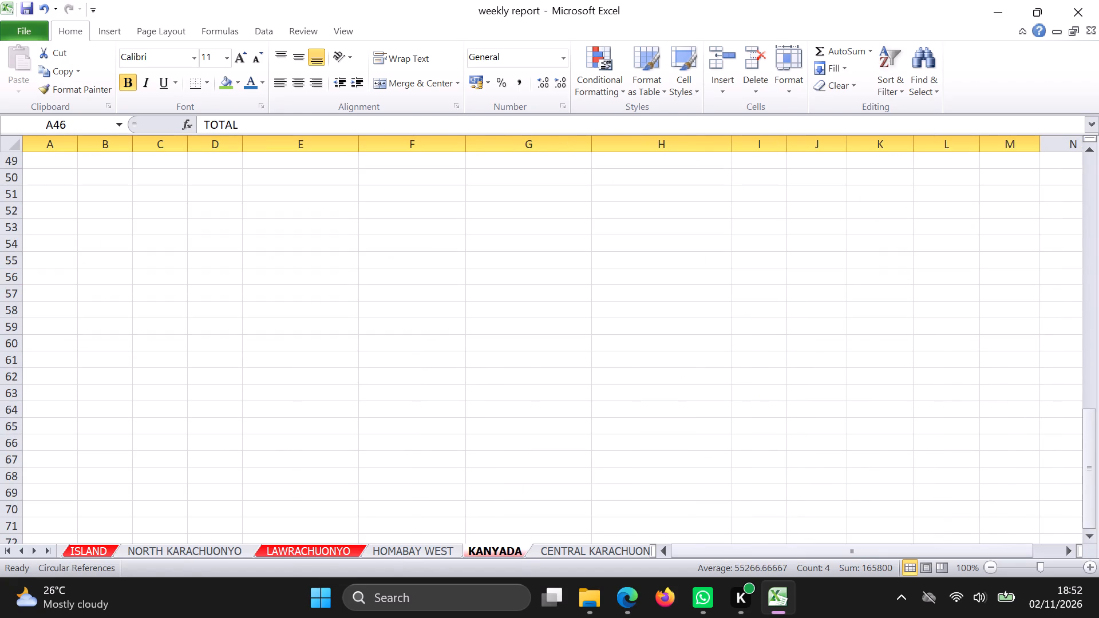
scroll(476, 390, "up", 5)
scroll(660, 617, "up", 5)
scroll(621, 474, "up", 1)
scroll(621, 474, "down", 3)
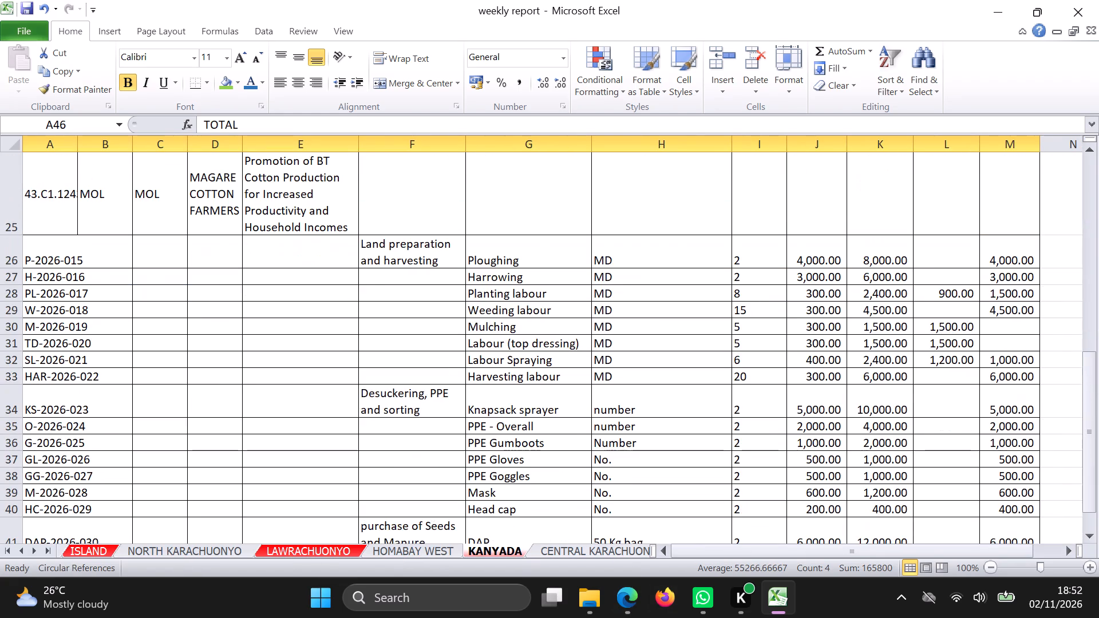
left_click(568, 546)
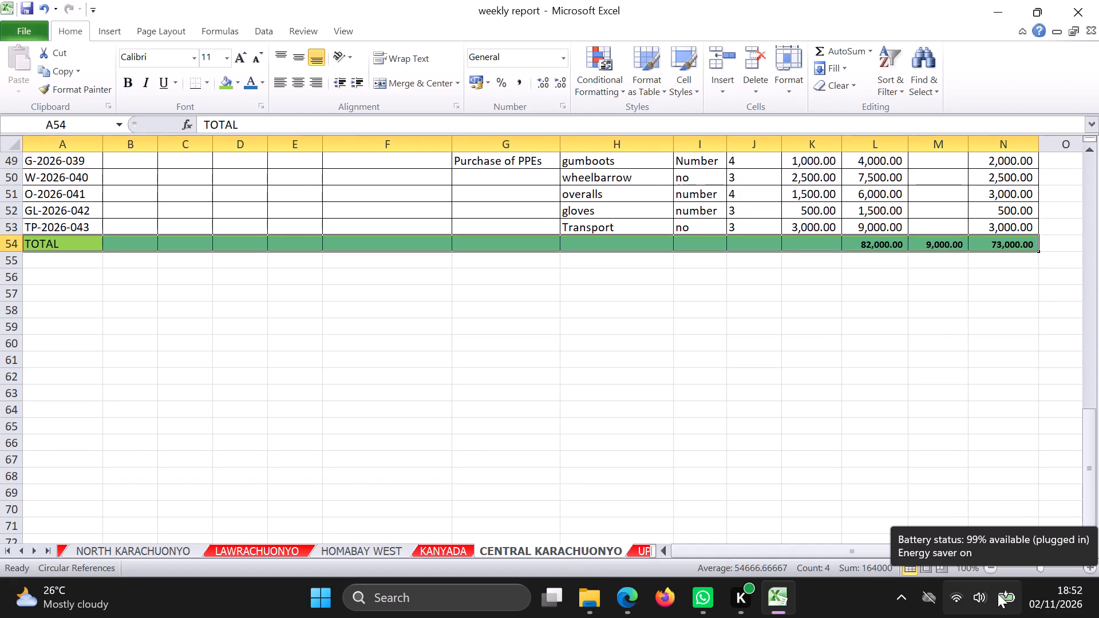
Save the weekly report workbook.
key("ctrl+s")
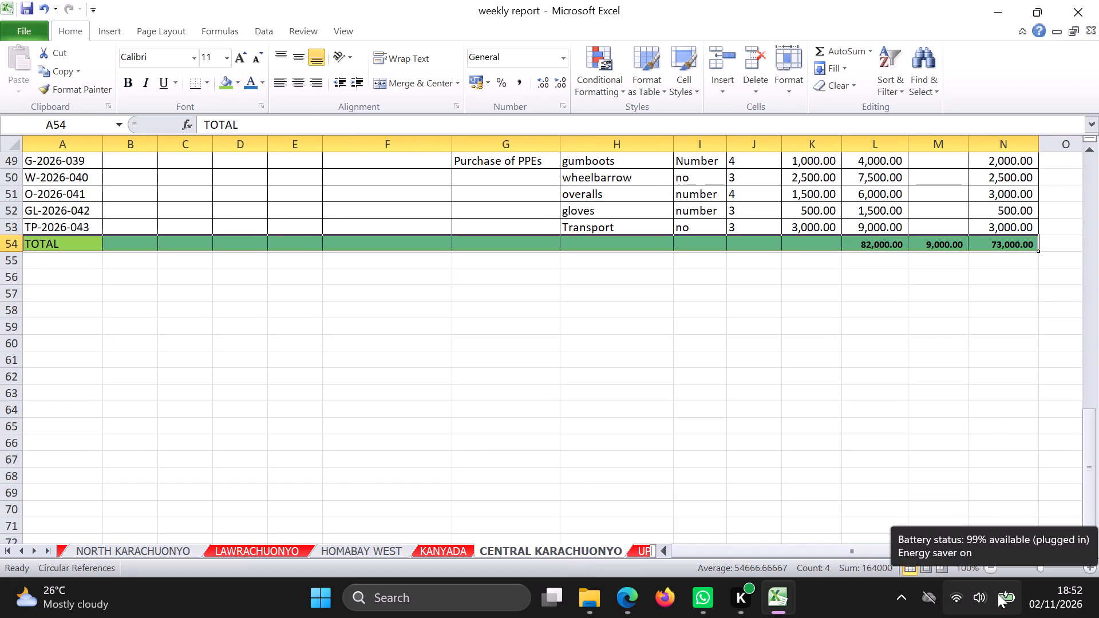